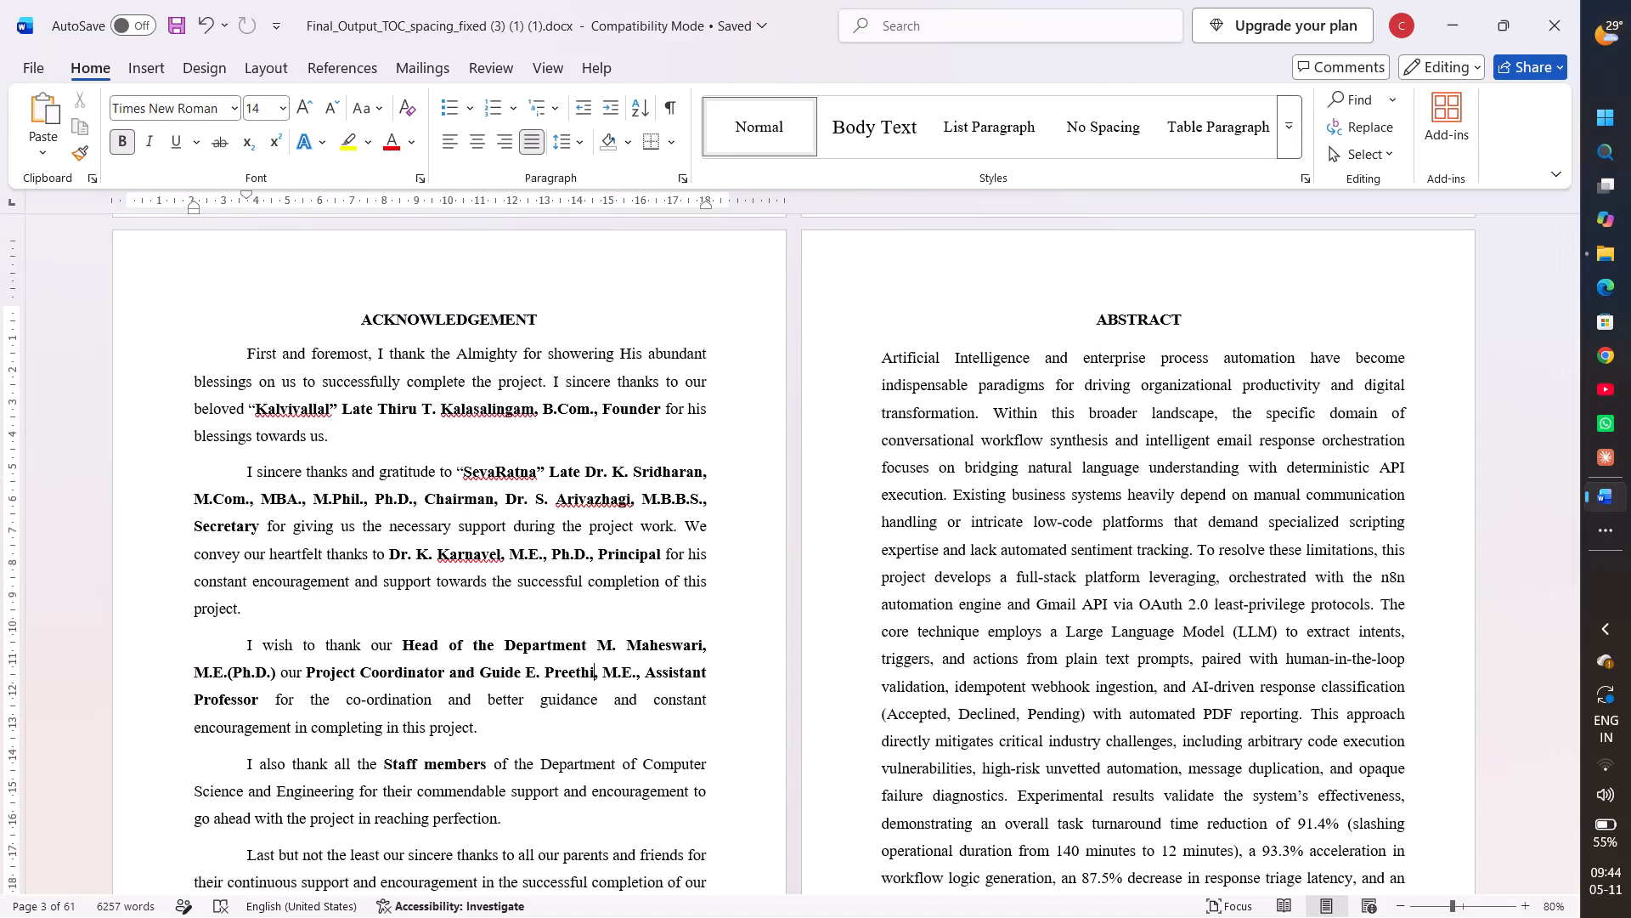
# Punctuate the Head of the Department's degrees in the Acknowledgement as "M.E., (Ph.D.).," with a space between the two degrees.
pyautogui.click(228, 677)
pyautogui.press(',')
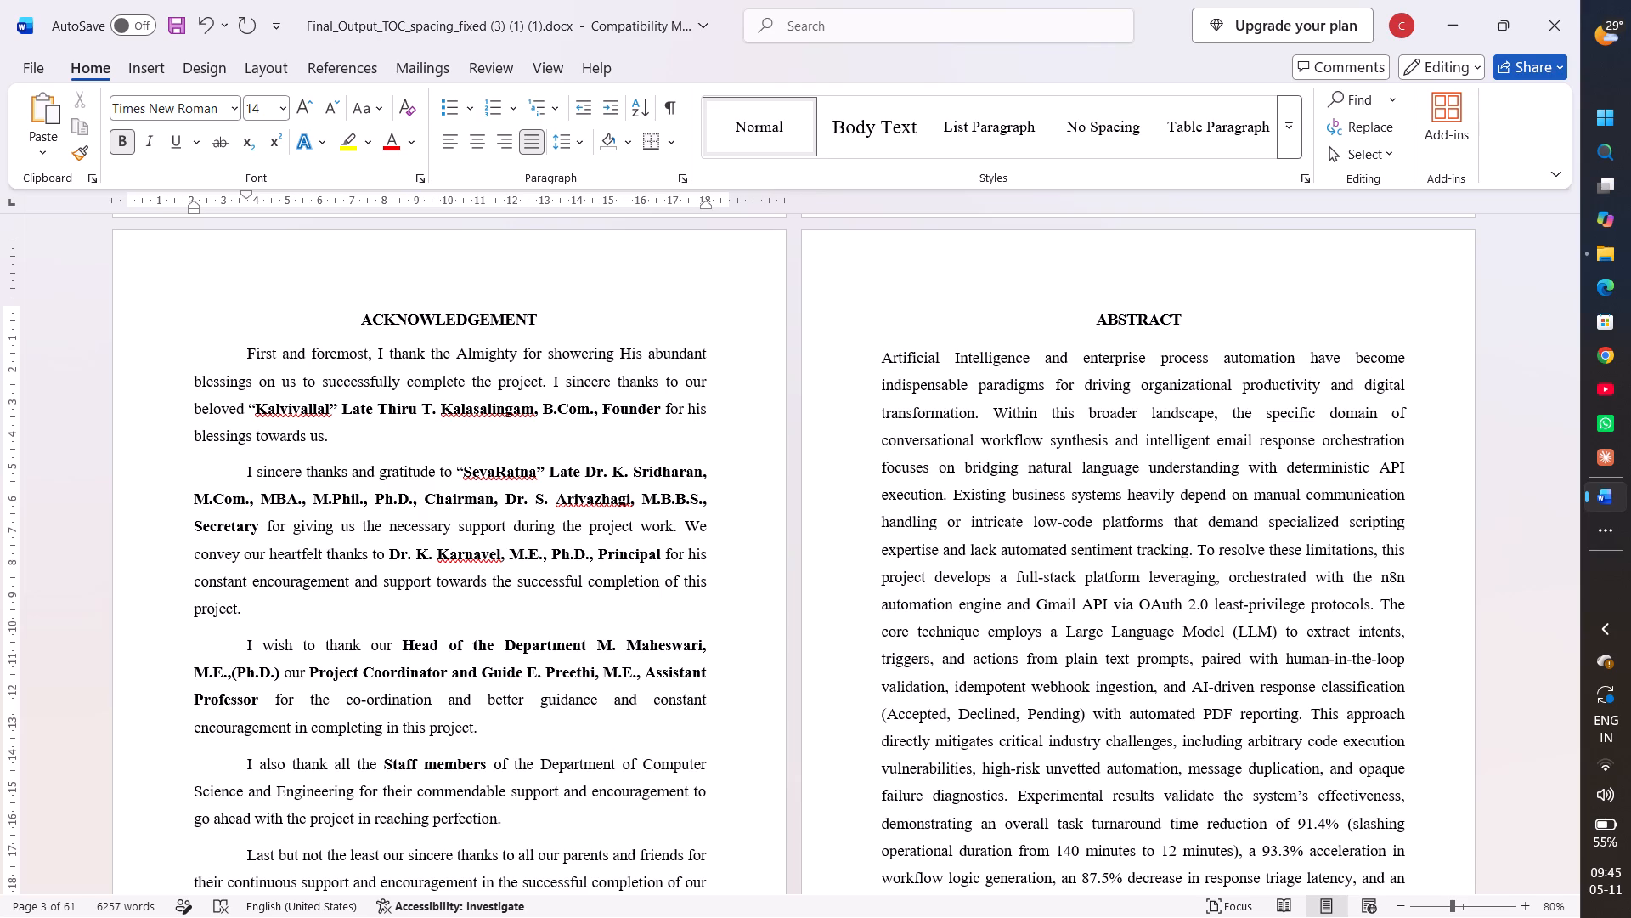
pyautogui.click(277, 674)
pyautogui.write('.,')
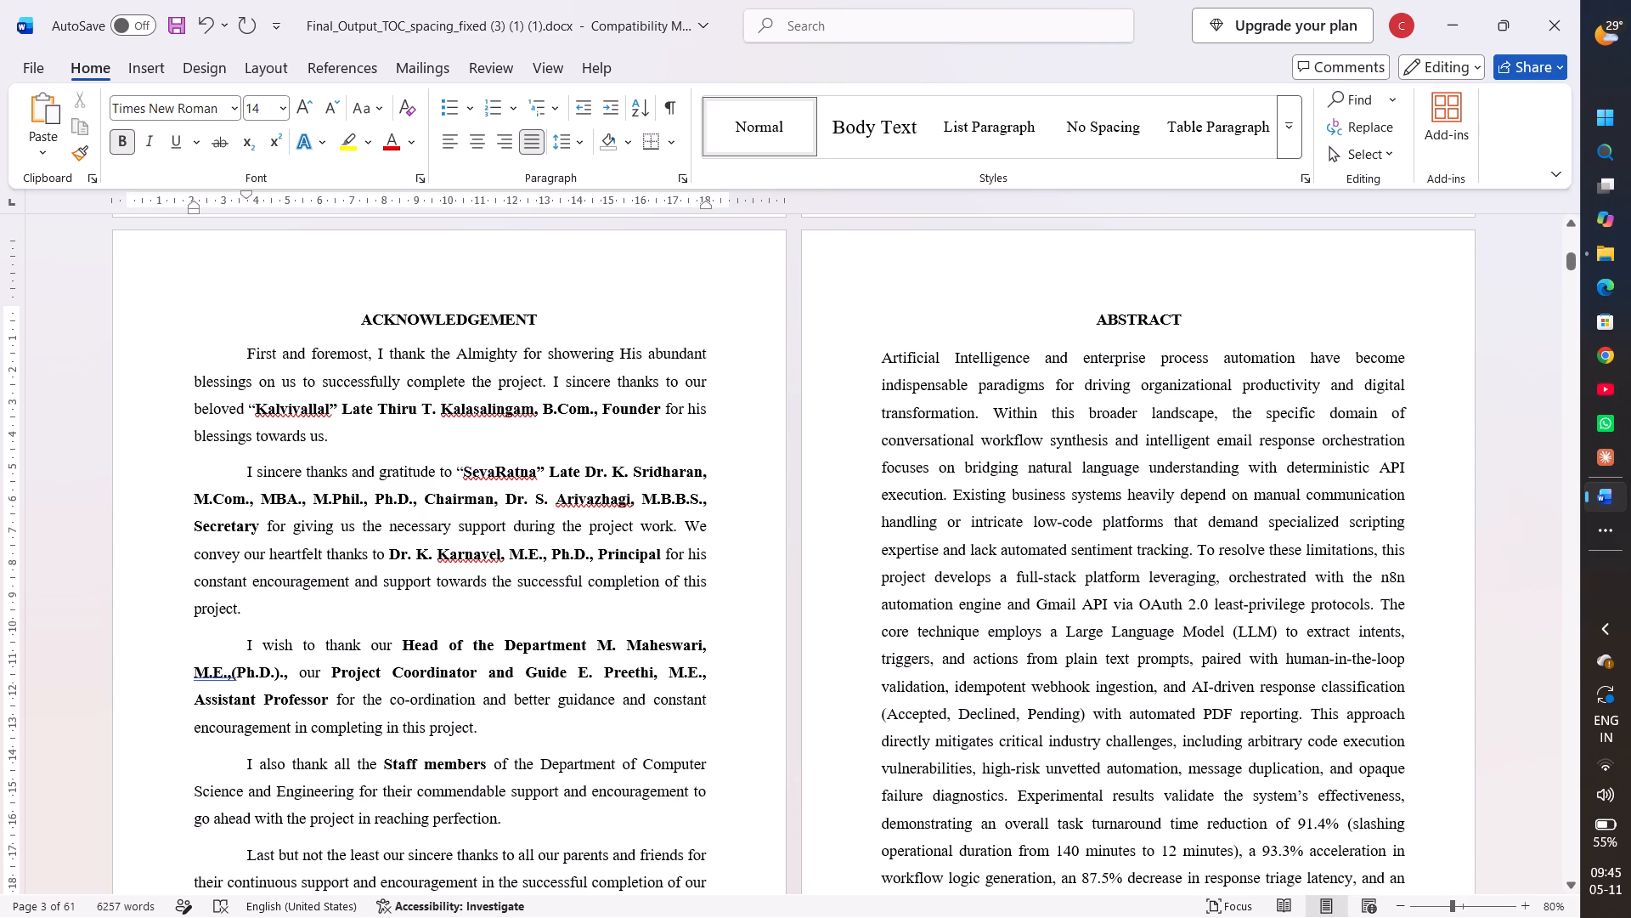
pyautogui.click(230, 677)
pyautogui.press('space')
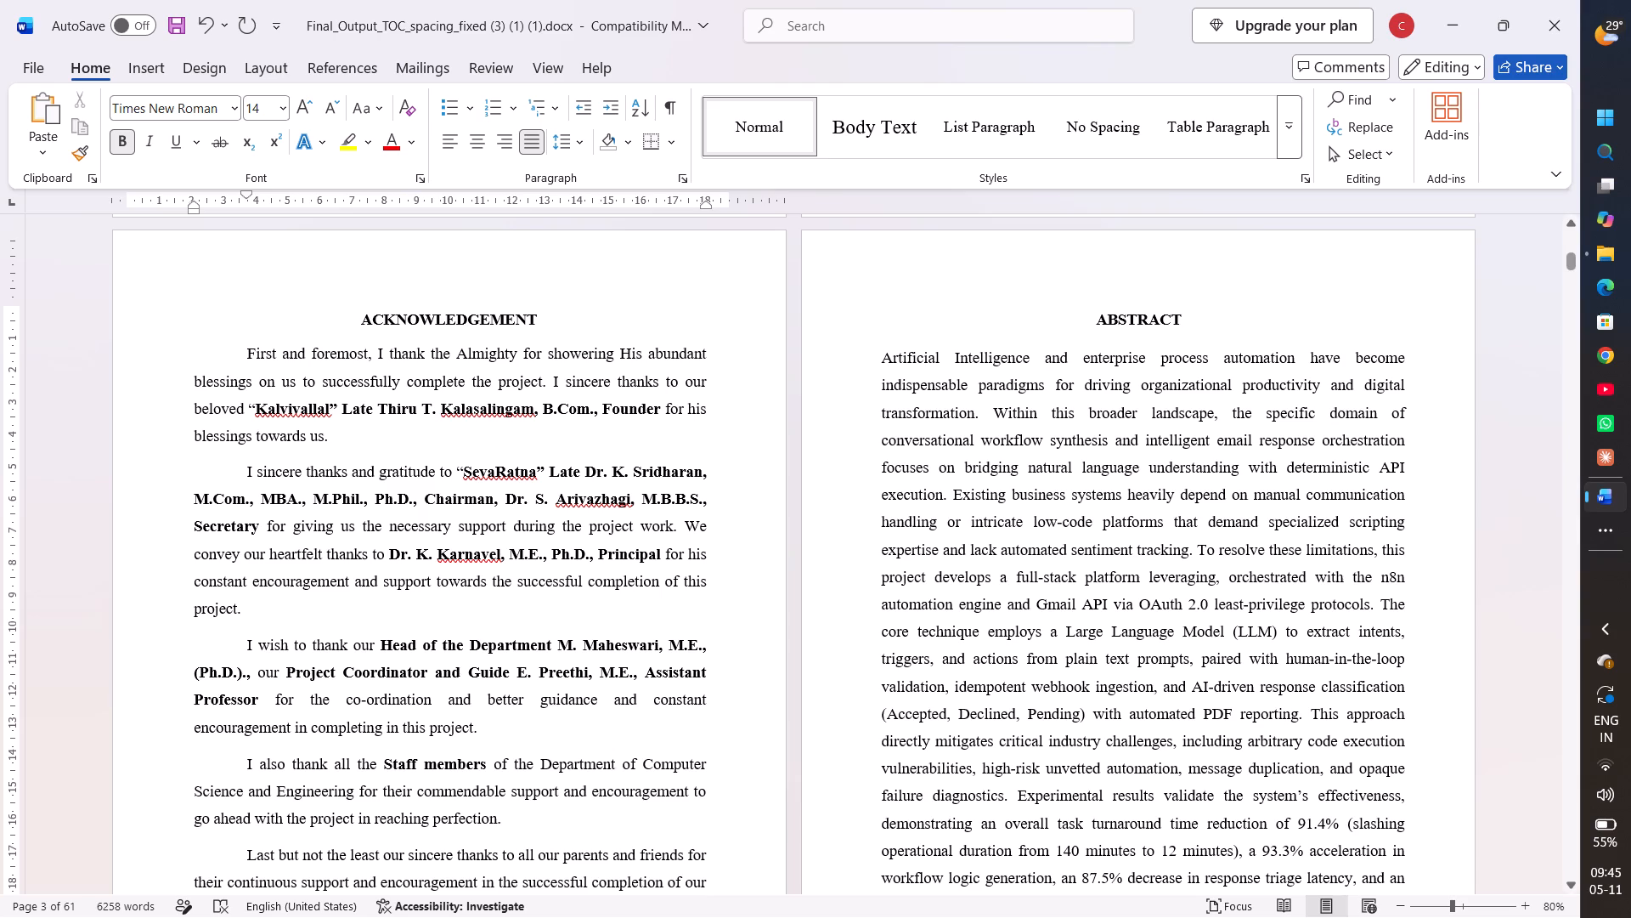
# Delete "our Project Coordinator" from the Acknowledgement's third paragraph, keeping one space before "and Guide".
pyautogui.moveTo(260, 674); pyautogui.dragTo(409, 676)
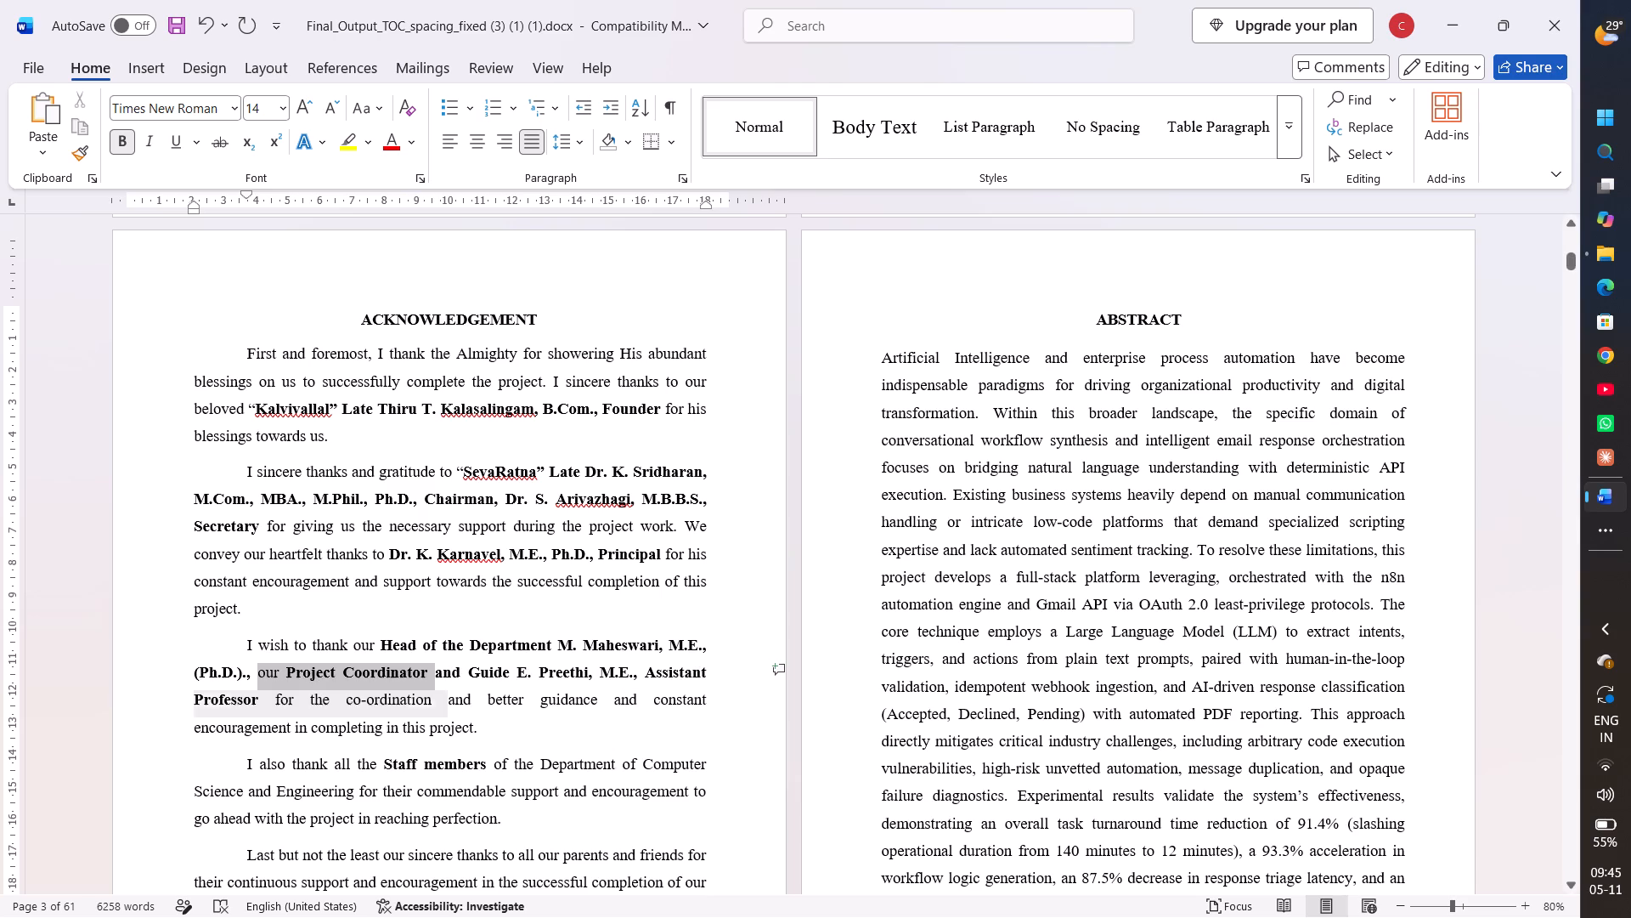
pyautogui.moveTo(409, 676); pyautogui.dragTo(435, 673)
pyautogui.moveTo(435, 673); pyautogui.dragTo(430, 673)
pyautogui.press('BackSpace')
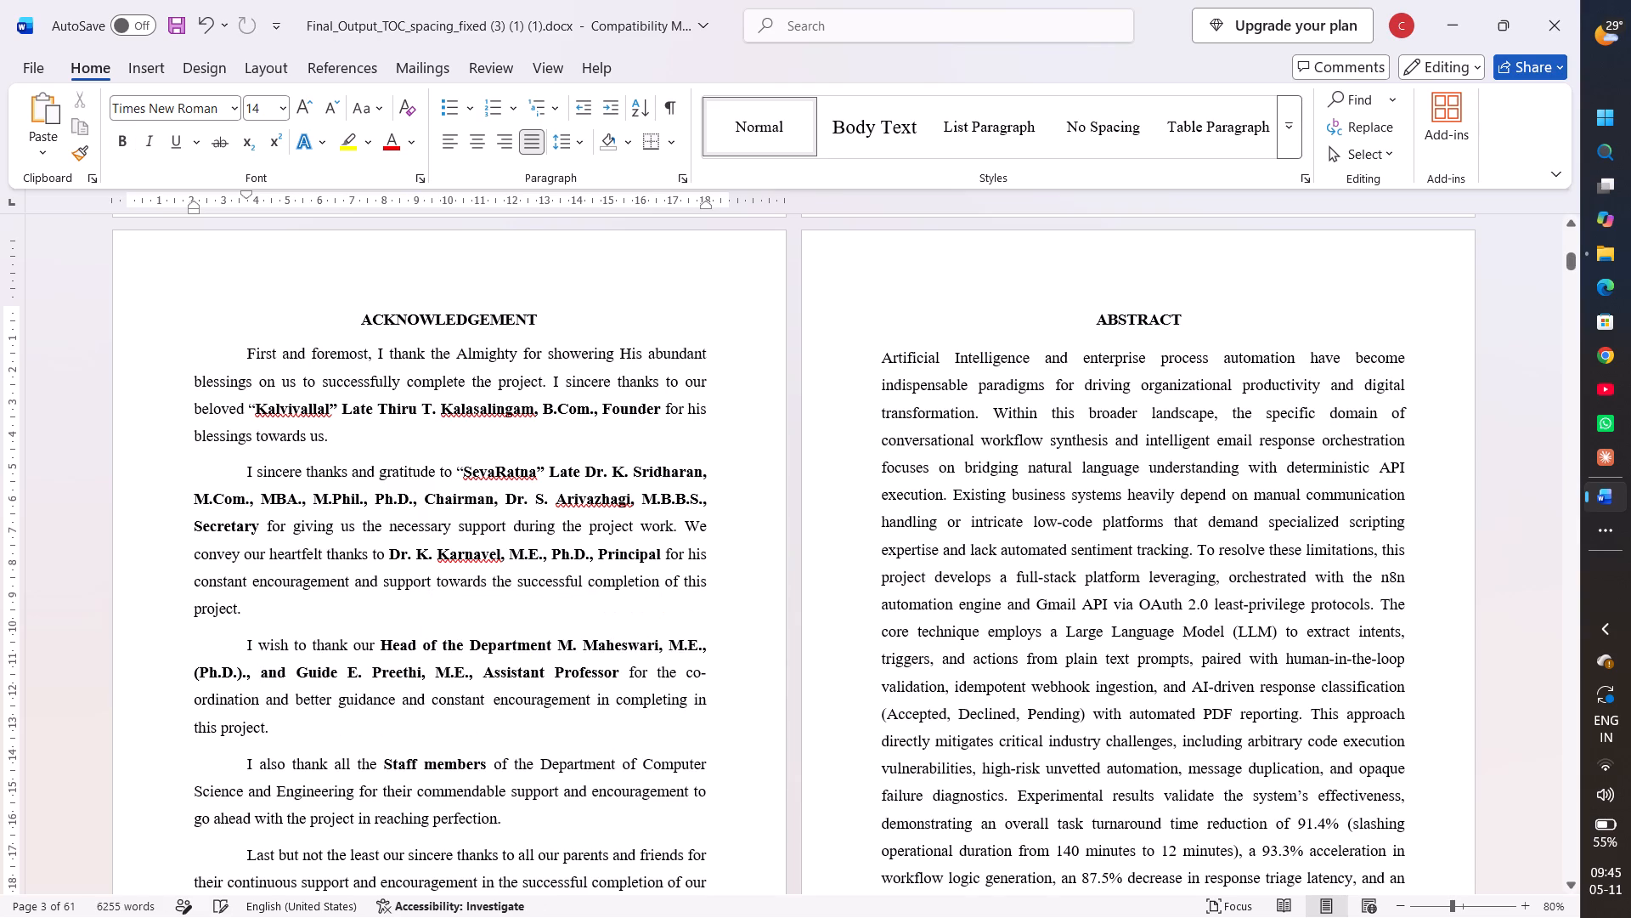
pyautogui.press('BackSpace')
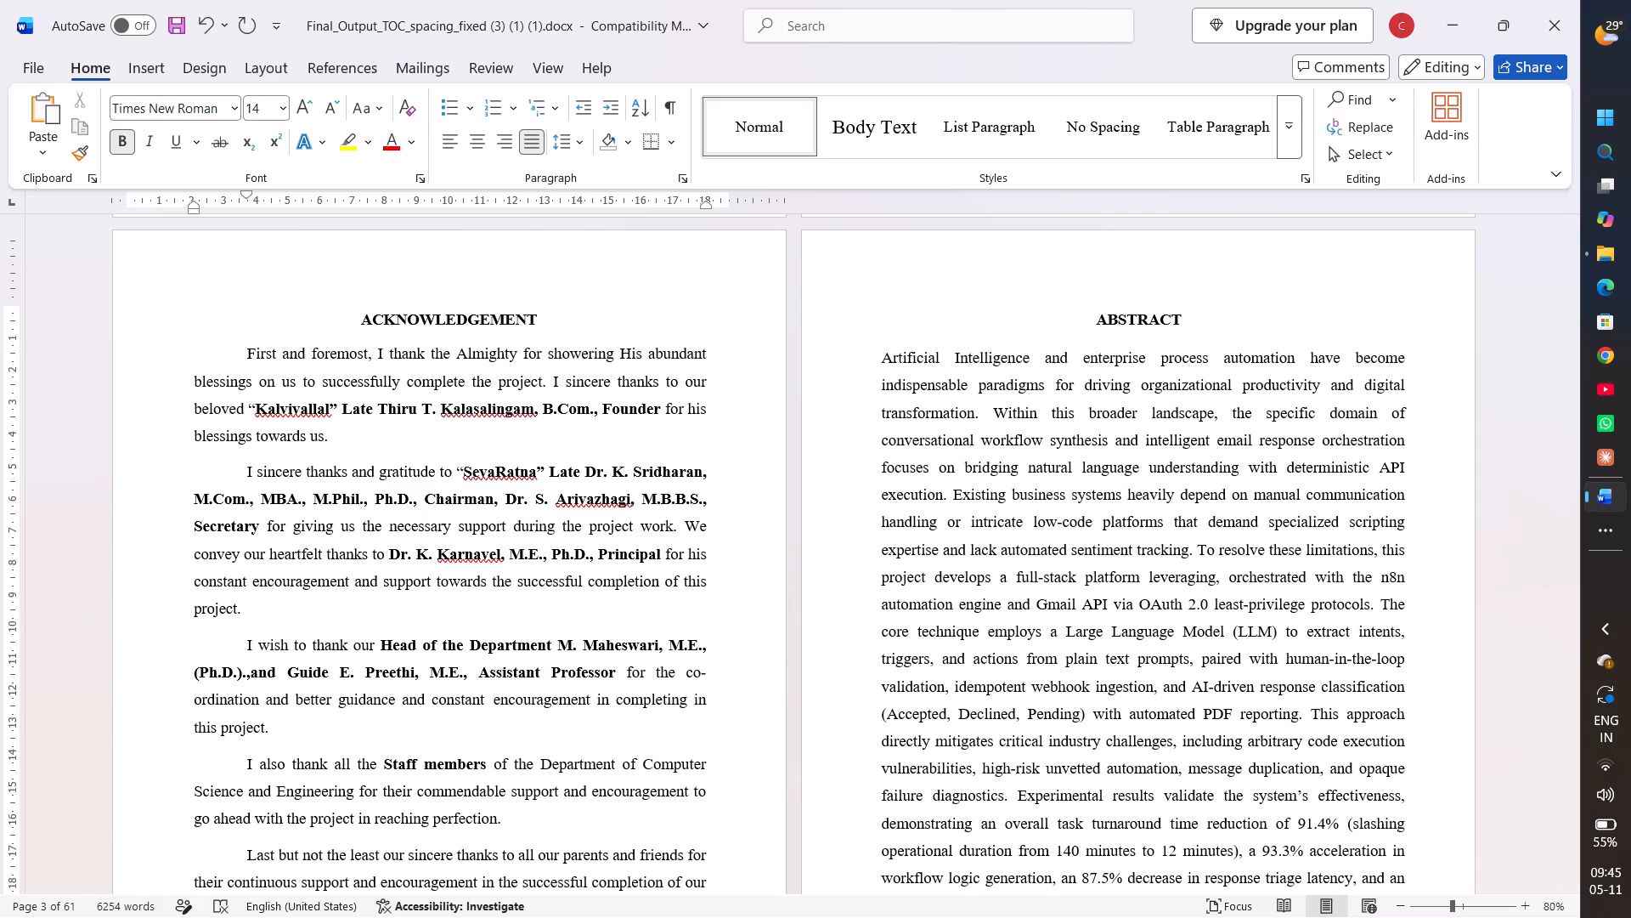
pyautogui.press('space')
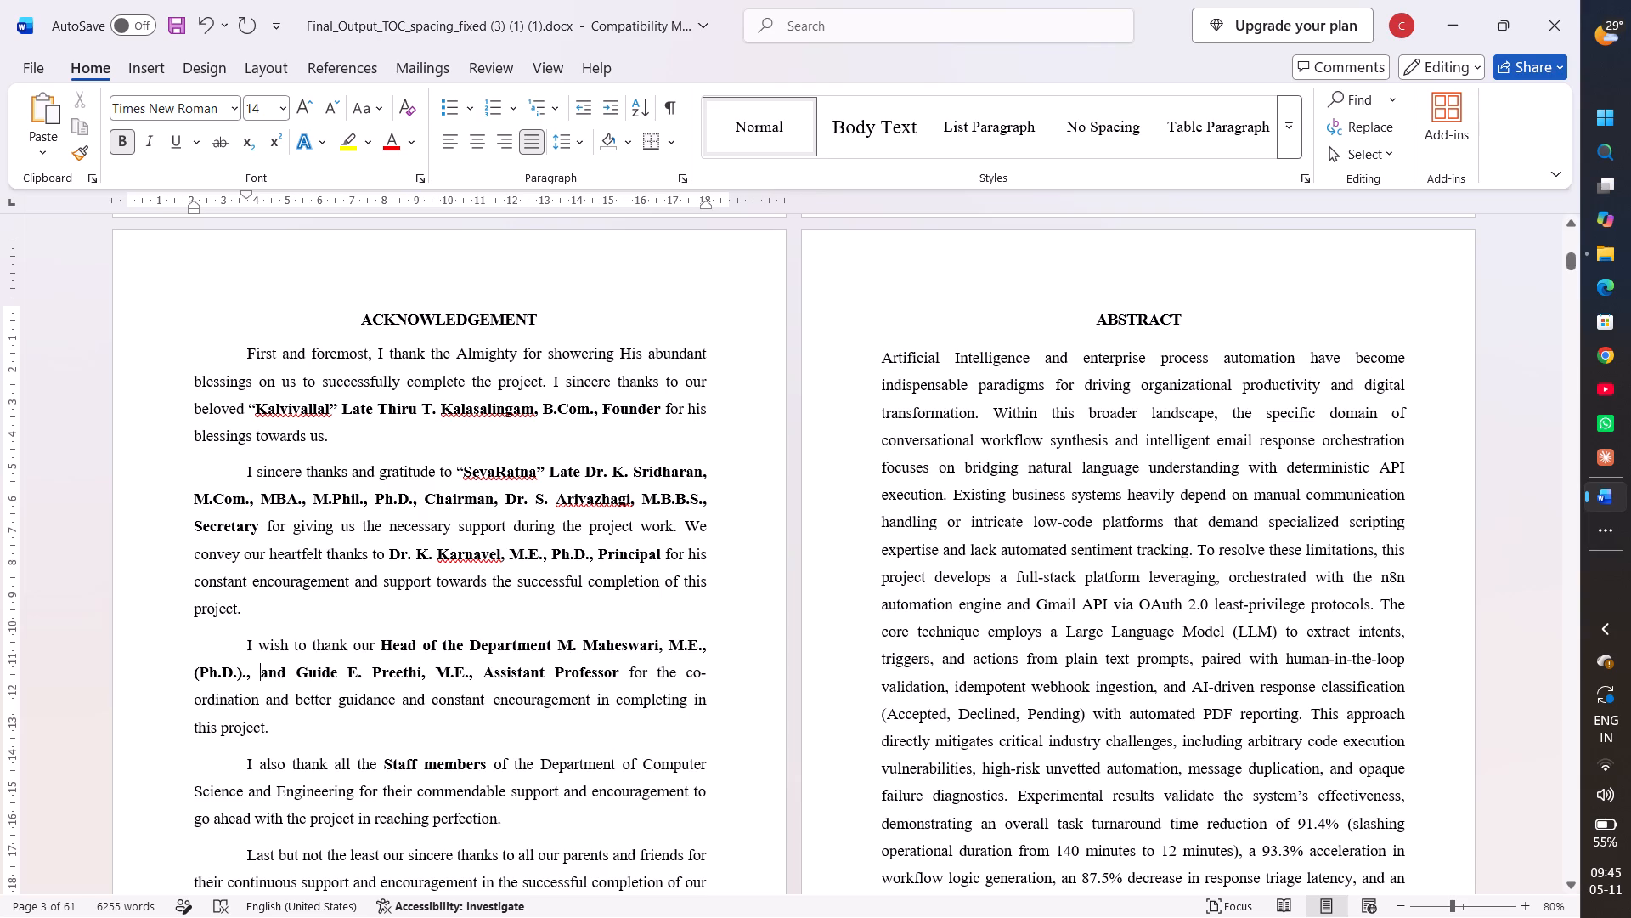
# Remove the bold formatting from the word "and" before "Guide" in the Acknowledgement's third paragraph.
pyautogui.click(281, 671)
pyautogui.hotkey('shift', 'Left')
pyautogui.hotkey('shift', 'Left')
pyautogui.hotkey('shift', 'Left')
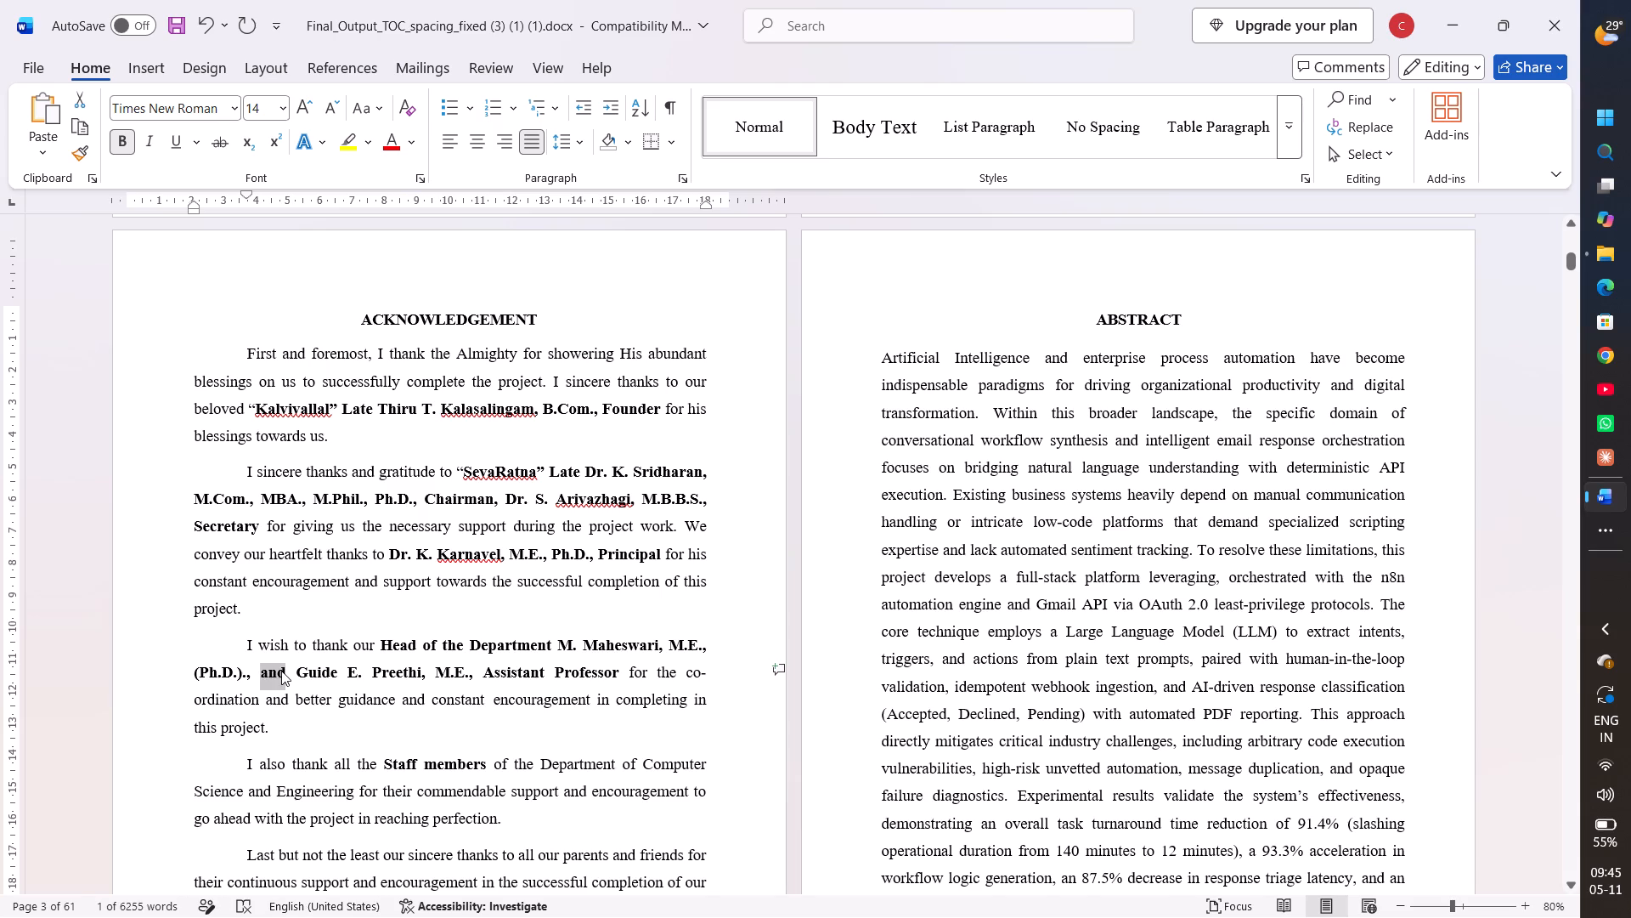
pyautogui.hotkey('ctrl', 'b')
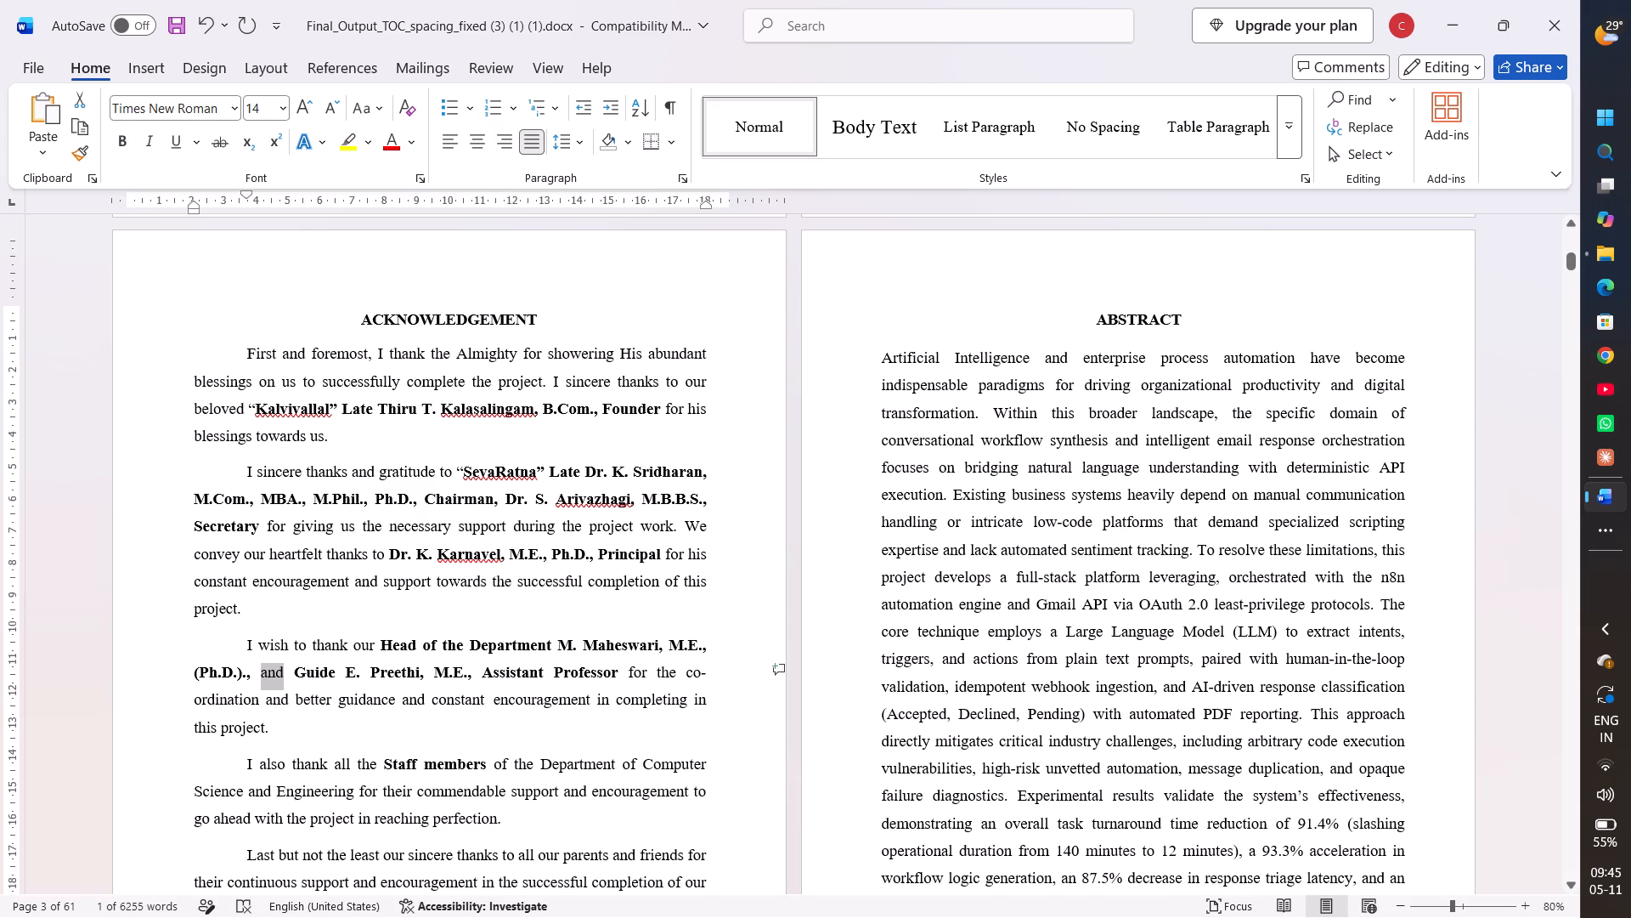
# Insert the word "my" in non-bold text between "and" and "Guide" in the Acknowledgement's third paragraph.
pyautogui.click(287, 671)
pyautogui.press('space')
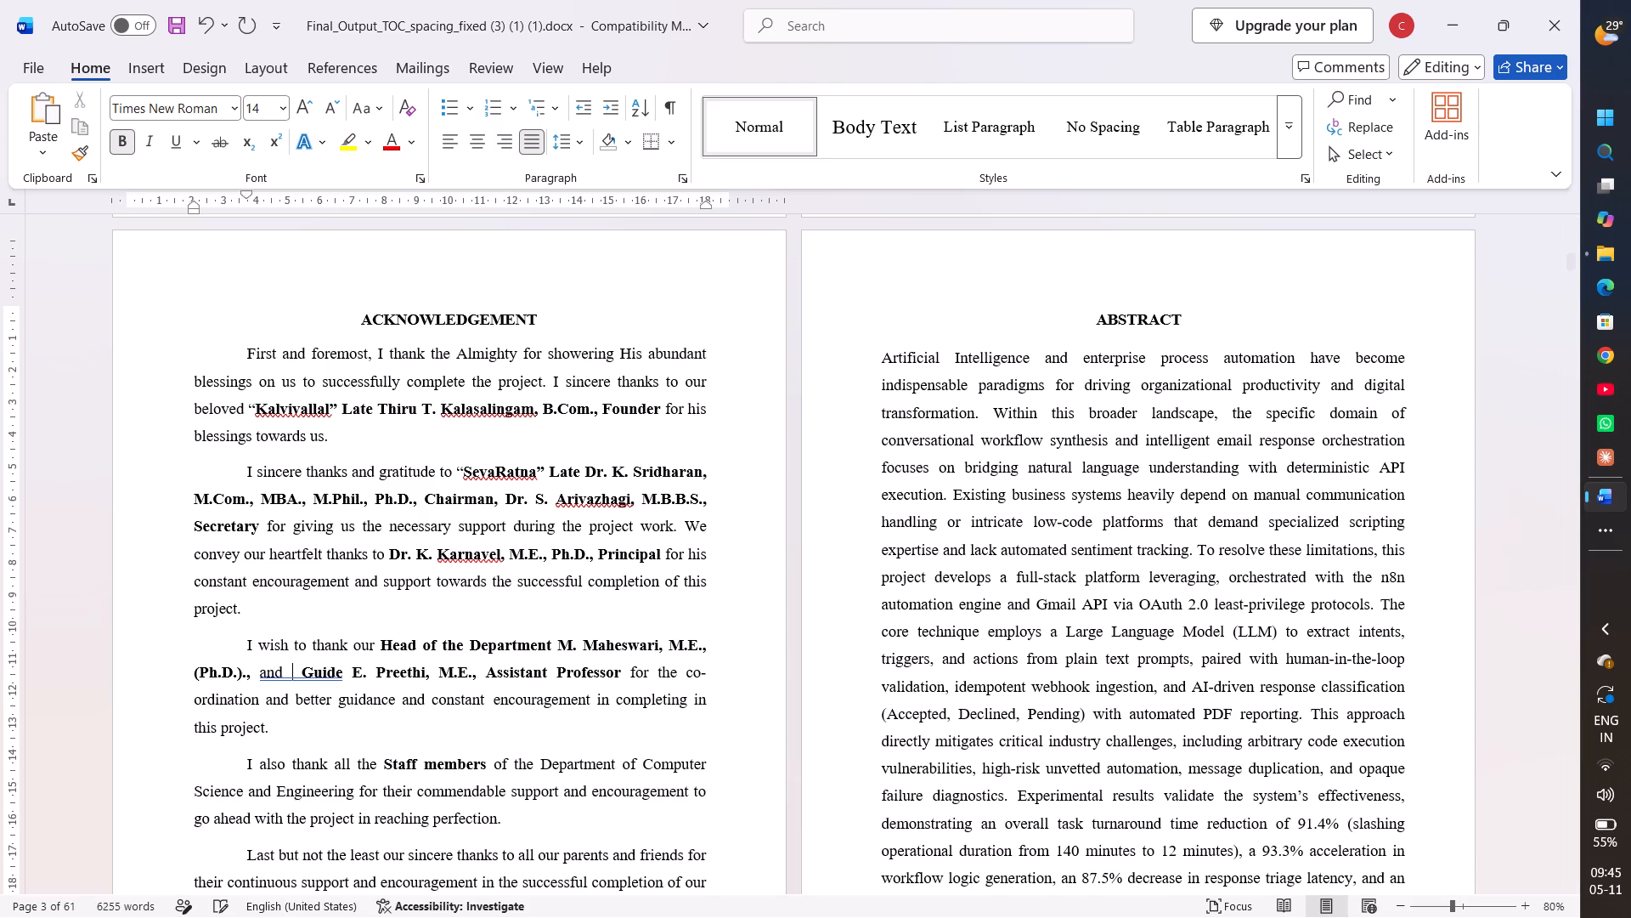
pyautogui.write('my')
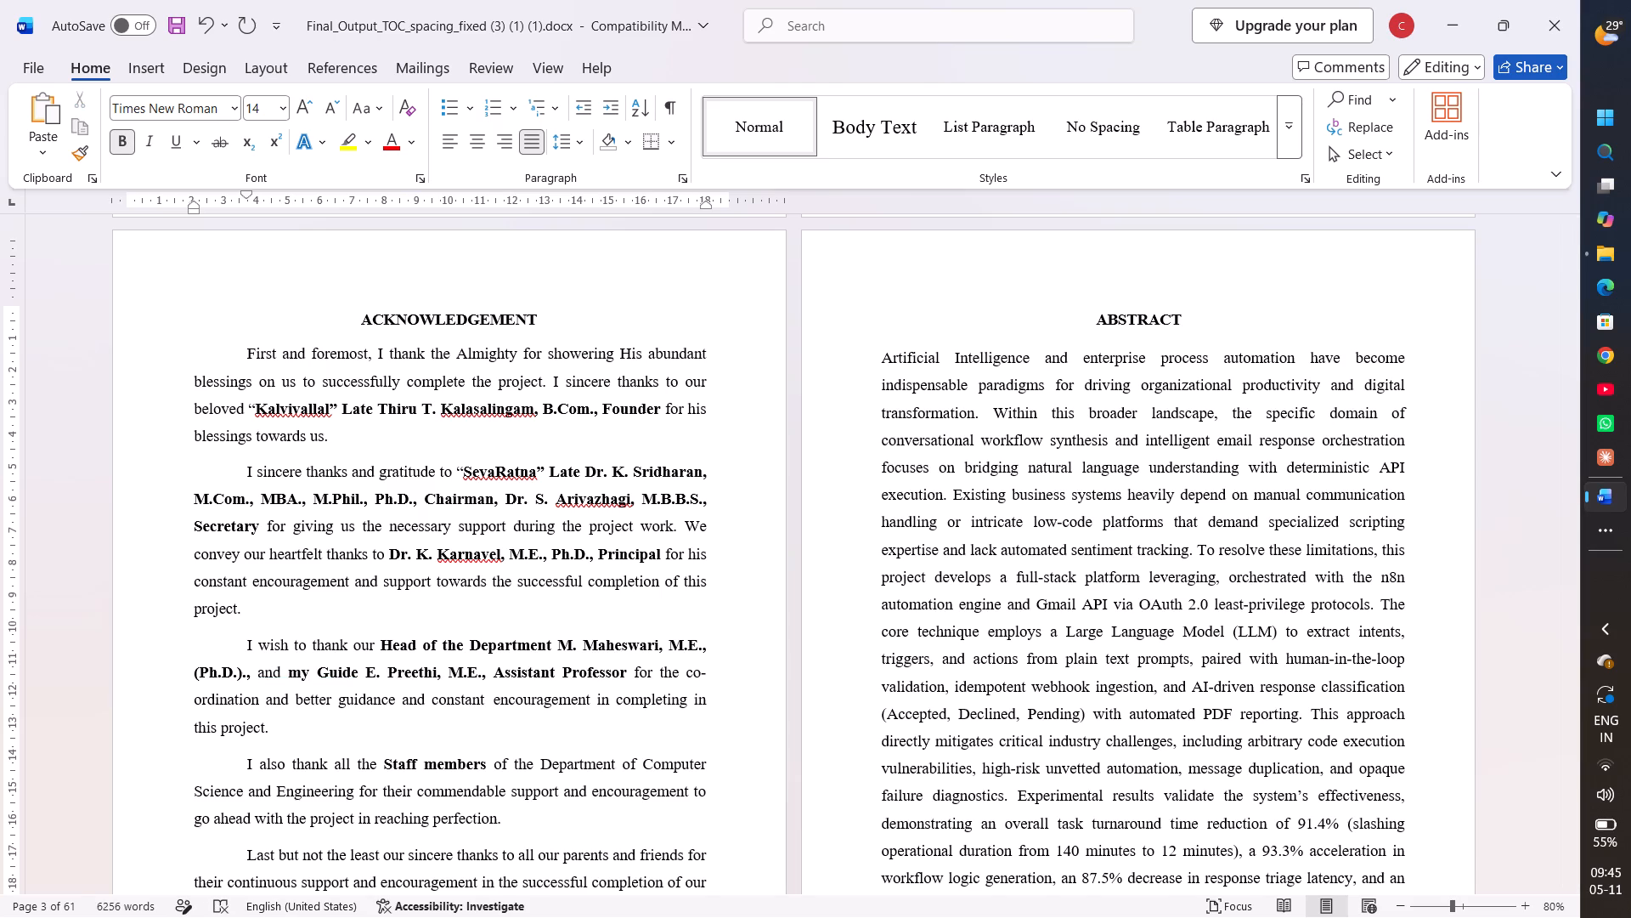
pyautogui.press('BackSpace')
pyautogui.press('BackSpace')
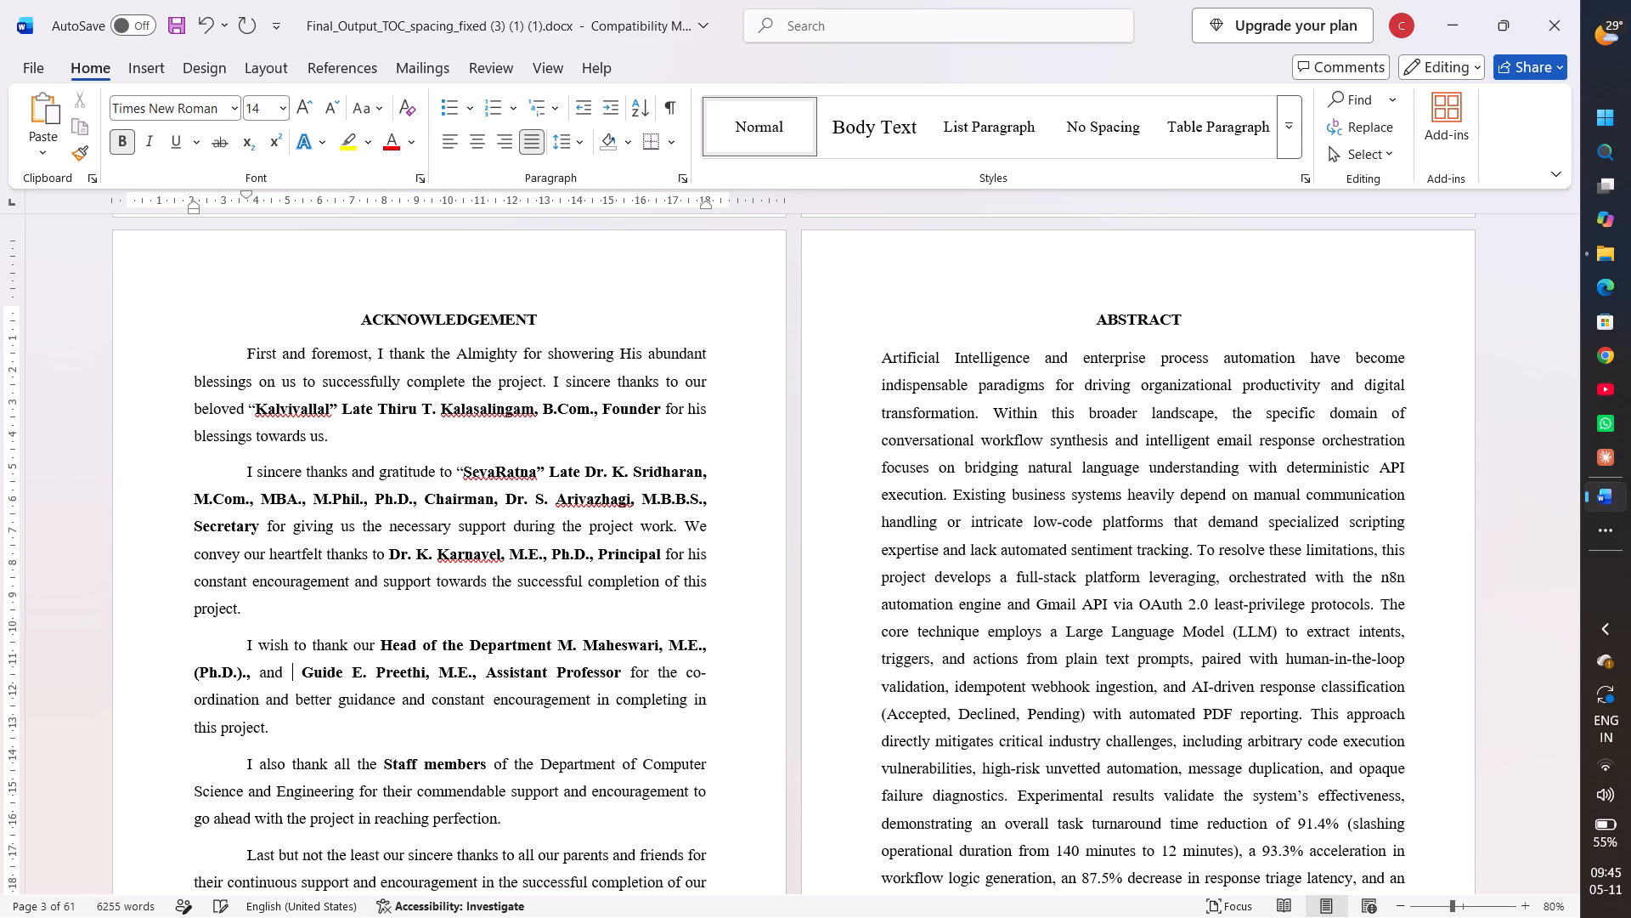
pyautogui.write('my')
pyautogui.hotkey('shift', 'Left')
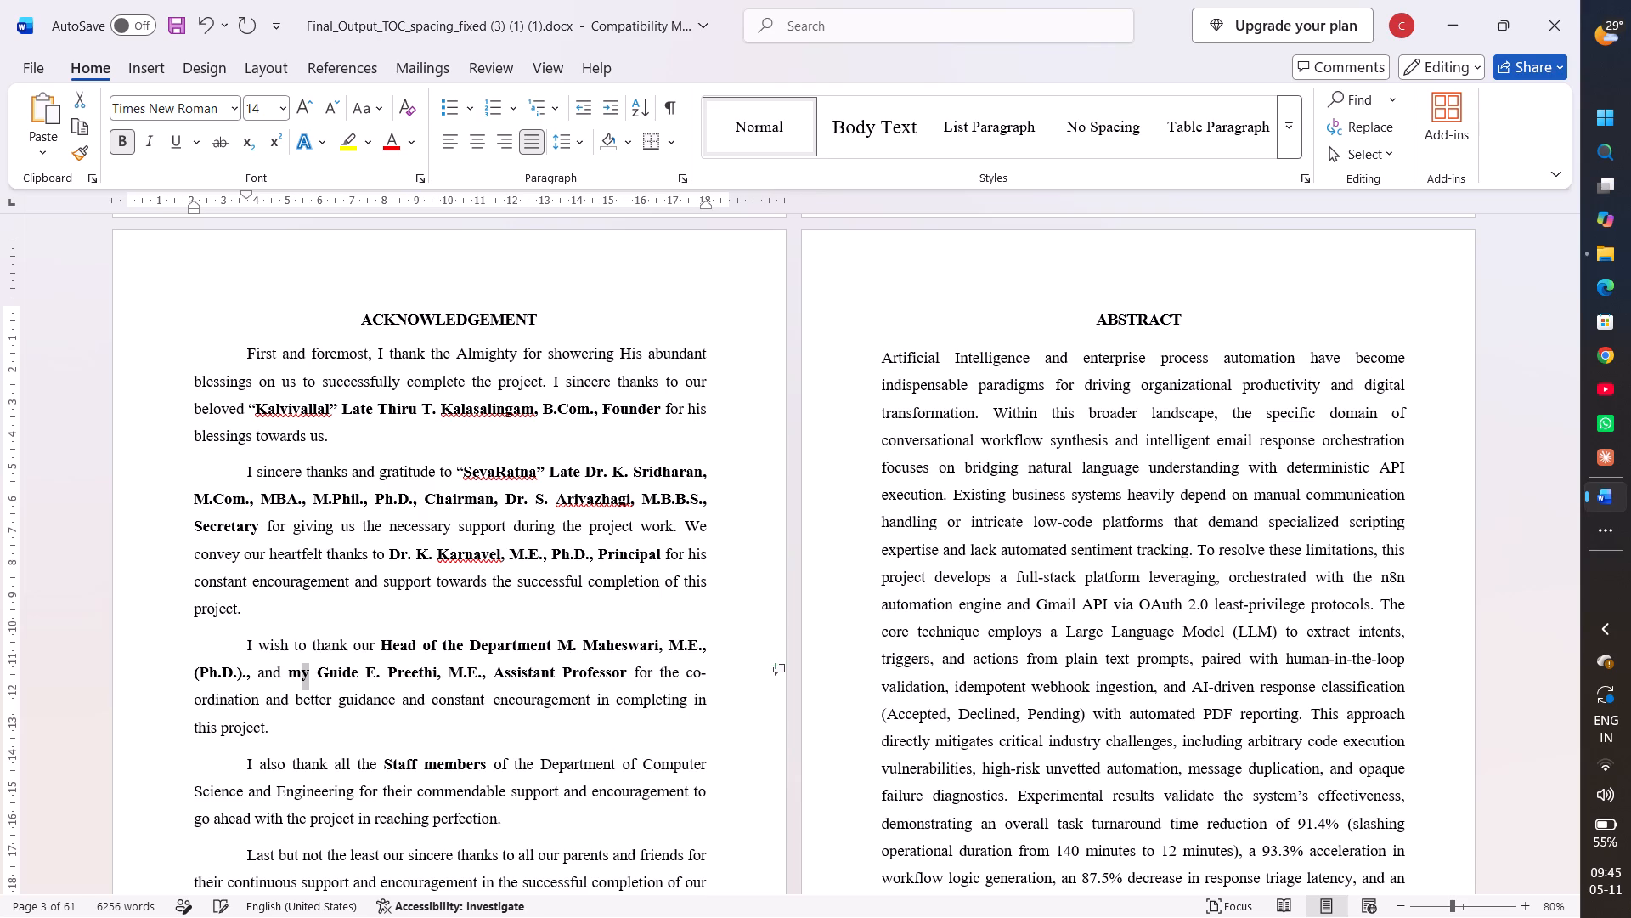
pyautogui.hotkey('shift', 'Left')
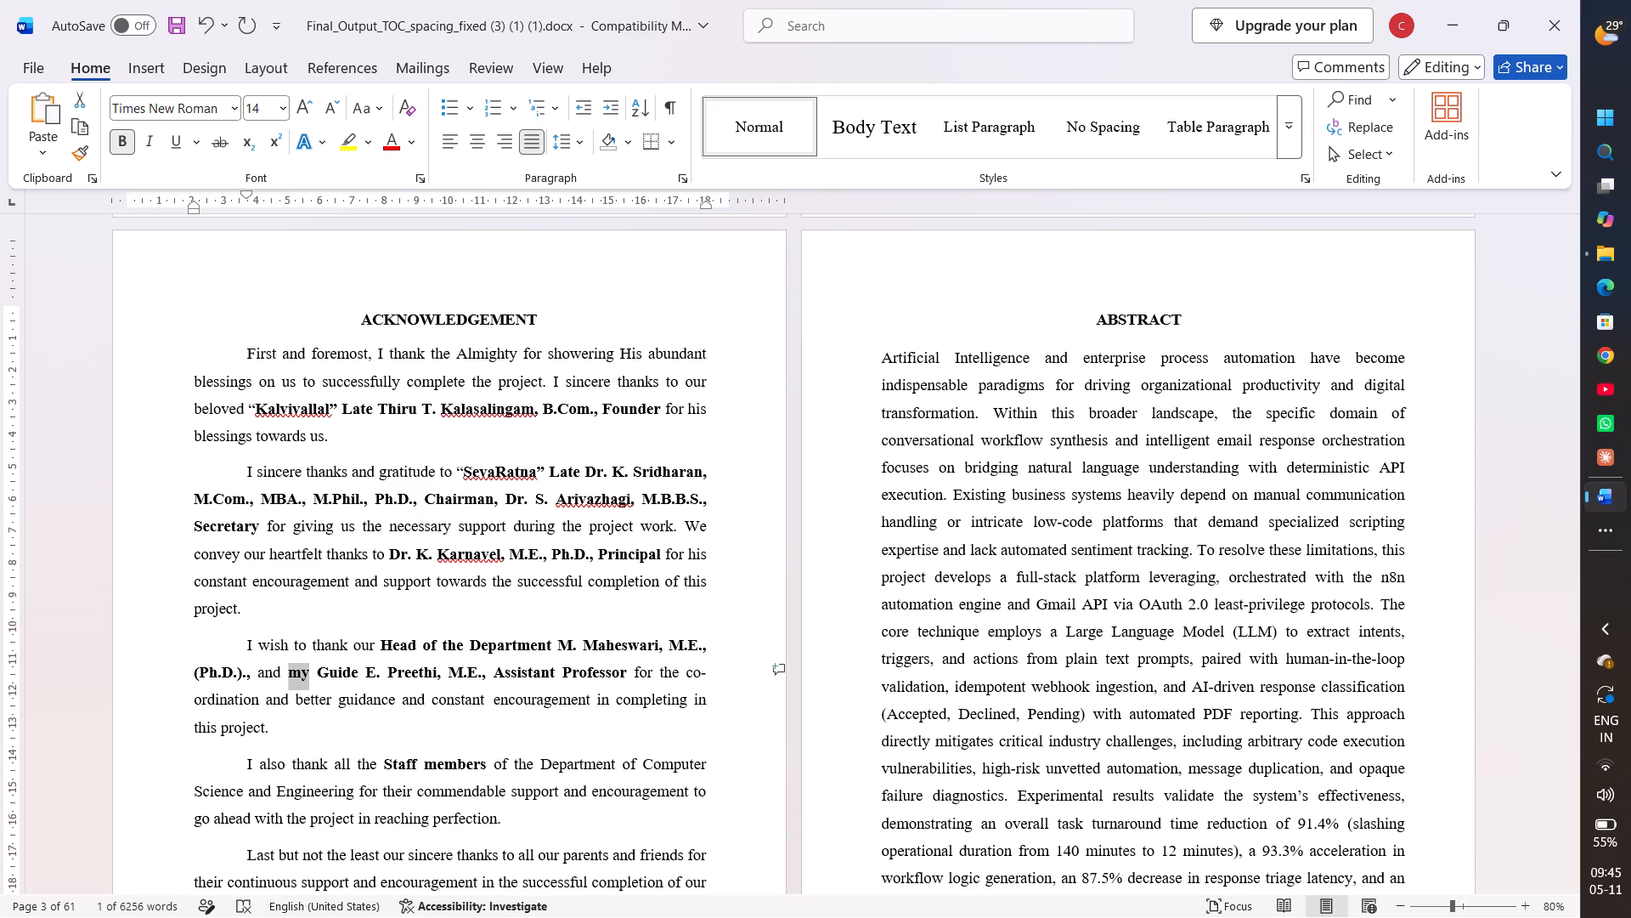
pyautogui.hotkey('ctrl', 'b')
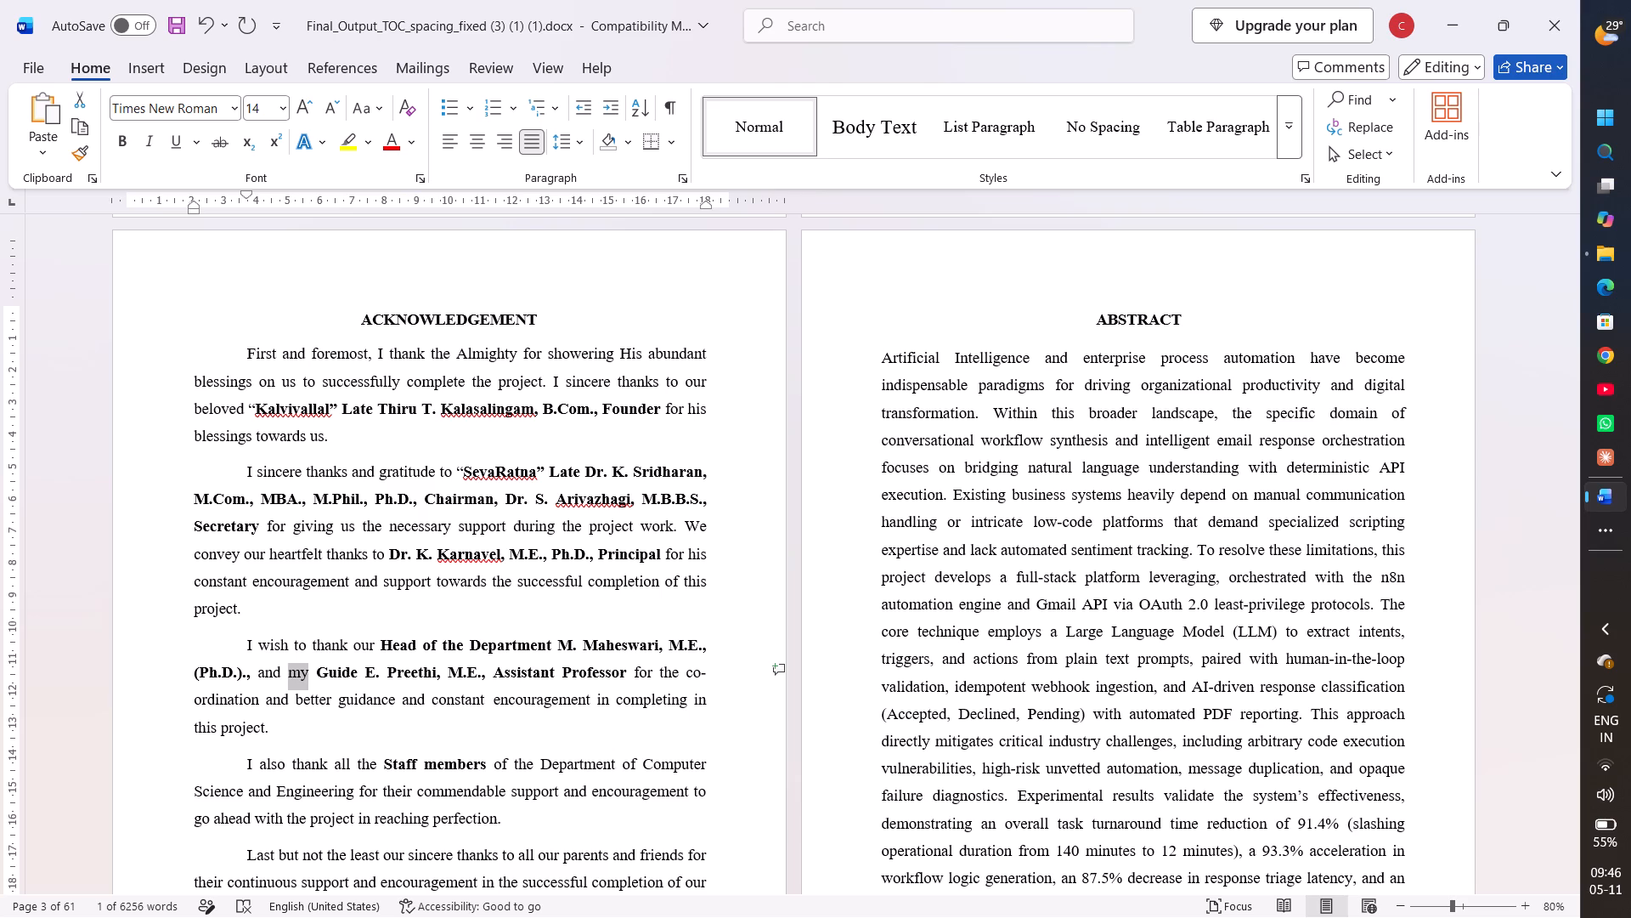
# Save the edited report document.
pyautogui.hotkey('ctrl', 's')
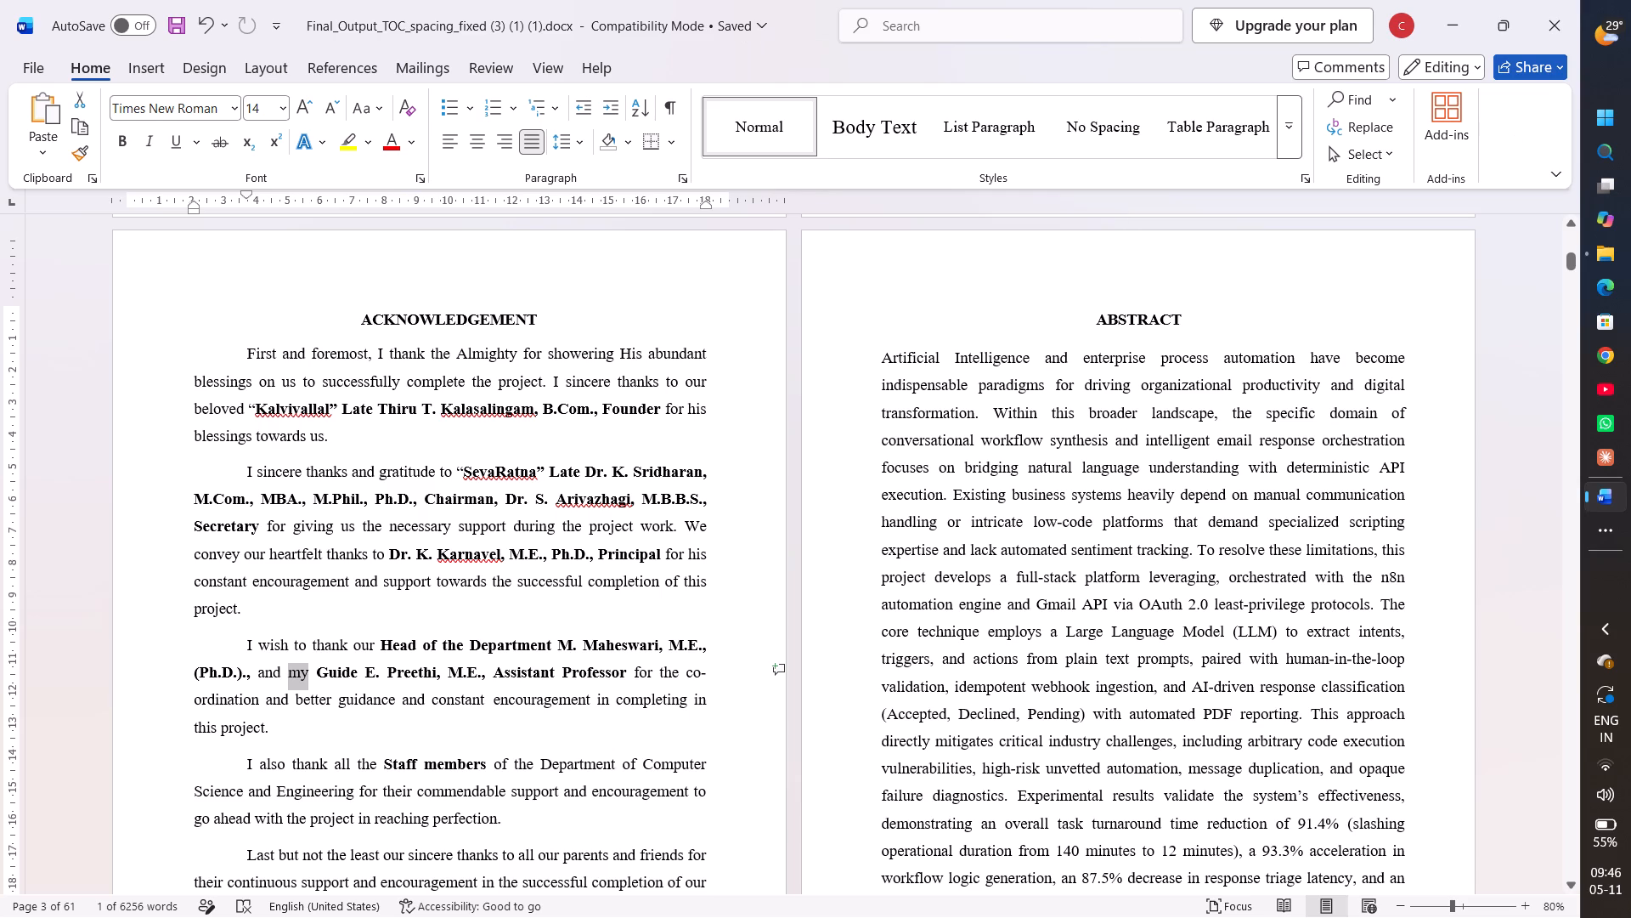
# Close the saved report document's window.
pyautogui.click(1538, 12)
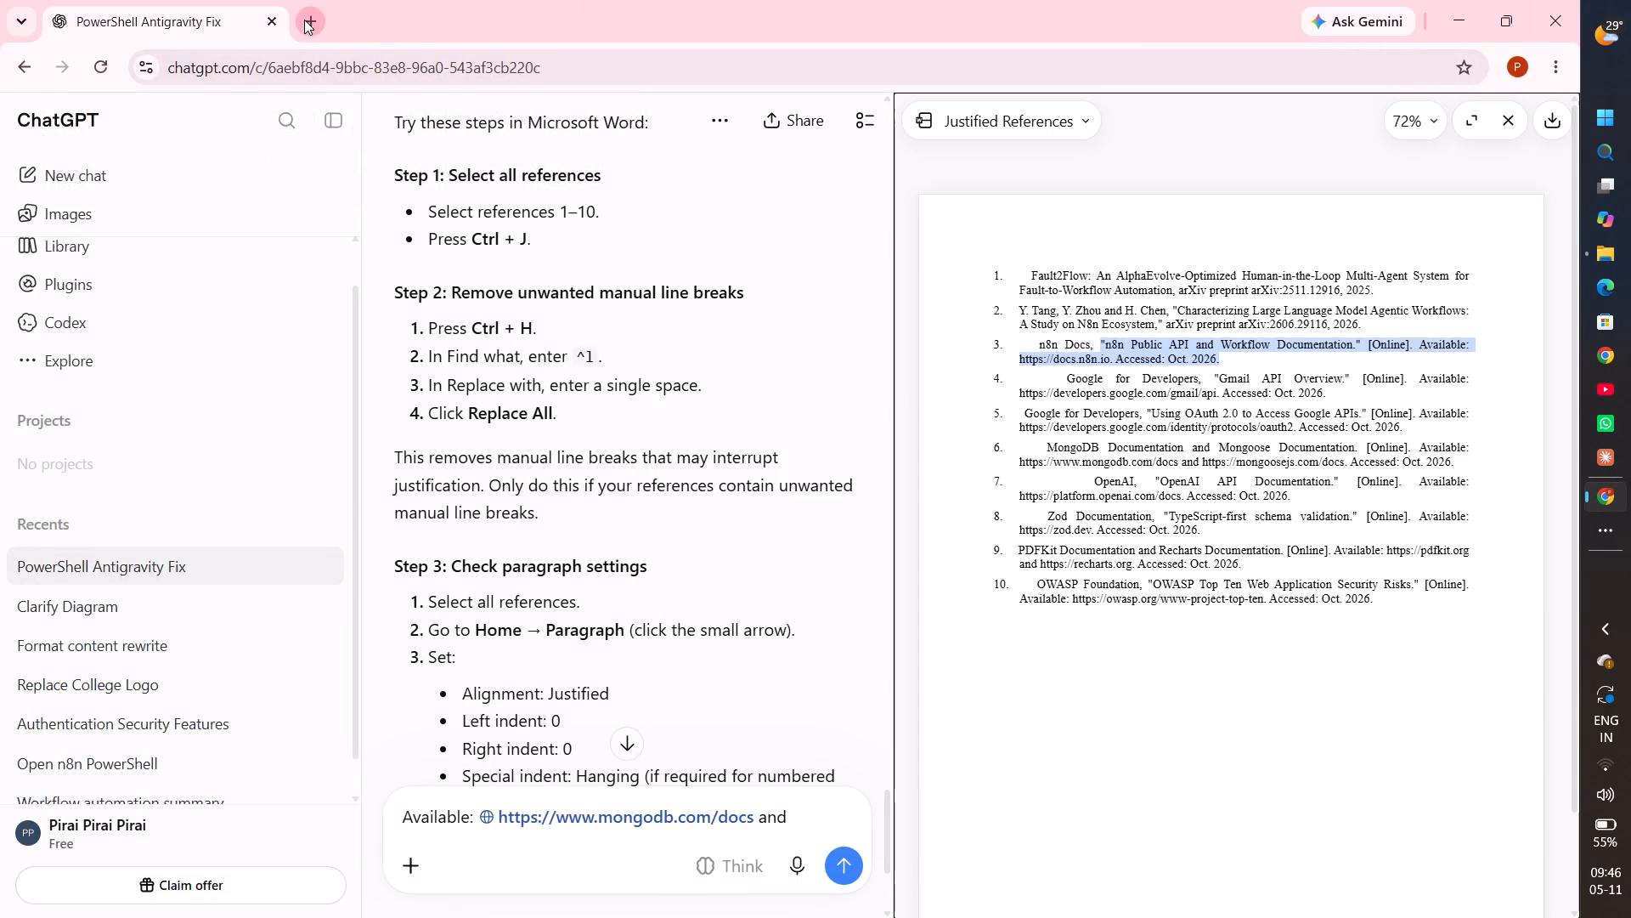
# Search the web for "word to pdf converter" in a new browser tab and open iLovePDF's Word to PDF page.
pyautogui.click(304, 20)
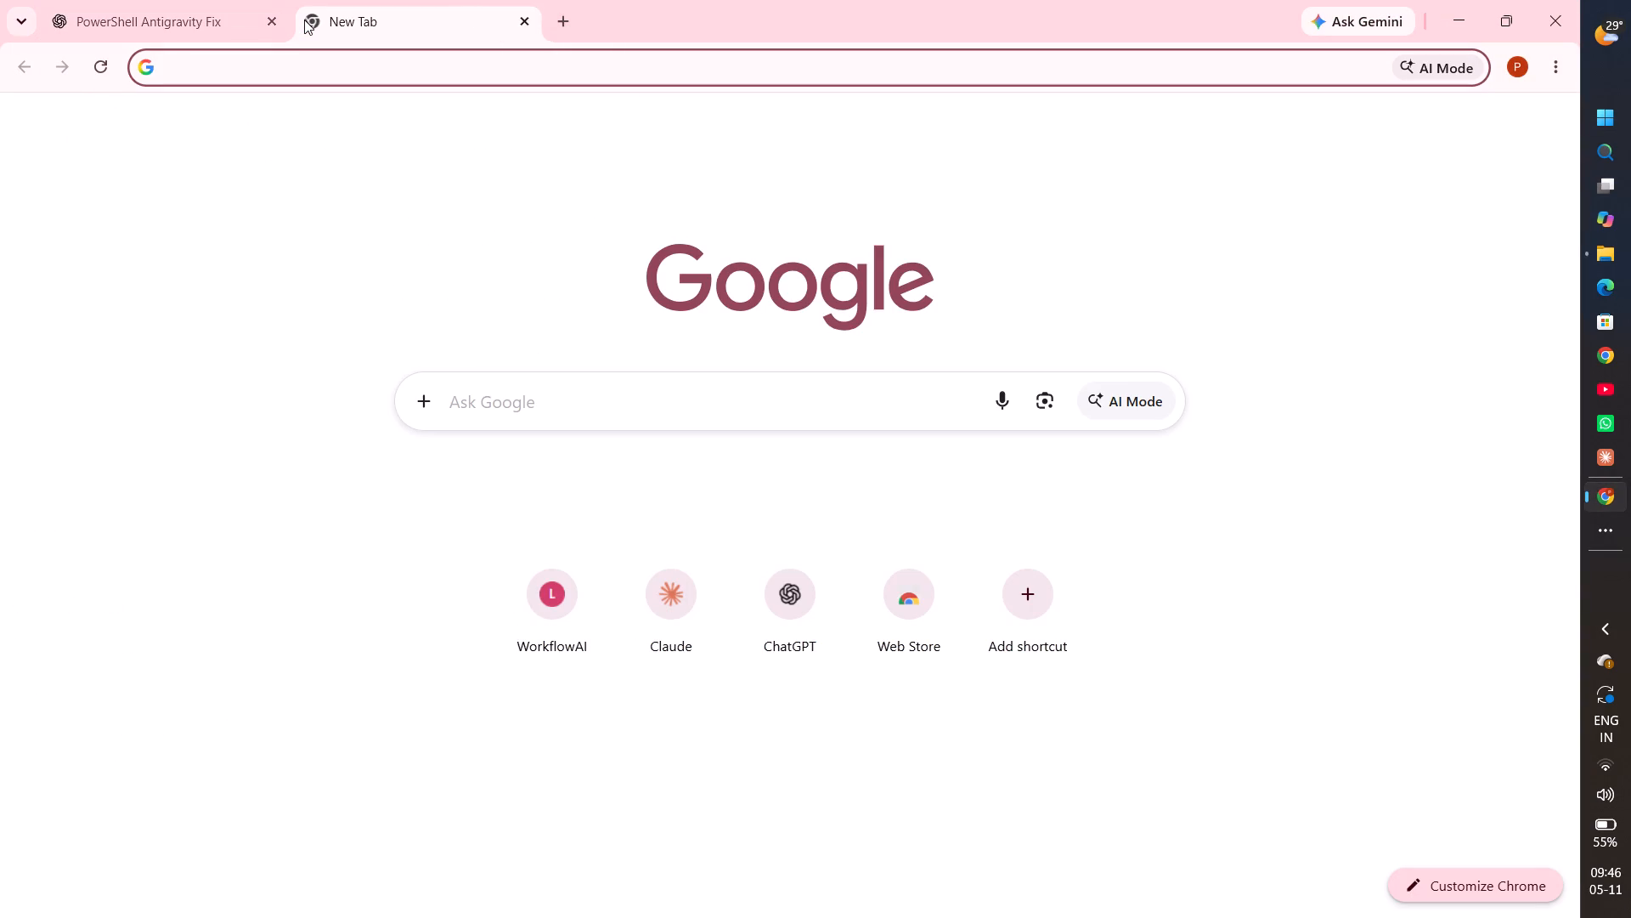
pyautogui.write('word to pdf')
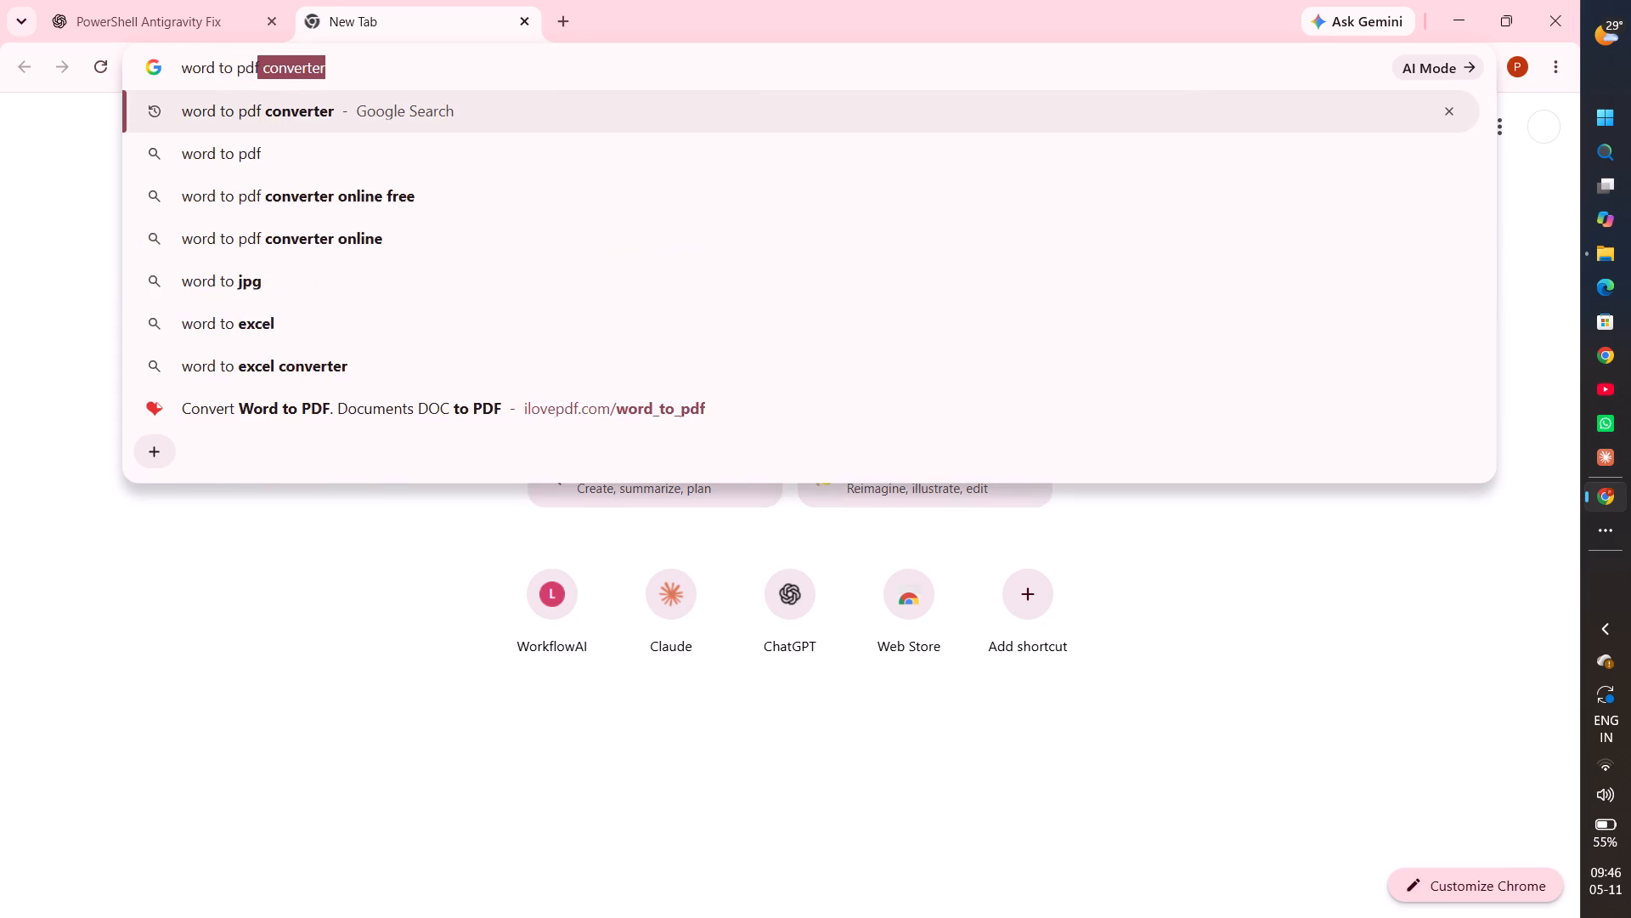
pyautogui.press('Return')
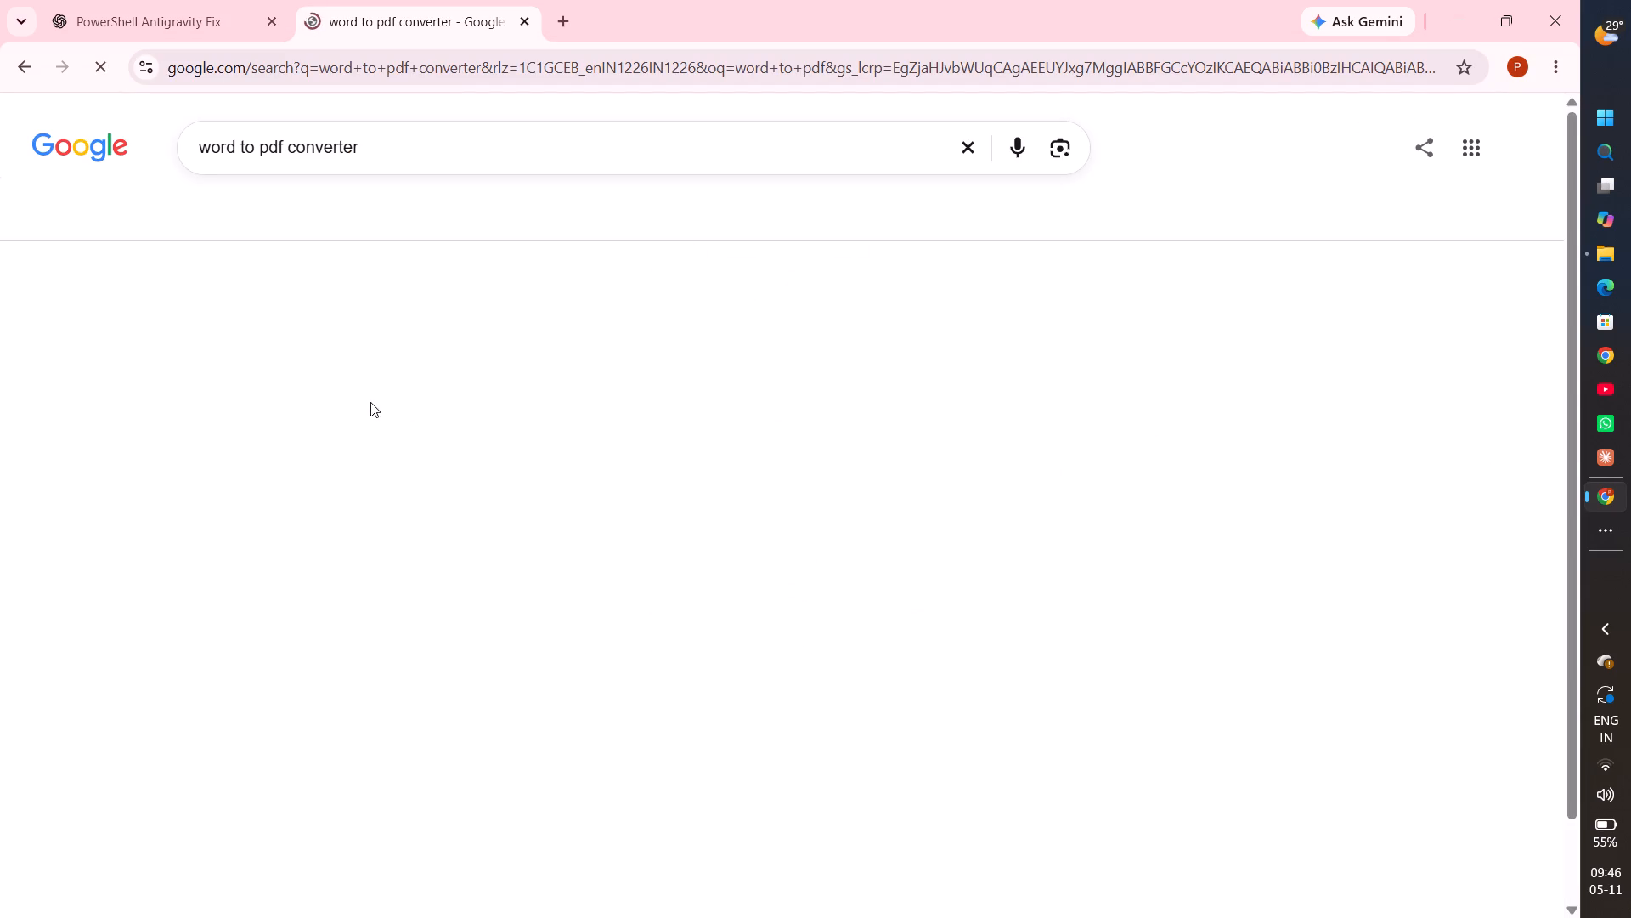
pyautogui.click(387, 339)
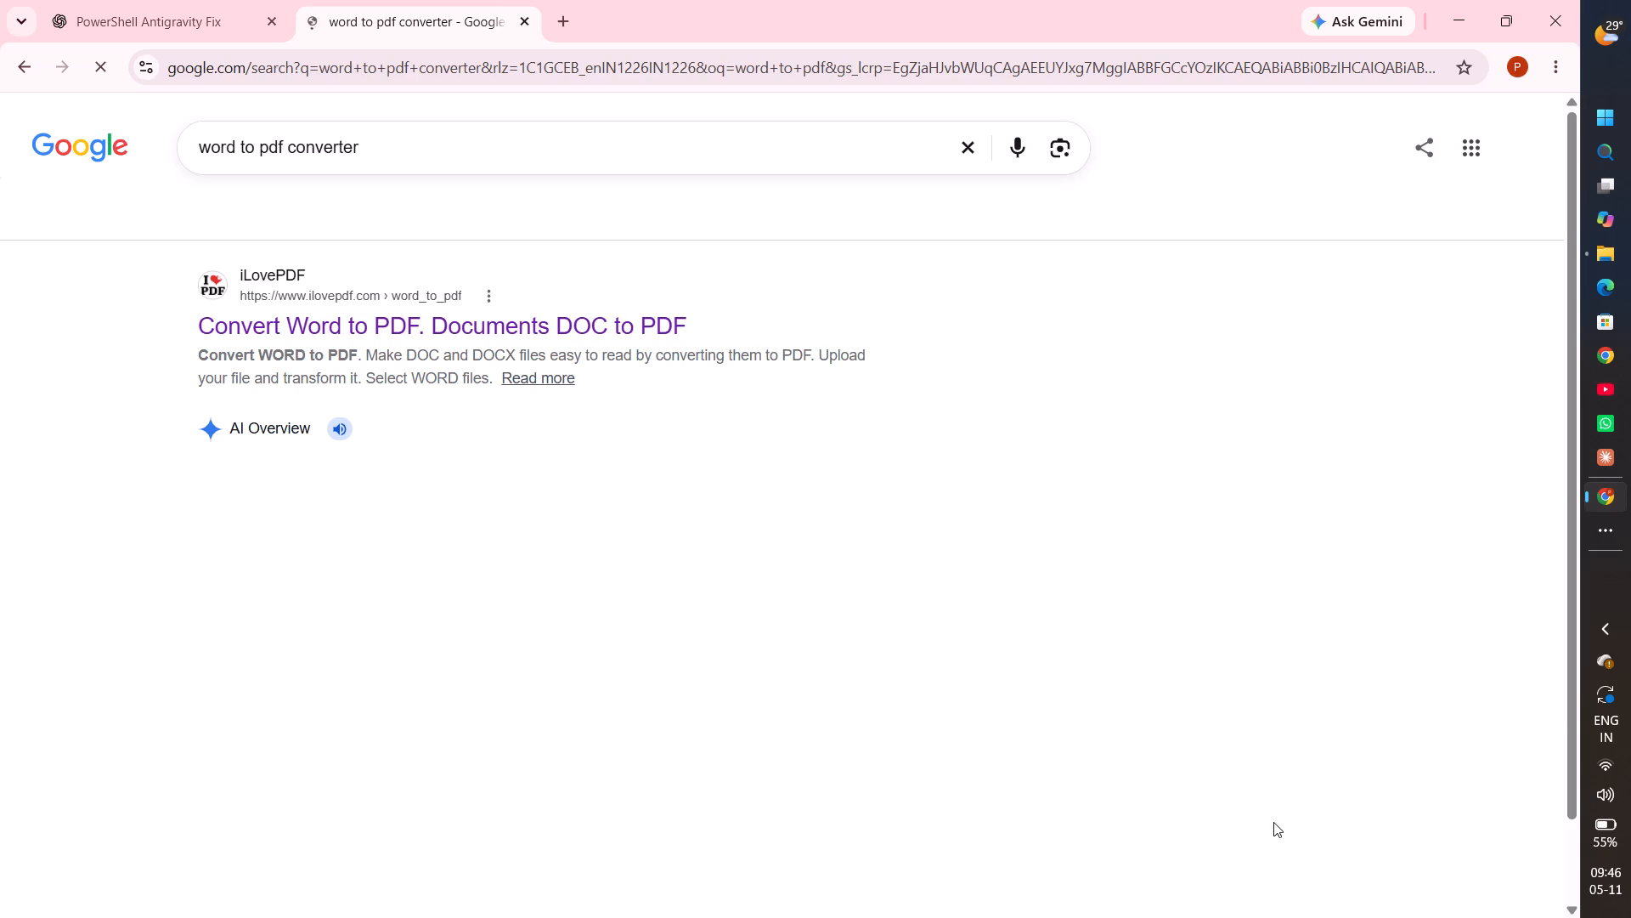
# Switch the Wi-Fi connection to the secured personal network listed just below CSE_4G, keeping automatic connection enabled.
pyautogui.click(1611, 761)
pyautogui.click(1402, 550)
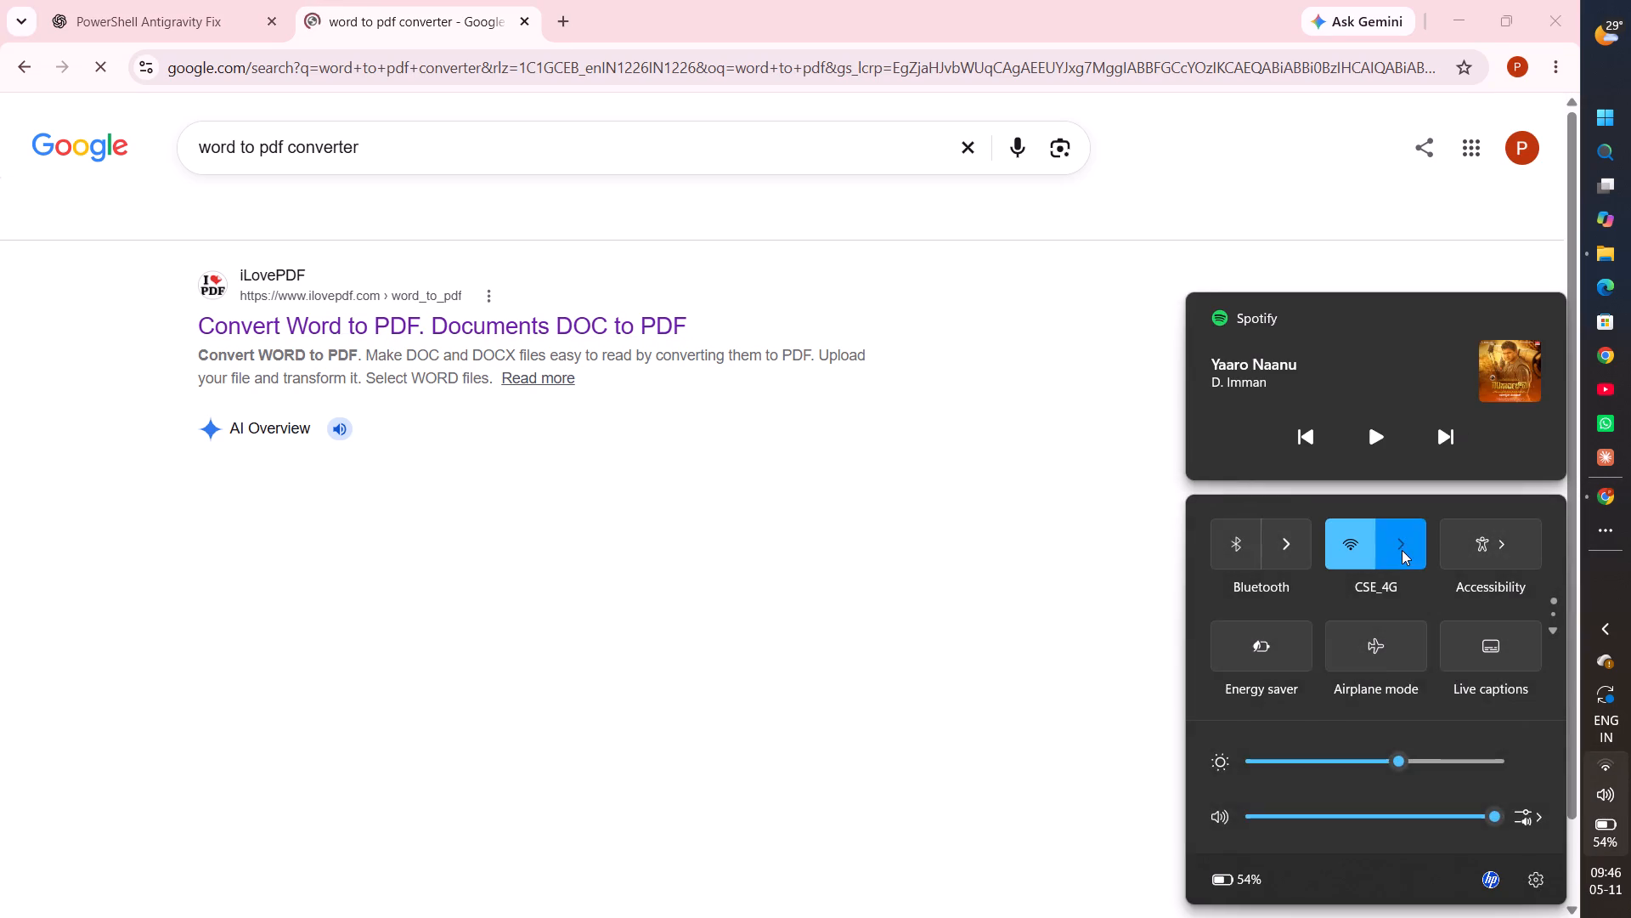
pyautogui.click(1325, 671)
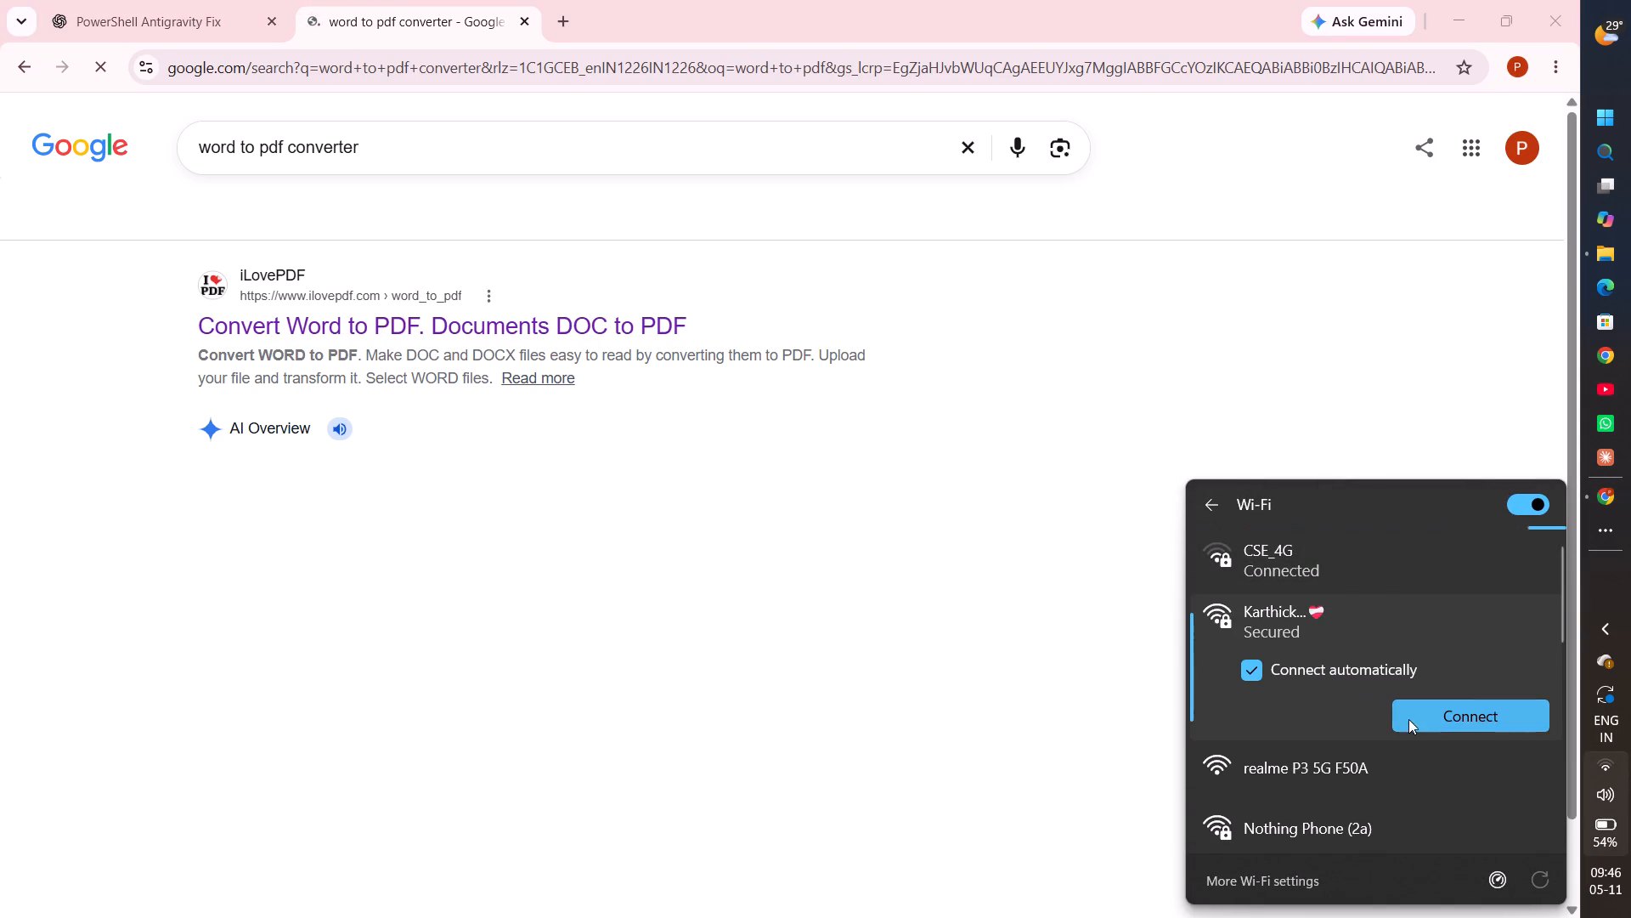
pyautogui.click(1420, 711)
pyautogui.click(1396, 407)
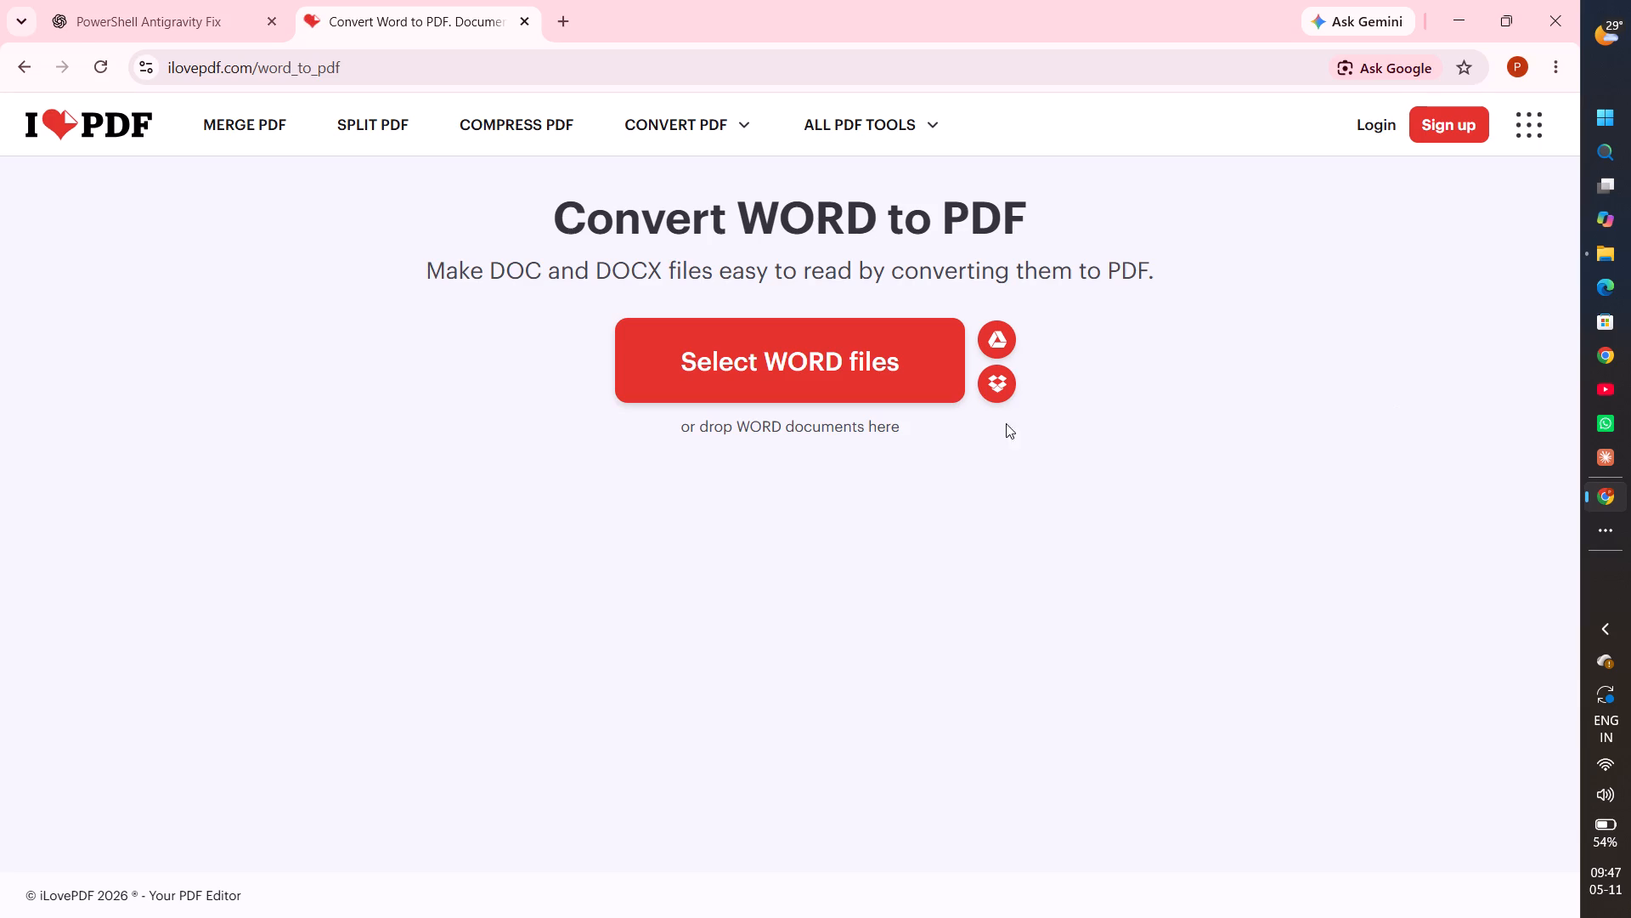
# Start choosing the Word file to convert to PDF on iLovePDF.
pyautogui.click(923, 367)
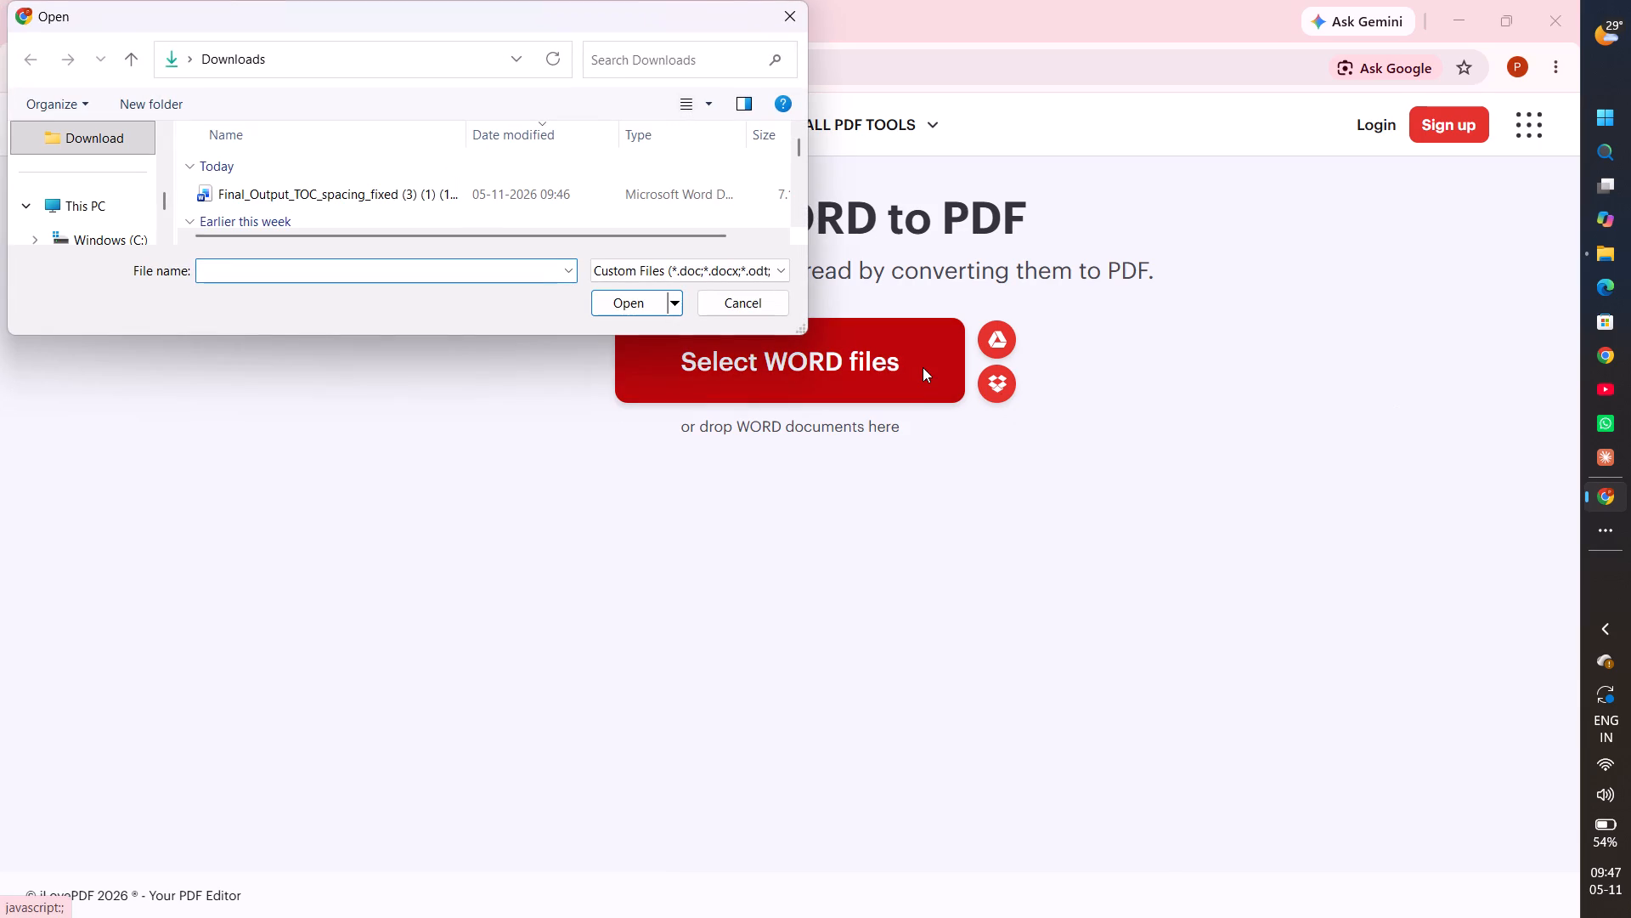
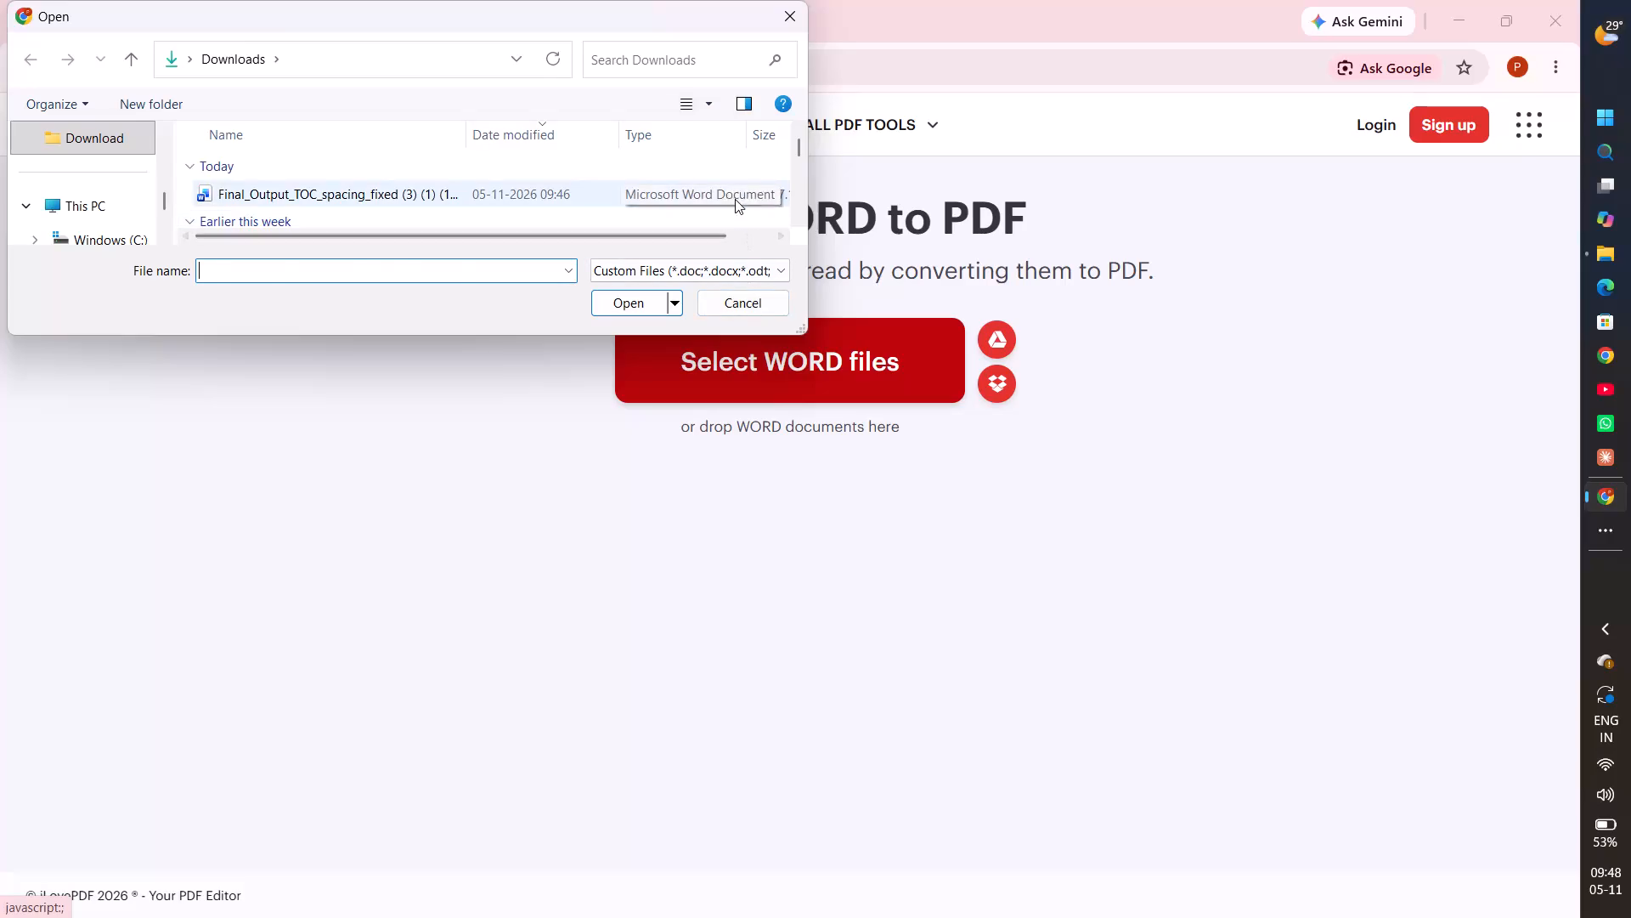
# Load Final_Output_TOC_spacing_fixed (3) (1) (1).docx from Downloads into the Word to PDF converter and start its conversion.
pyautogui.click(735, 199)
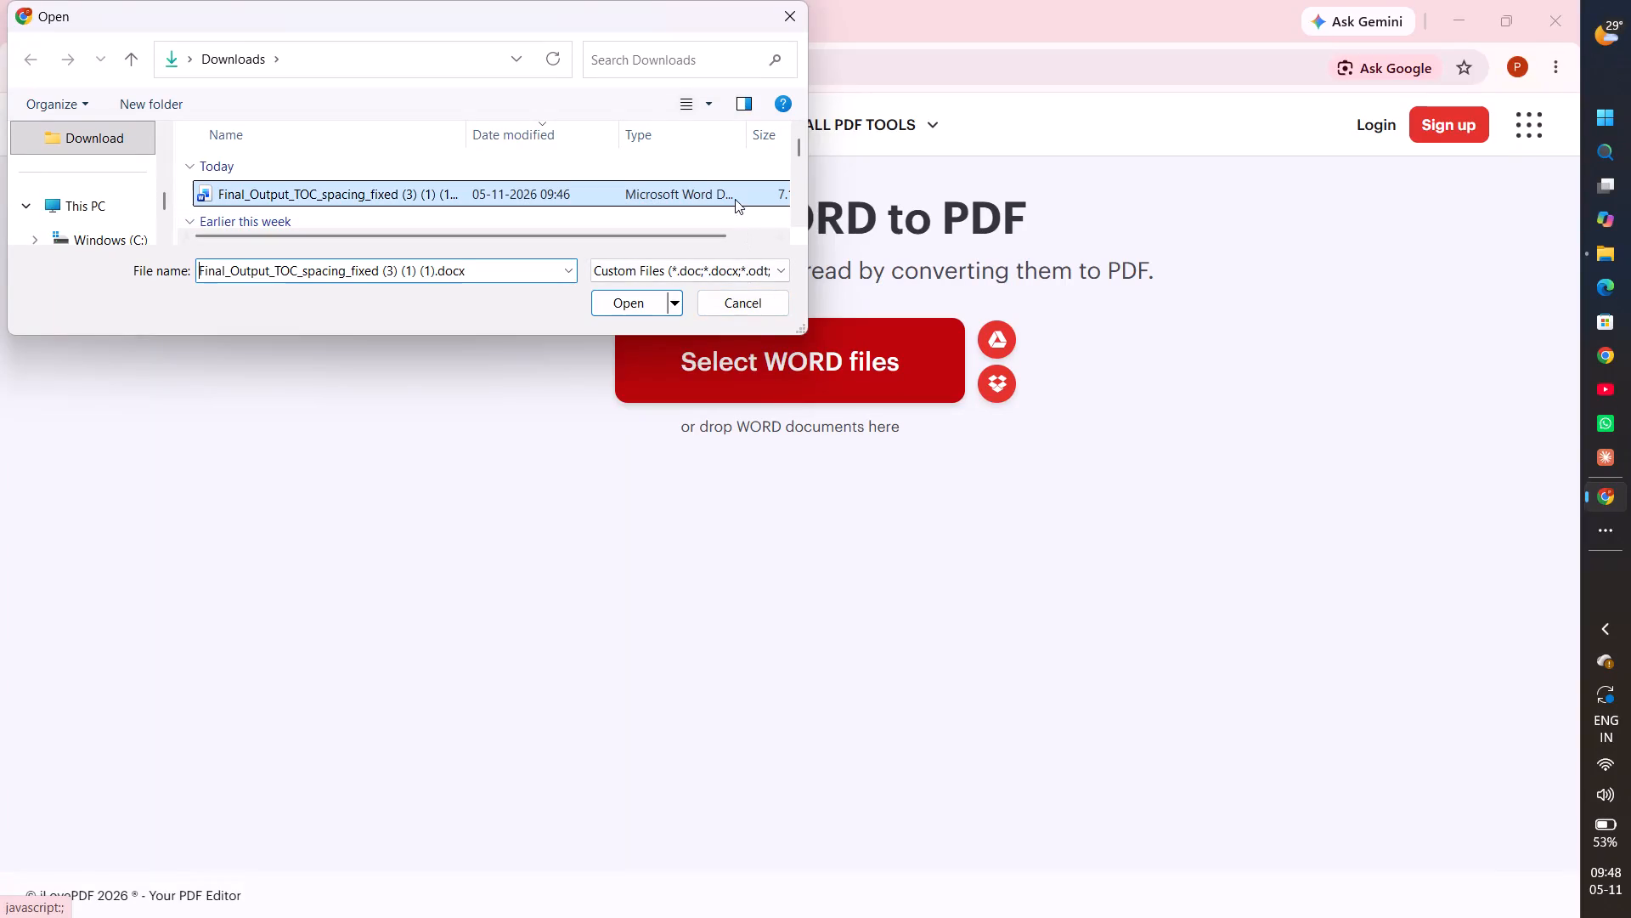
pyautogui.click(635, 306)
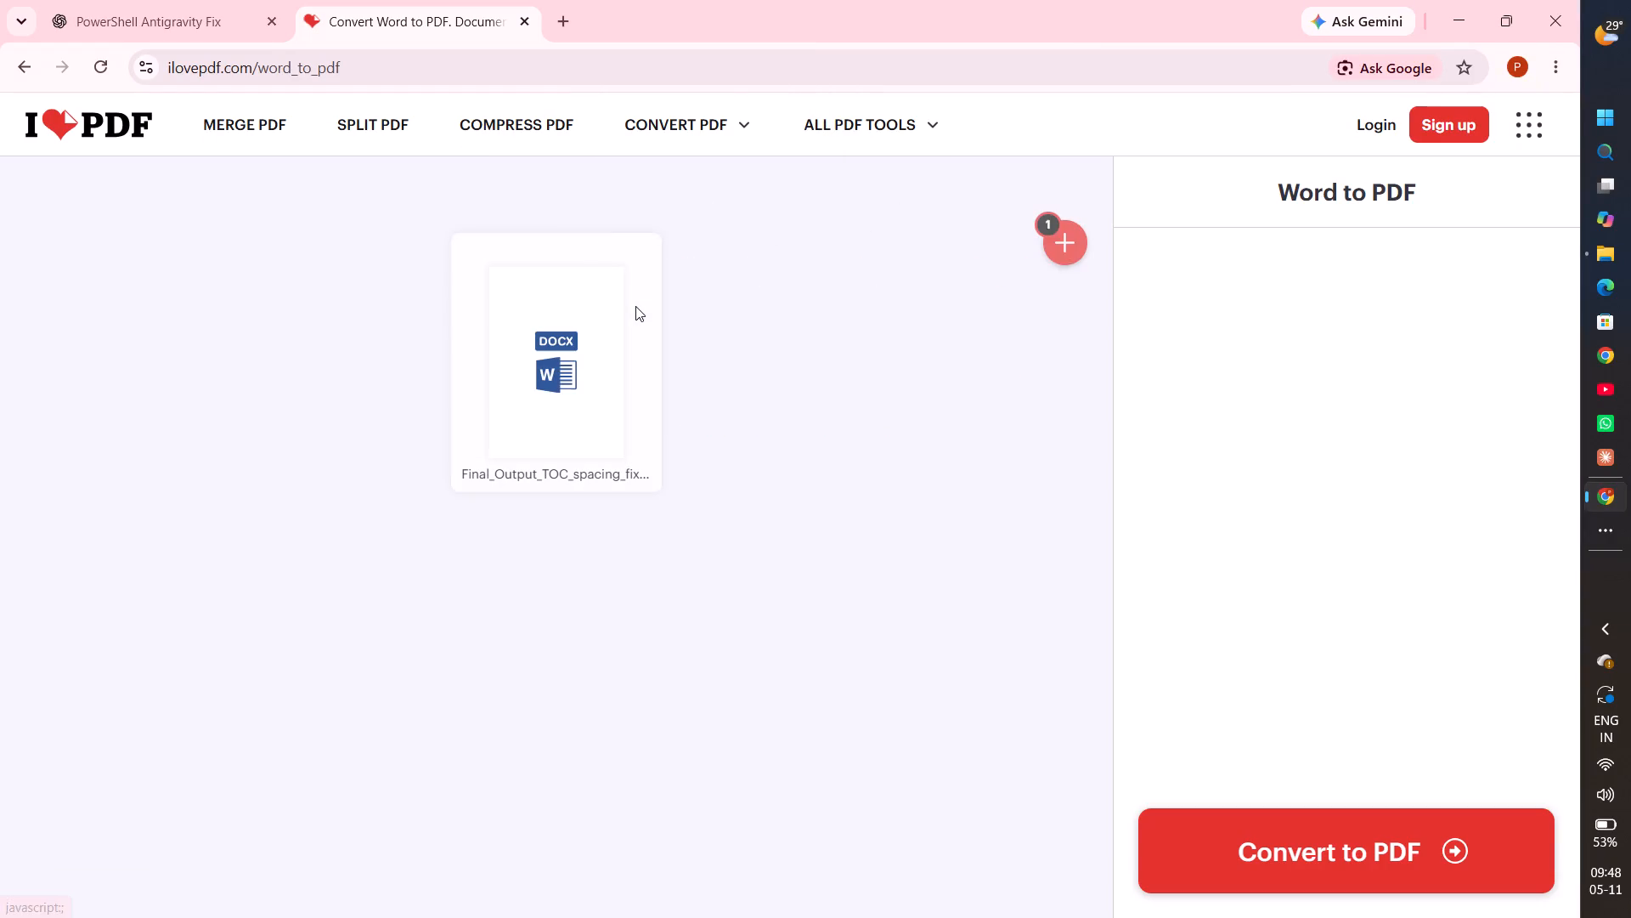
pyautogui.click(1265, 812)
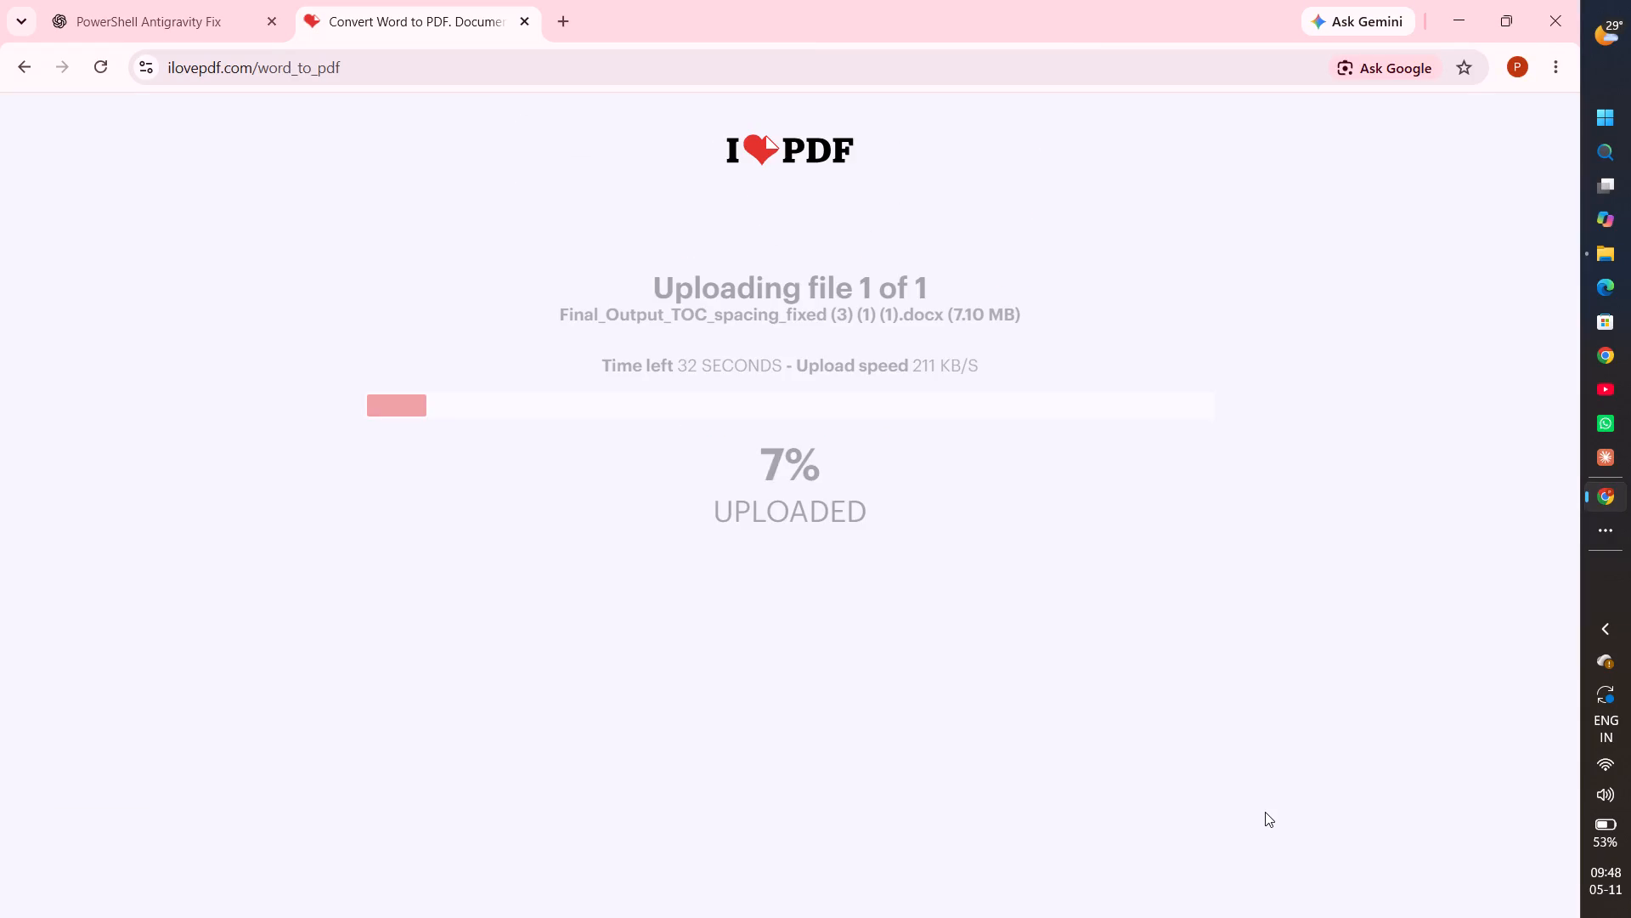
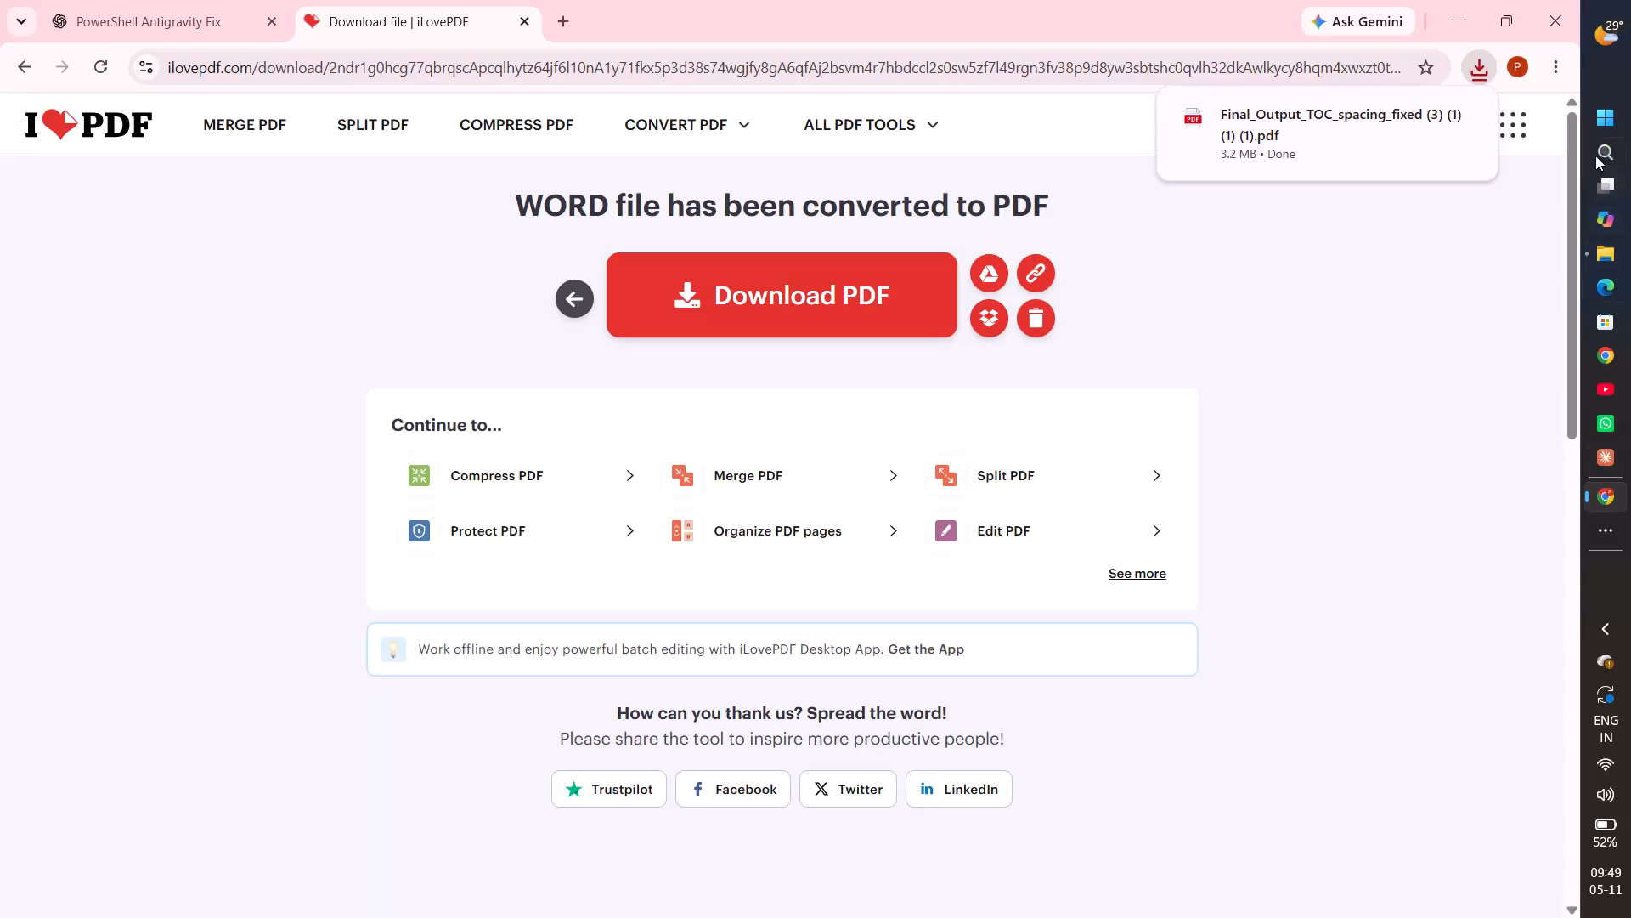
# Locate the converted PDF, Final_Output_TOC_spacing_fixed (3) (1) (1) (1).pdf, in the Downloads folder and open it in Microsoft Edge.
pyautogui.click(1423, 115)
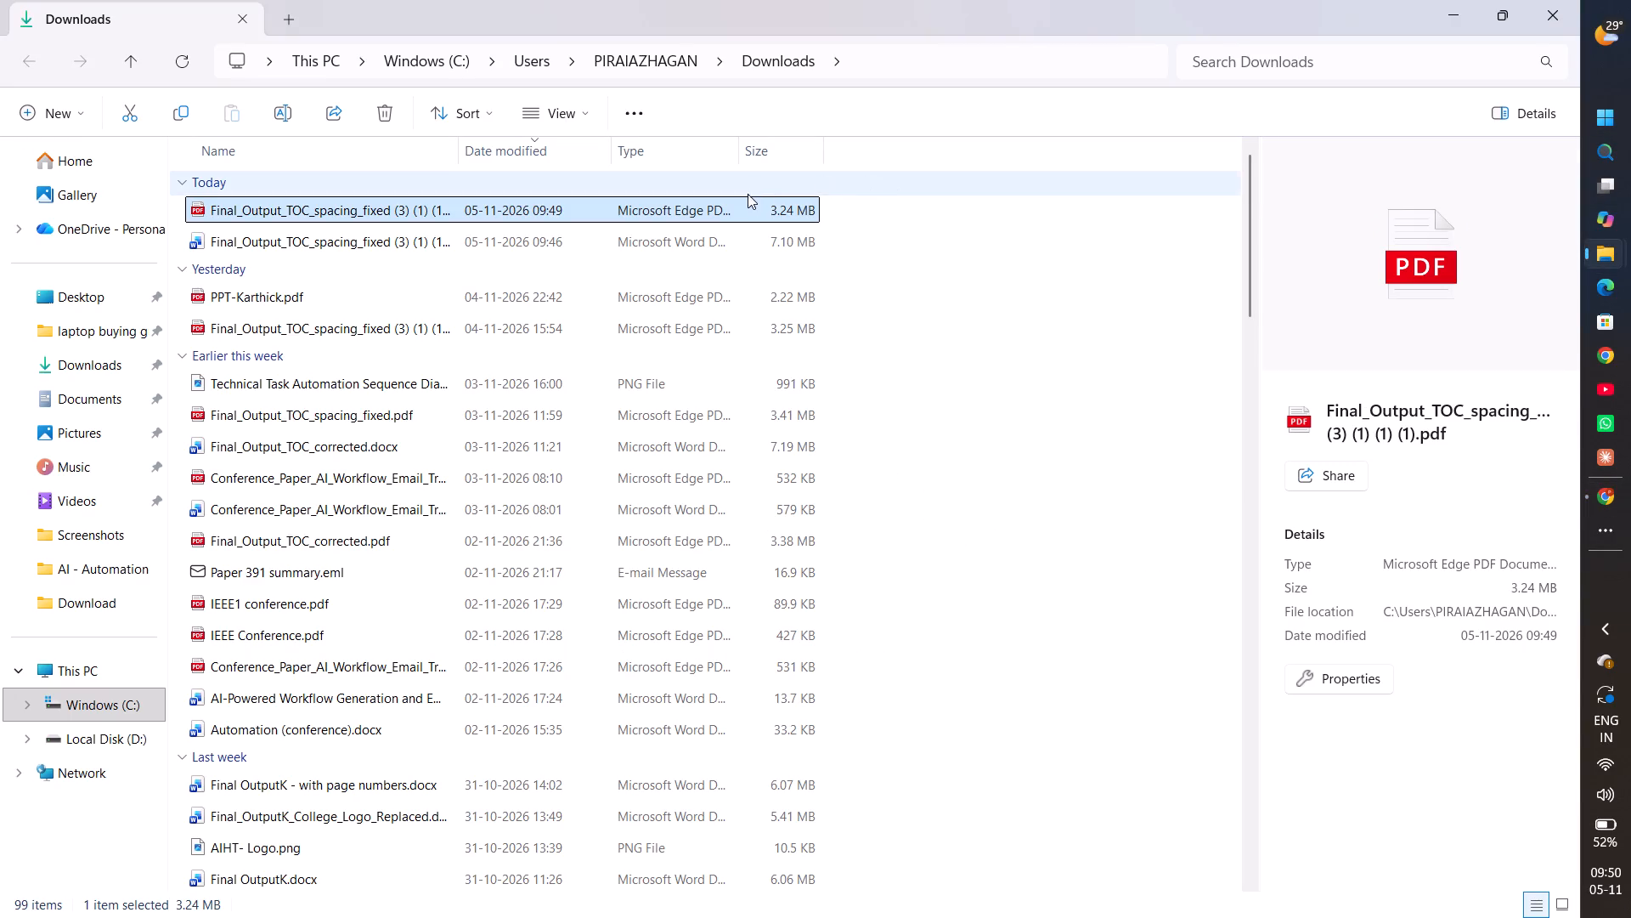
pyautogui.doubleClick(748, 206)
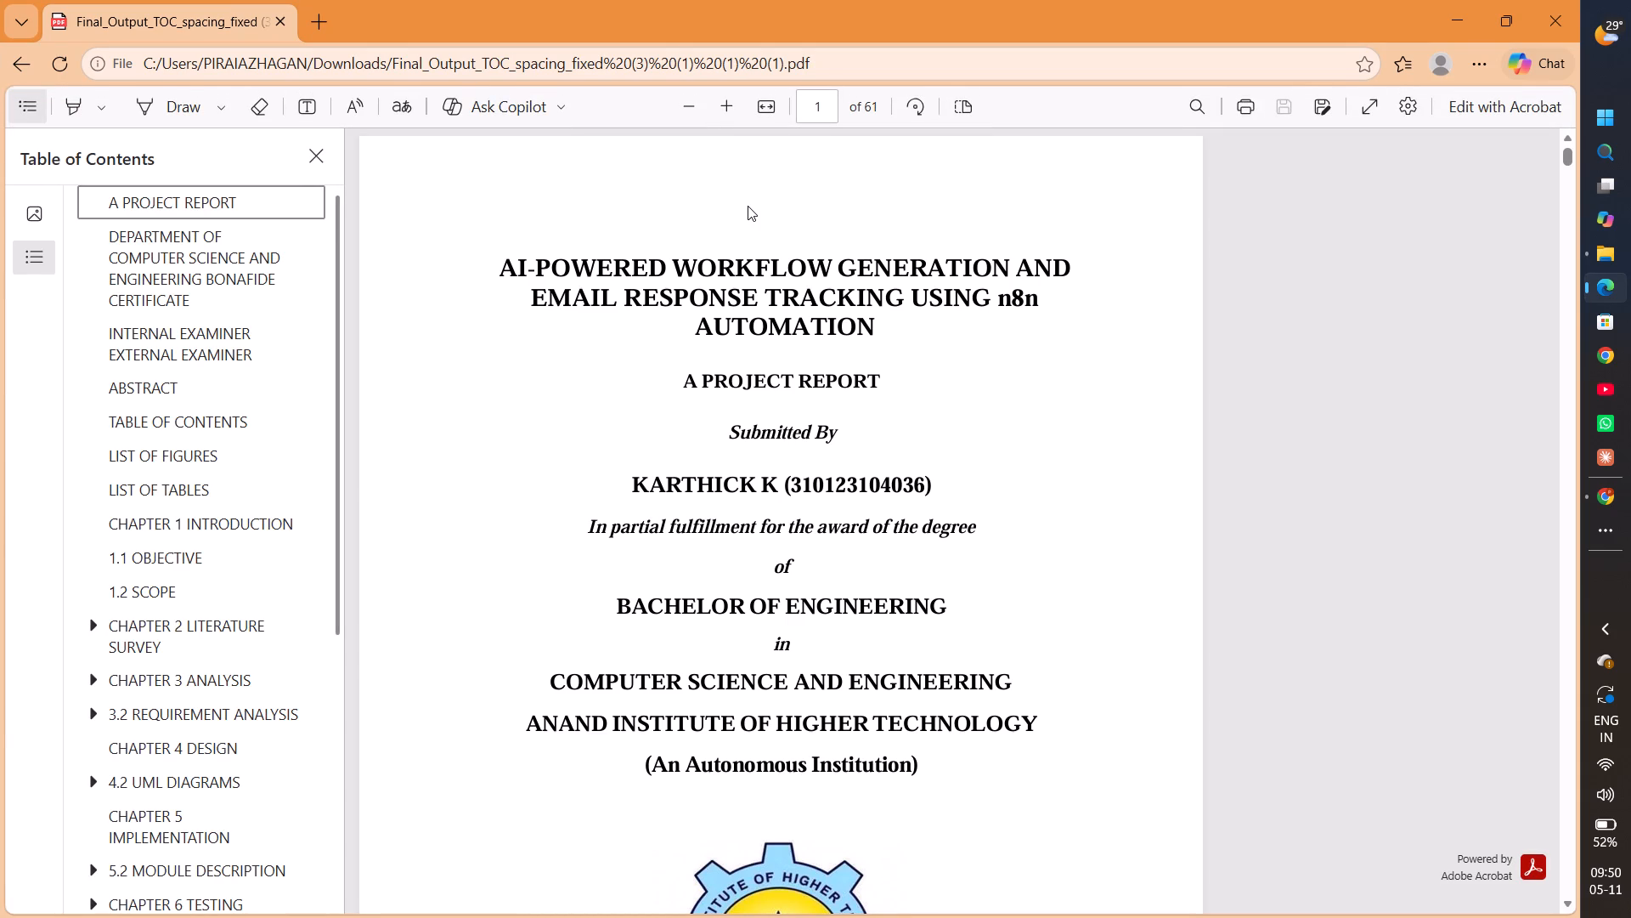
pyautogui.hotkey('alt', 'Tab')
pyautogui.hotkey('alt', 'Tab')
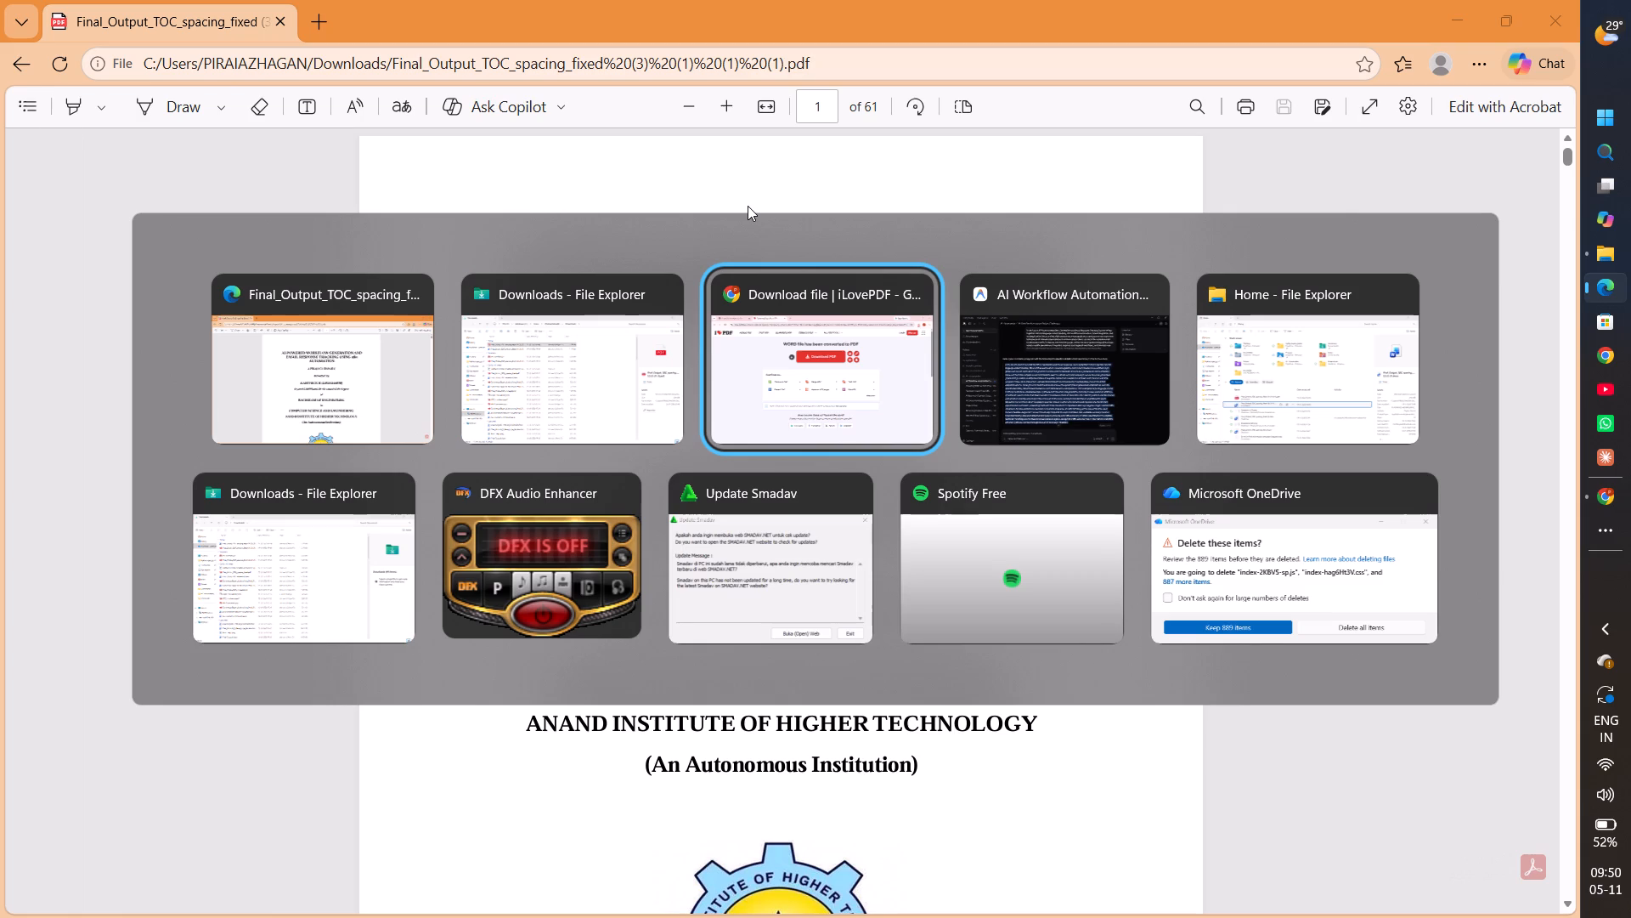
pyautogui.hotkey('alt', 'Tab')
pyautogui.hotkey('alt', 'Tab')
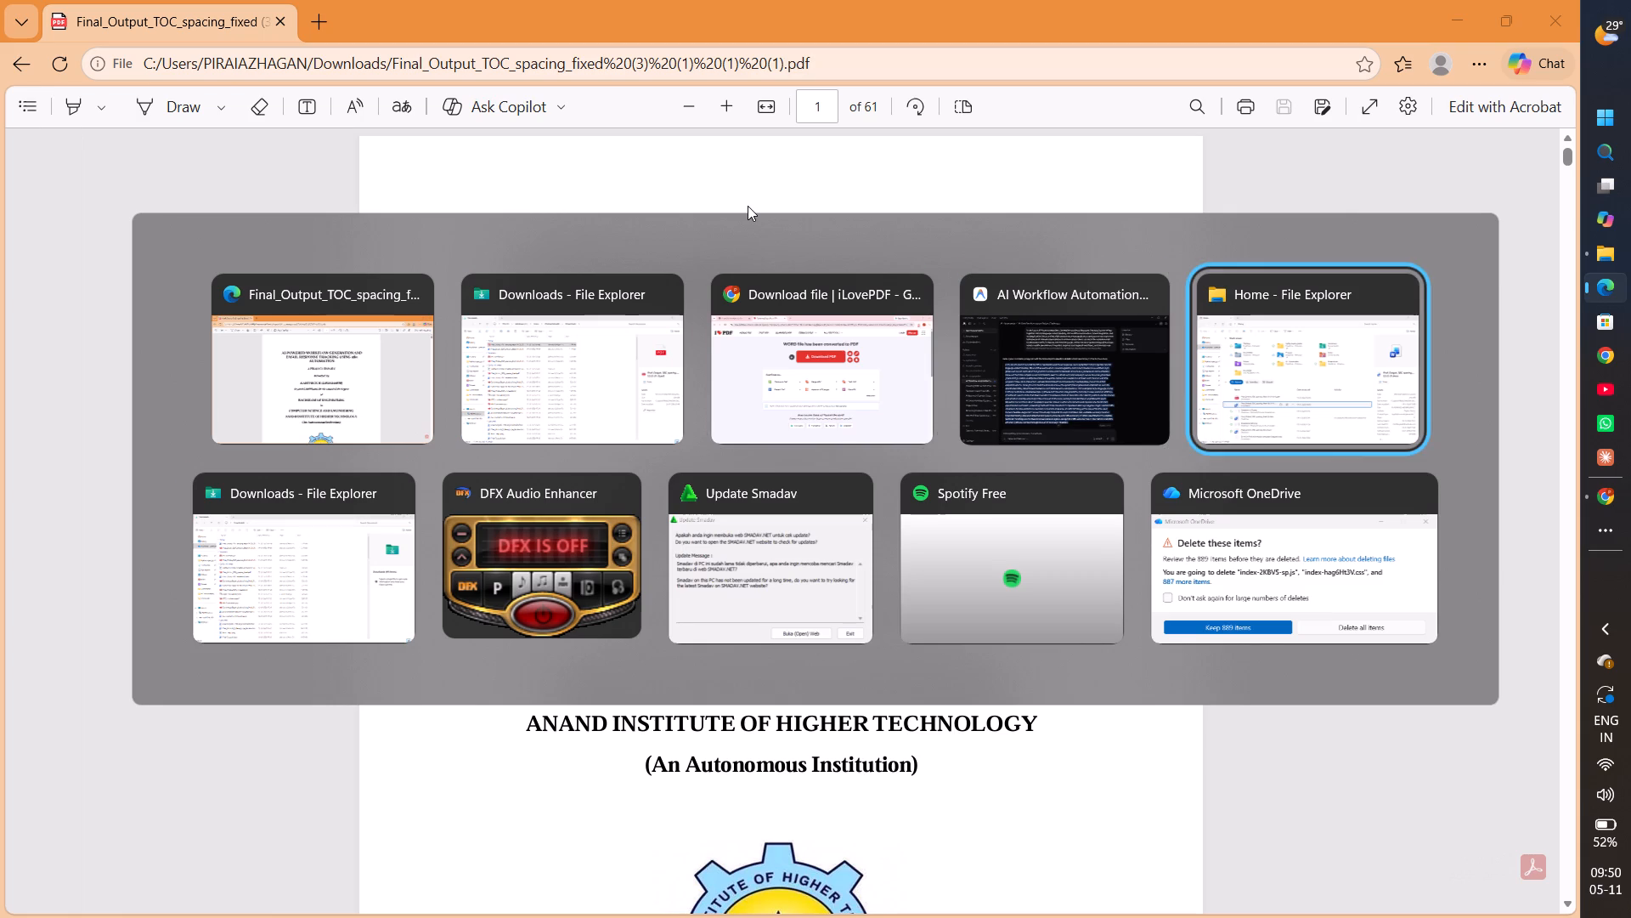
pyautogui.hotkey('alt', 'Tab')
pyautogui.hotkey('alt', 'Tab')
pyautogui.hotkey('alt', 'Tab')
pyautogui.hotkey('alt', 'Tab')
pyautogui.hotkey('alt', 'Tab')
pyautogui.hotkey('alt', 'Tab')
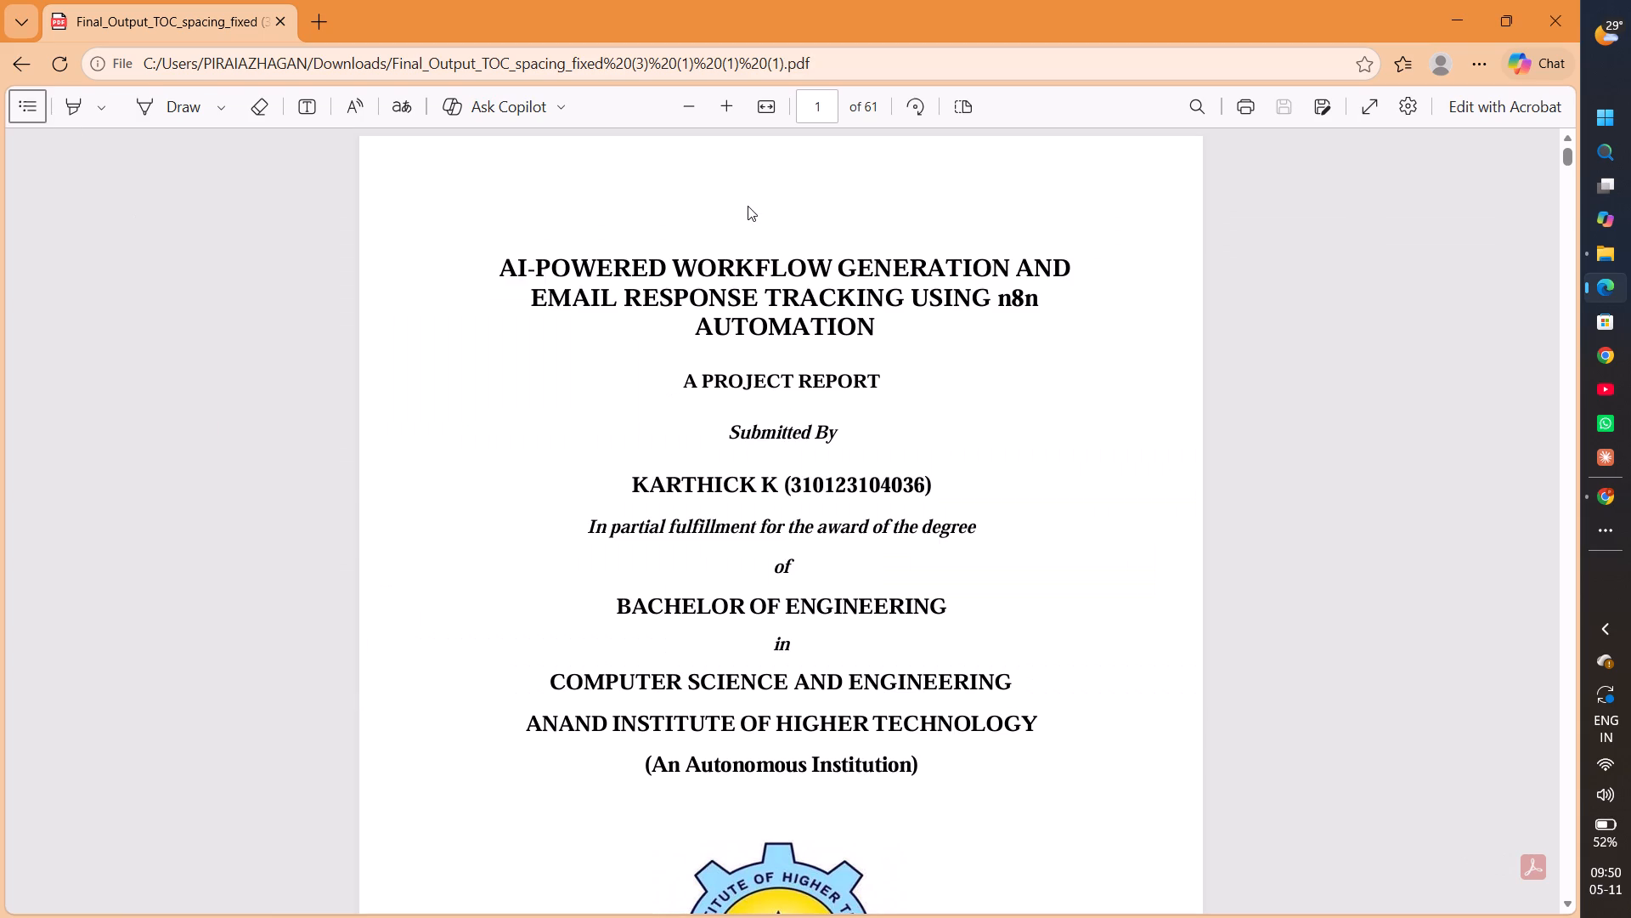
# Review the converted PDF's layout from the front matter and table of contents through the Chapter 4 UML diagrams.
pyautogui.scroll(-11, 584, 522)
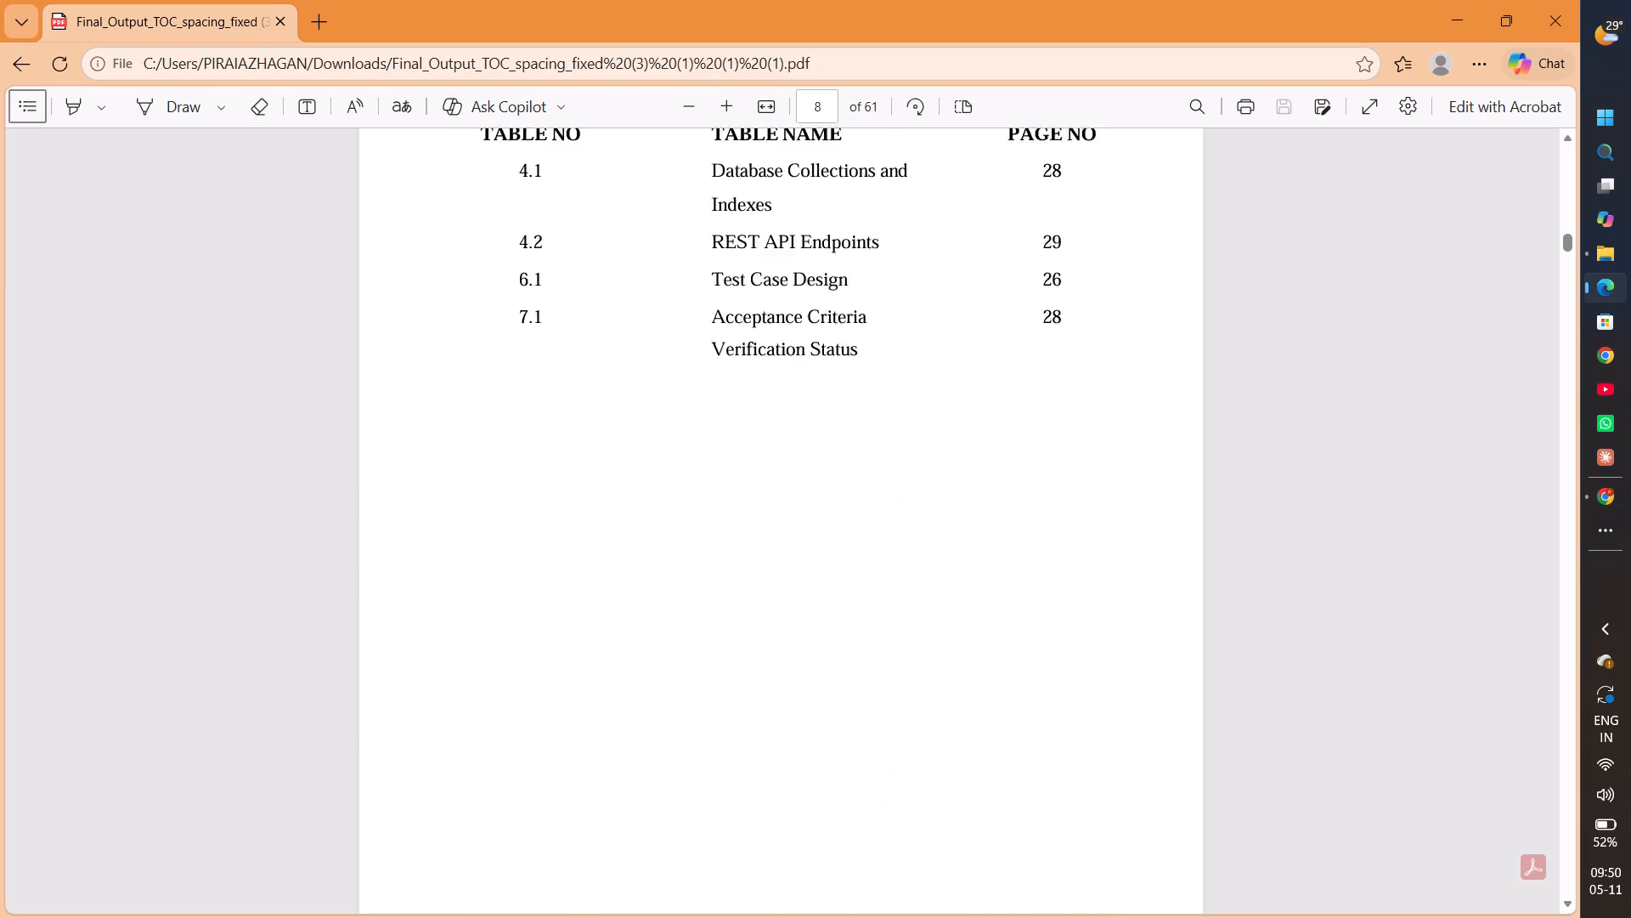
pyautogui.scroll(-7, 584, 522)
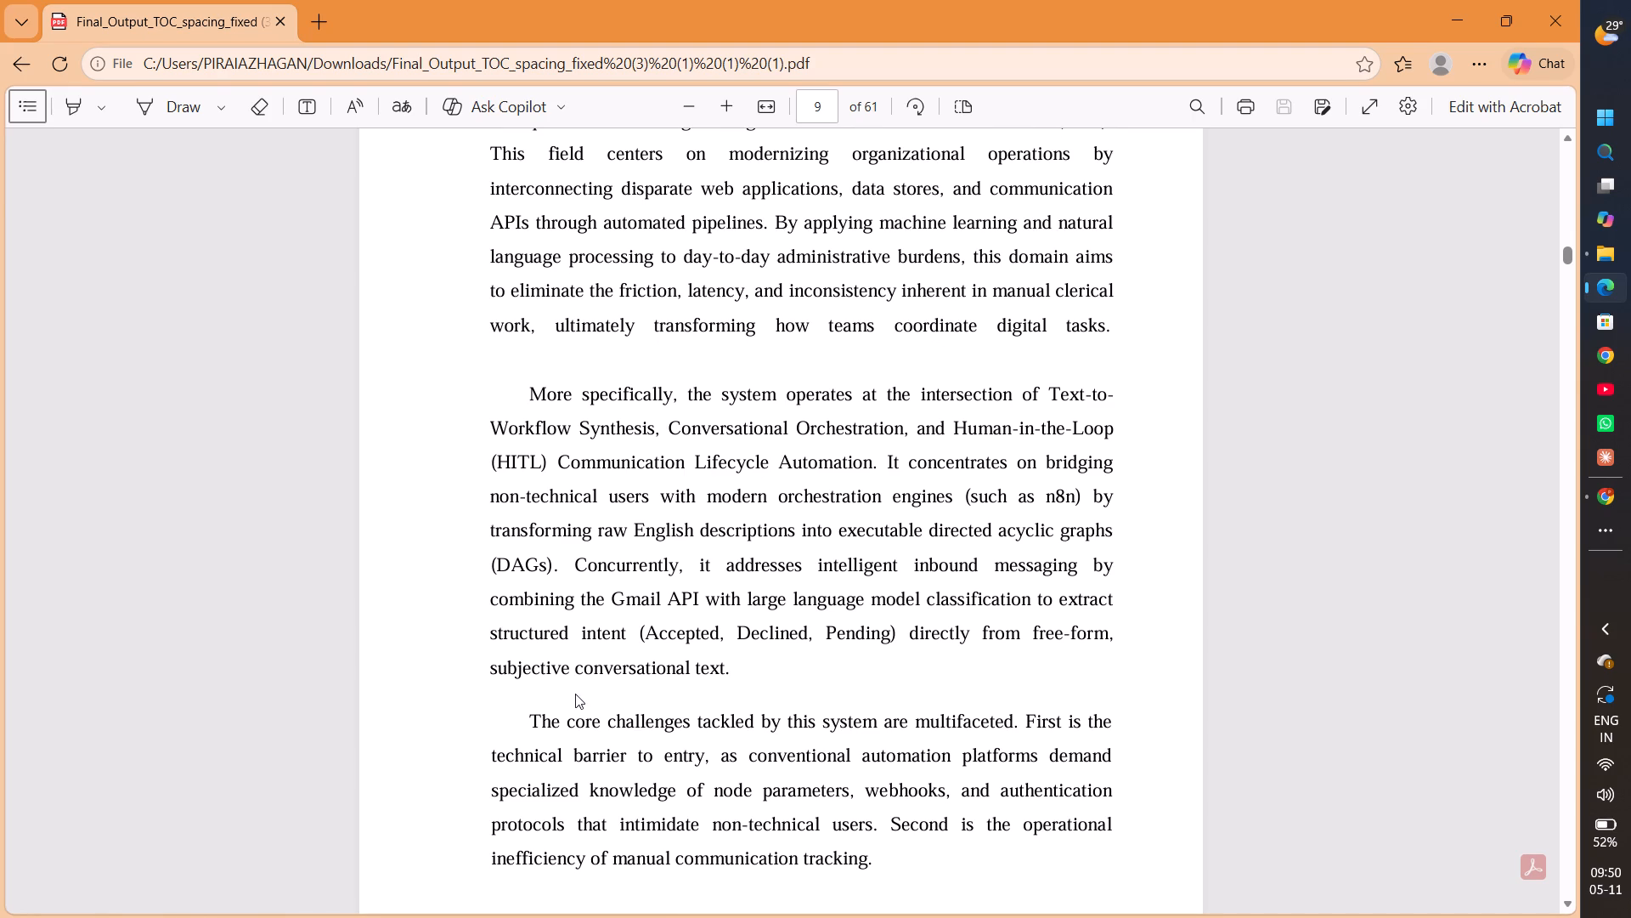
pyautogui.scroll(18, 694, 640)
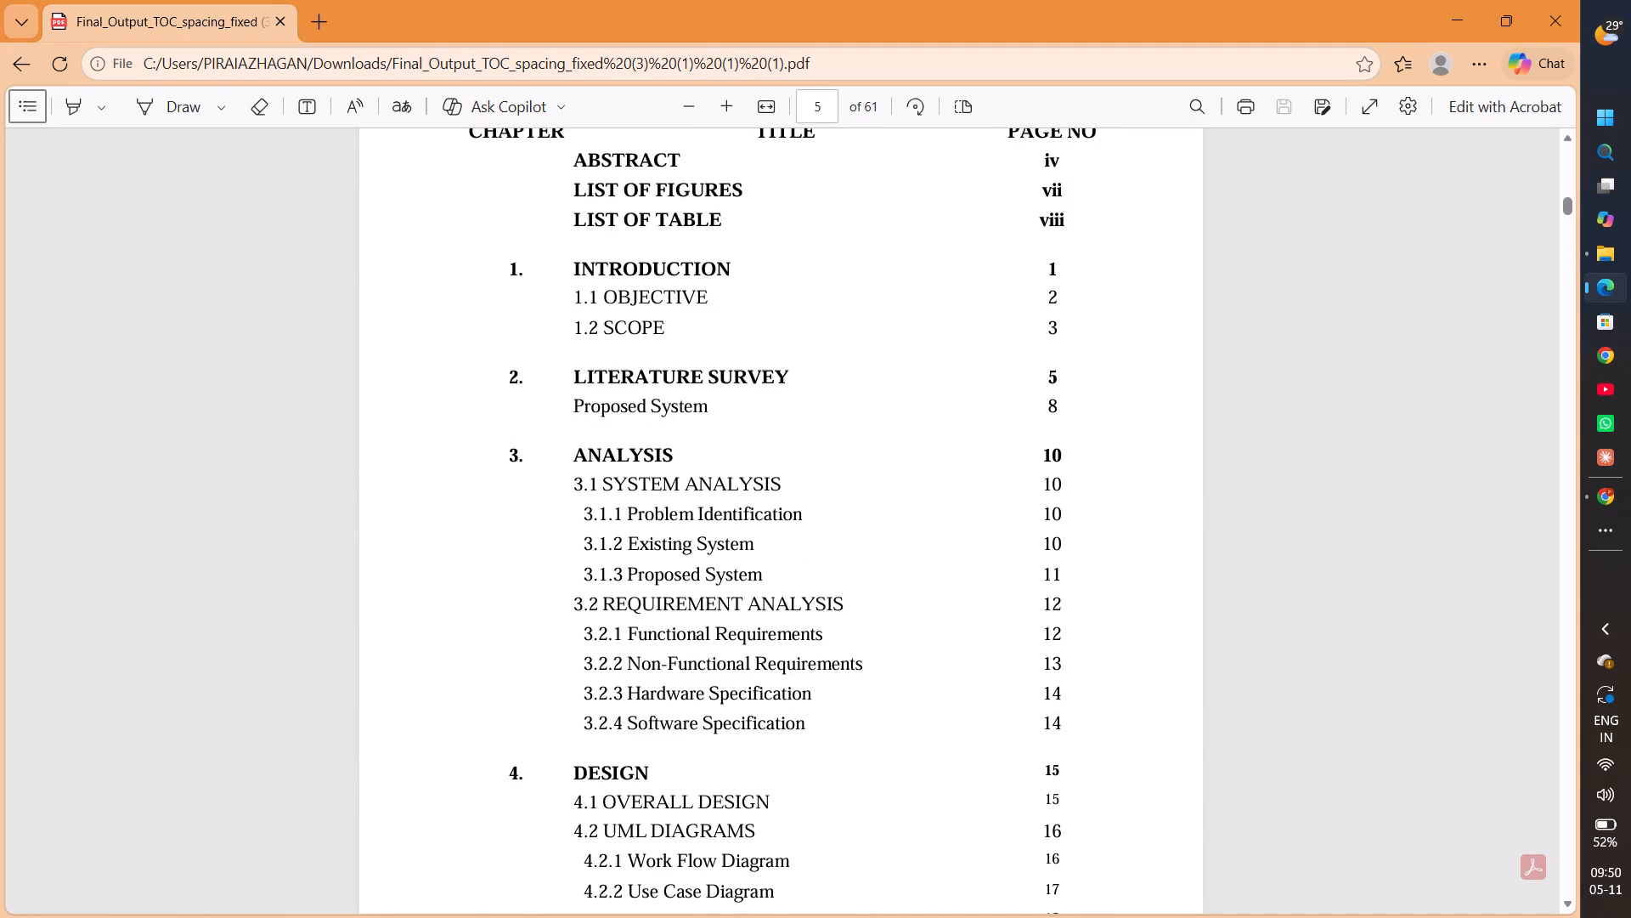
pyautogui.scroll(5, 694, 640)
pyautogui.scroll(-17, 694, 640)
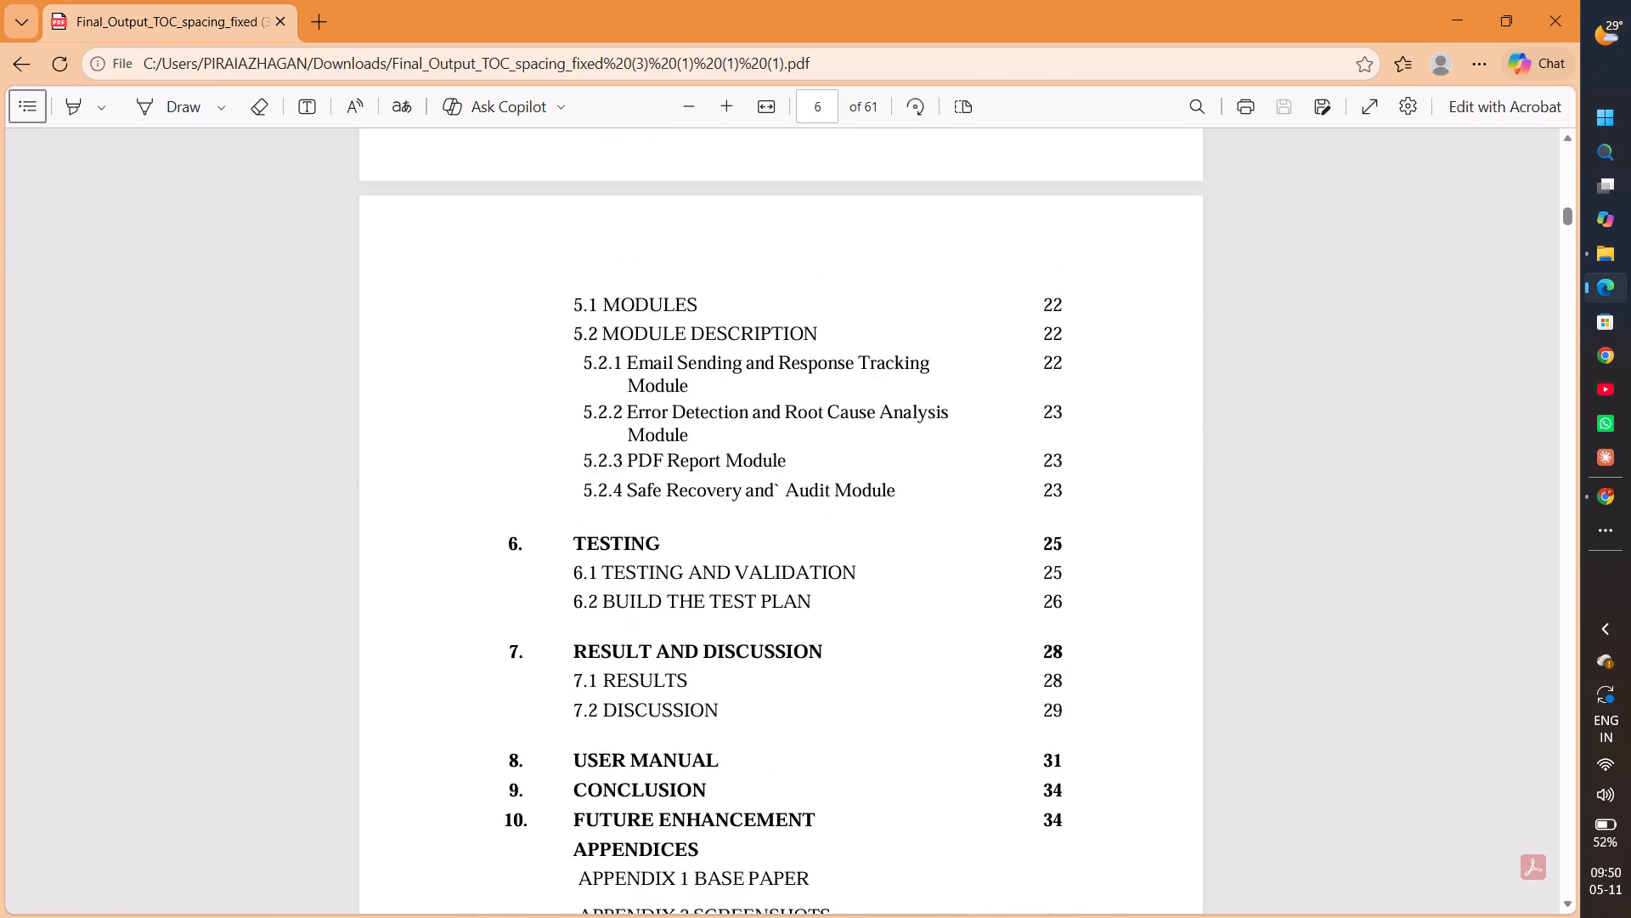
pyautogui.scroll(-9, 694, 640)
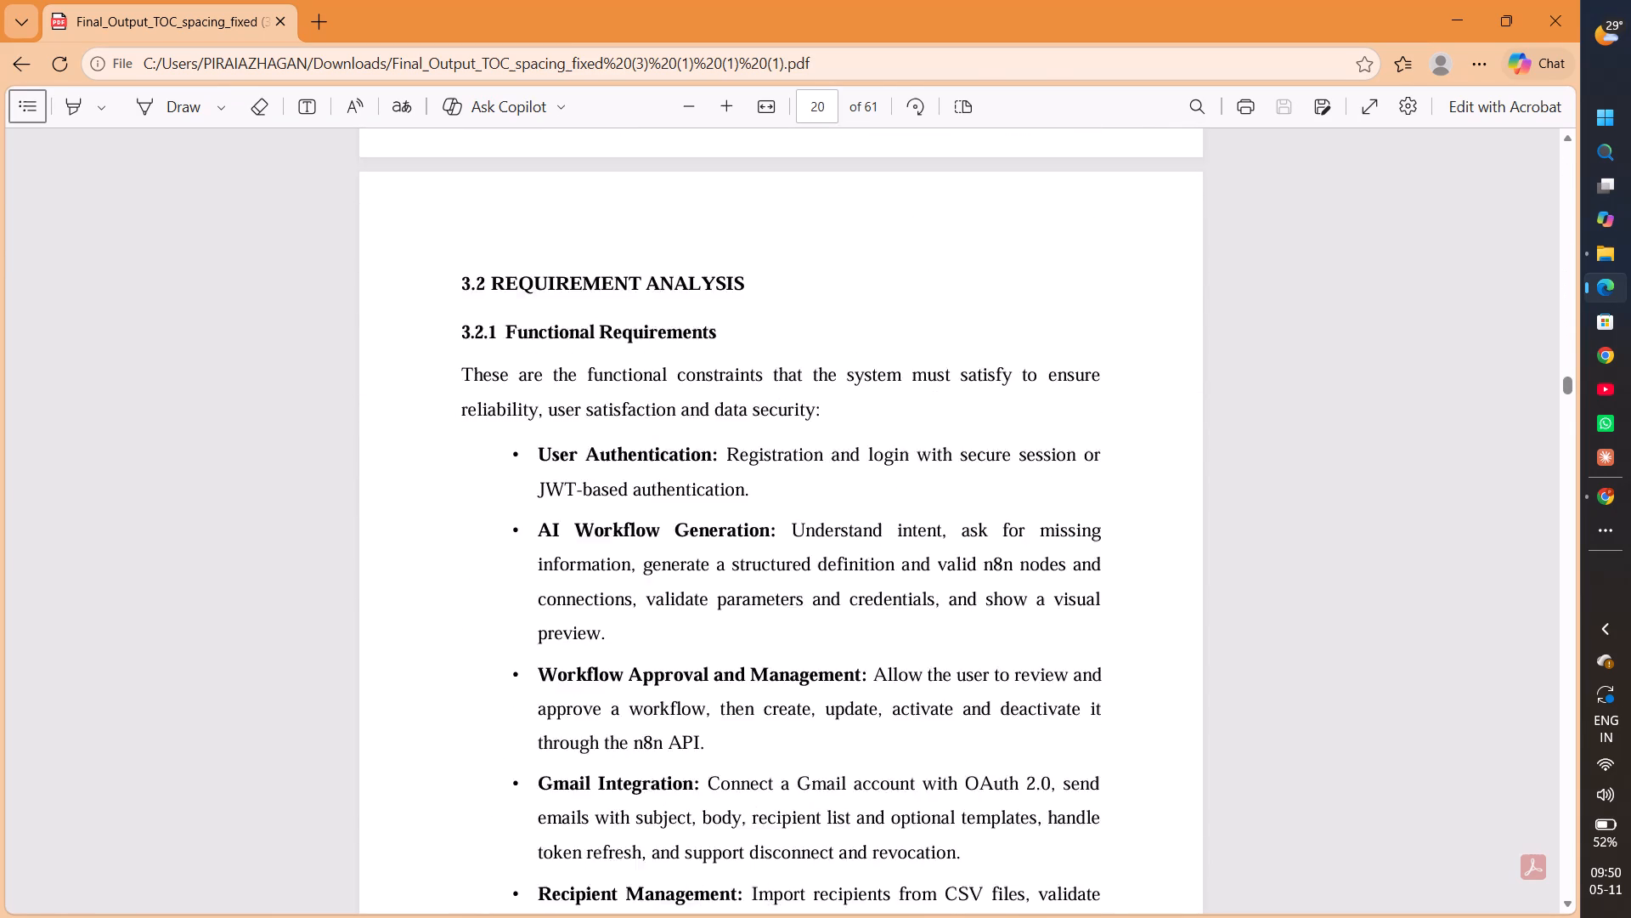
pyautogui.scroll(-9, 694, 640)
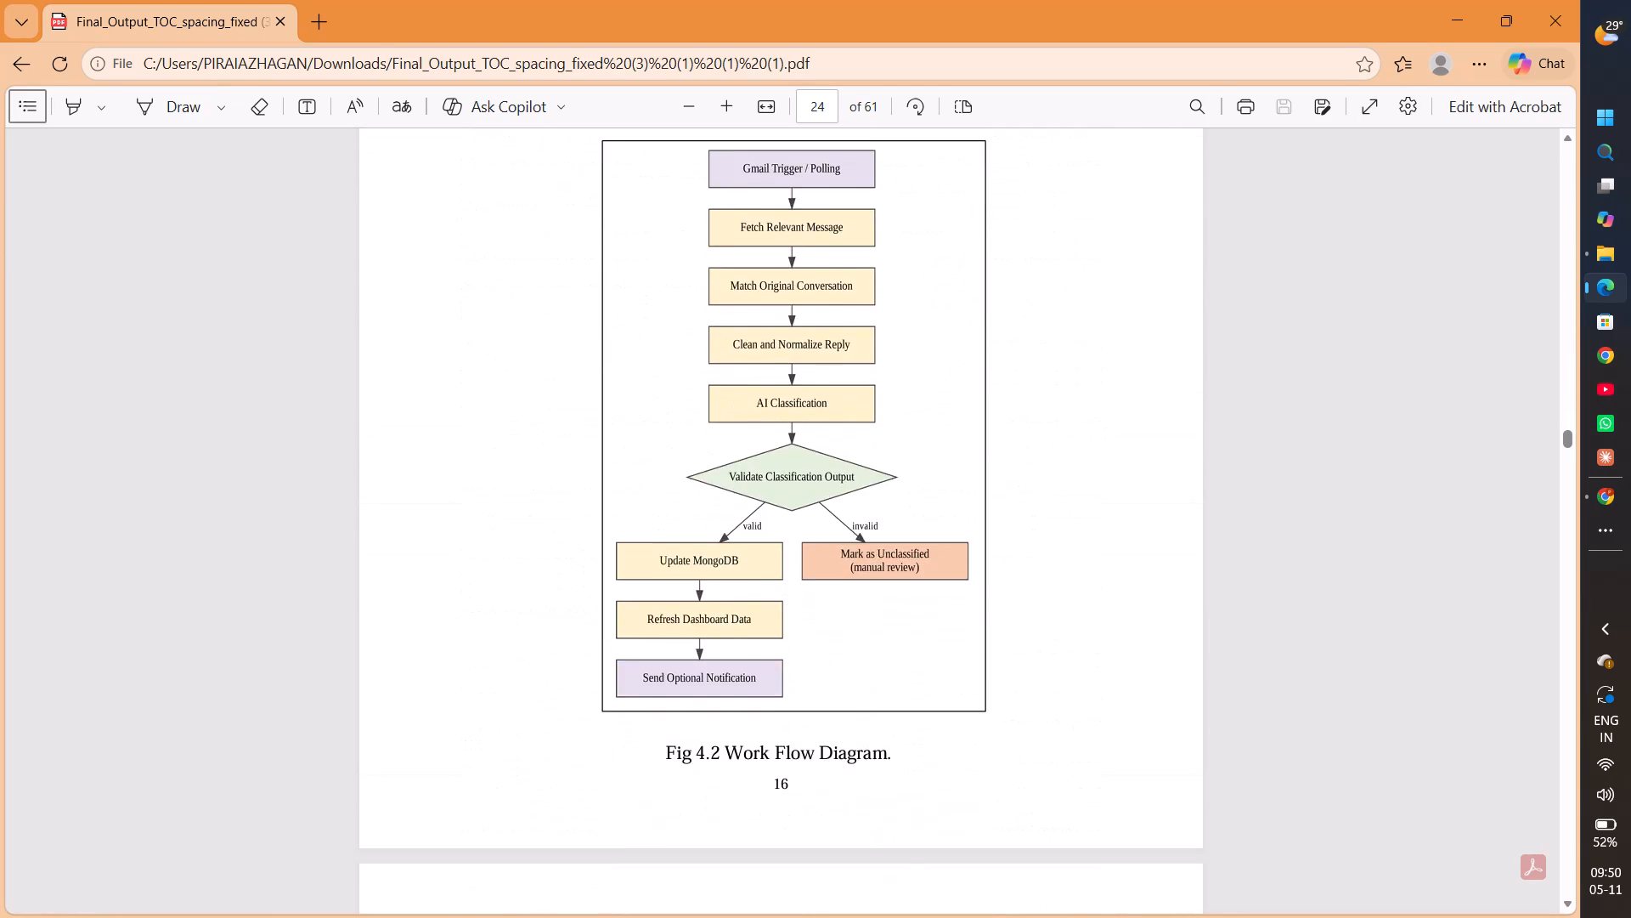
pyautogui.scroll(-9, 694, 640)
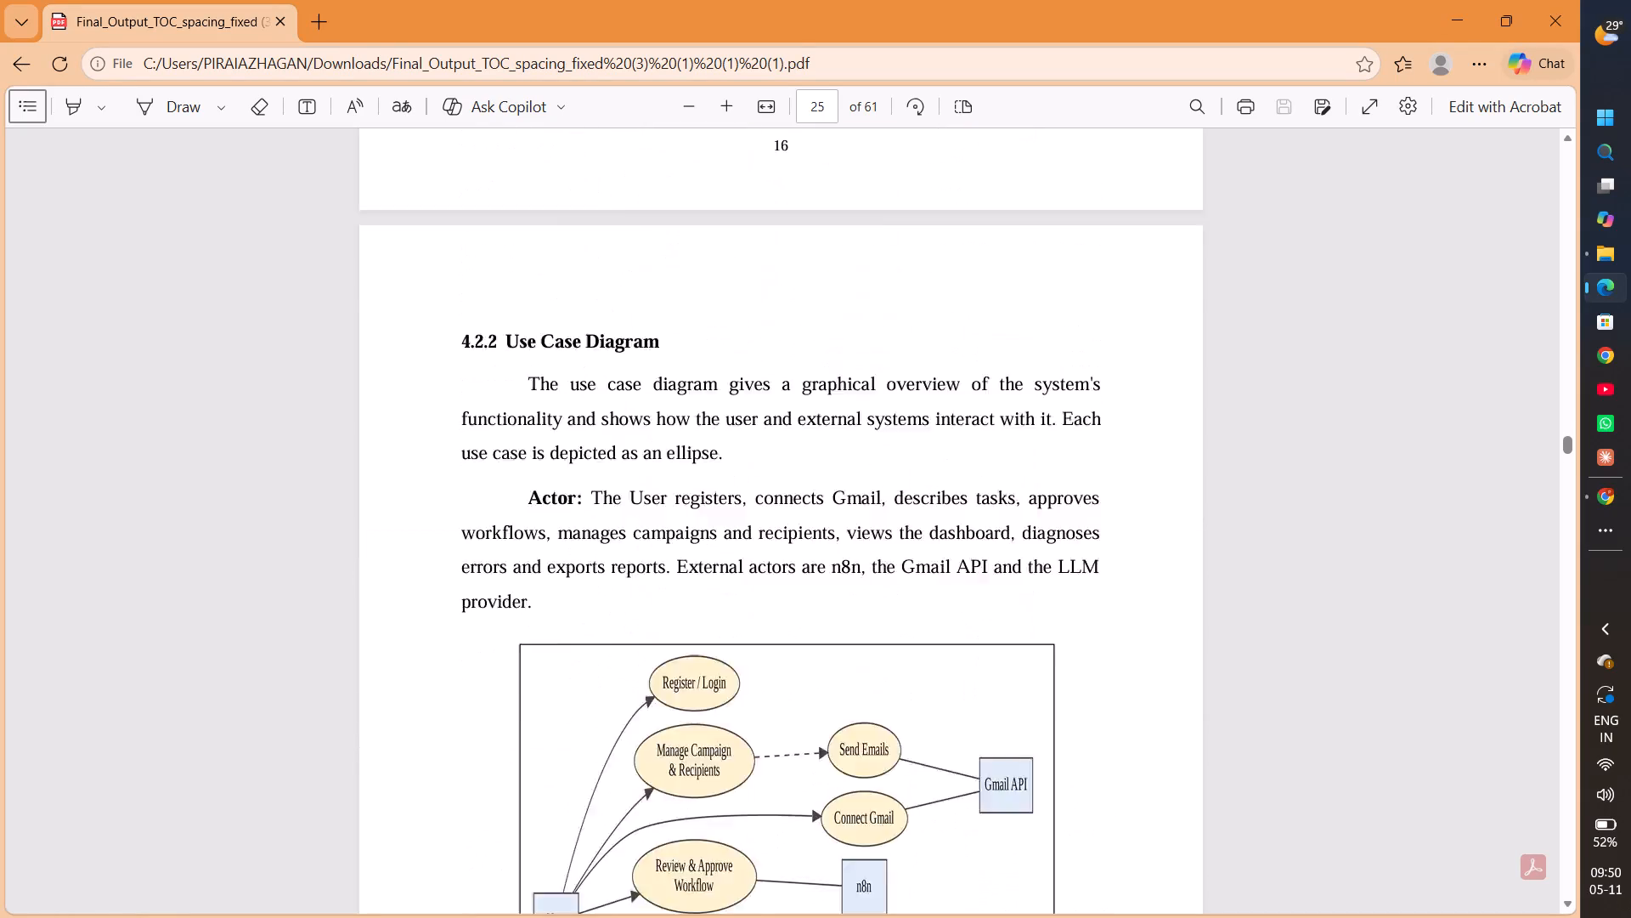
pyautogui.scroll(-8, 694, 640)
# Examine the text alignment and figures in sections 4.2.3 Class Diagram and 4.2.4 Activity Diagram, and minimize the PDF.
pyautogui.scroll(1, 694, 640)
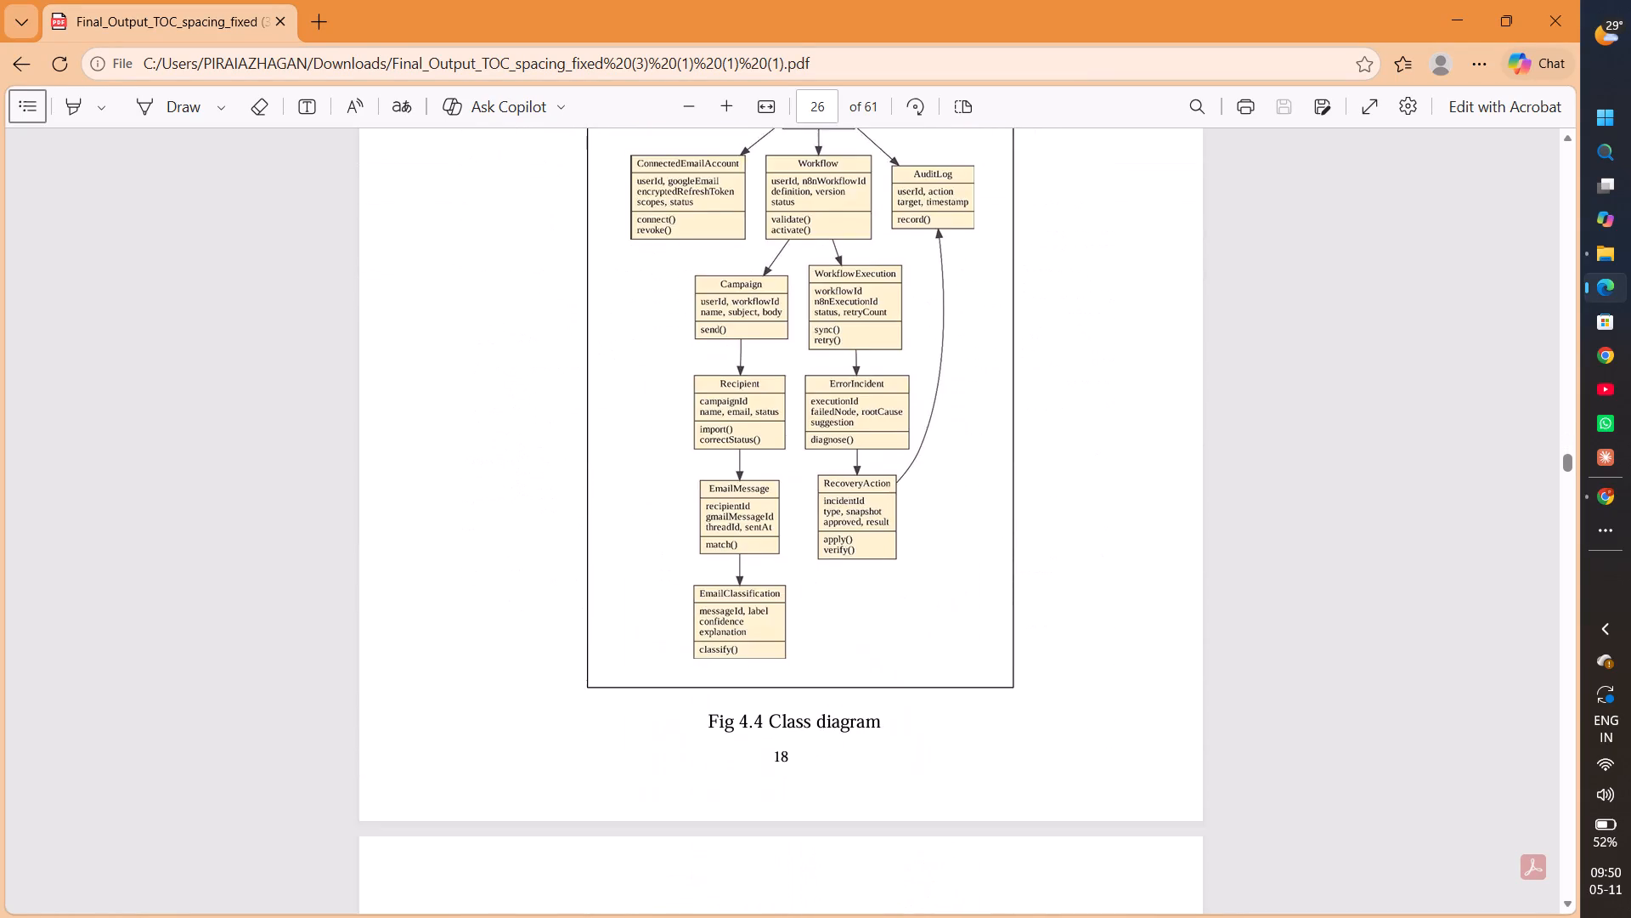
pyautogui.scroll(1, 694, 640)
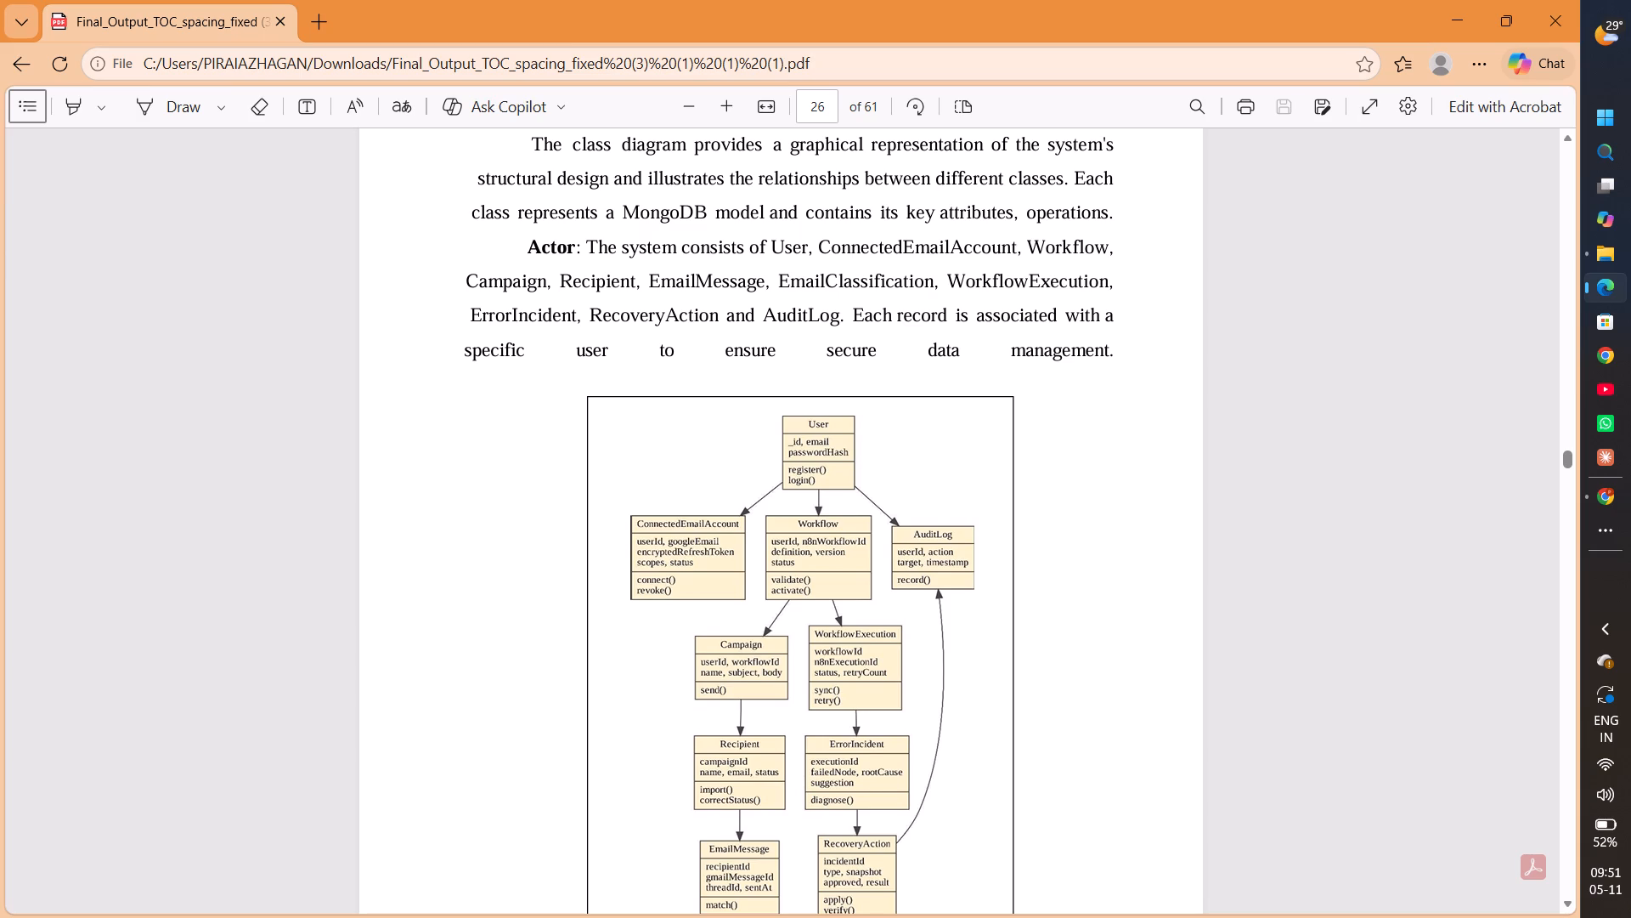
pyautogui.scroll(2, 694, 640)
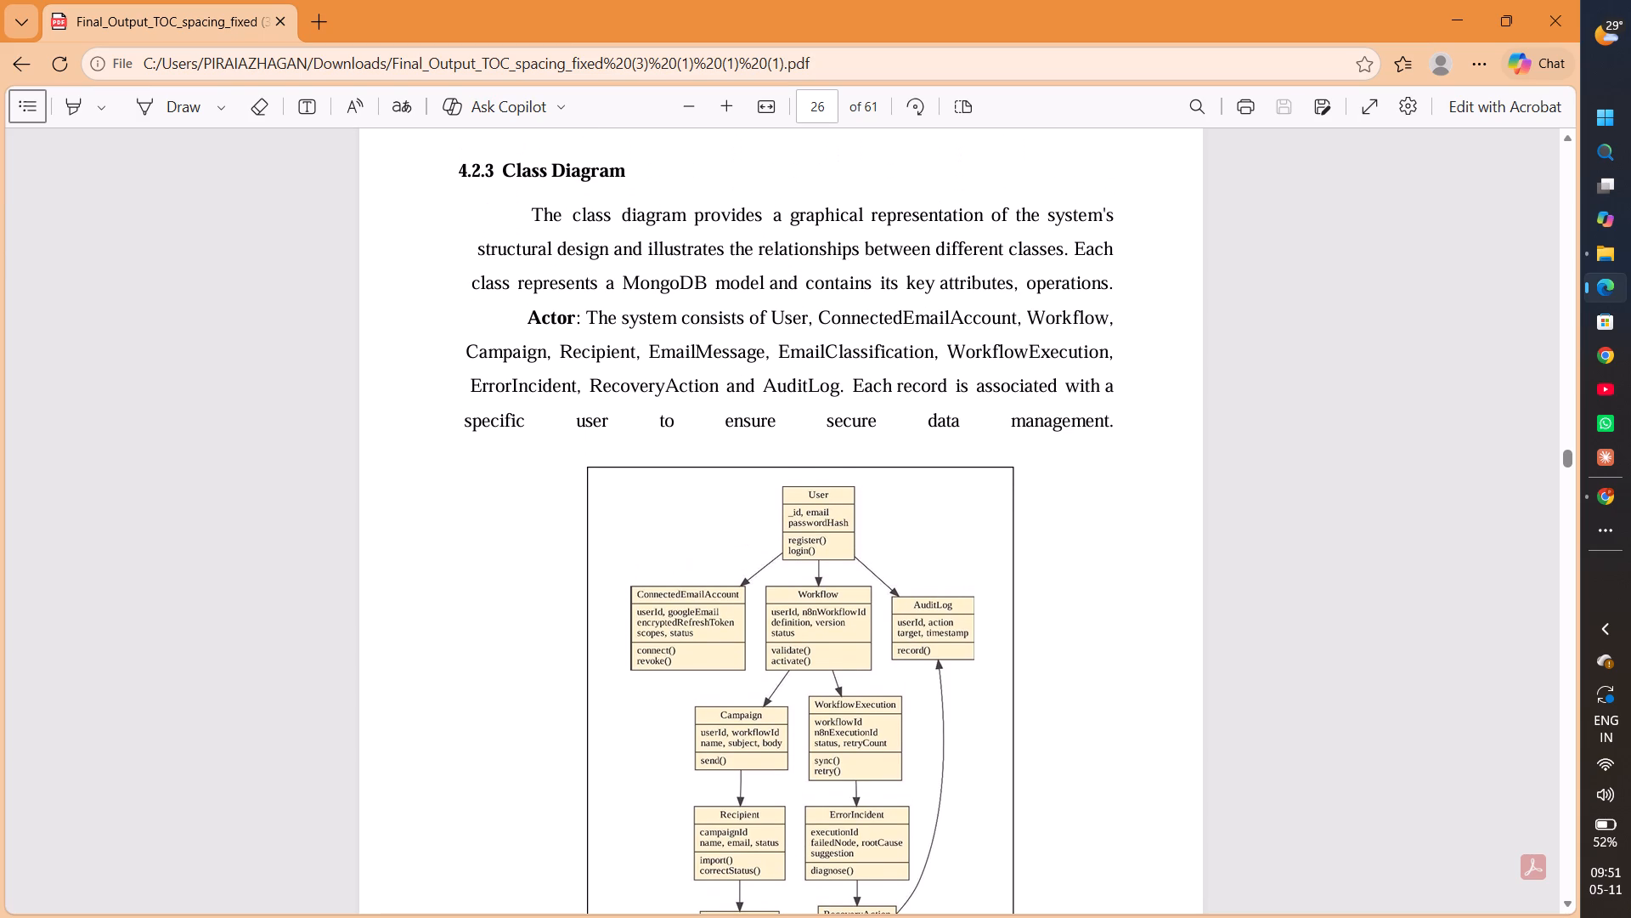
pyautogui.scroll(3, 694, 640)
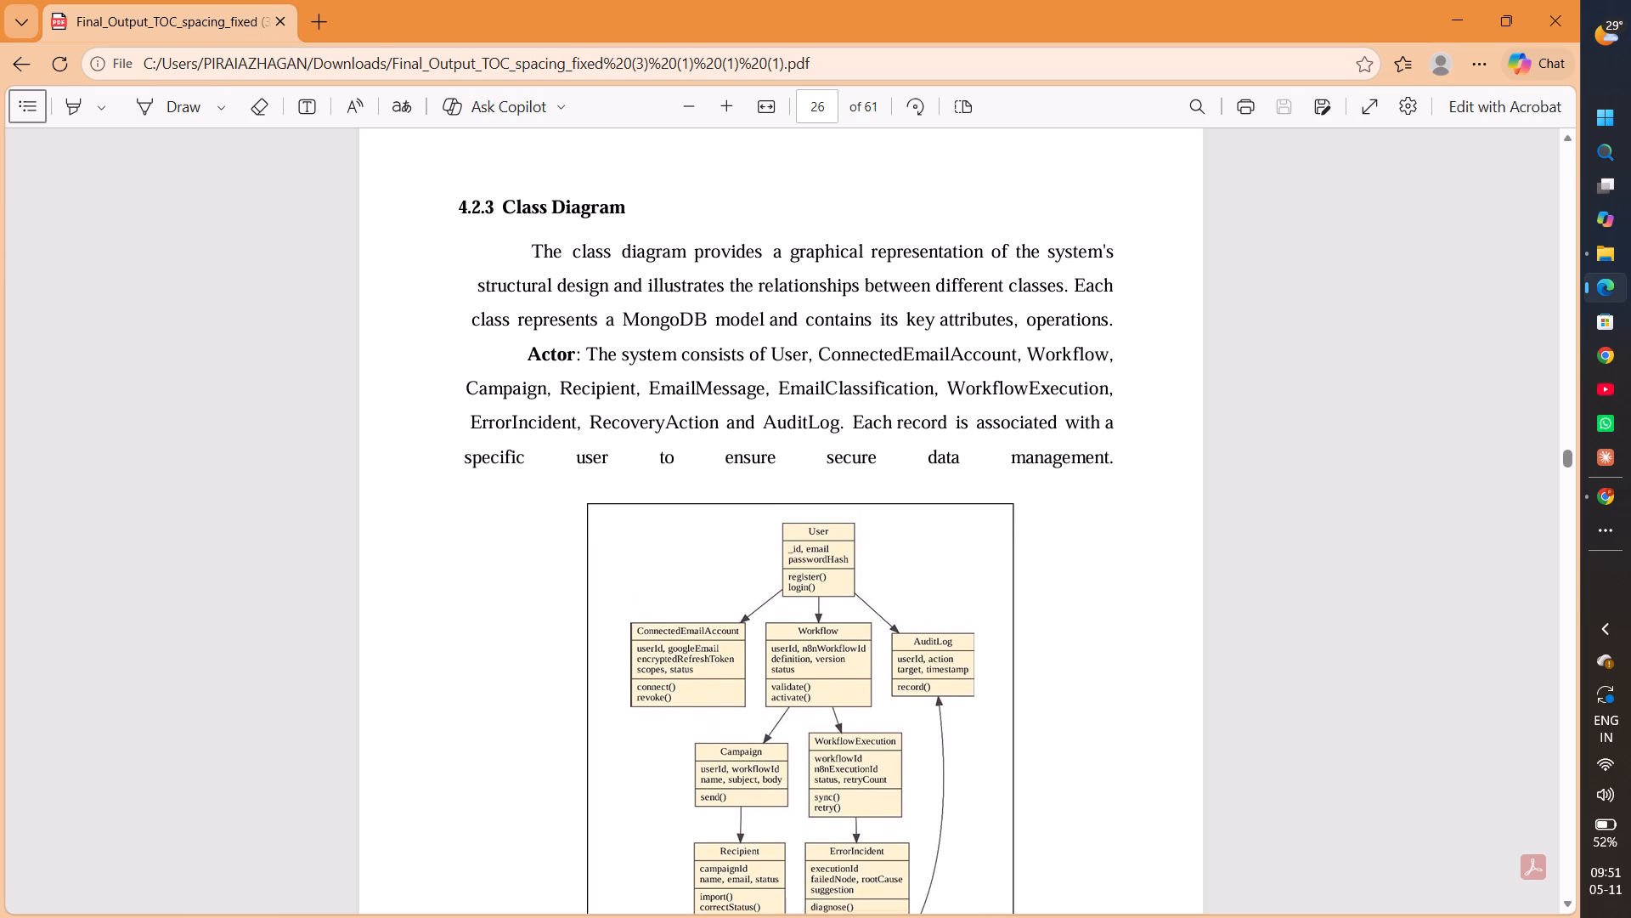
pyautogui.scroll(1, 694, 640)
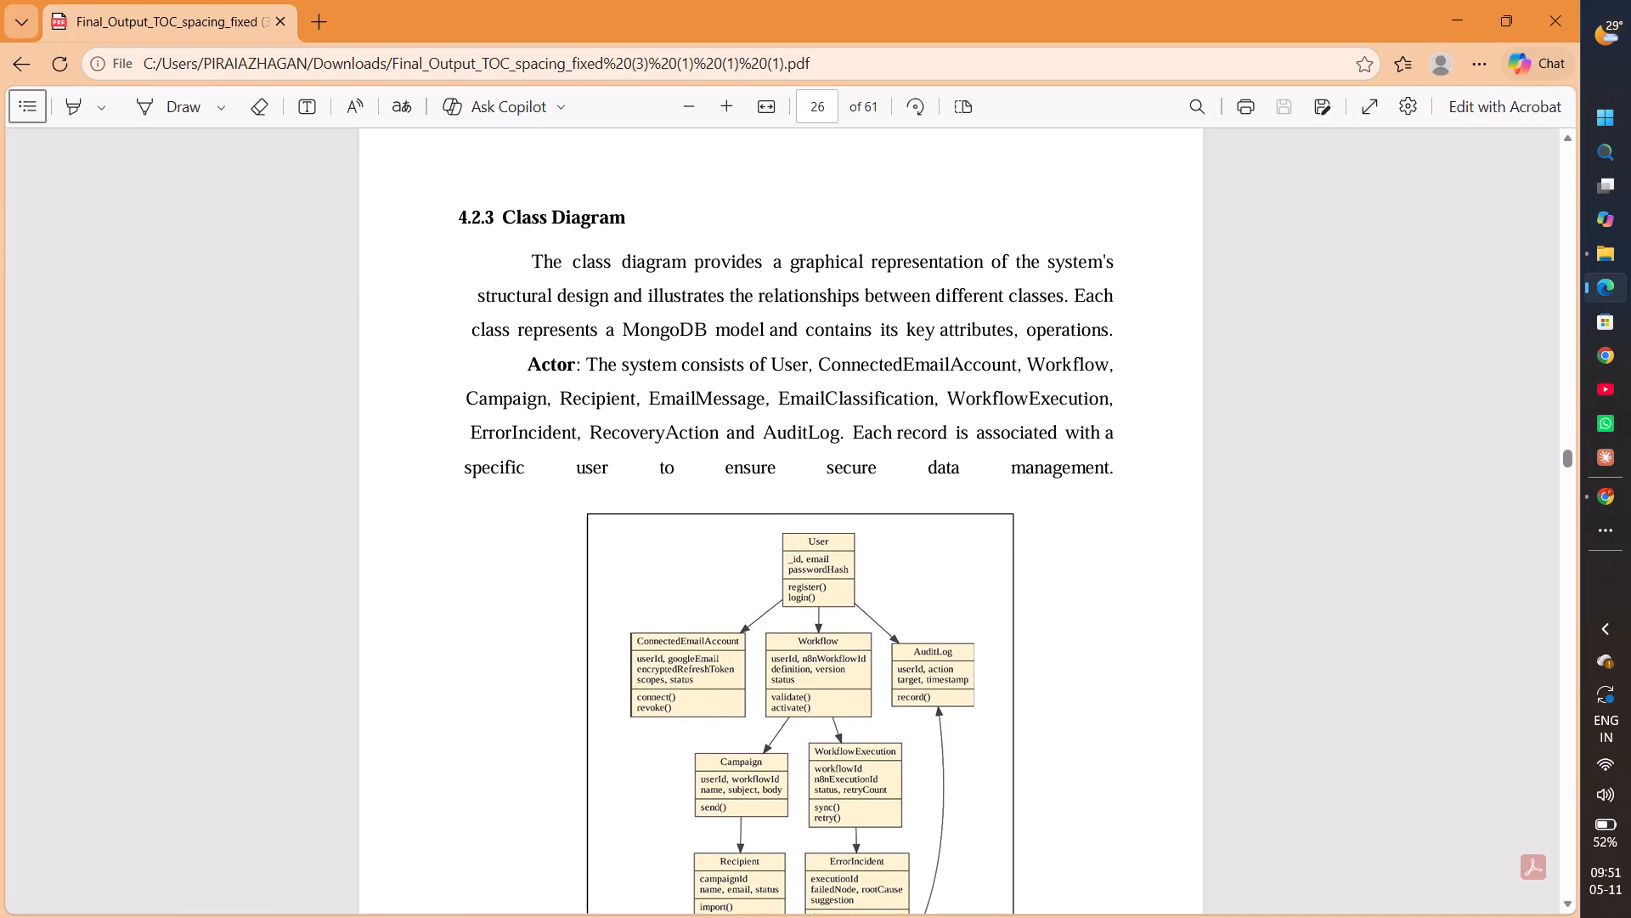
pyautogui.scroll(-6, 694, 640)
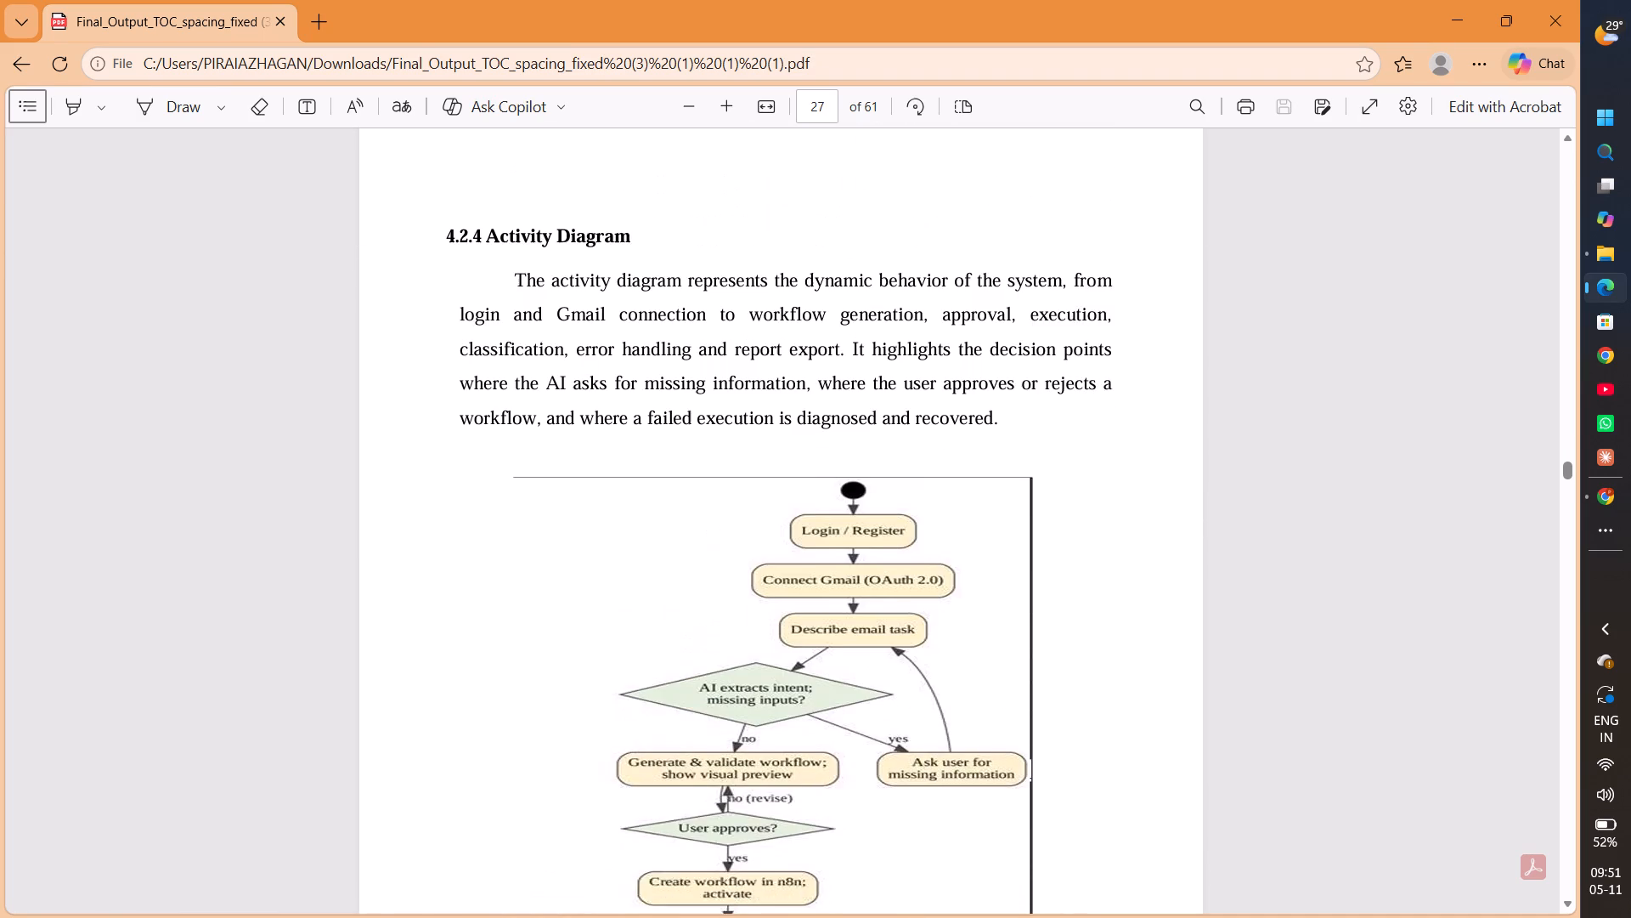
pyautogui.scroll(-1, 694, 640)
pyautogui.hscroll(1, 694, 640)
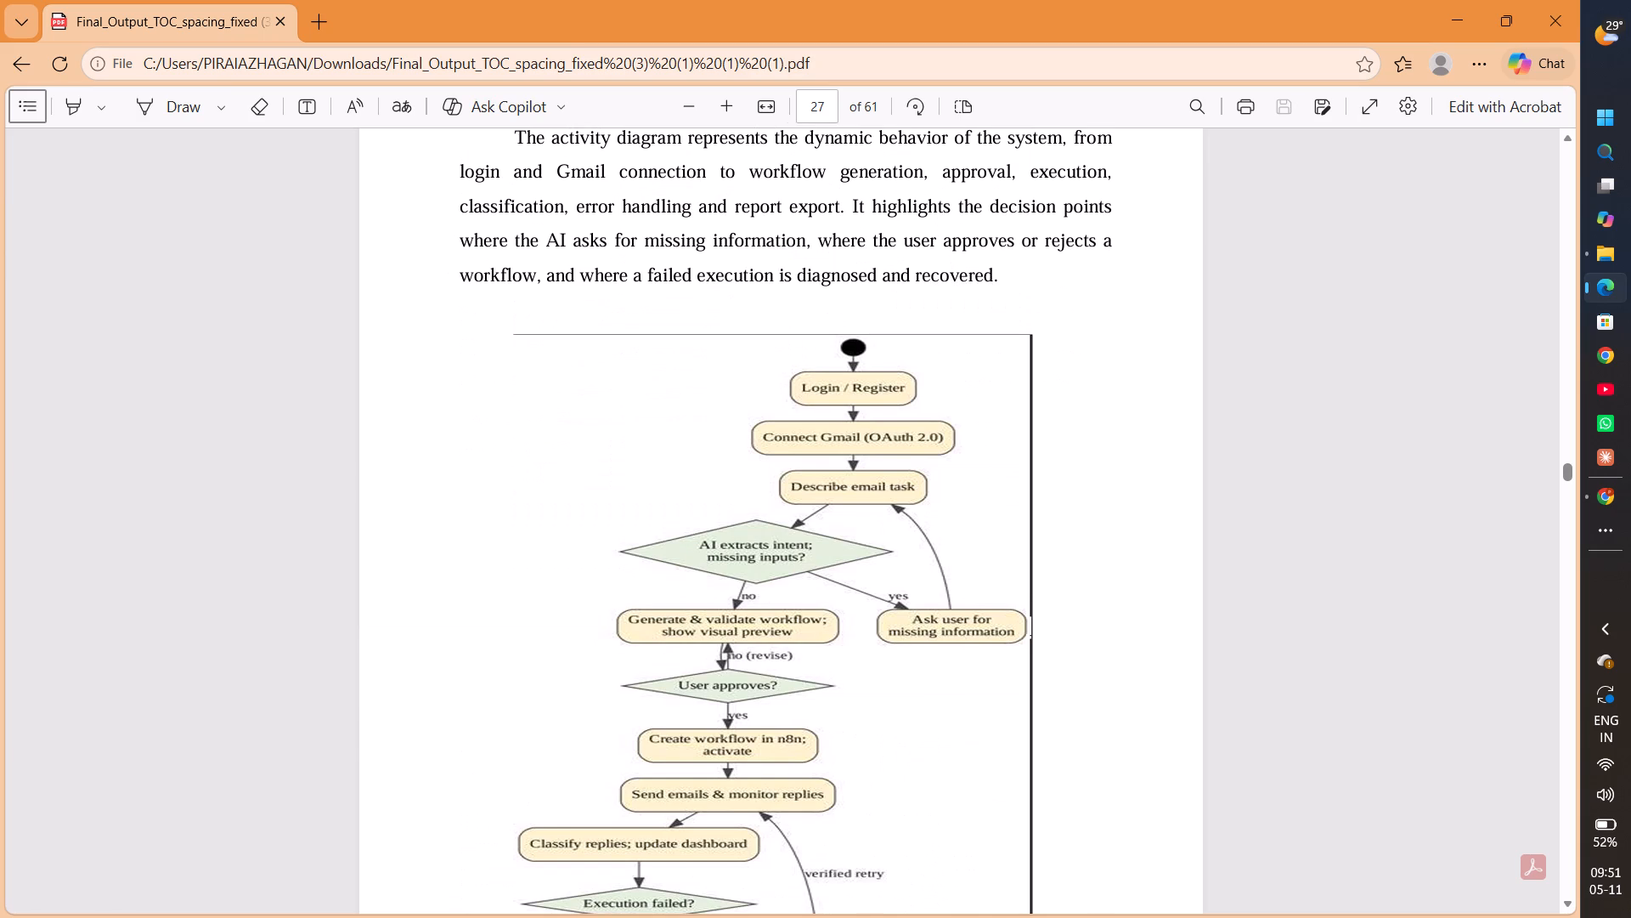
pyautogui.hscroll(3, 694, 640)
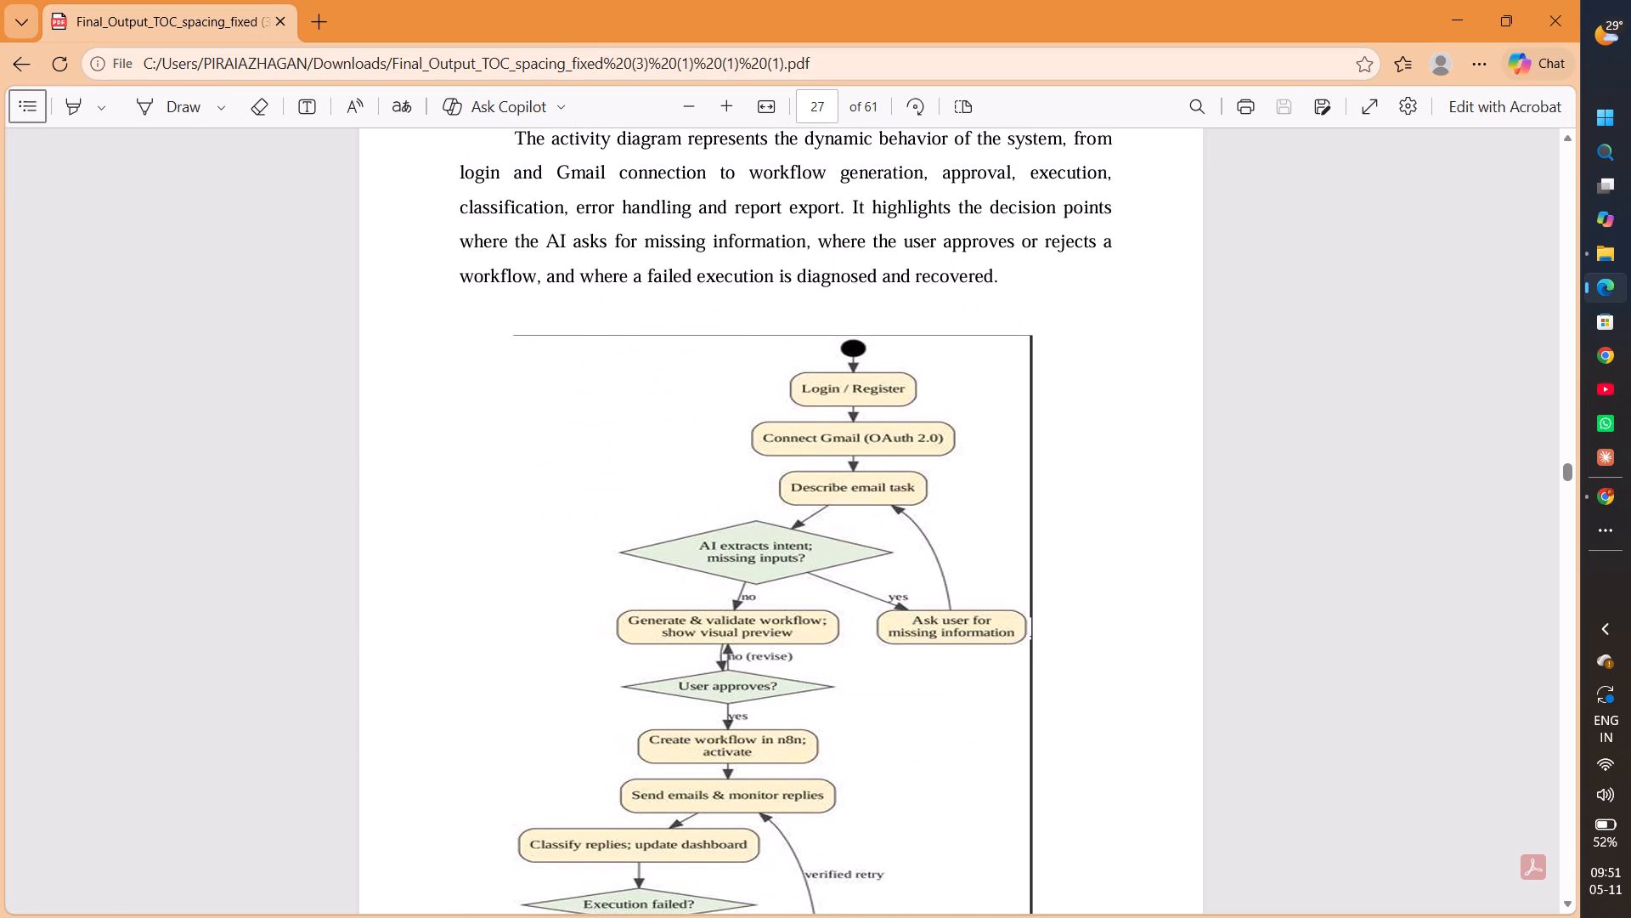
pyautogui.hscroll(1, 694, 640)
pyautogui.click(1462, 11)
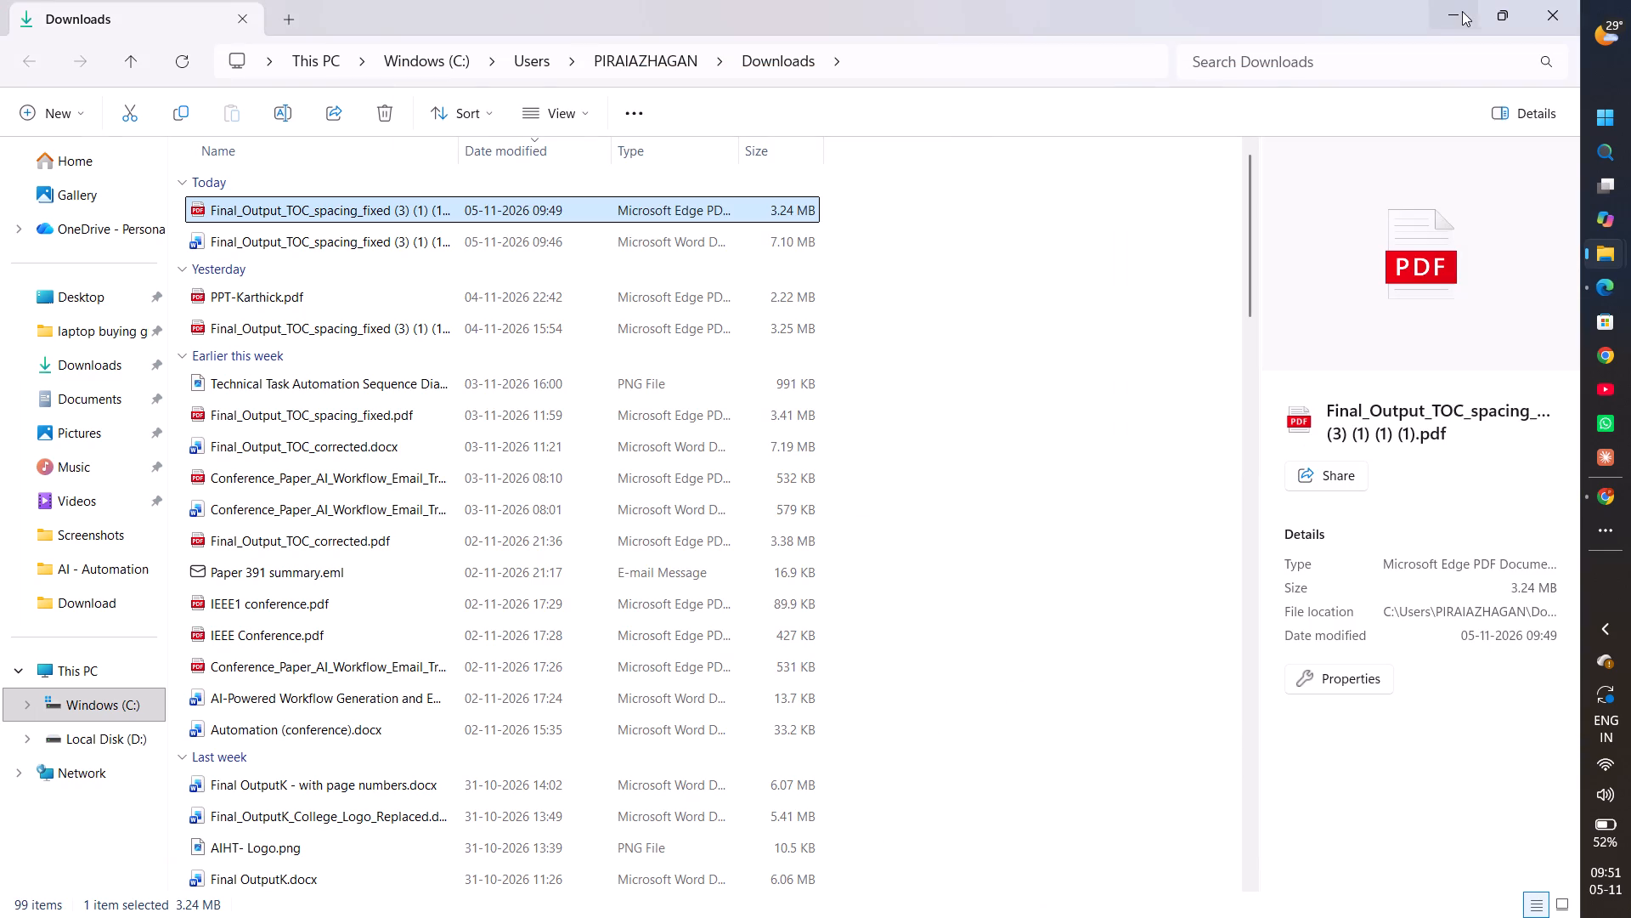
# Open Final_Output_TOC_spacing_fixed (3) (1) (1).docx from the Downloads folder in Word.
pyautogui.doubleClick(702, 243)
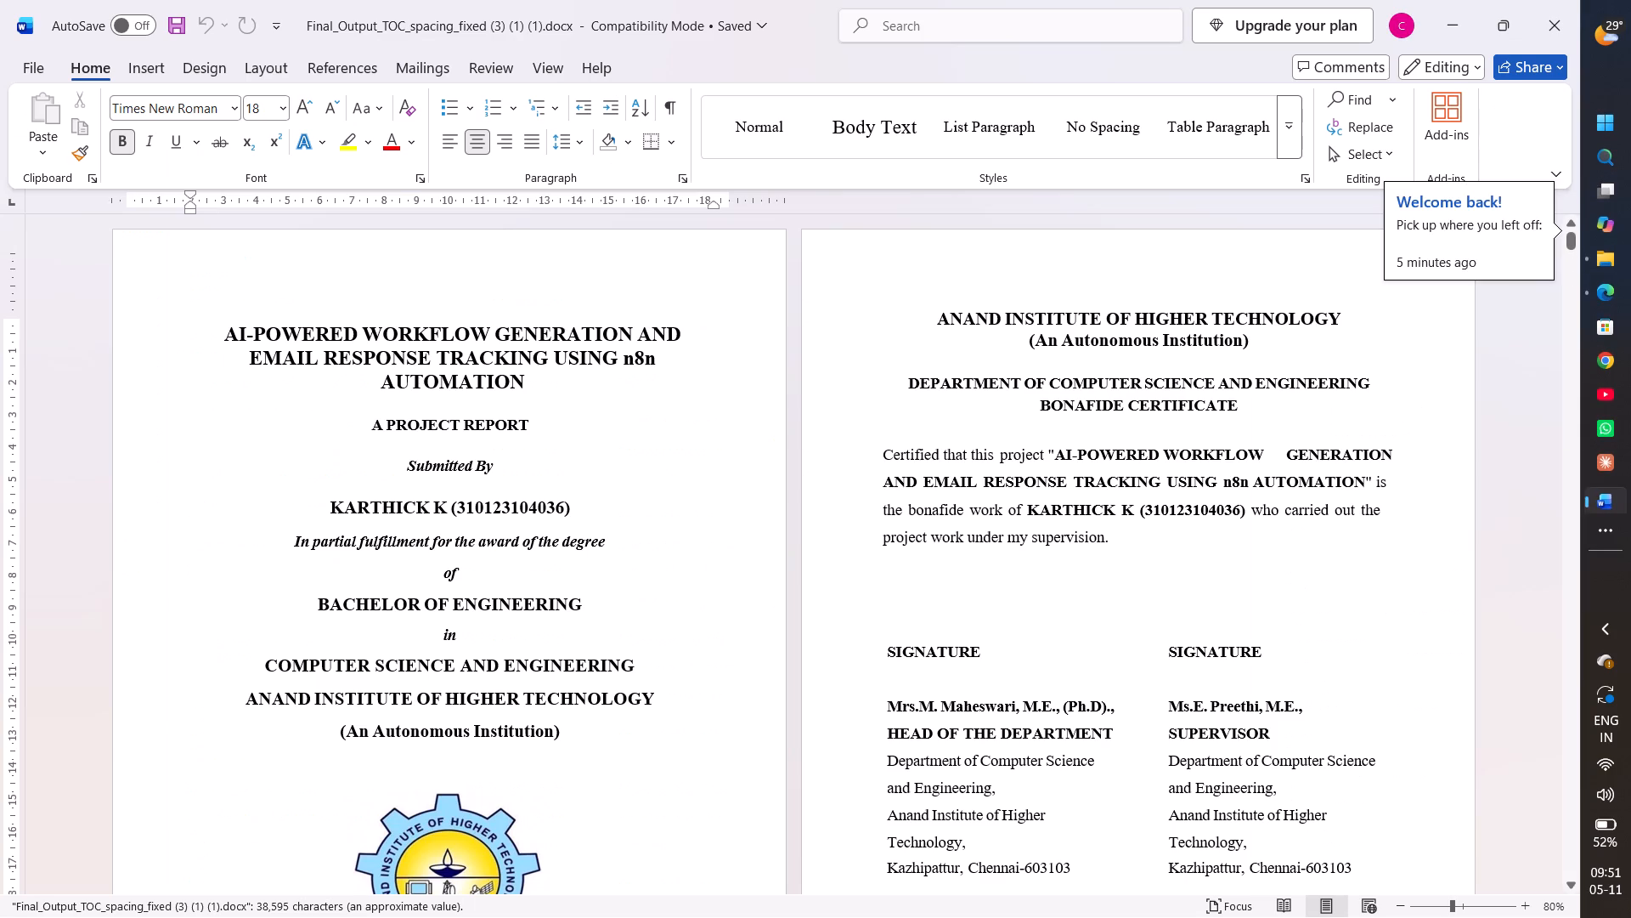
pyautogui.scroll(-5, 720, 426)
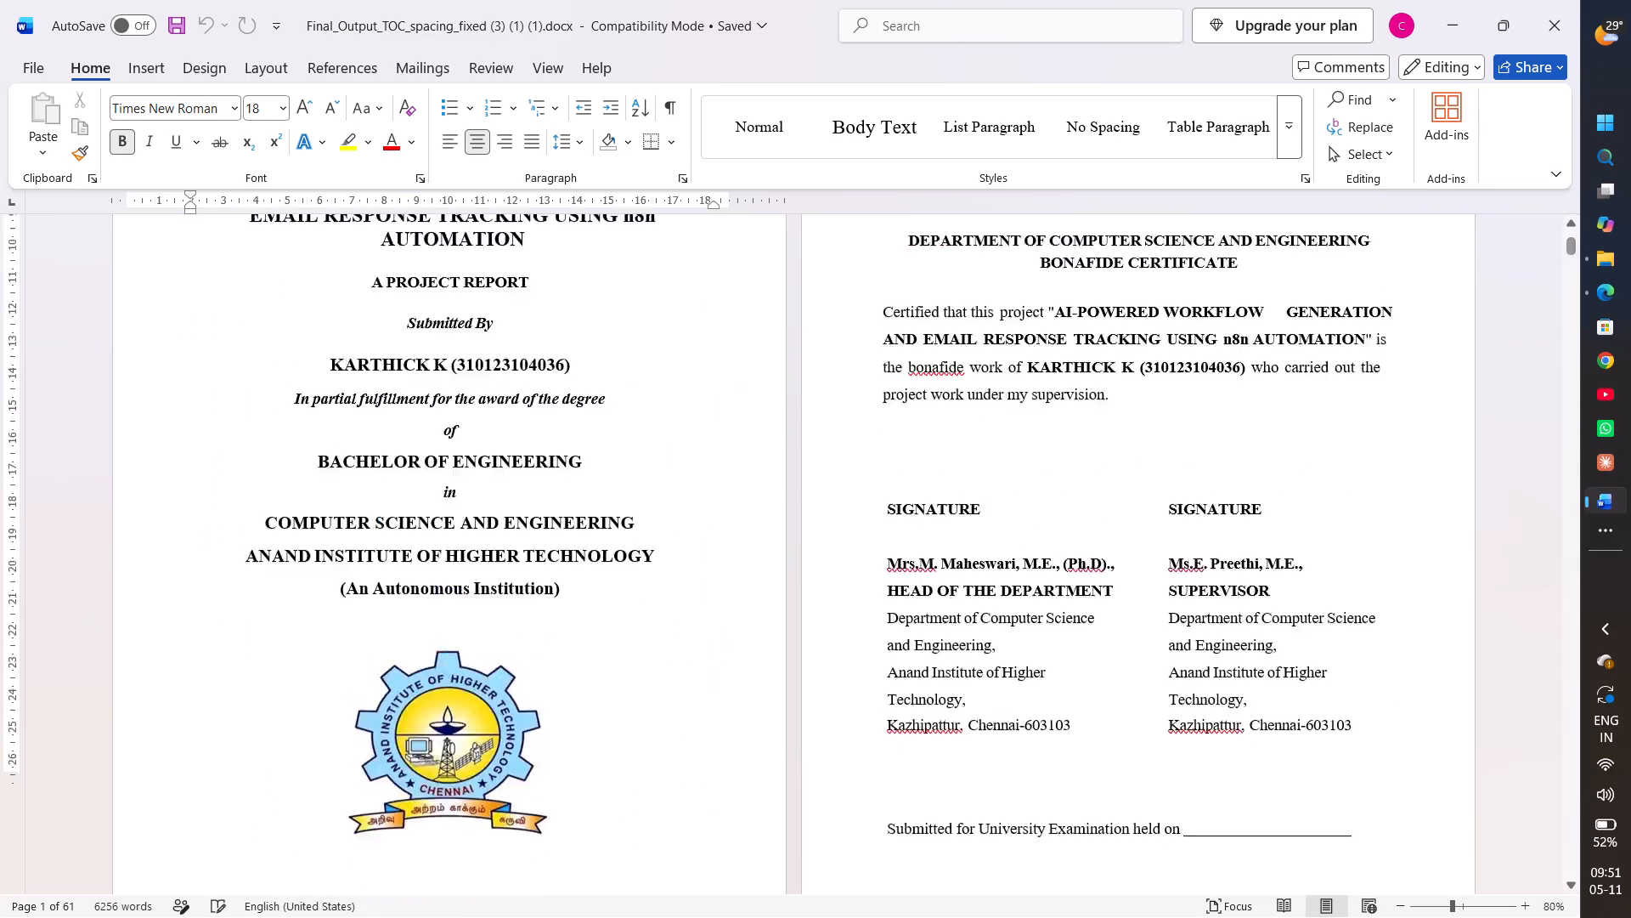
pyautogui.scroll(-6, 720, 426)
# Switch to the converted PDF in Microsoft Edge and re-examine section 4.2.3 Class Diagram, including its paragraph alignment and figure.
pyautogui.hotkey('alt', 'Tab')
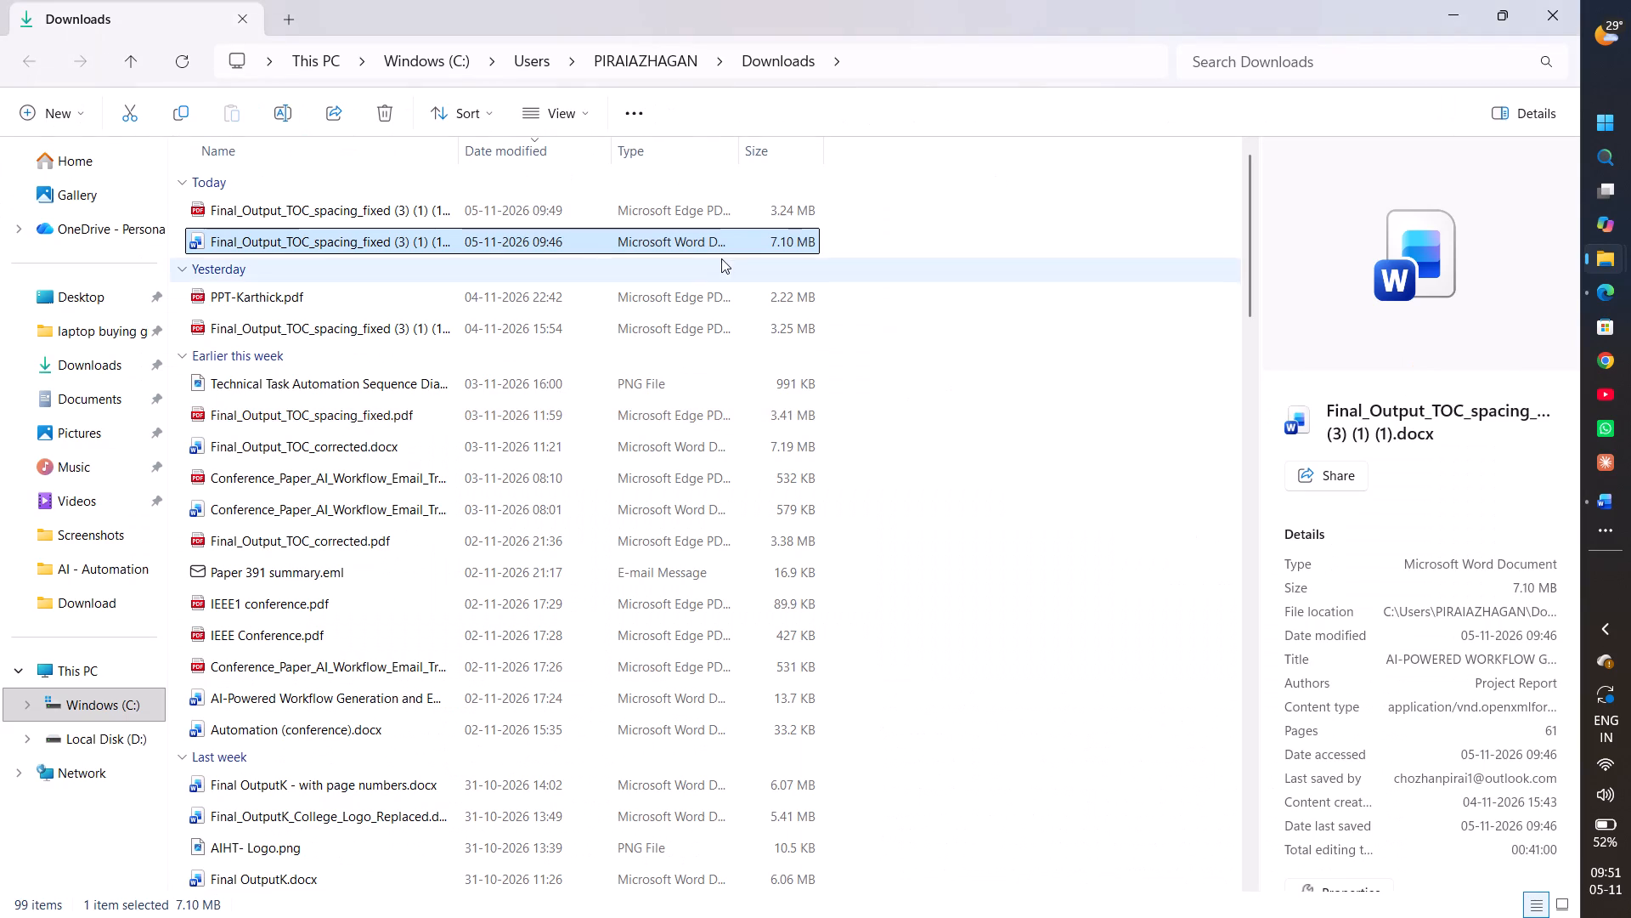
pyautogui.hotkey('alt', 'Tab')
pyautogui.hotkey('alt', 'Tab')
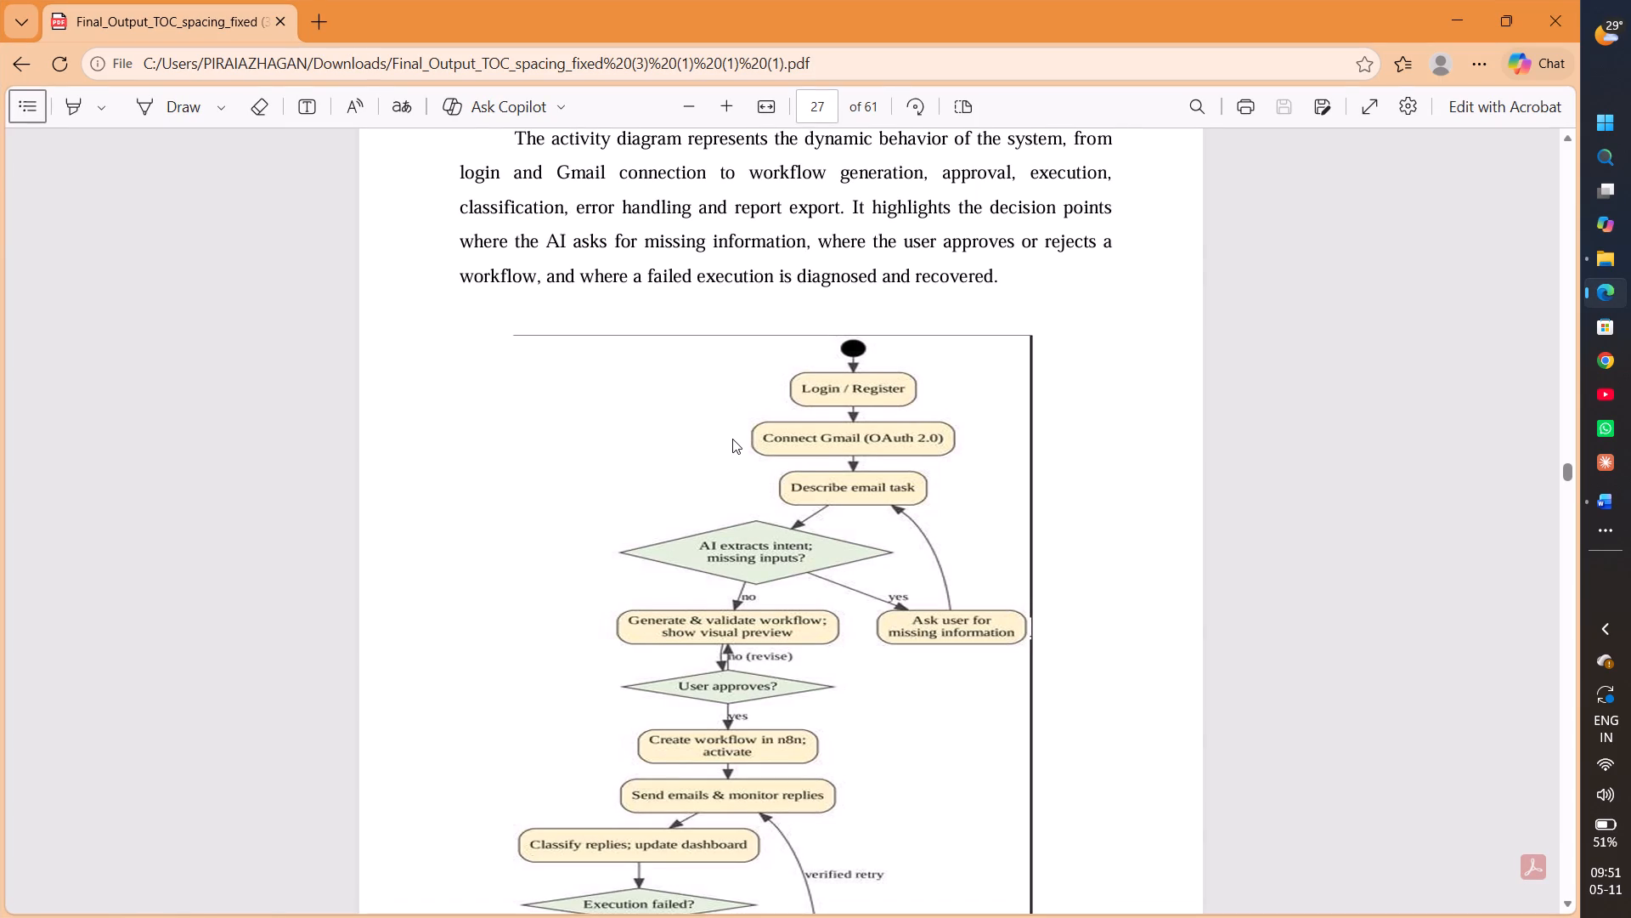
pyautogui.scroll(8, 732, 439)
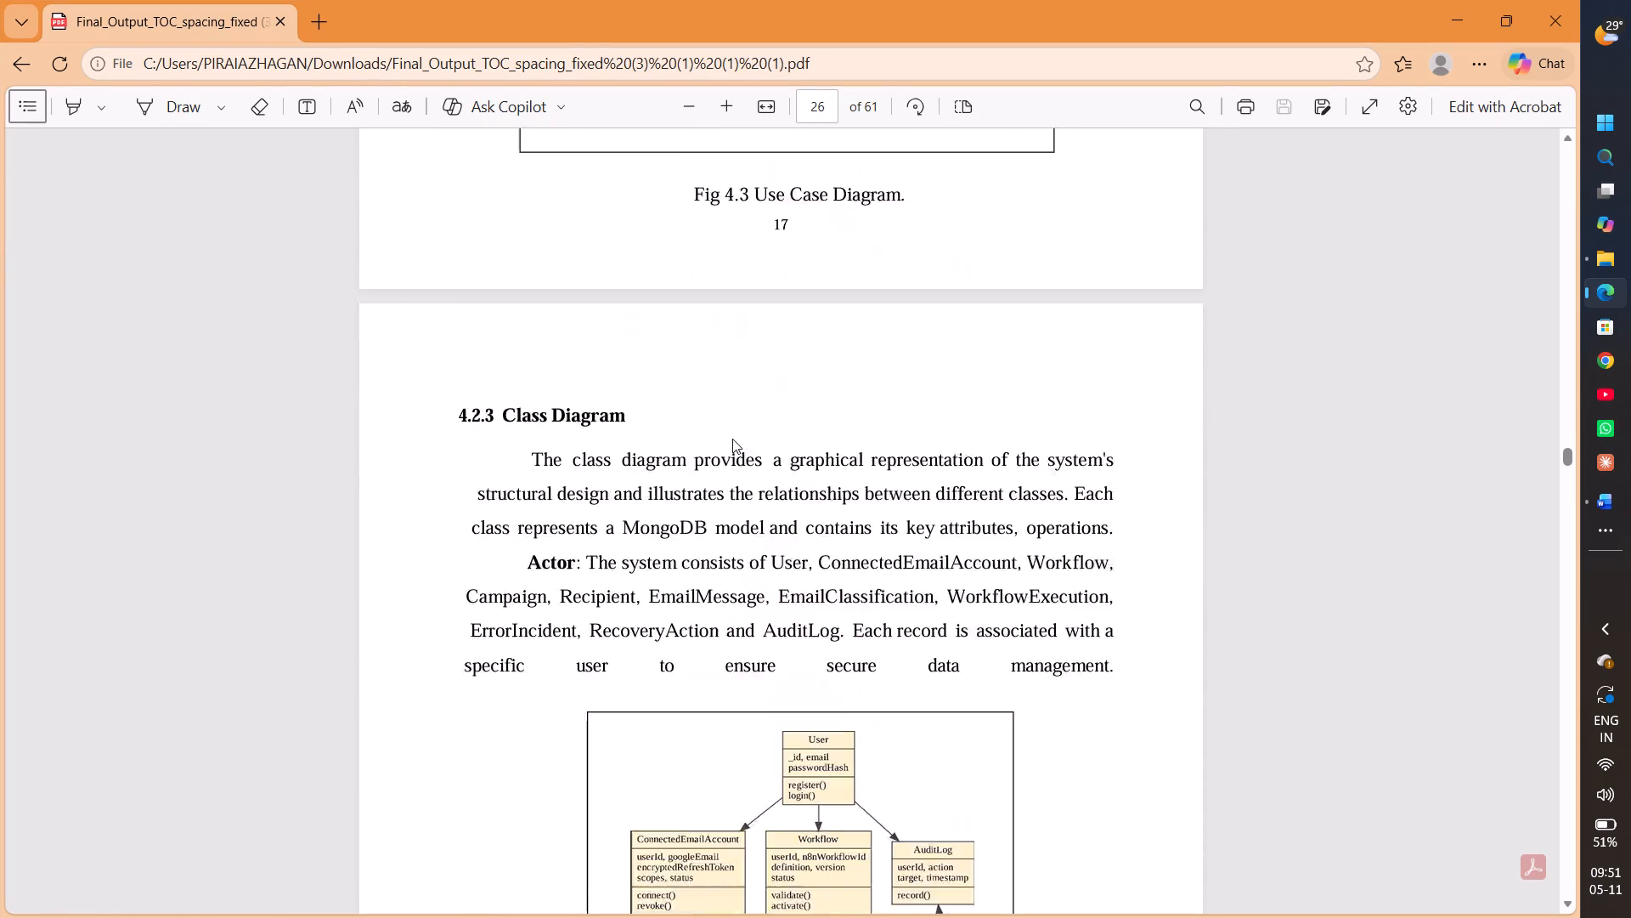
pyautogui.scroll(-3, 732, 439)
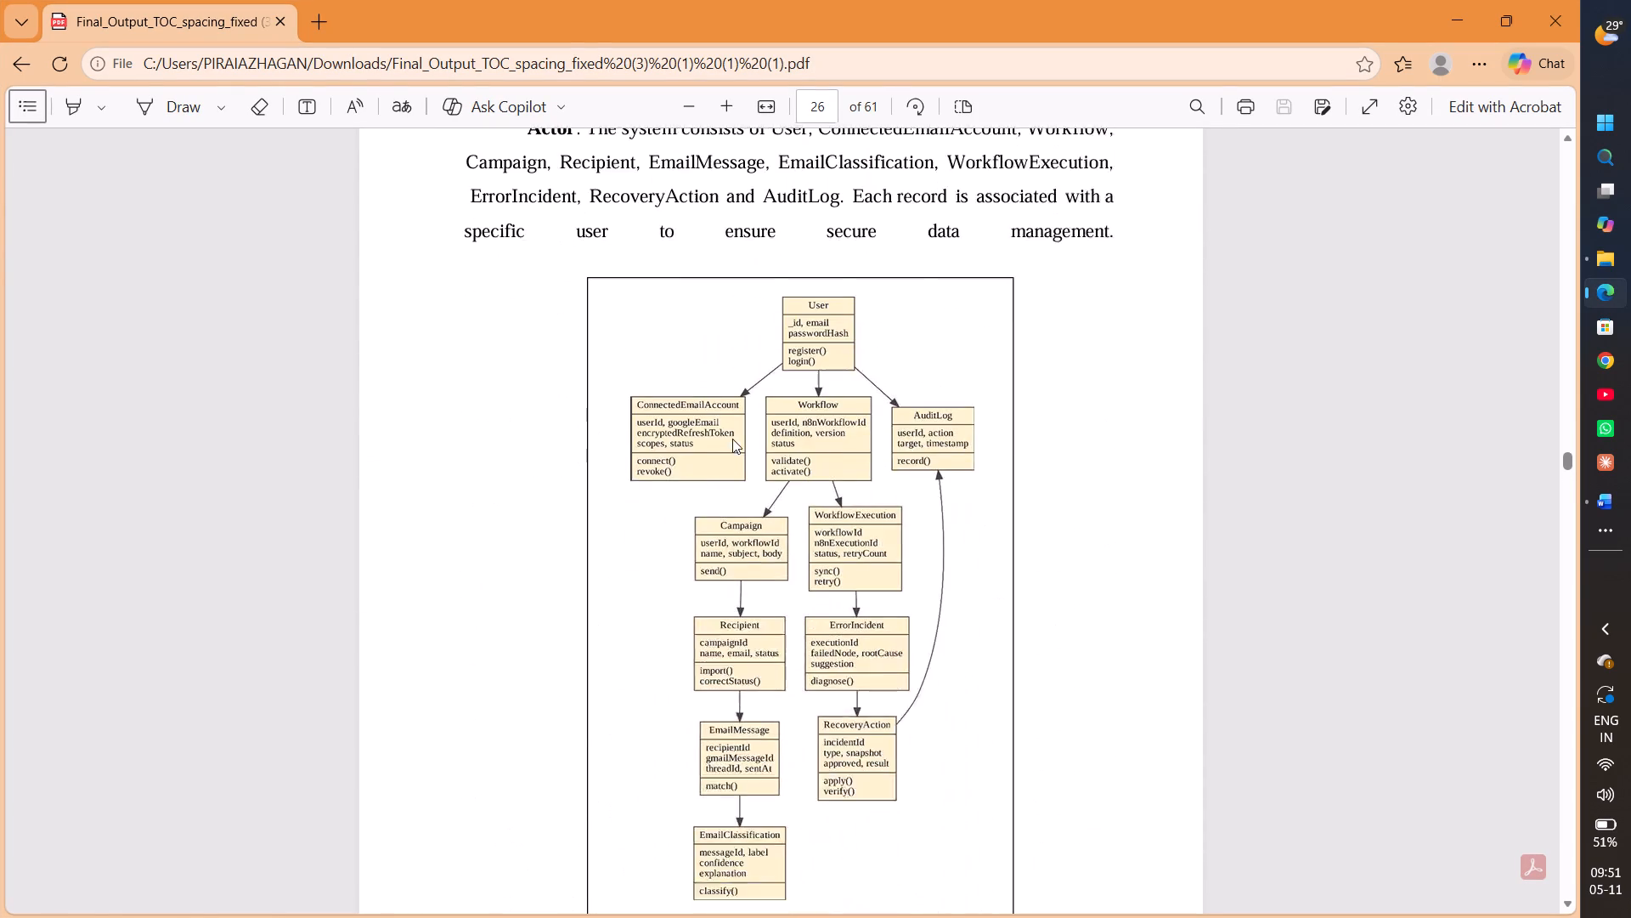
pyautogui.scroll(-1, 732, 439)
# Return to the Word document and locate the Chapter 4 pages with the Use Case and Class Diagram sections.
pyautogui.hotkey('alt', 'Tab')
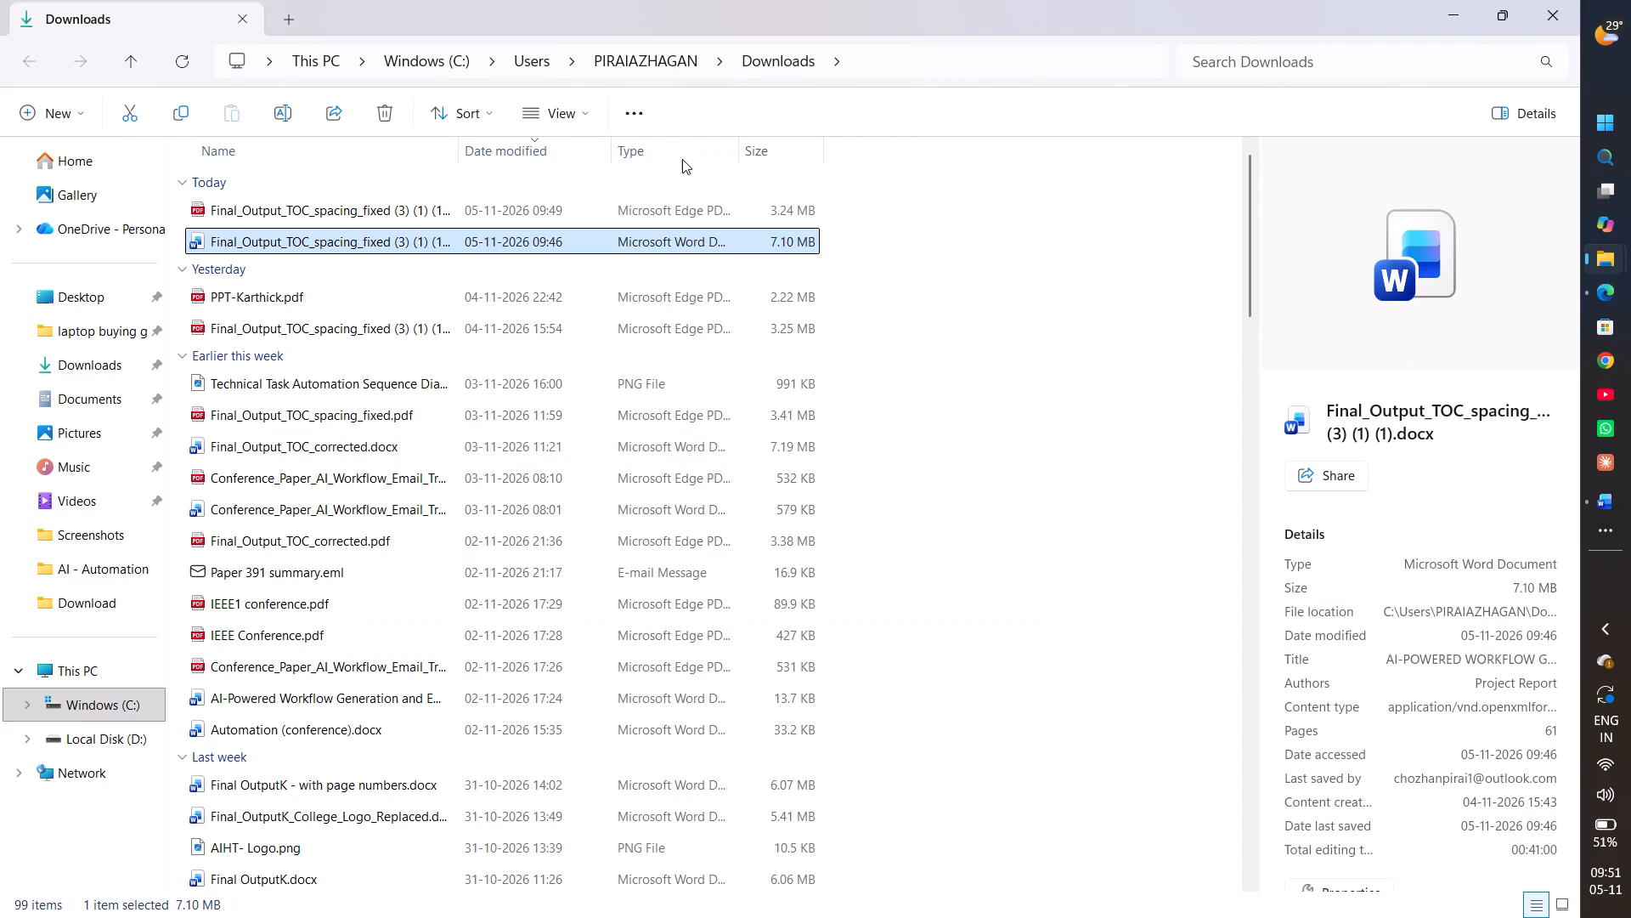
pyautogui.hotkey('alt', 'Tab')
pyautogui.hotkey('alt', 'Tab')
pyautogui.scroll(-11, 534, 506)
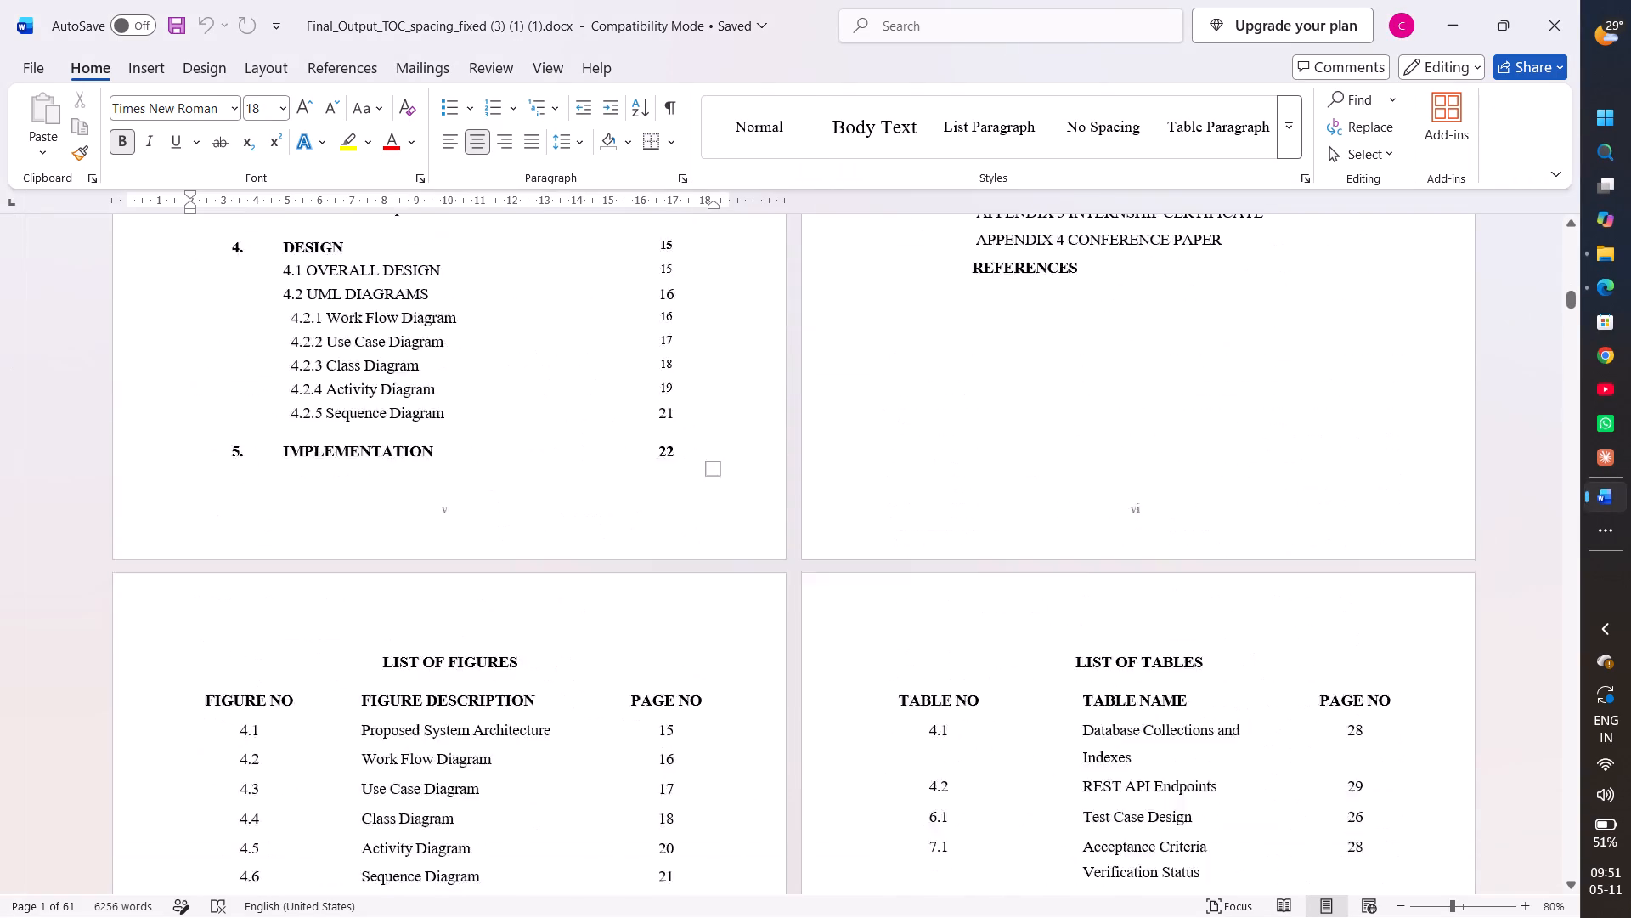
pyautogui.scroll(-20, 534, 506)
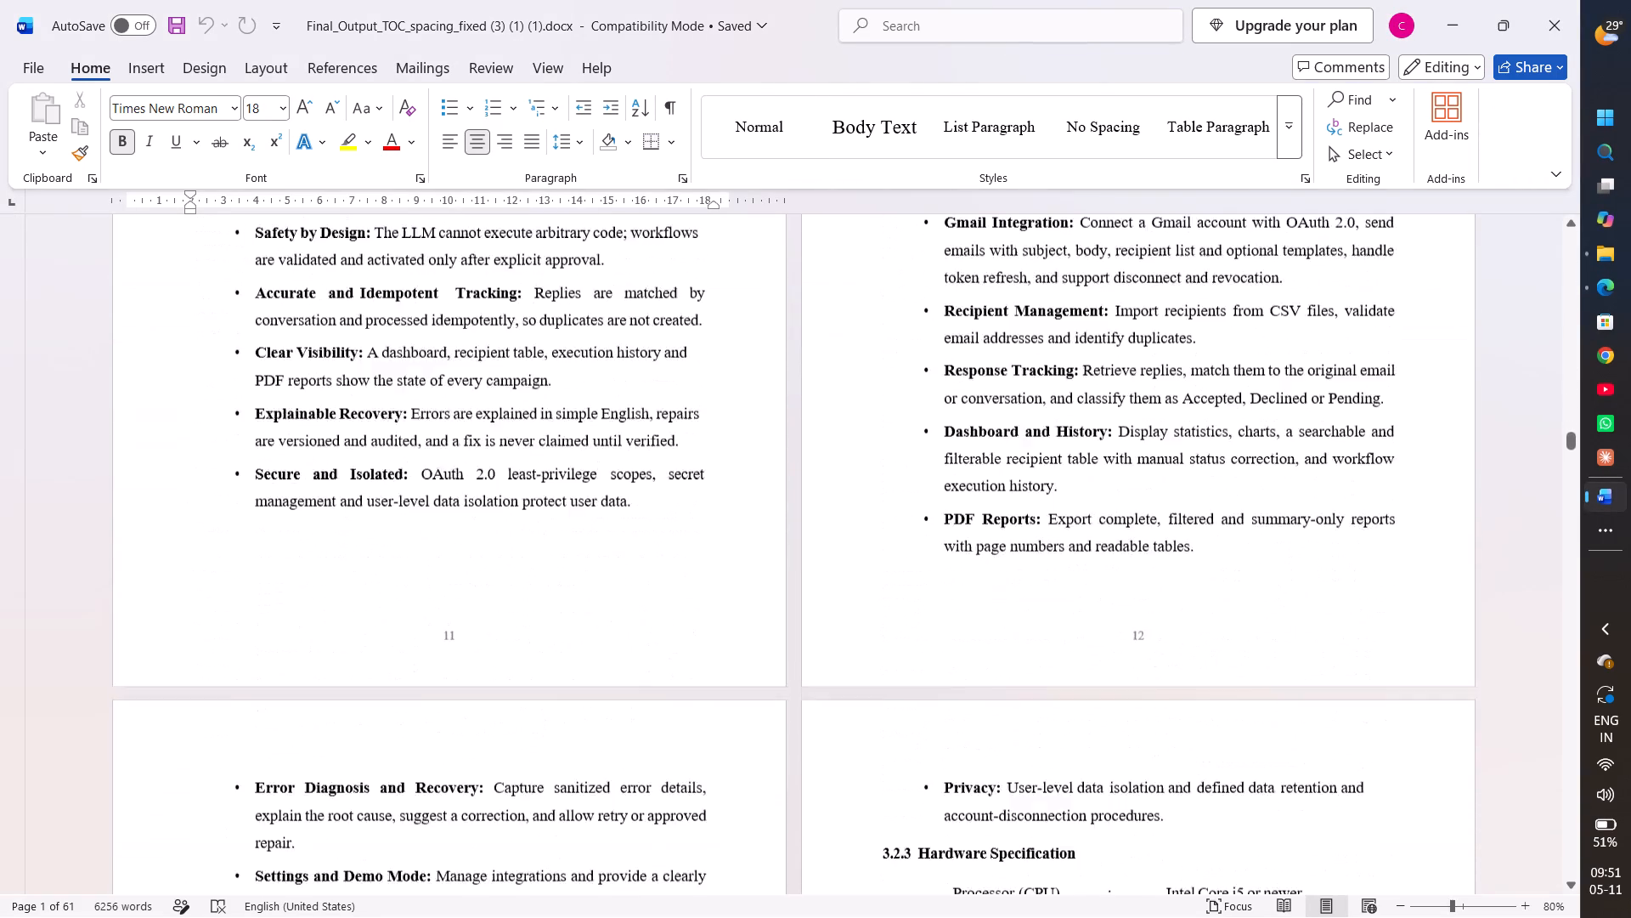
pyautogui.scroll(-8, 534, 506)
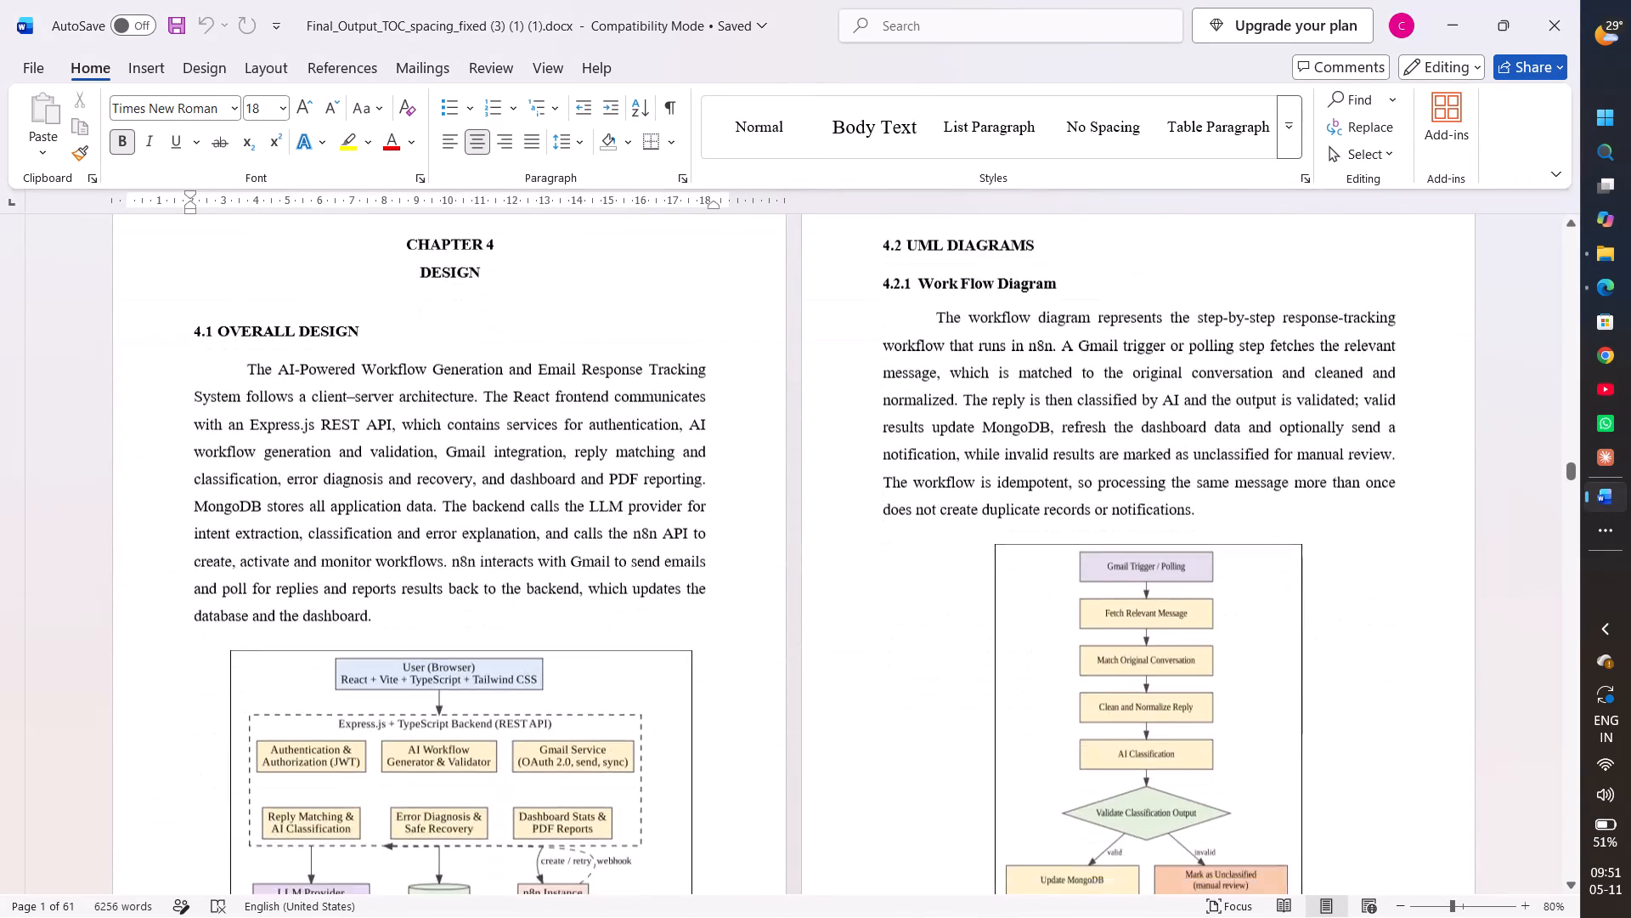
pyautogui.scroll(-7, 534, 506)
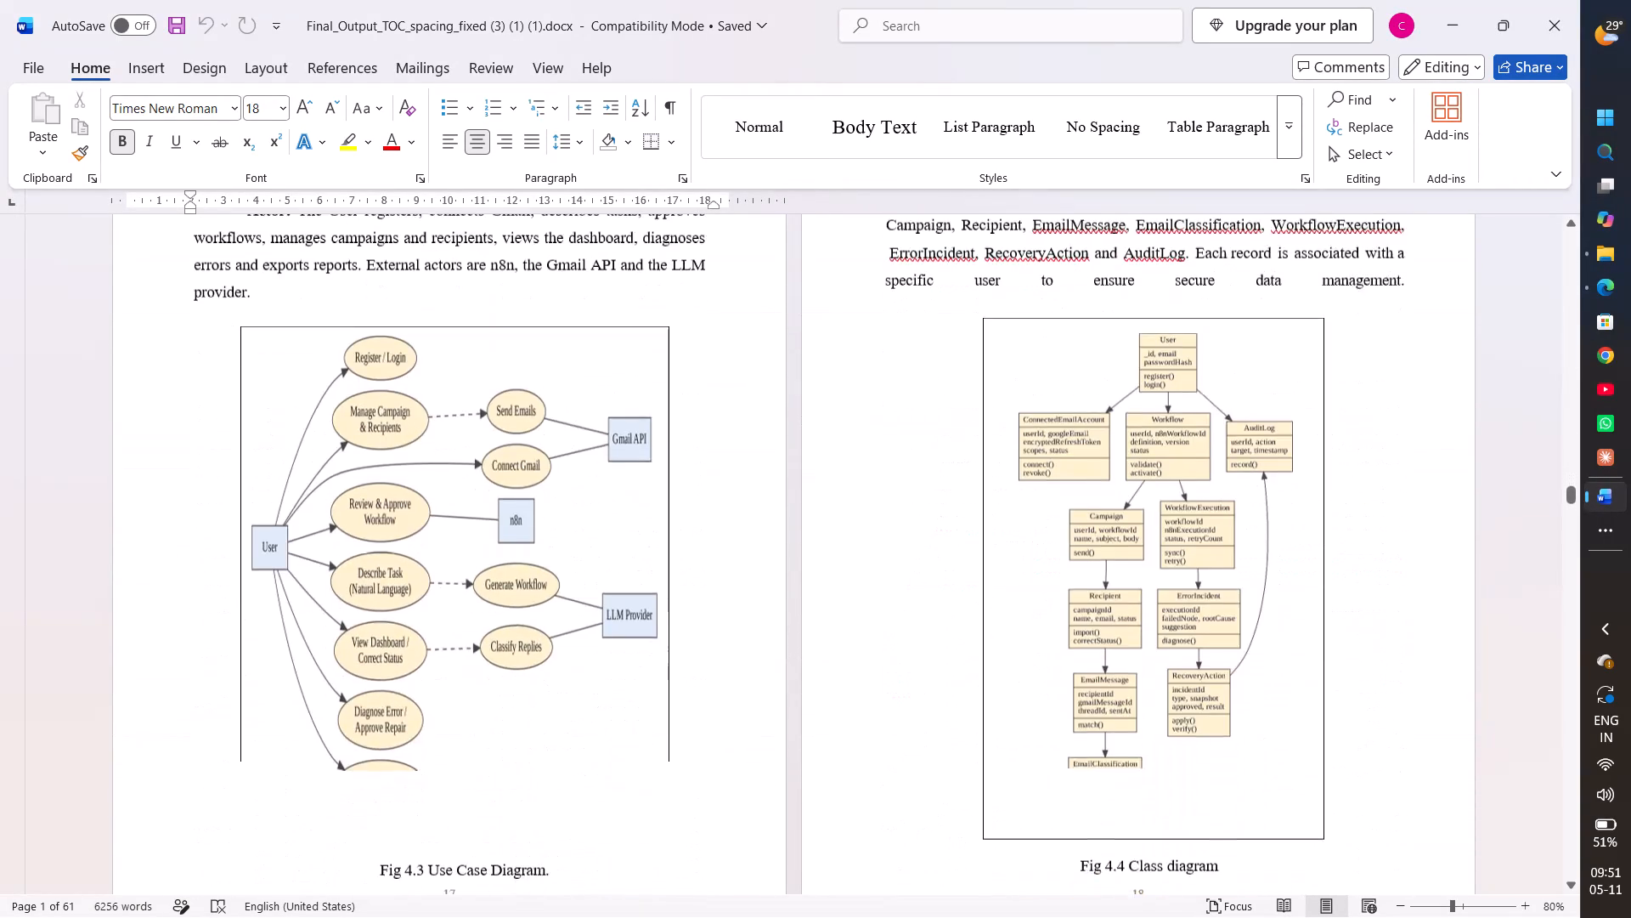
pyautogui.scroll(-1, 534, 506)
# Compare section 4.2.3 Class Diagram in the converted PDF with the same section in the Word document.
pyautogui.hotkey('alt', 'Tab')
pyautogui.hotkey('alt', 'Tab')
pyautogui.hotkey('alt', 'Tab')
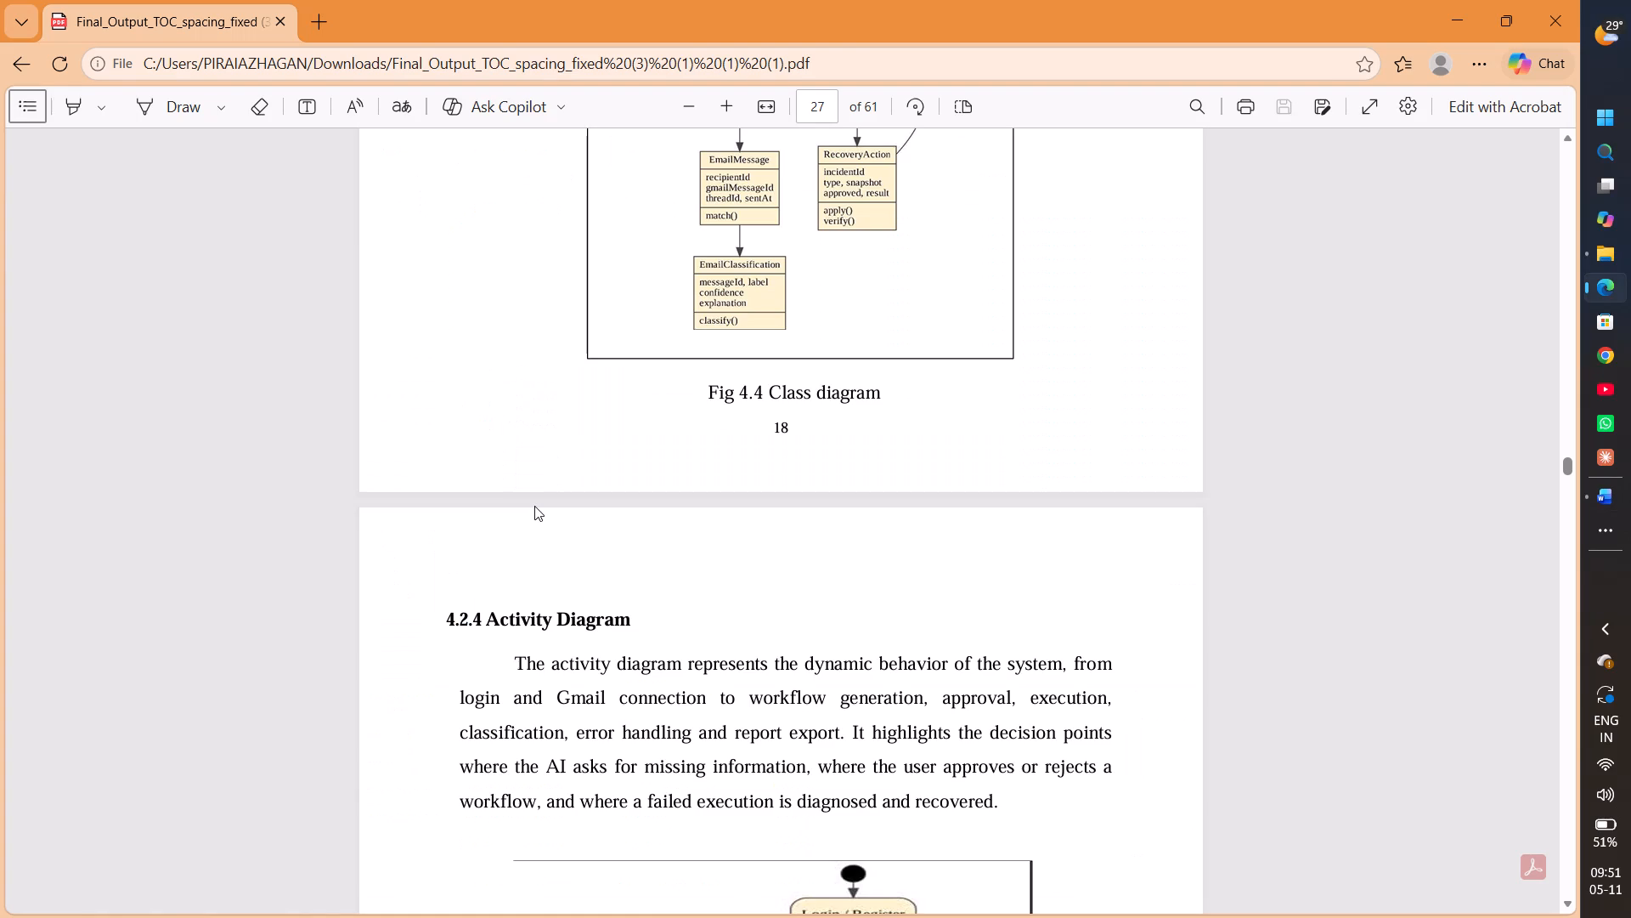
pyautogui.scroll(8, 534, 506)
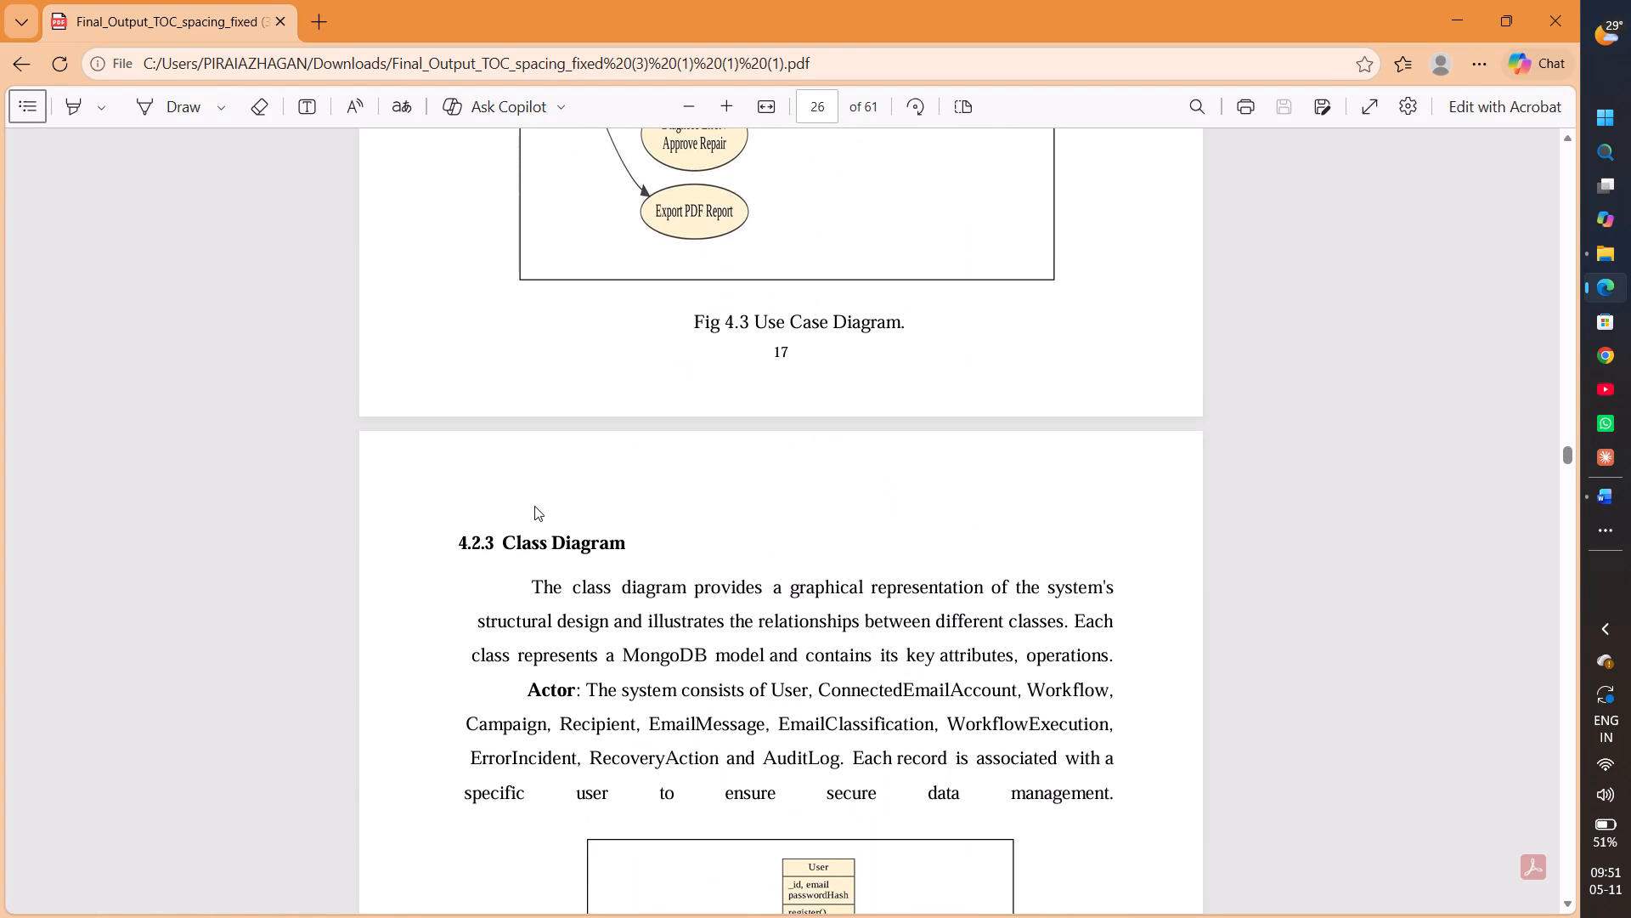
pyautogui.scroll(2, 534, 506)
pyautogui.hotkey('alt', 'Tab')
pyautogui.hotkey('alt', 'Tab')
pyautogui.hotkey('alt', 'Tab')
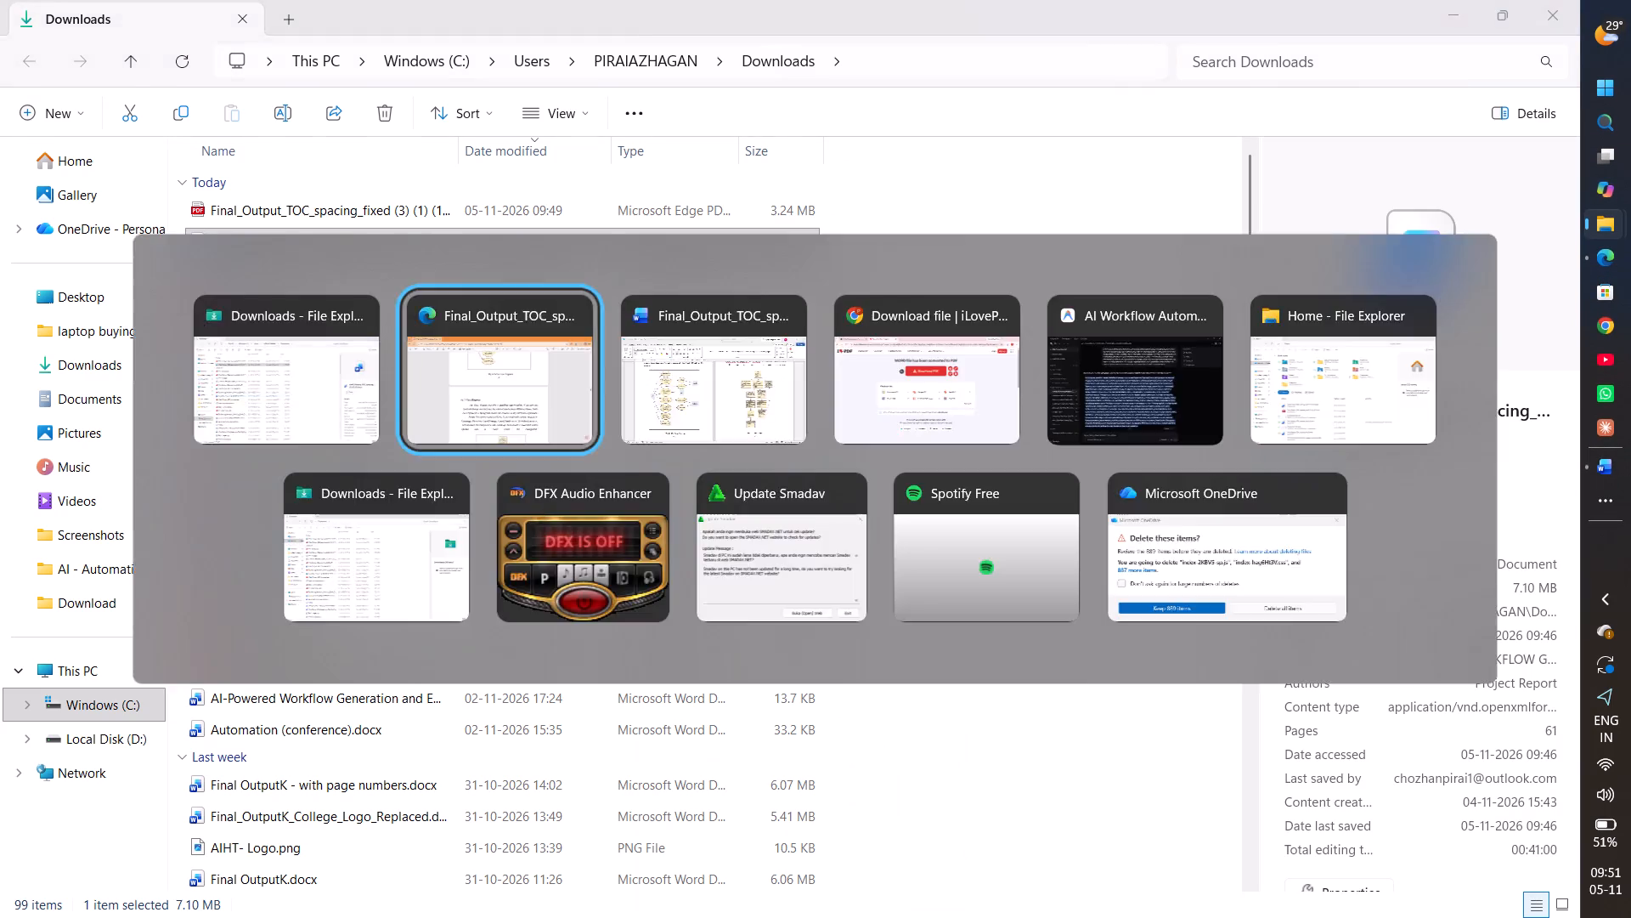
pyautogui.scroll(2, 497, 487)
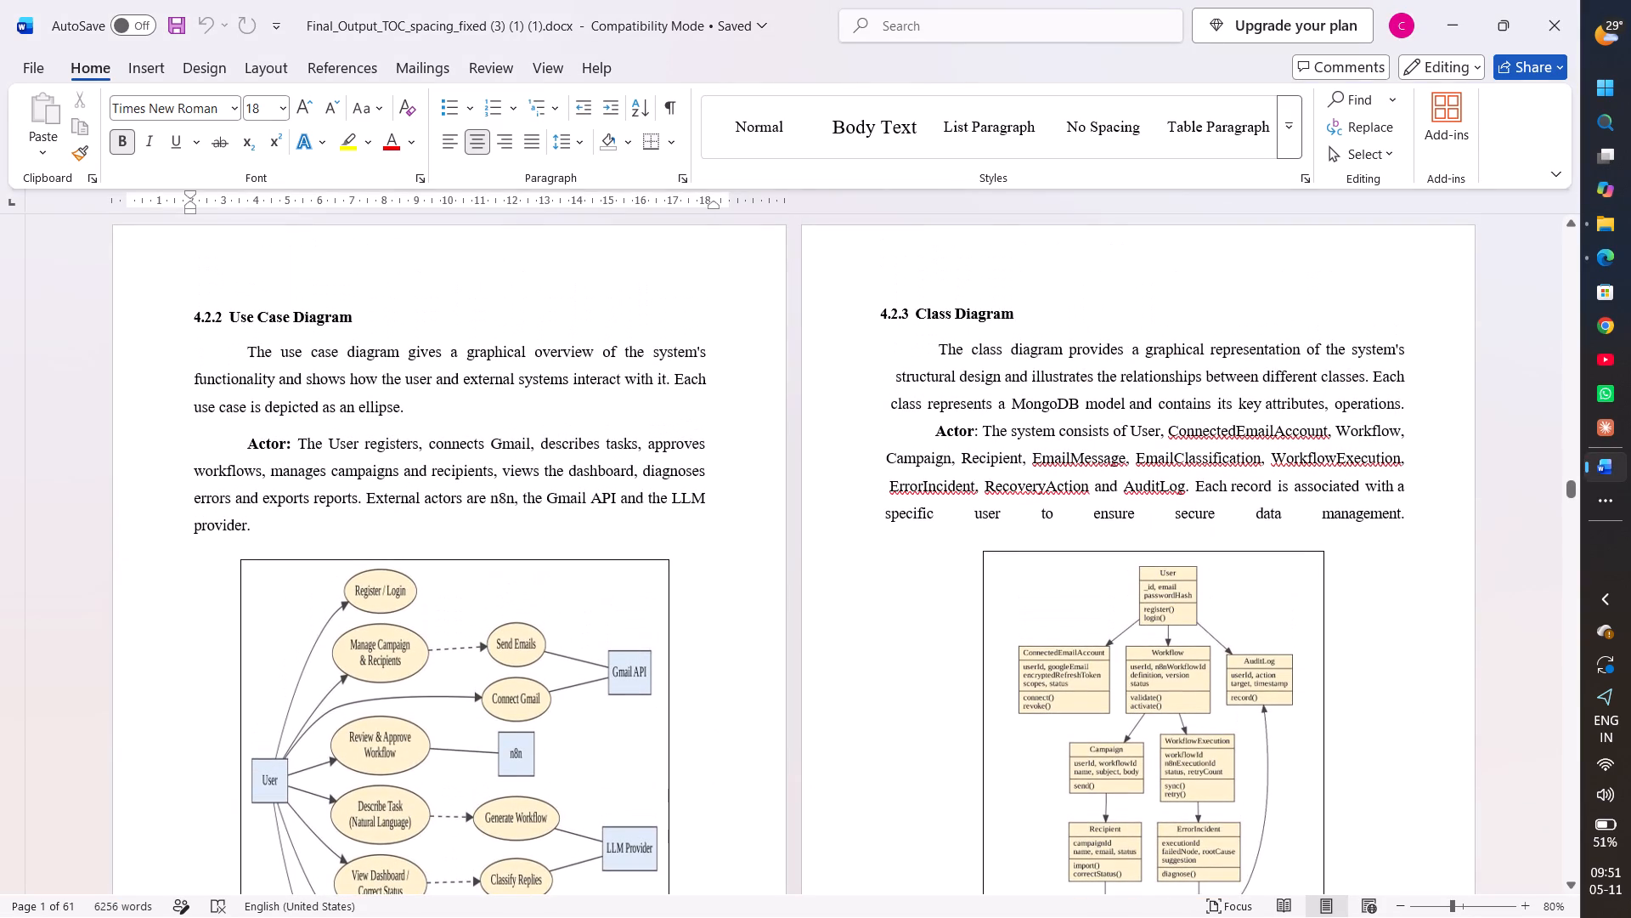
# Copy and delete the widely spaced line "specific user to ensure secure data management." ending the Class Diagram's Actor paragraph.
pyautogui.moveTo(883, 517); pyautogui.dragTo(1256, 510)
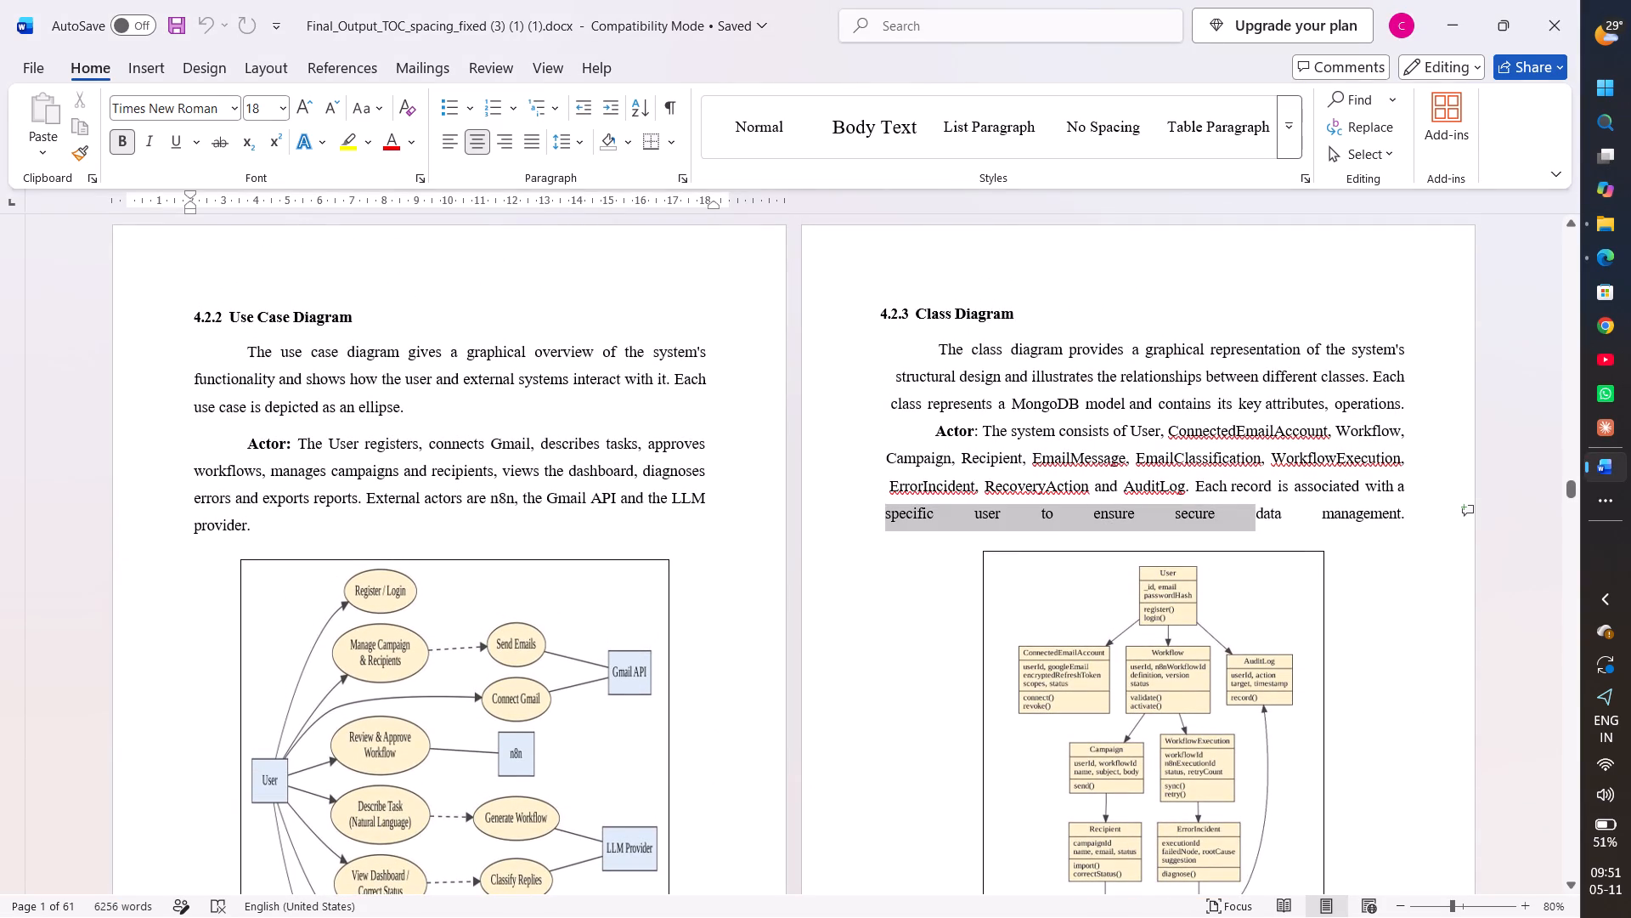
pyautogui.moveTo(1256, 510); pyautogui.dragTo(1421, 516)
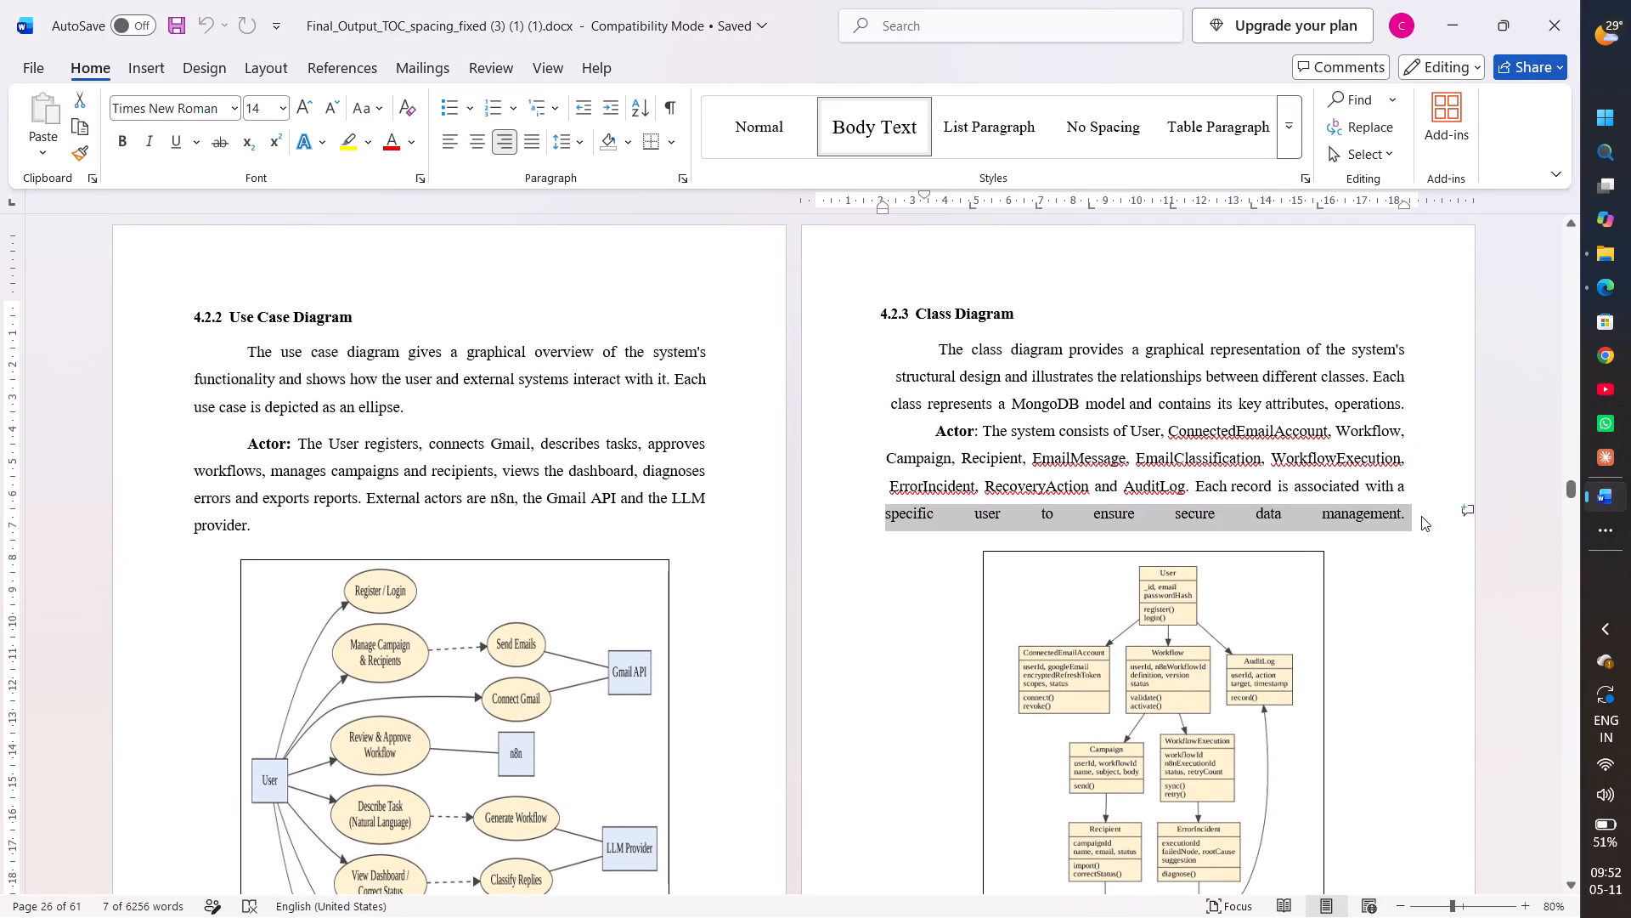
pyautogui.hotkey('ctrl', 'c')
pyautogui.press('BackSpace')
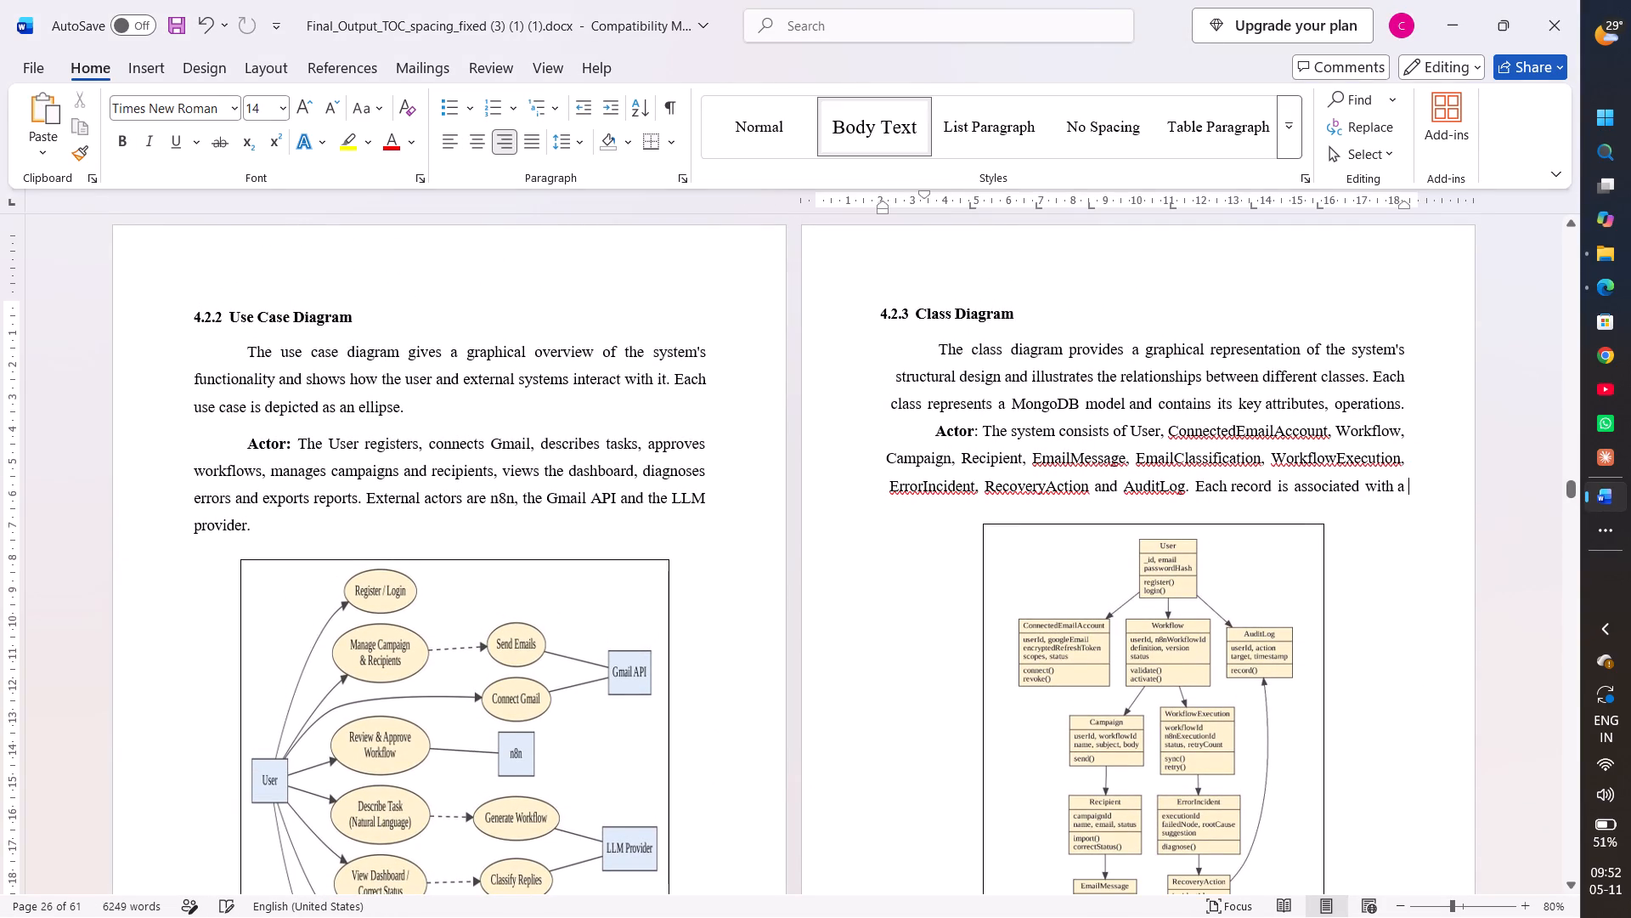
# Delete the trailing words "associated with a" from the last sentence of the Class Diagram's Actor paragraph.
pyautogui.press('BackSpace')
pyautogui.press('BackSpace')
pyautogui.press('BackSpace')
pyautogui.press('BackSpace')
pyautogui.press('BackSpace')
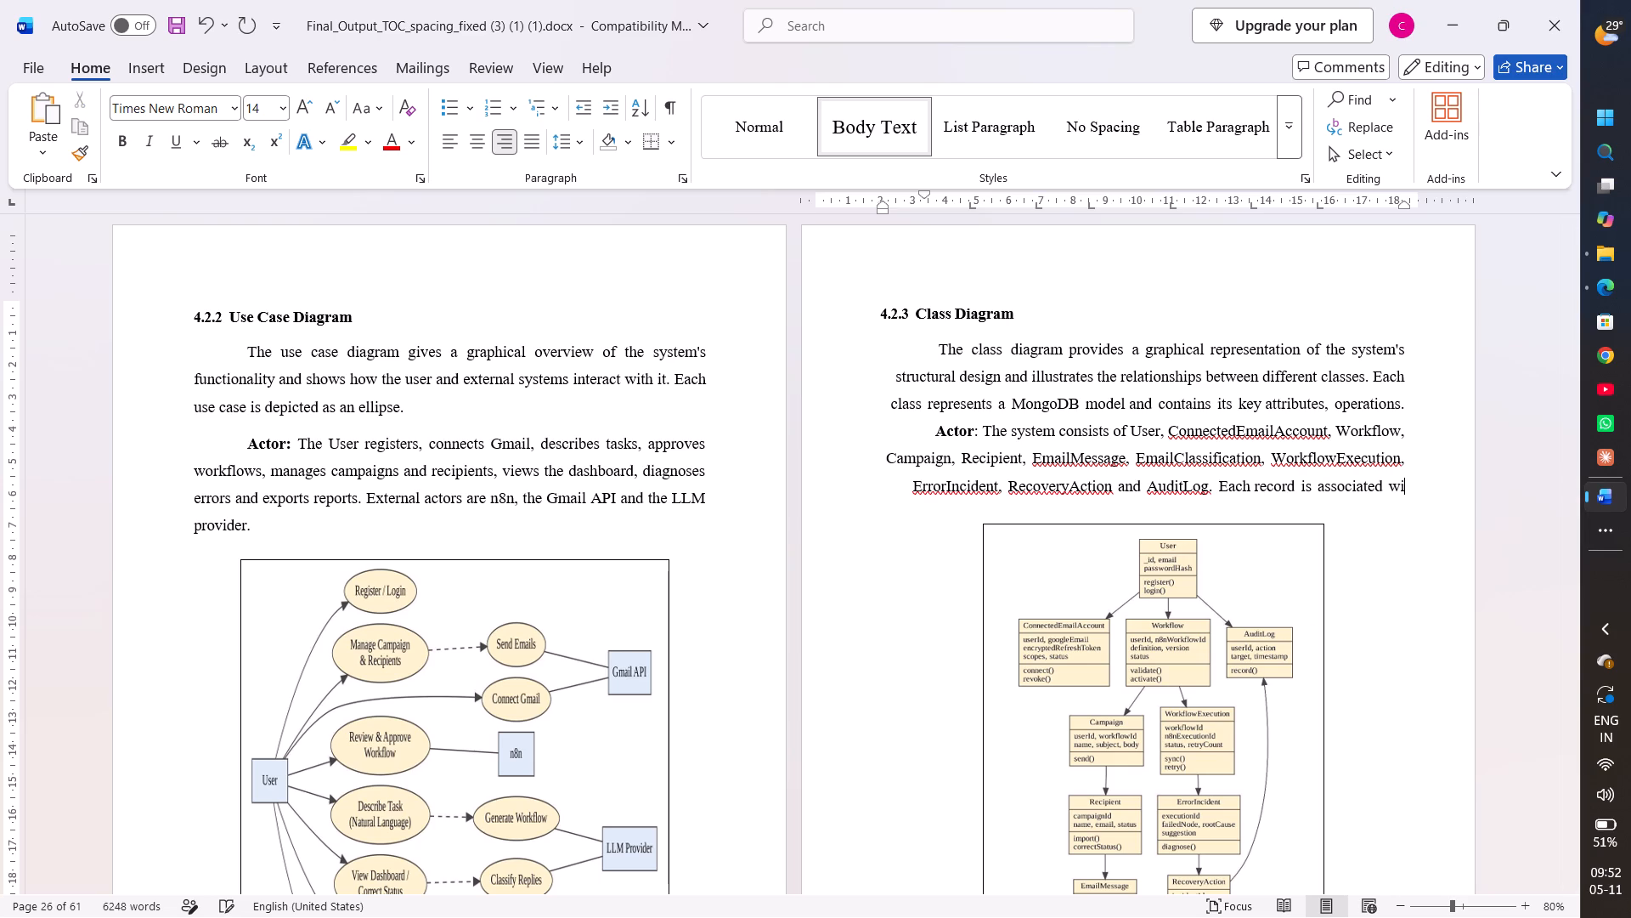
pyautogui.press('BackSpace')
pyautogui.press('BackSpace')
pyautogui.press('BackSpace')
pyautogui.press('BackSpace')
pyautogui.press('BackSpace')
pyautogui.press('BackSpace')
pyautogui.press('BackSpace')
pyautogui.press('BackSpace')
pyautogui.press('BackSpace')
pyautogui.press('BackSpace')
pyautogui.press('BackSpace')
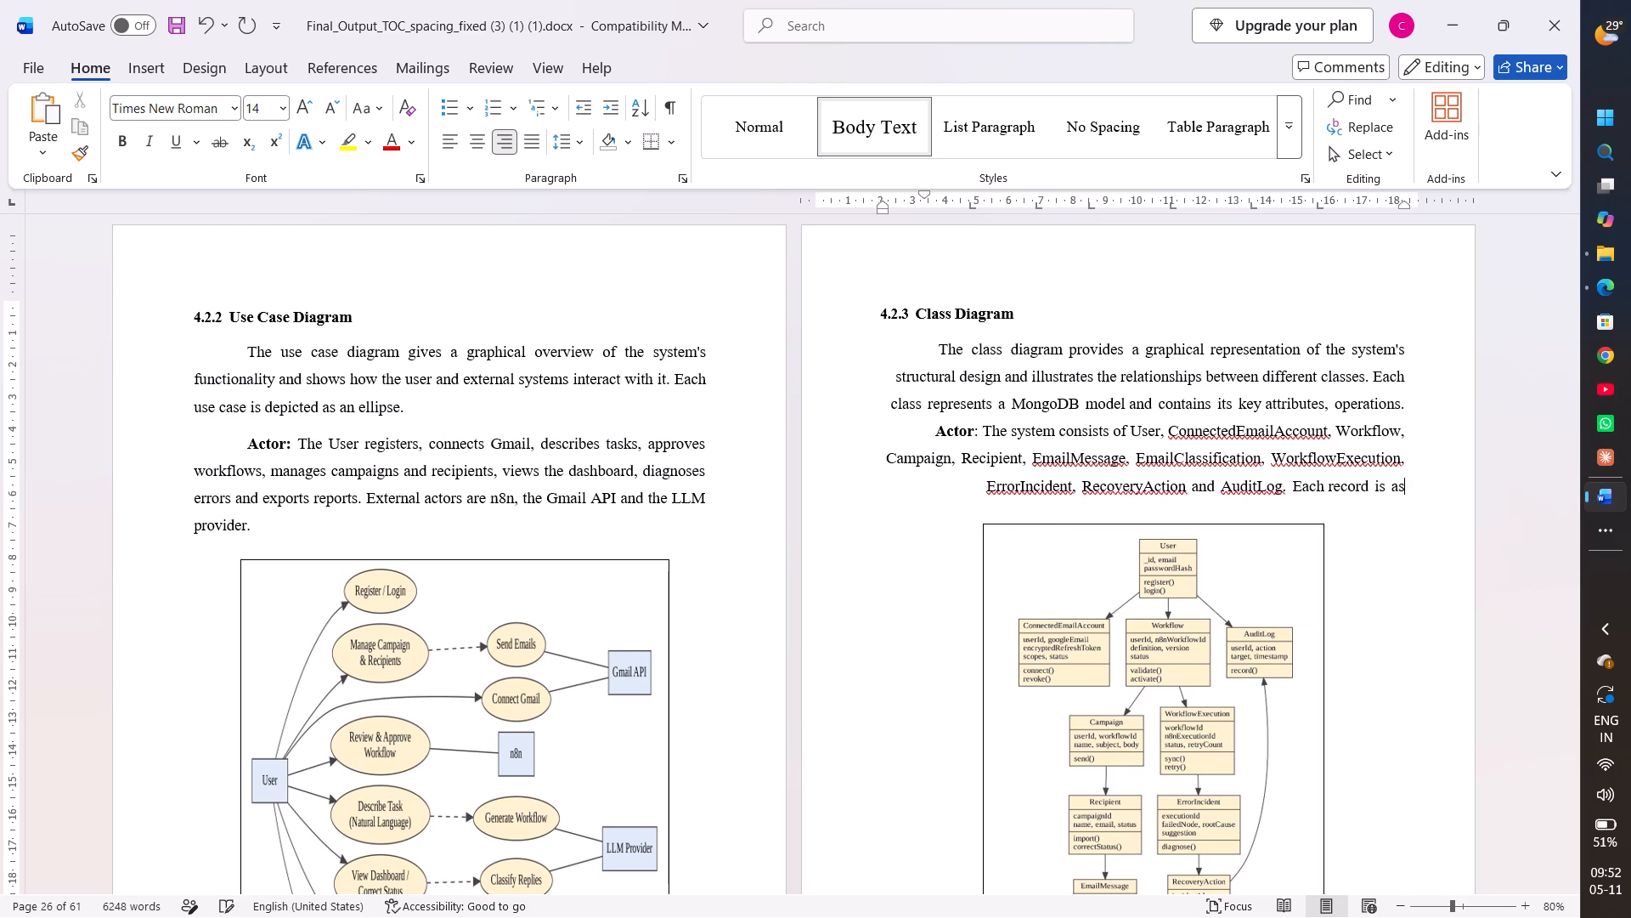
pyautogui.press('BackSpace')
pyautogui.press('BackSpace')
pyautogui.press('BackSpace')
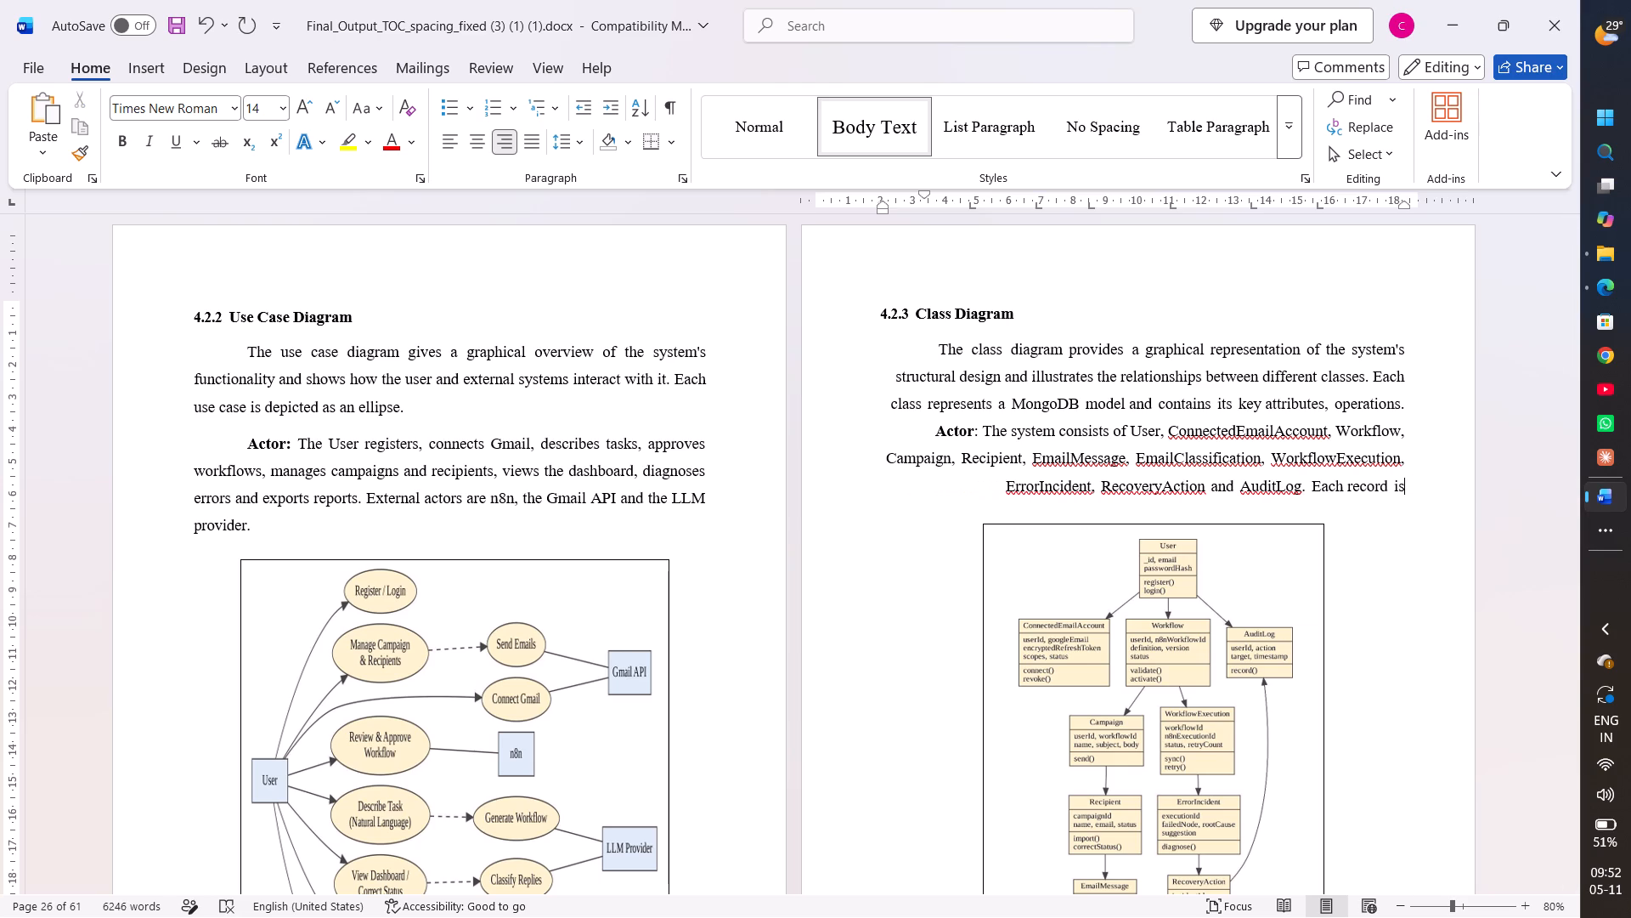
# Undo the deletions at the end of the Class Diagram's Actor paragraph back to the line "specific user to ensure secure data management.".
pyautogui.hotkey('ctrl', 'z')
pyautogui.hotkey('ctrl', 'z')
pyautogui.hotkey('ctrl', 'z')
pyautogui.hotkey('ctrl', 'z')
pyautogui.hotkey('ctrl', 'z')
pyautogui.hotkey('ctrl', 'z')
pyautogui.hotkey('ctrl', 'z')
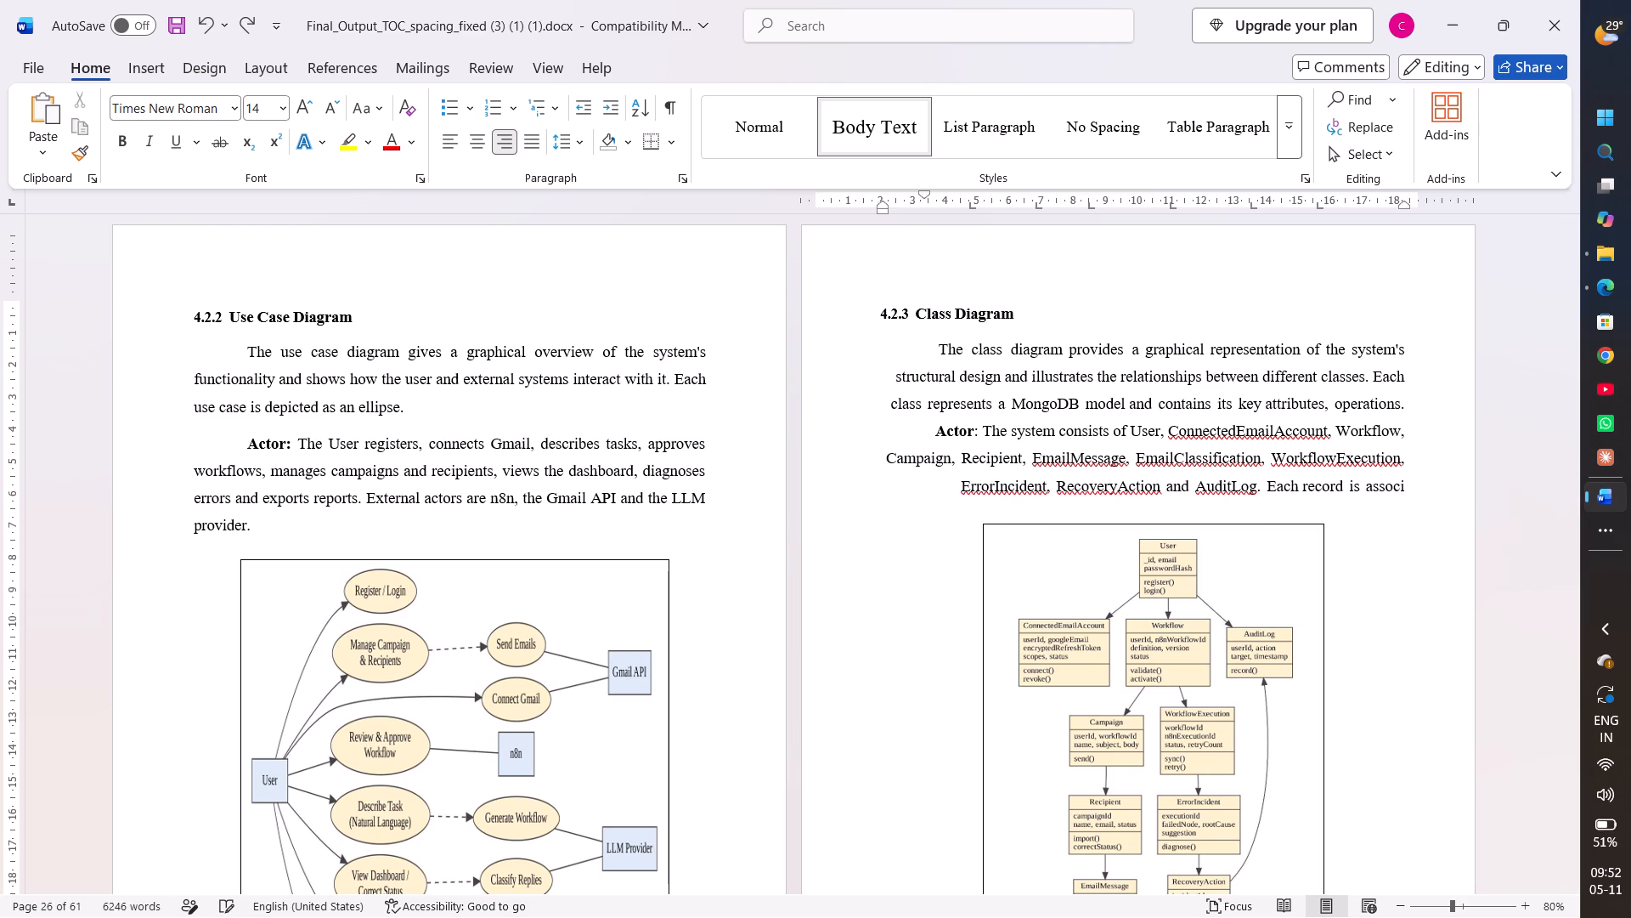
pyautogui.hotkey('ctrl', 'z')
pyautogui.hotkey('ctrl', 'z')
pyautogui.hotkey('ctrl', 'z')
pyautogui.hotkey('ctrl', 'z')
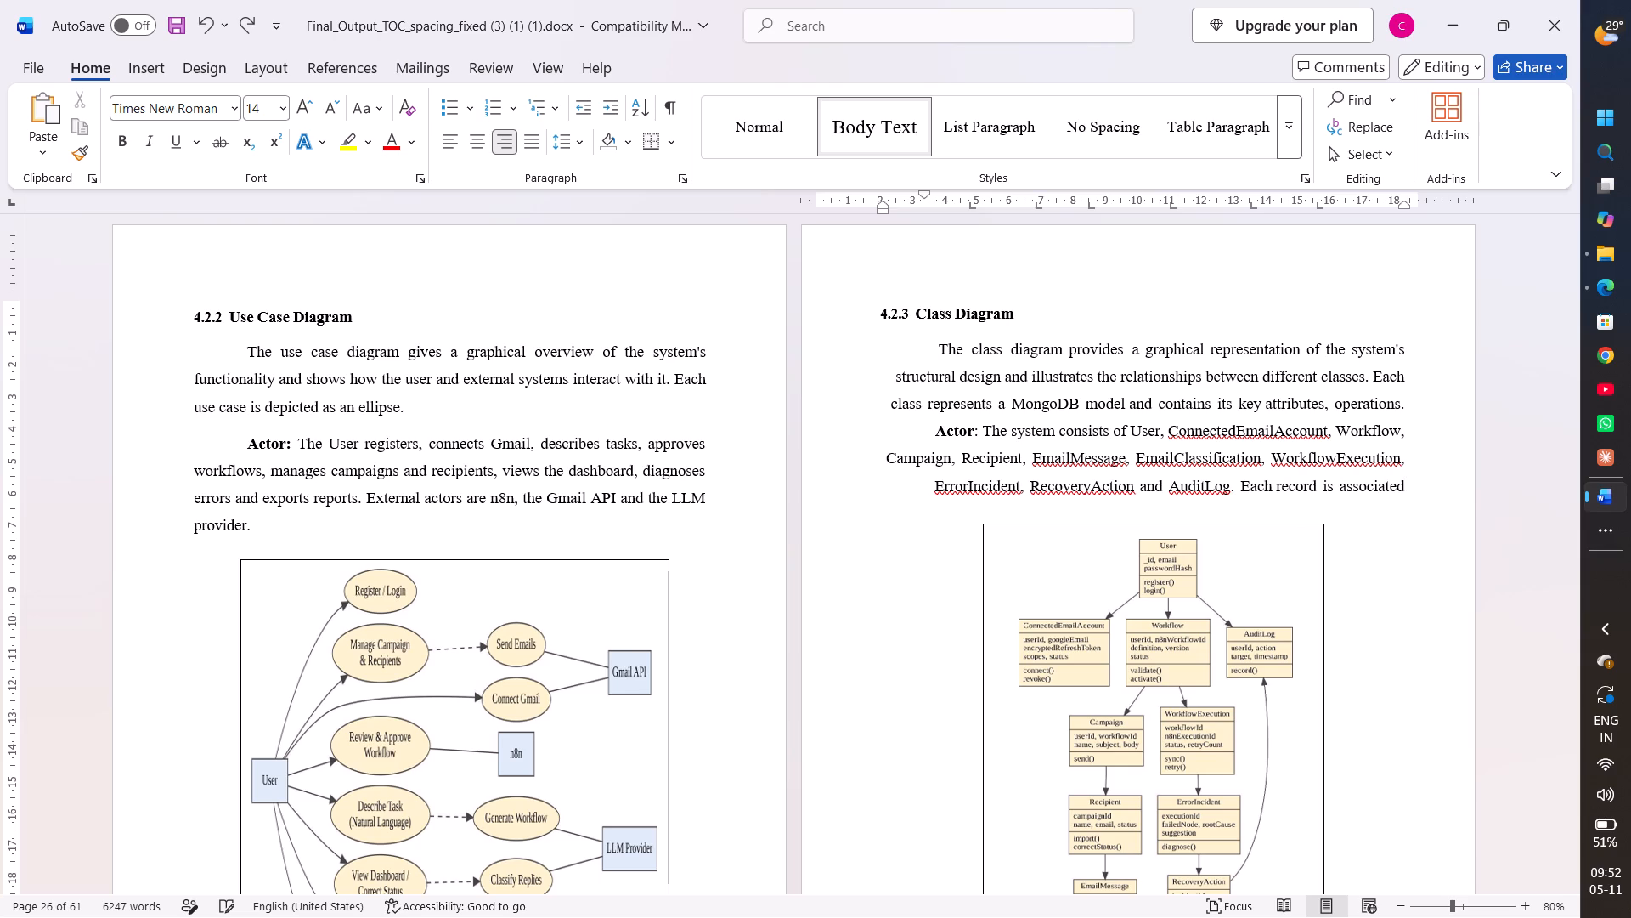
pyautogui.hotkey('ctrl', 'z')
pyautogui.hotkey('ctrl', 'z')
pyautogui.hotkey('ctrl', 'z')
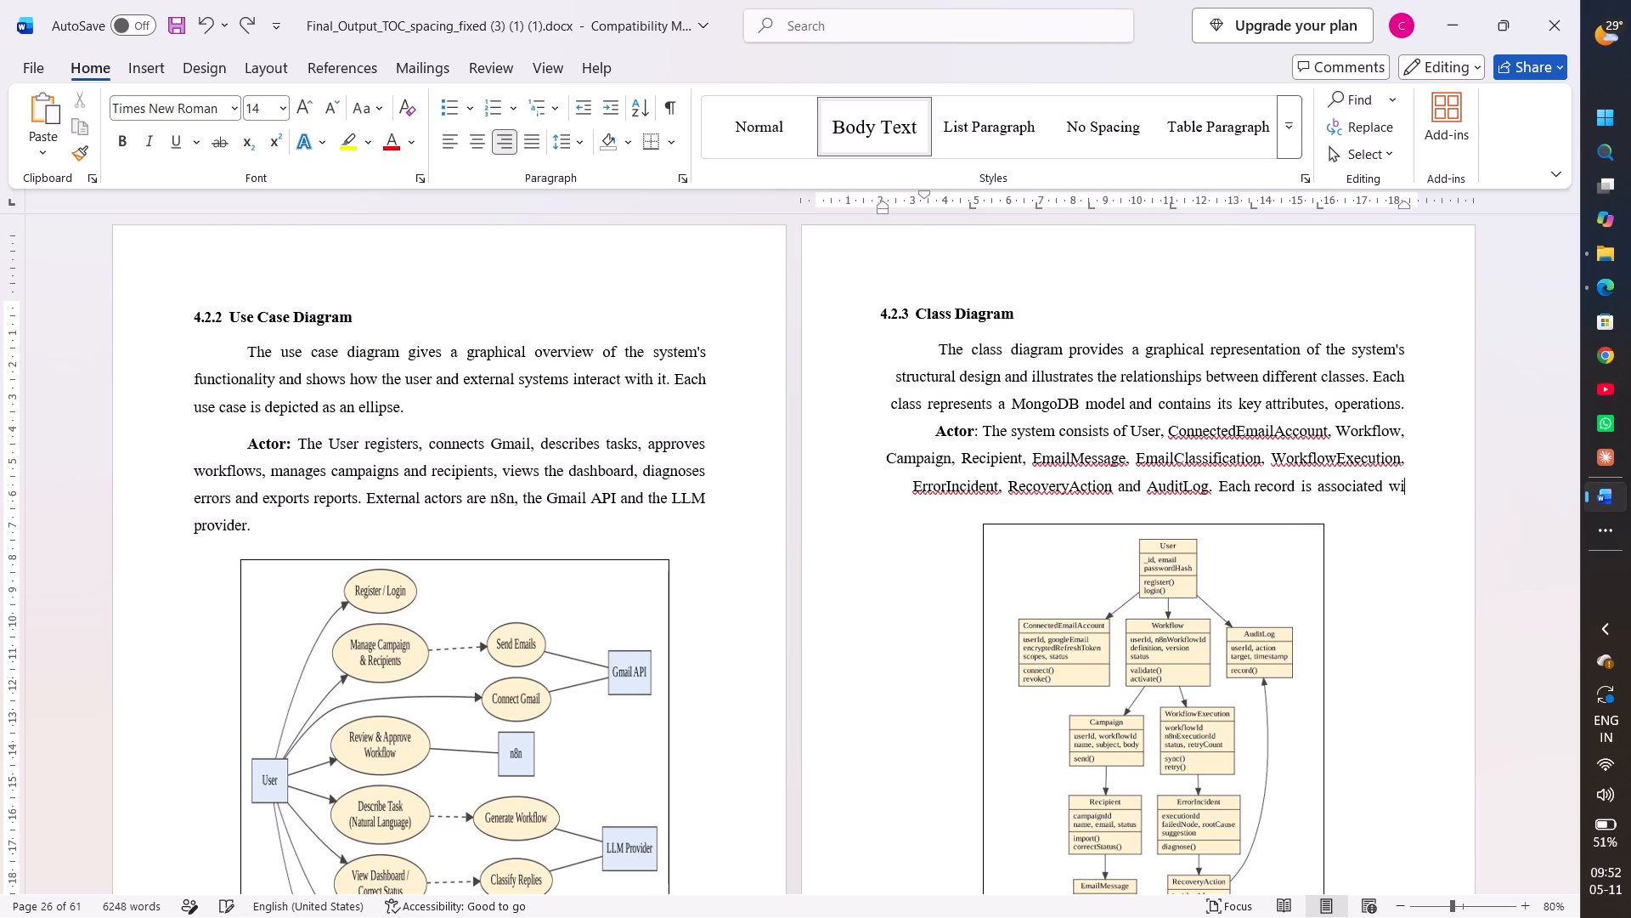
pyautogui.hotkey('ctrl', 'z')
pyautogui.hotkey('ctrl', 'z')
pyautogui.hotkey('ctrl', 'z')
pyautogui.hotkey('ctrl', 'z')
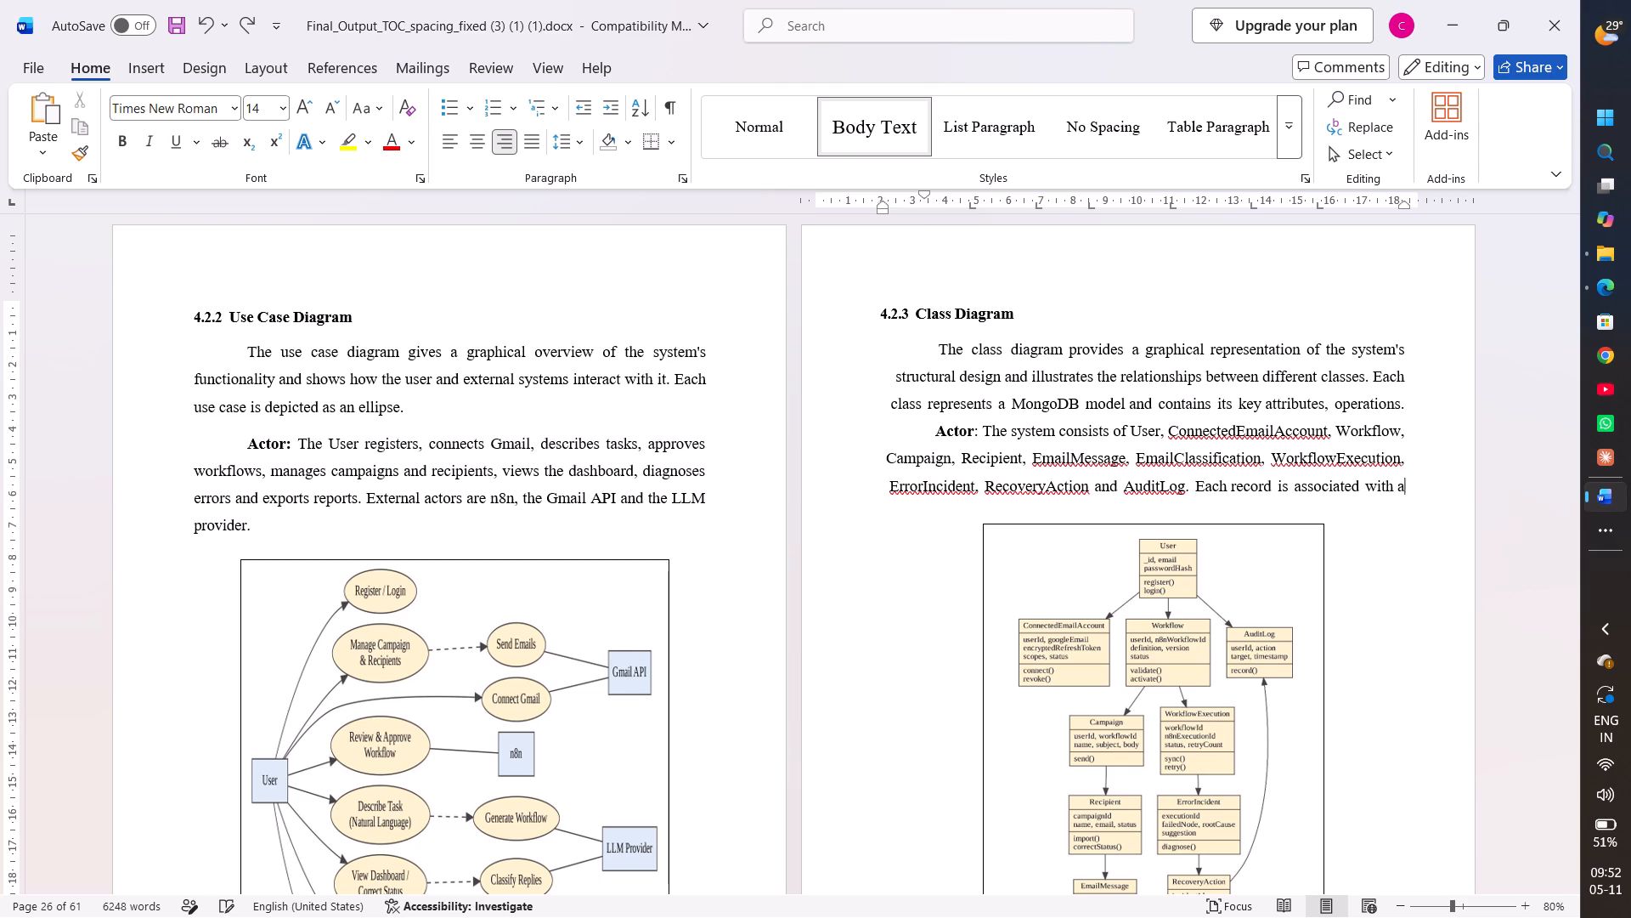
pyautogui.hotkey('ctrl', 'z')
pyautogui.hotkey('ctrl', 'z')
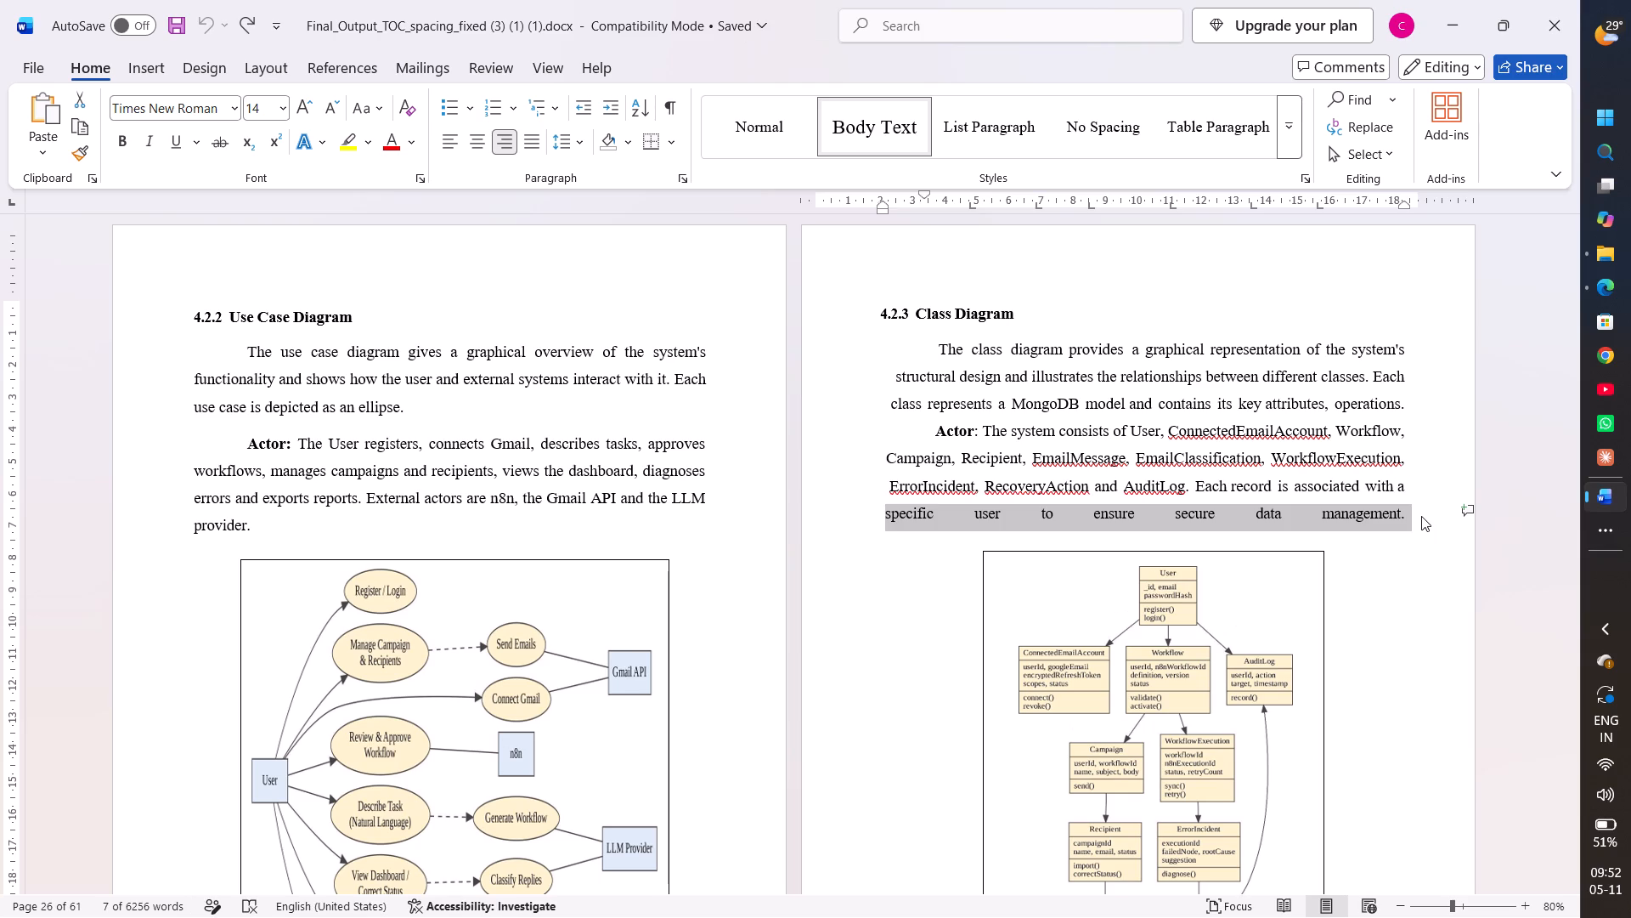
# Delete the selected line "specific user to ensure secure data management." from the Class Diagram's Actor paragraph.
pyautogui.press('BackSpace')
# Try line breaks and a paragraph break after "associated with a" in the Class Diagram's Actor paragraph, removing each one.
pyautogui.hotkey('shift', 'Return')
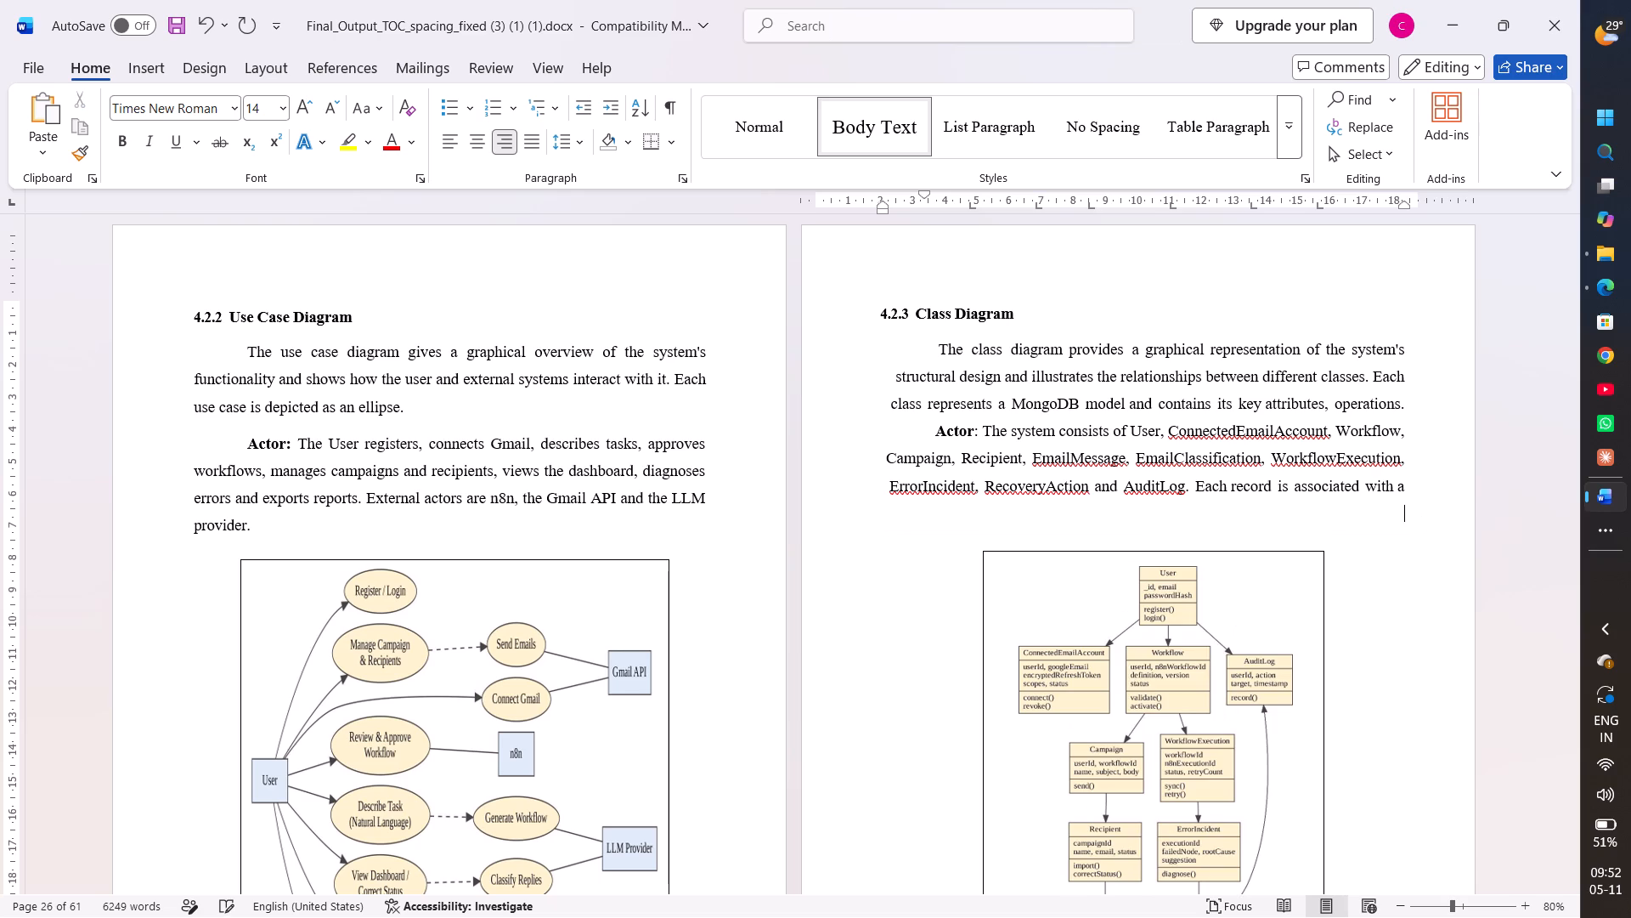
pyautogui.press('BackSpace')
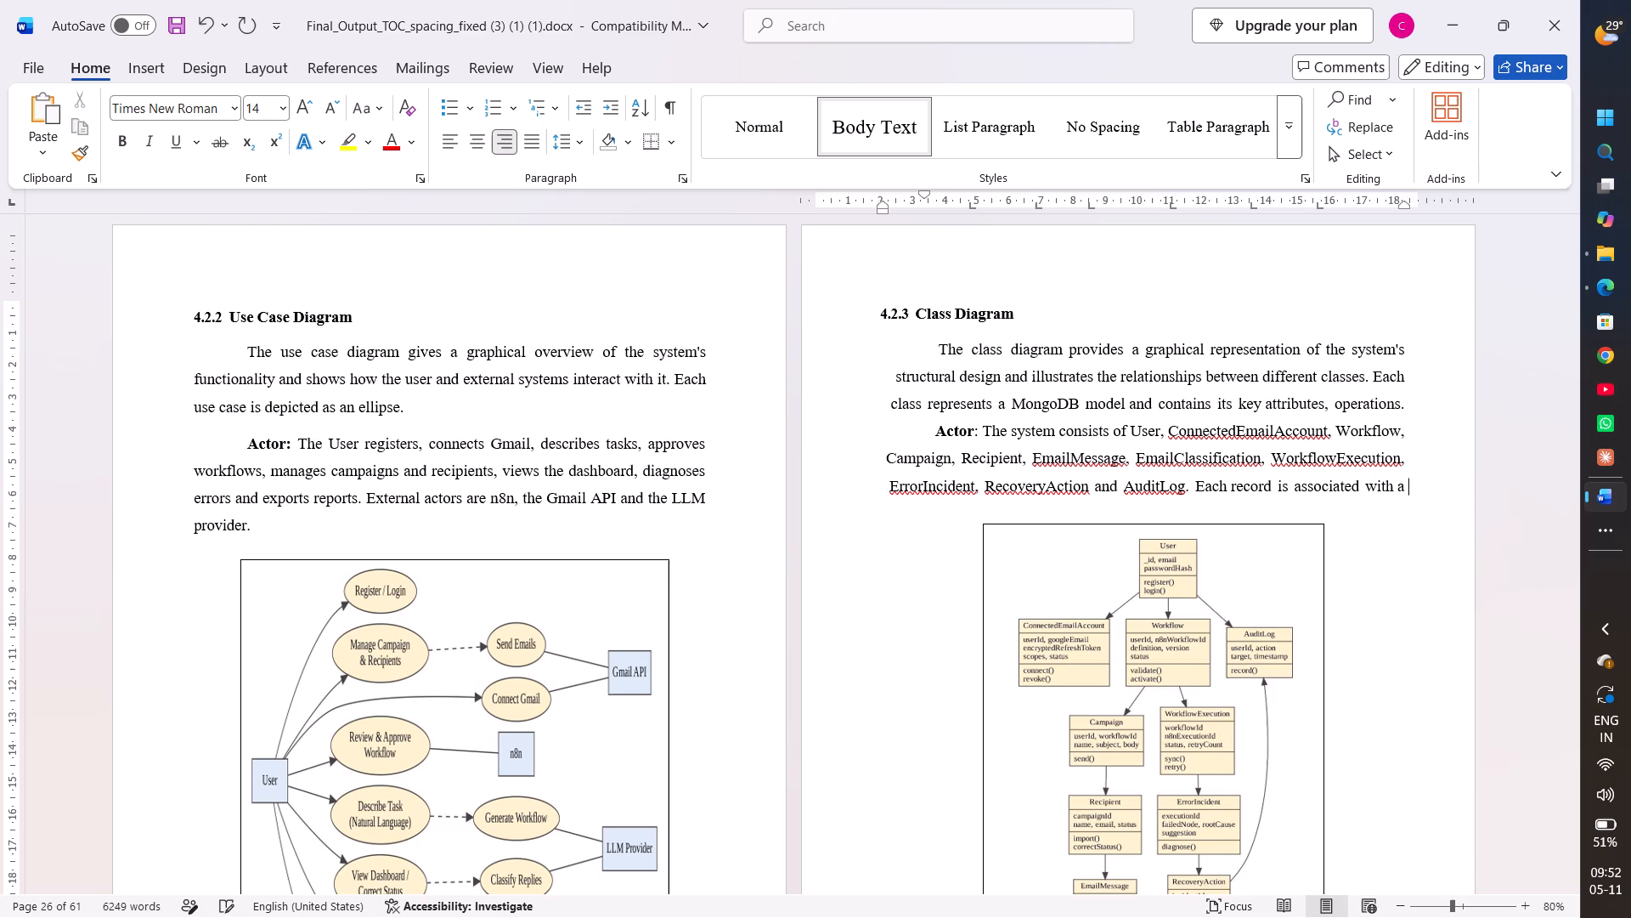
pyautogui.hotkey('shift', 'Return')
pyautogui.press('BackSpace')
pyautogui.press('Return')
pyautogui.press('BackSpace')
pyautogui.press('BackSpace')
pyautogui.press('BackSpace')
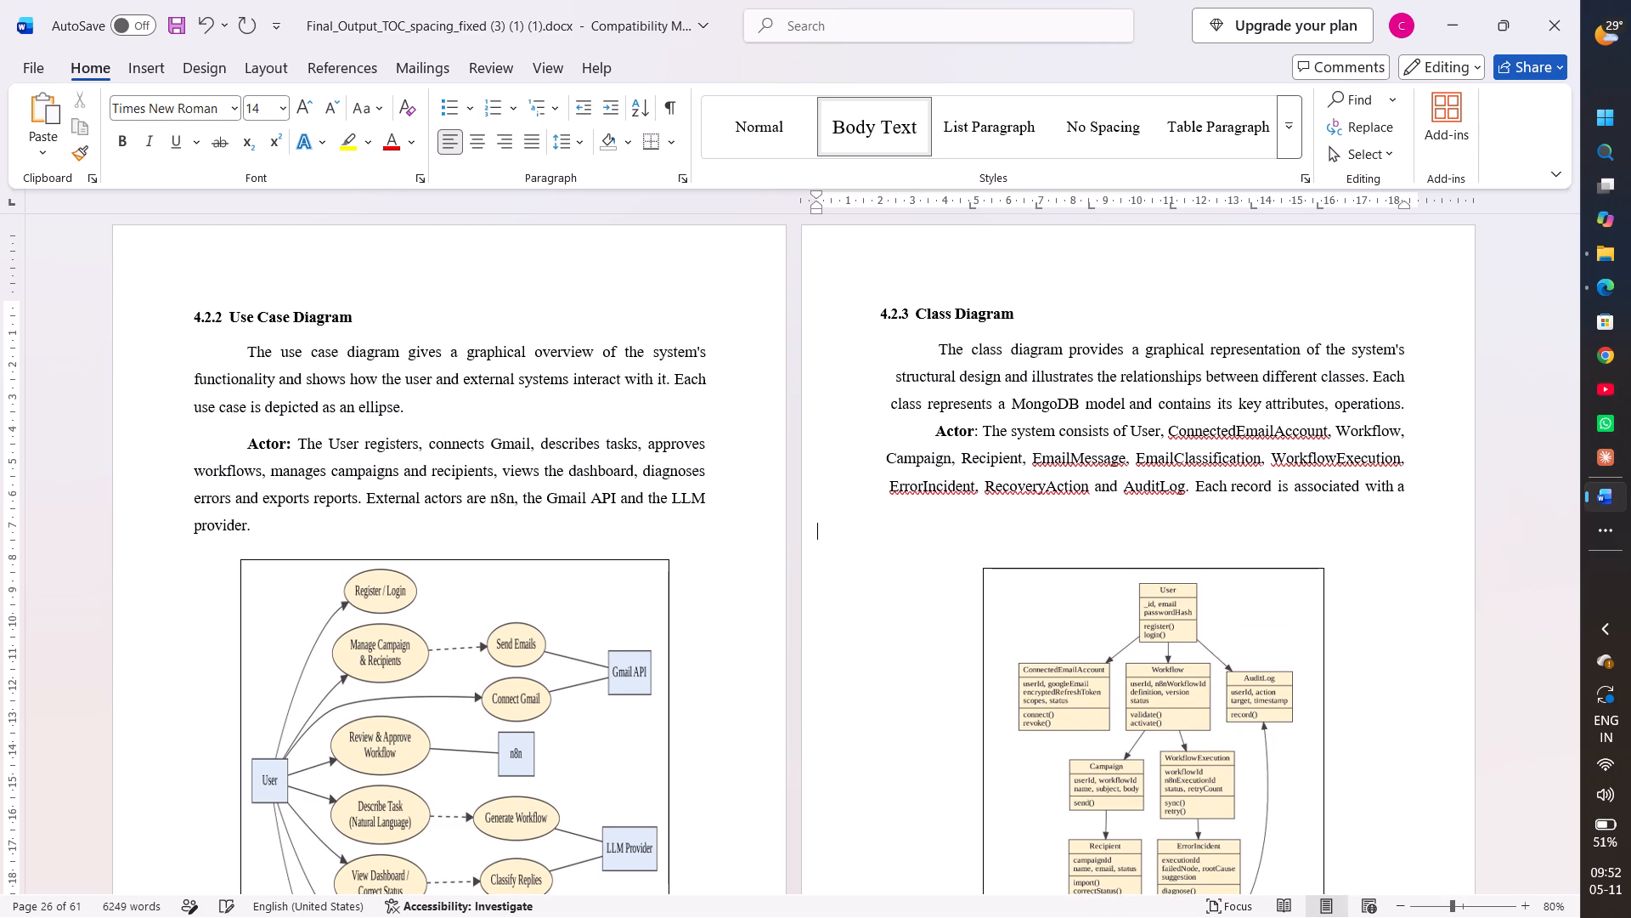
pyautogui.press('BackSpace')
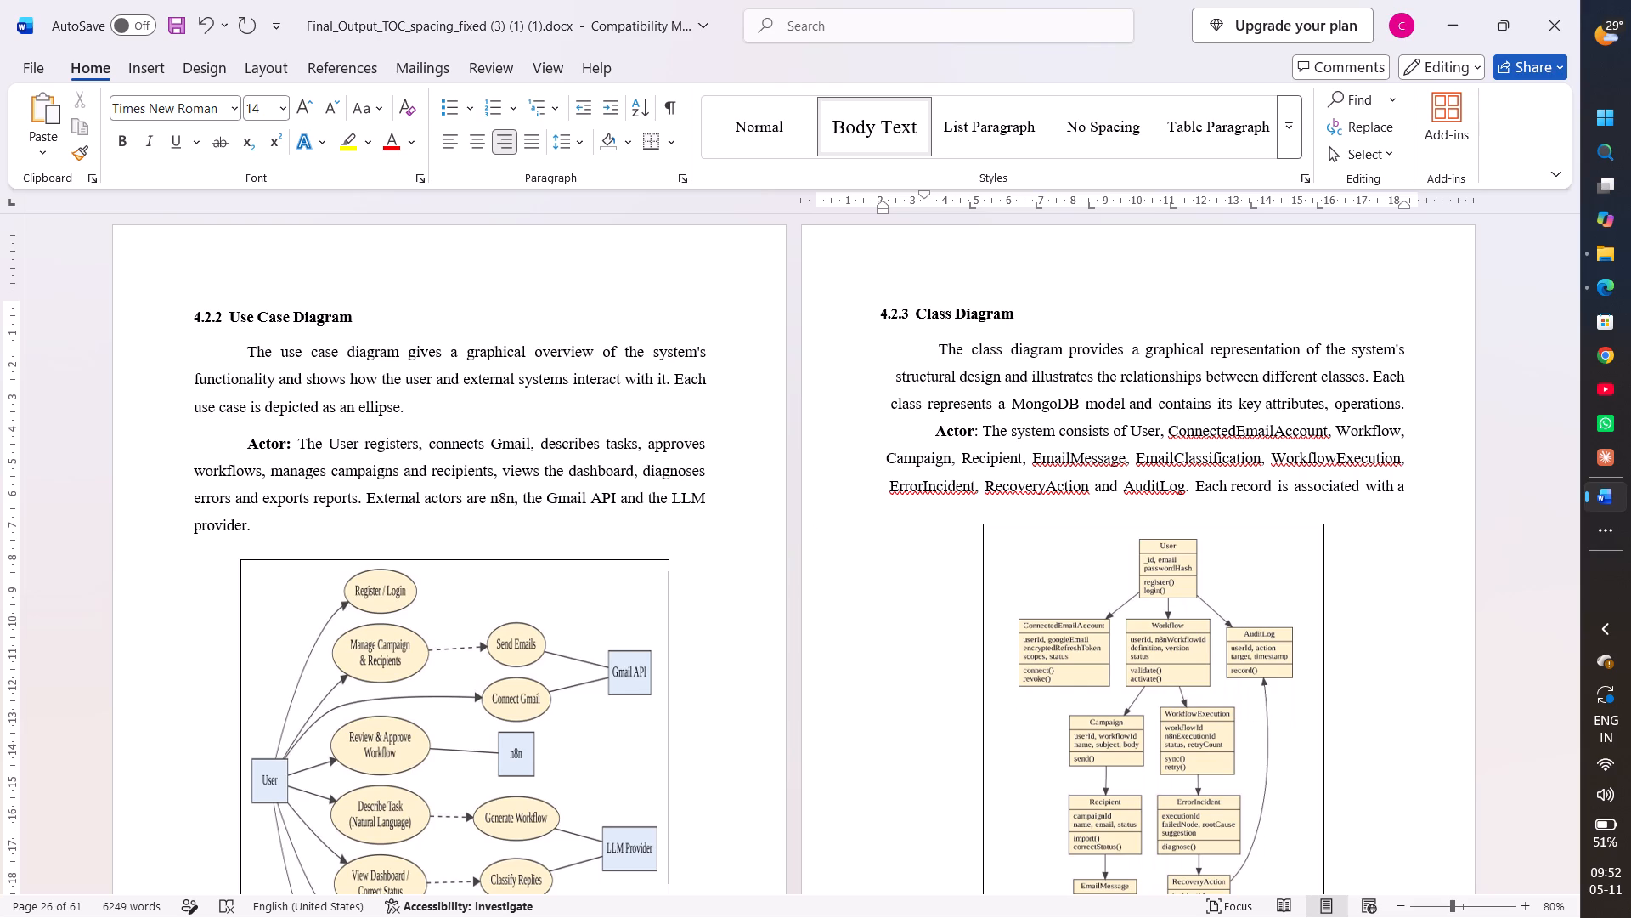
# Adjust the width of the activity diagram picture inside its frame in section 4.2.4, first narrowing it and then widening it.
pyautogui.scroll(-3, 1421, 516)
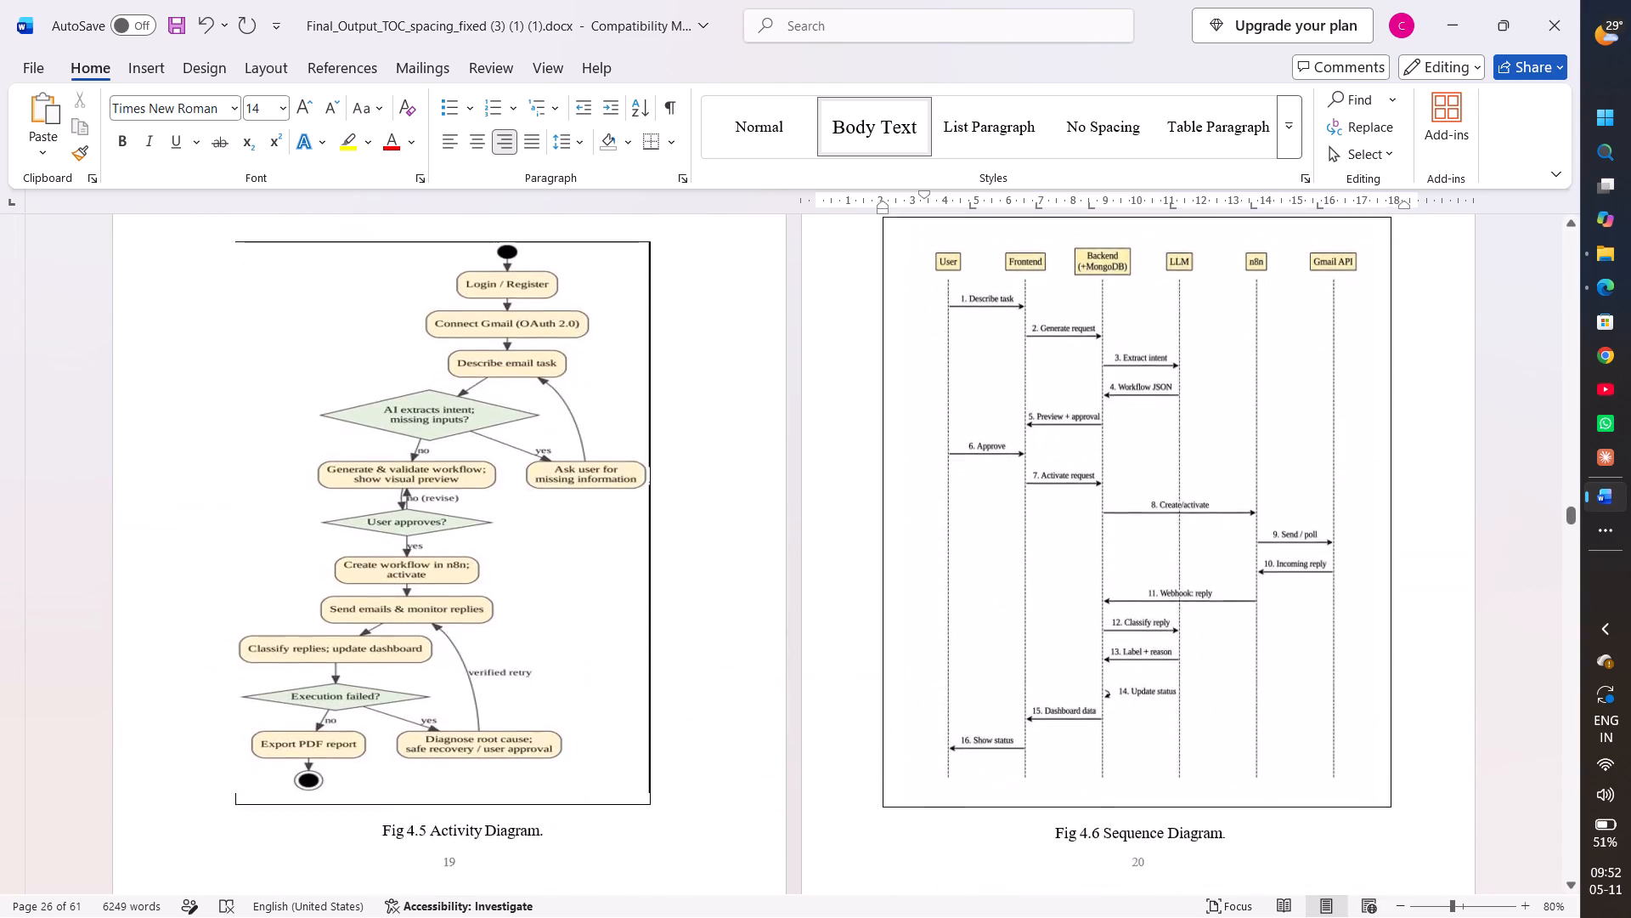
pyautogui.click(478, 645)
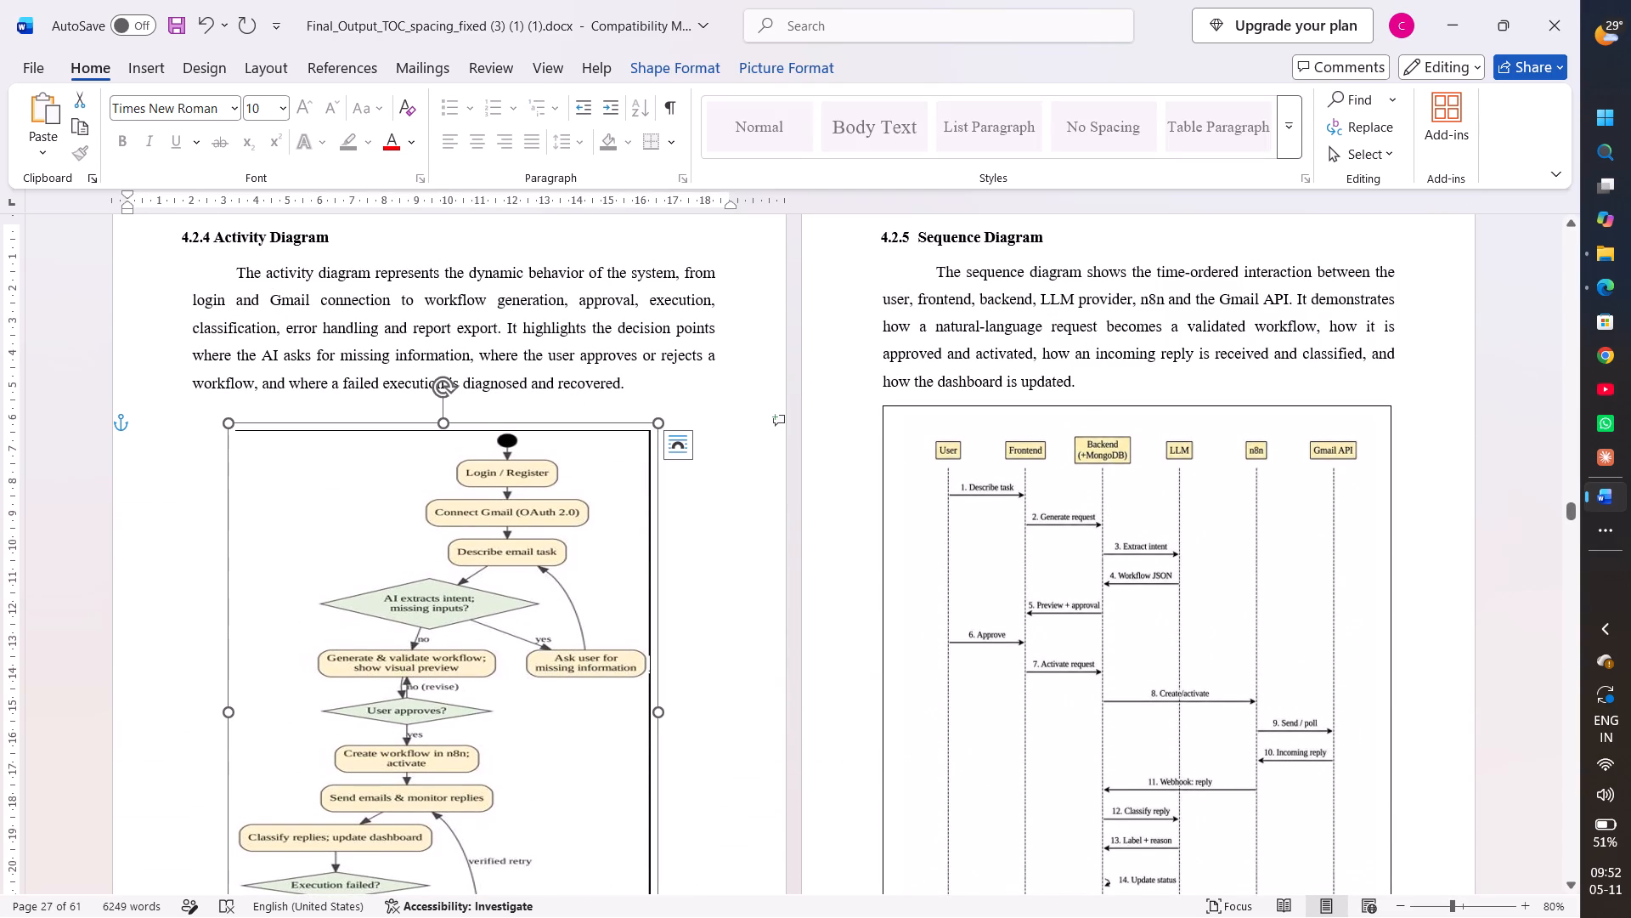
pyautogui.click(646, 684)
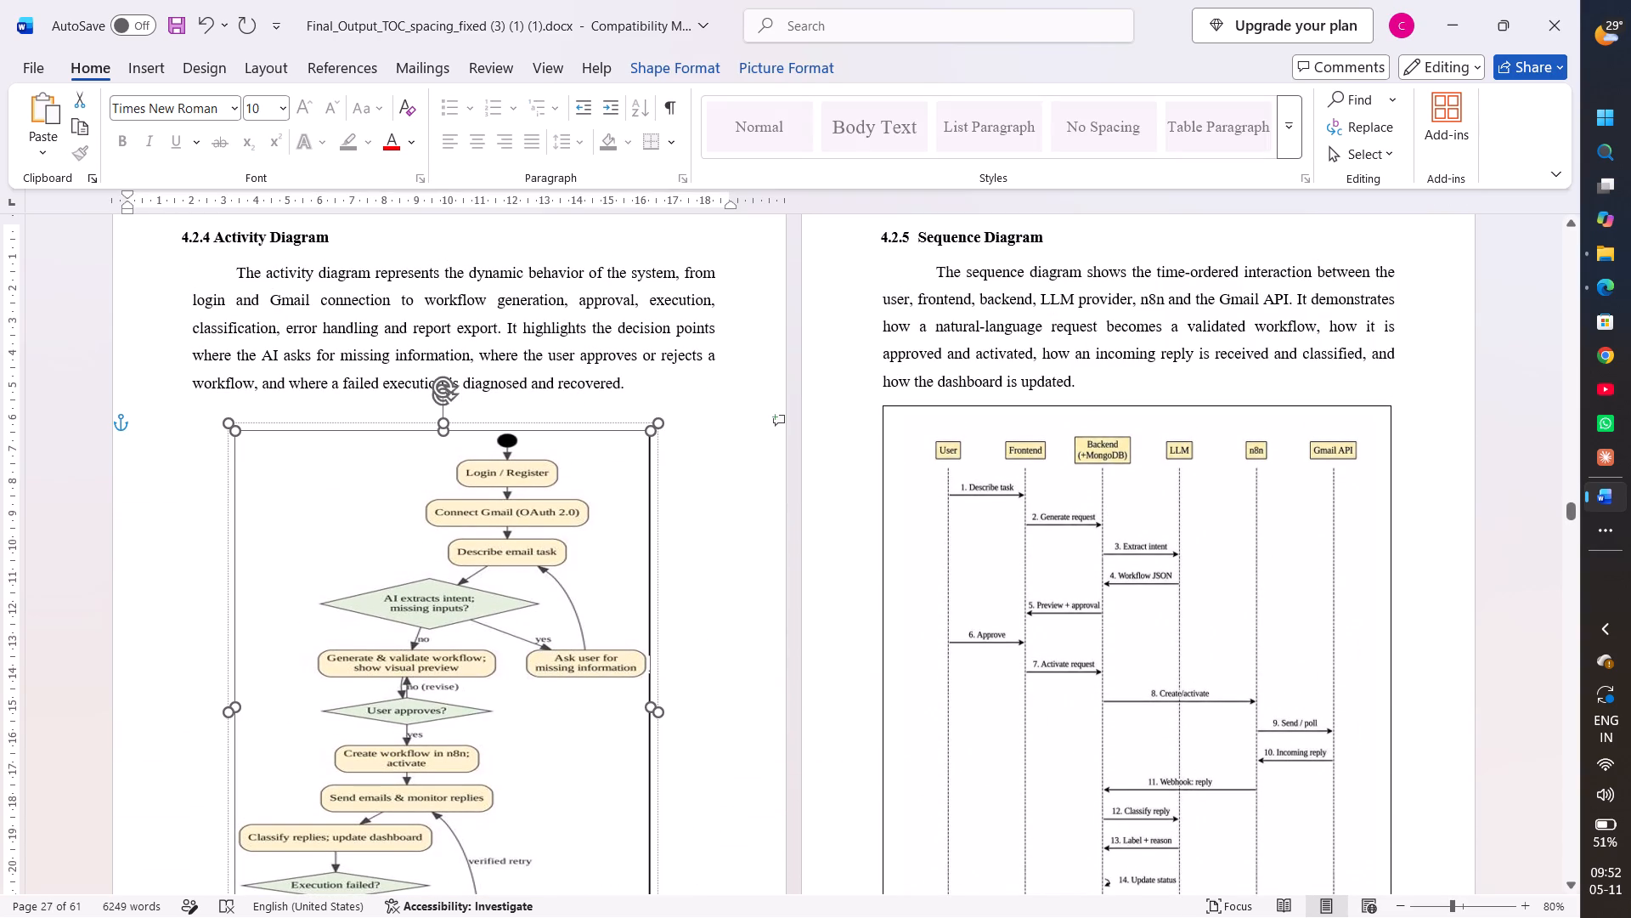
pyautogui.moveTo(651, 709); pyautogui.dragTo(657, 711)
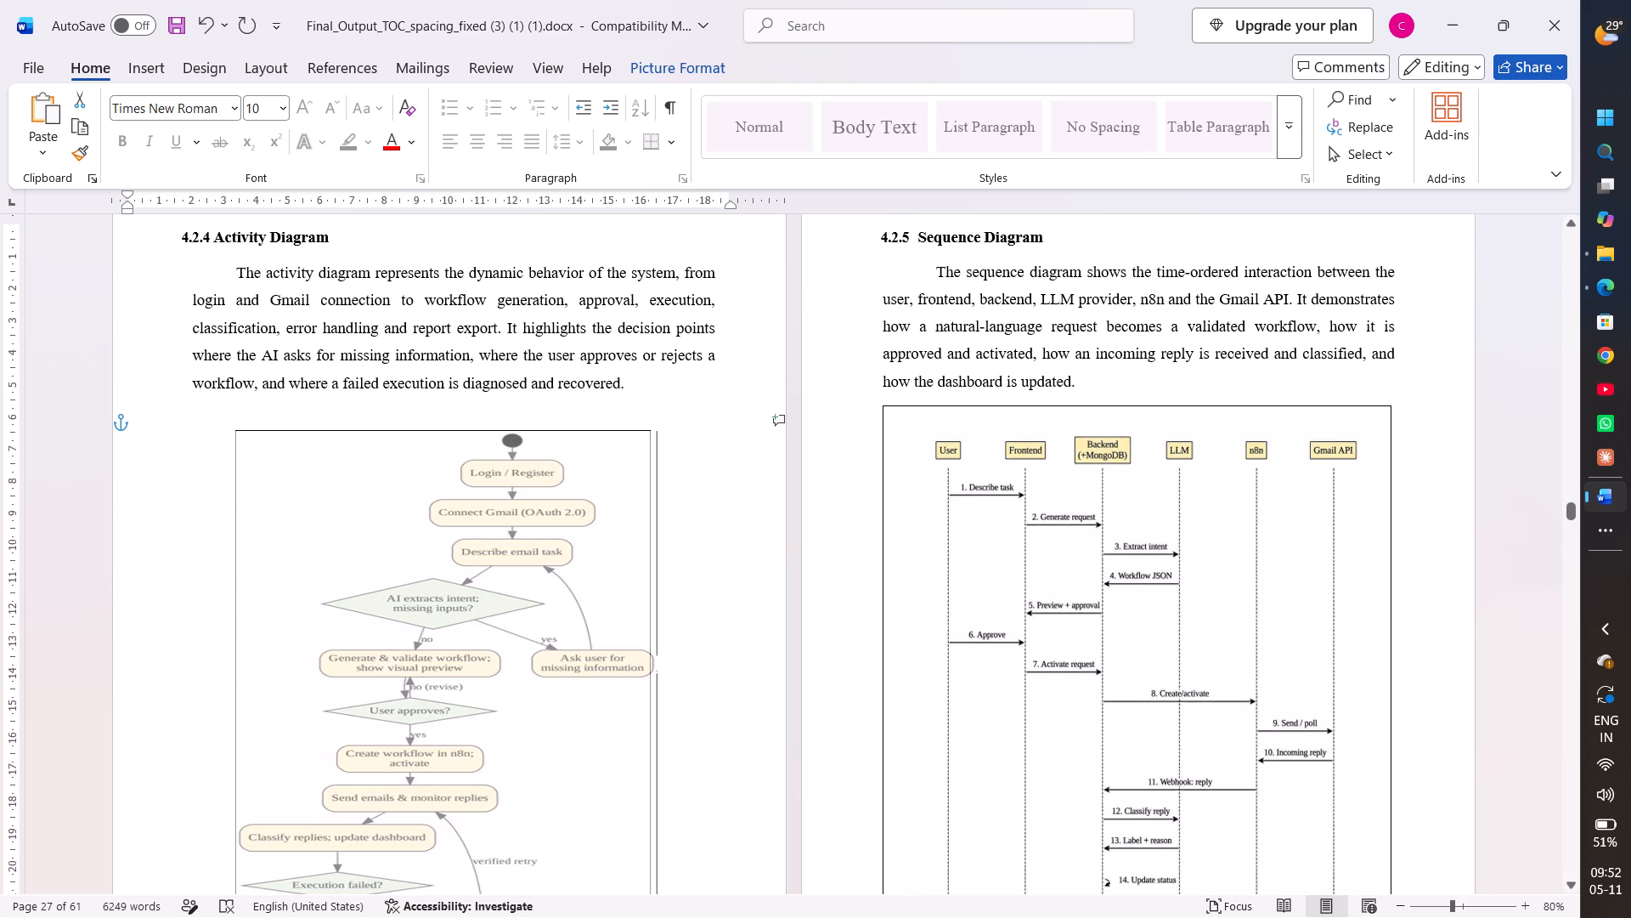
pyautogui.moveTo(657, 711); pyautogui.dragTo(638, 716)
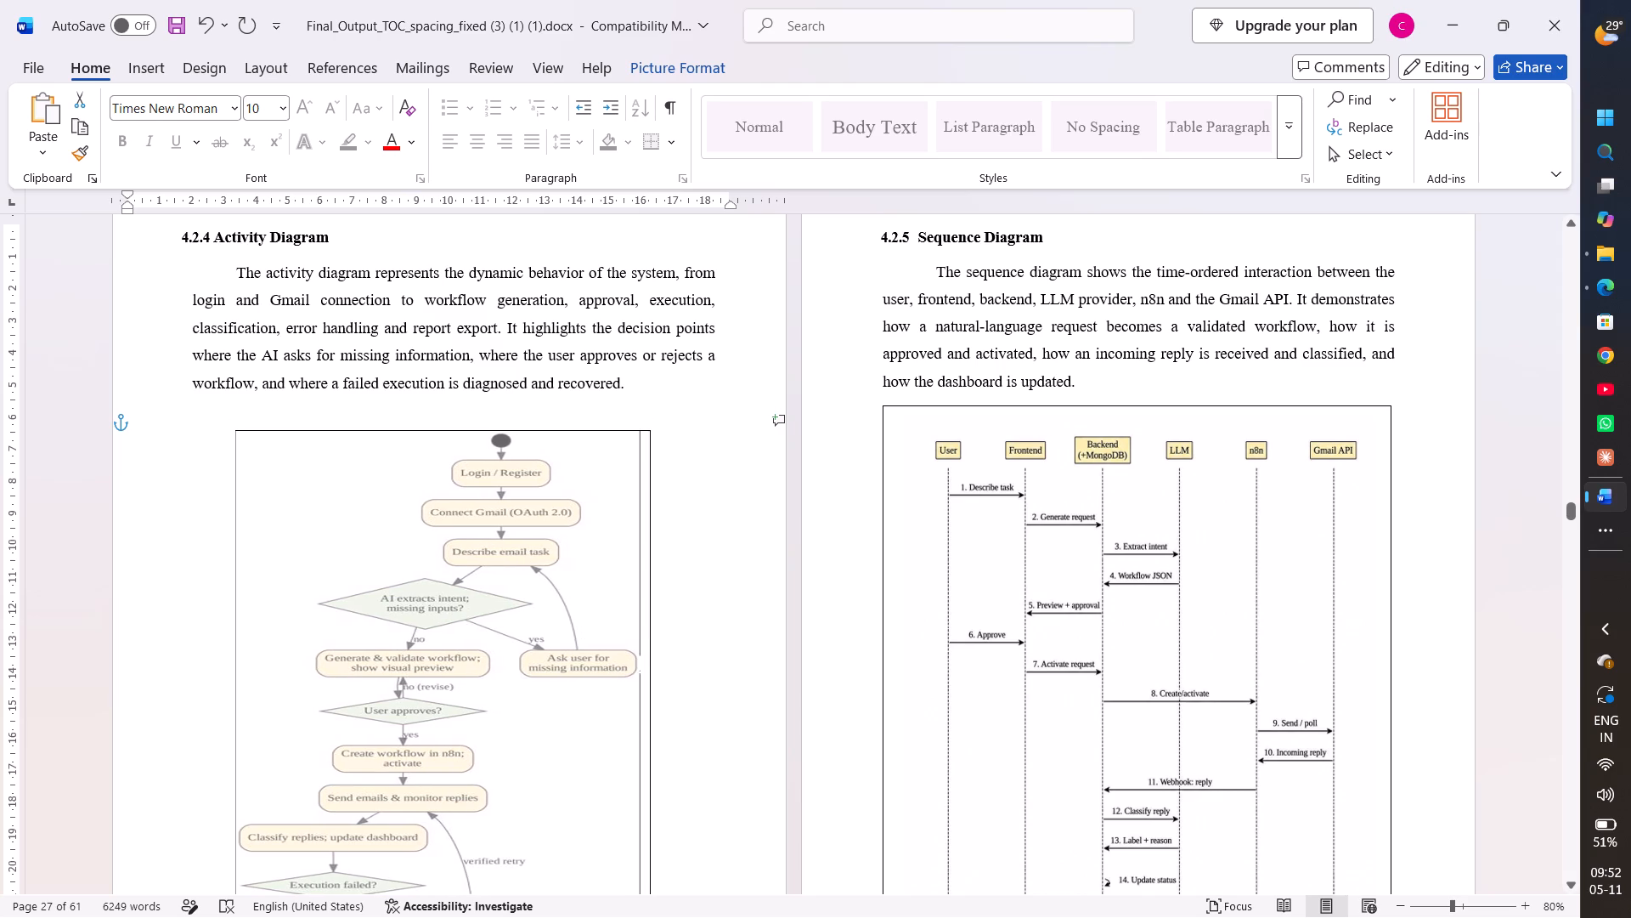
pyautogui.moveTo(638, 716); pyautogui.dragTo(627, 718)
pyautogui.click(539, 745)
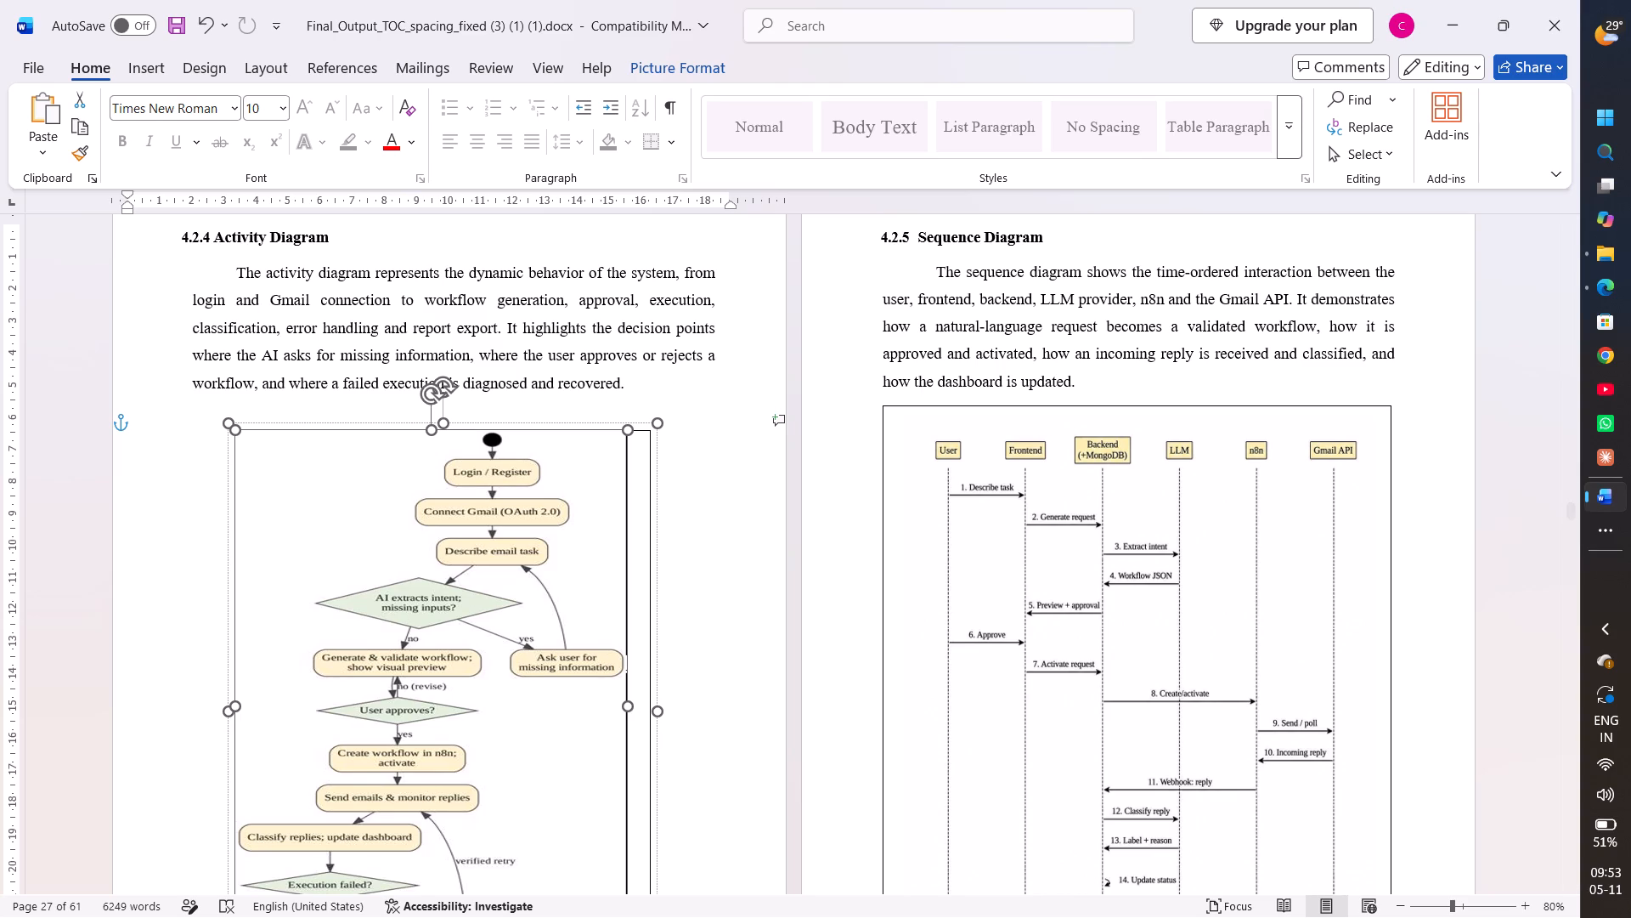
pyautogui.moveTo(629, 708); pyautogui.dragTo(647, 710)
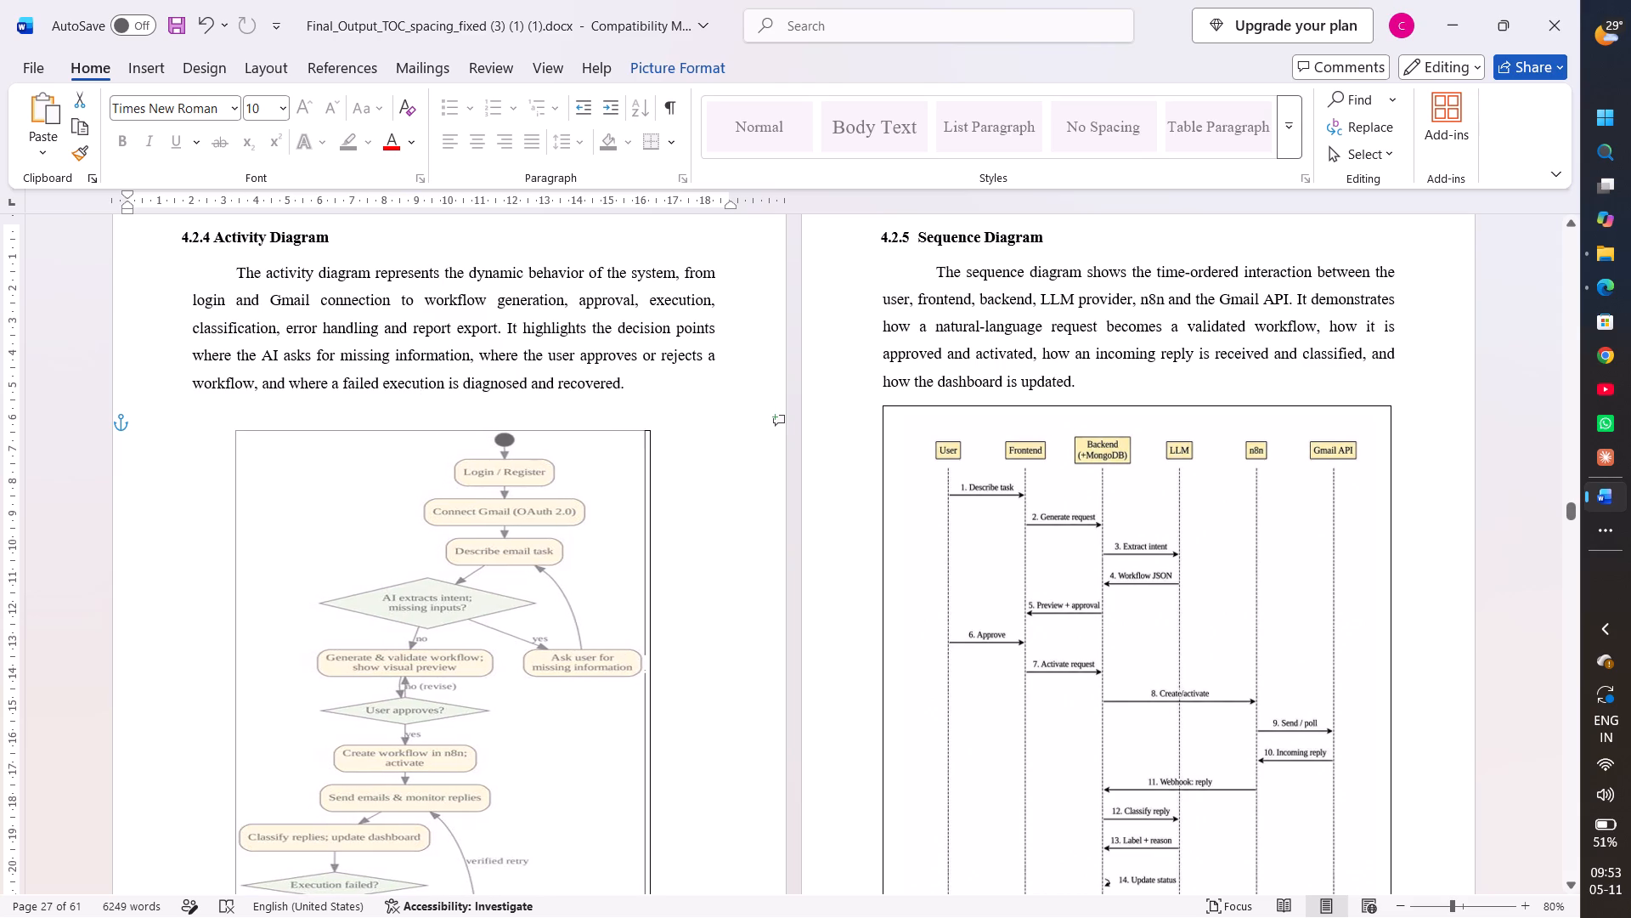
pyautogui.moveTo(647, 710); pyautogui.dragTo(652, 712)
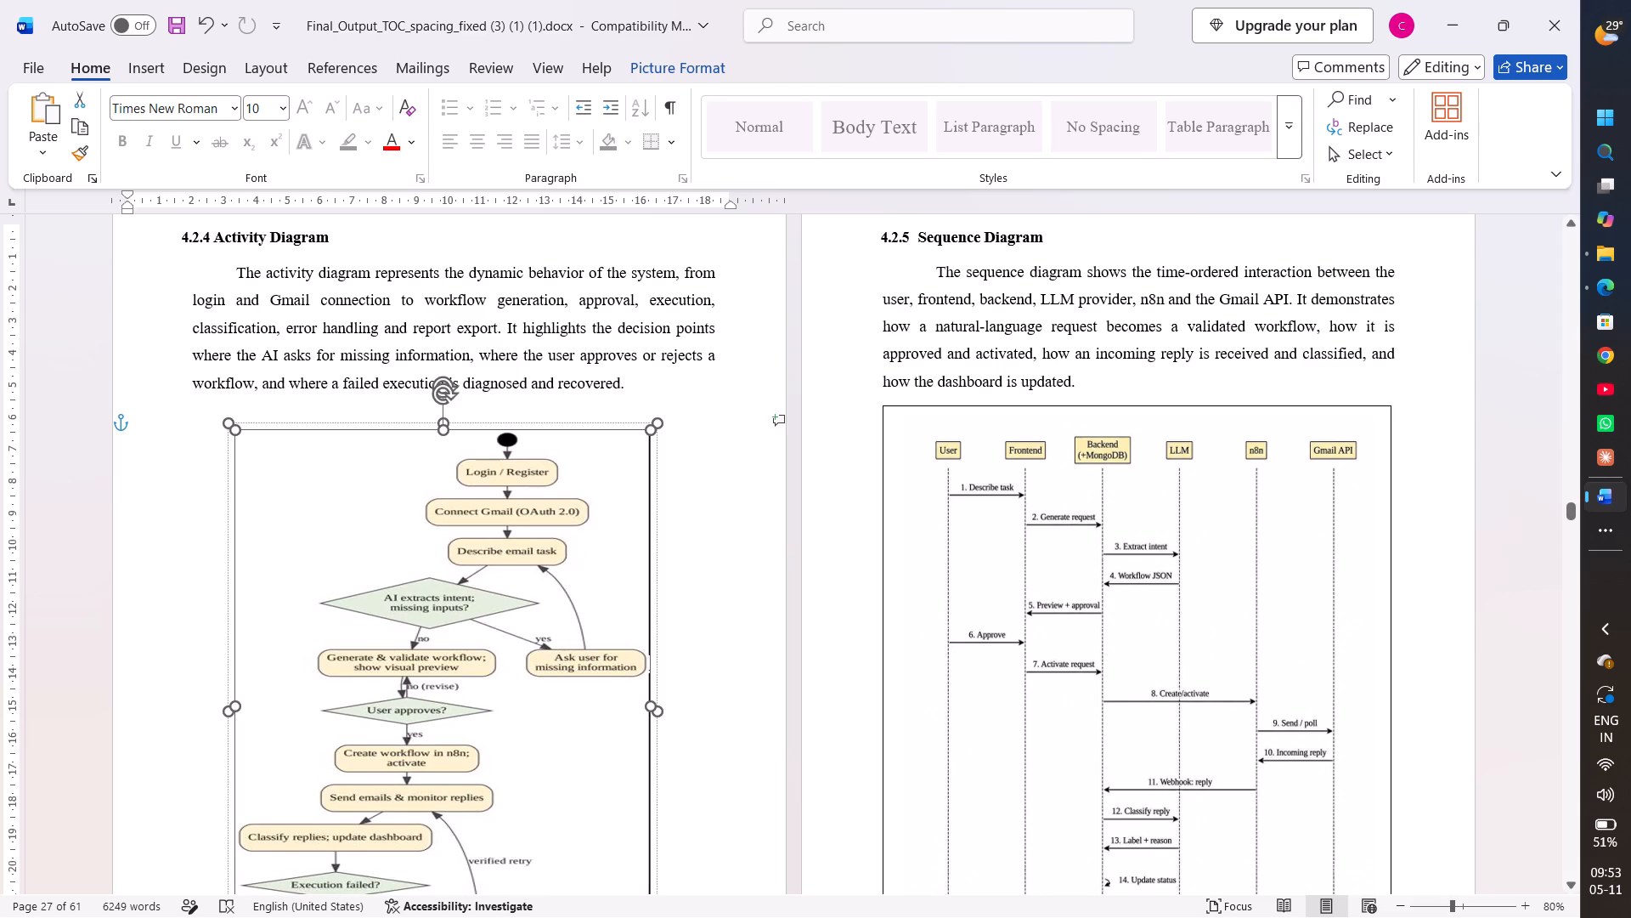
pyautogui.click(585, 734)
# Switch to the Downloads folder in File Explorer and open Final_Output_TOC_corrected.docx in Word.
pyautogui.hotkey('alt', 'Tab')
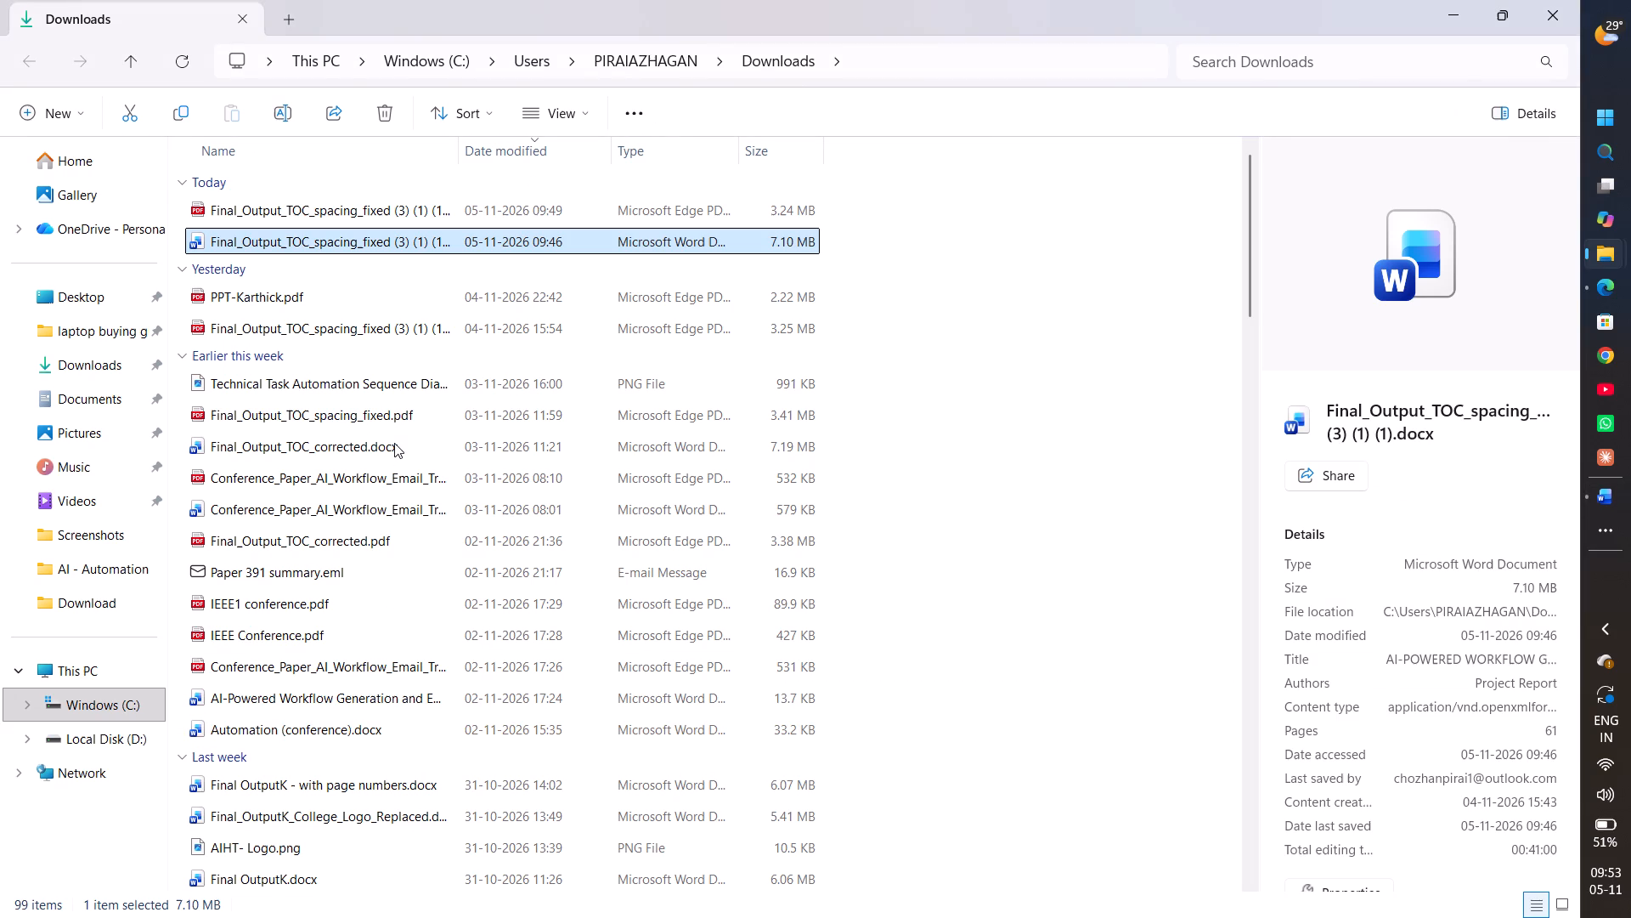
pyautogui.doubleClick(394, 443)
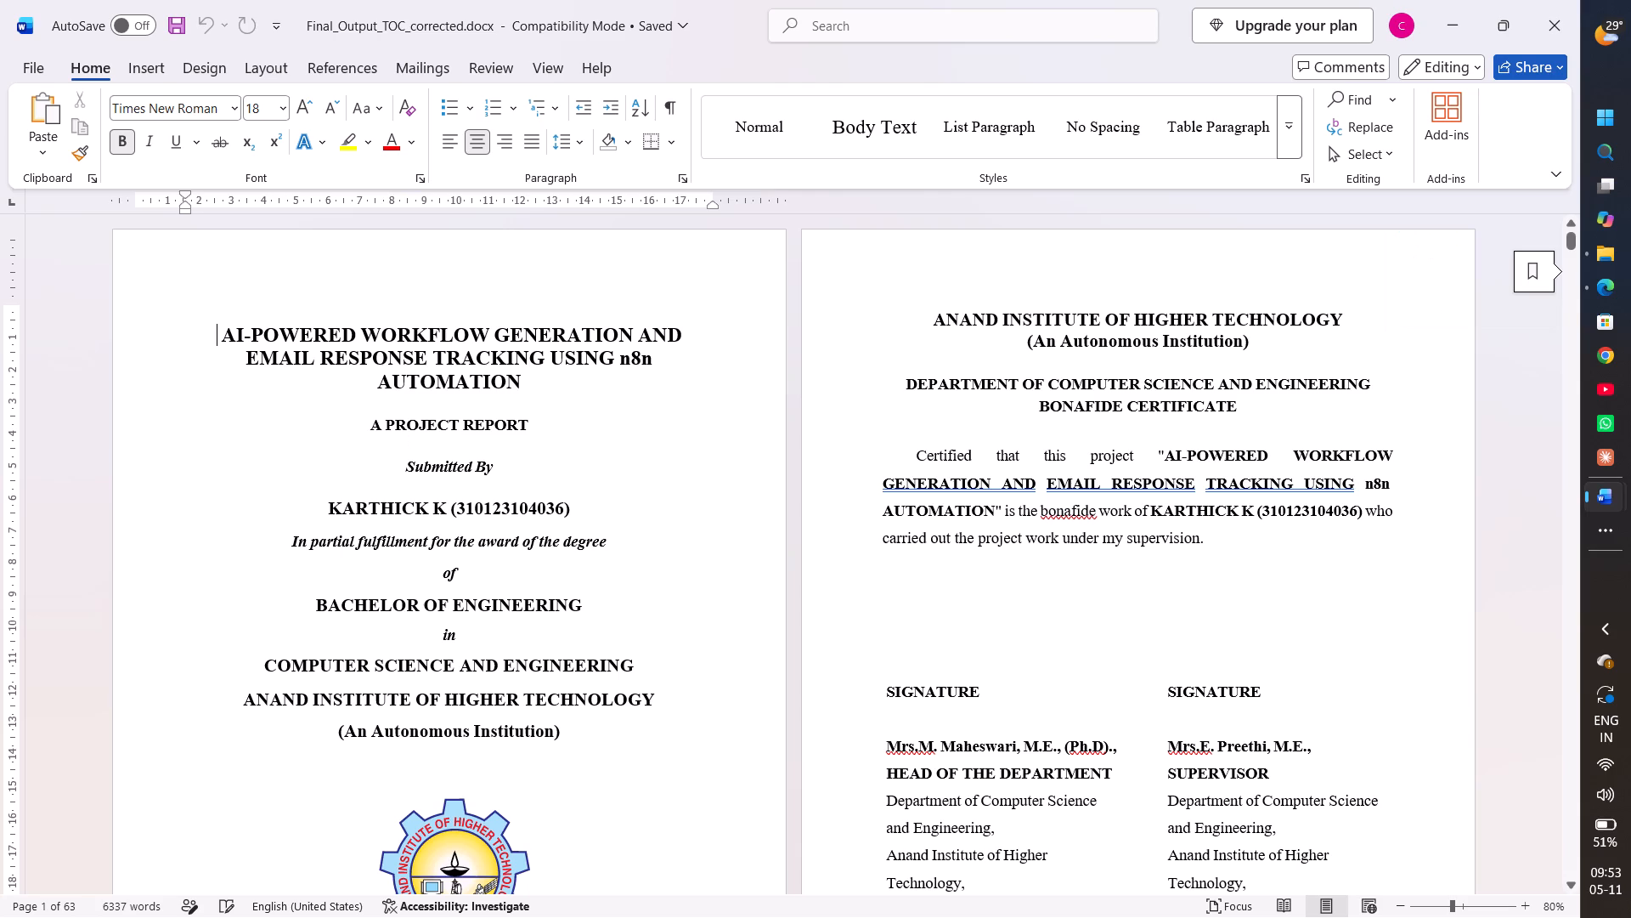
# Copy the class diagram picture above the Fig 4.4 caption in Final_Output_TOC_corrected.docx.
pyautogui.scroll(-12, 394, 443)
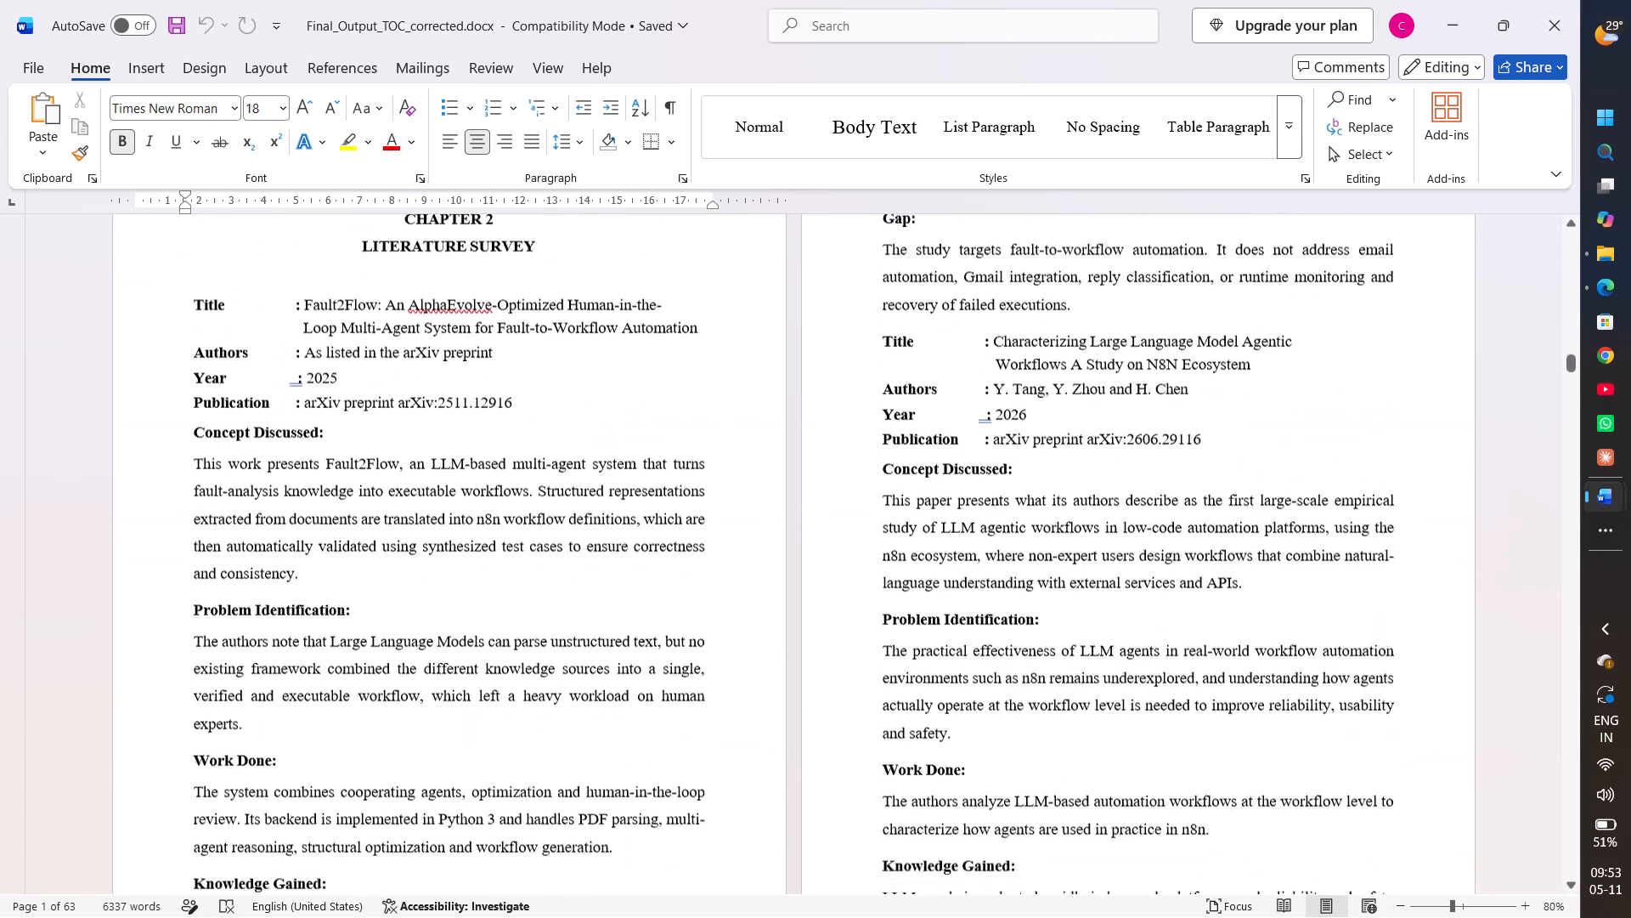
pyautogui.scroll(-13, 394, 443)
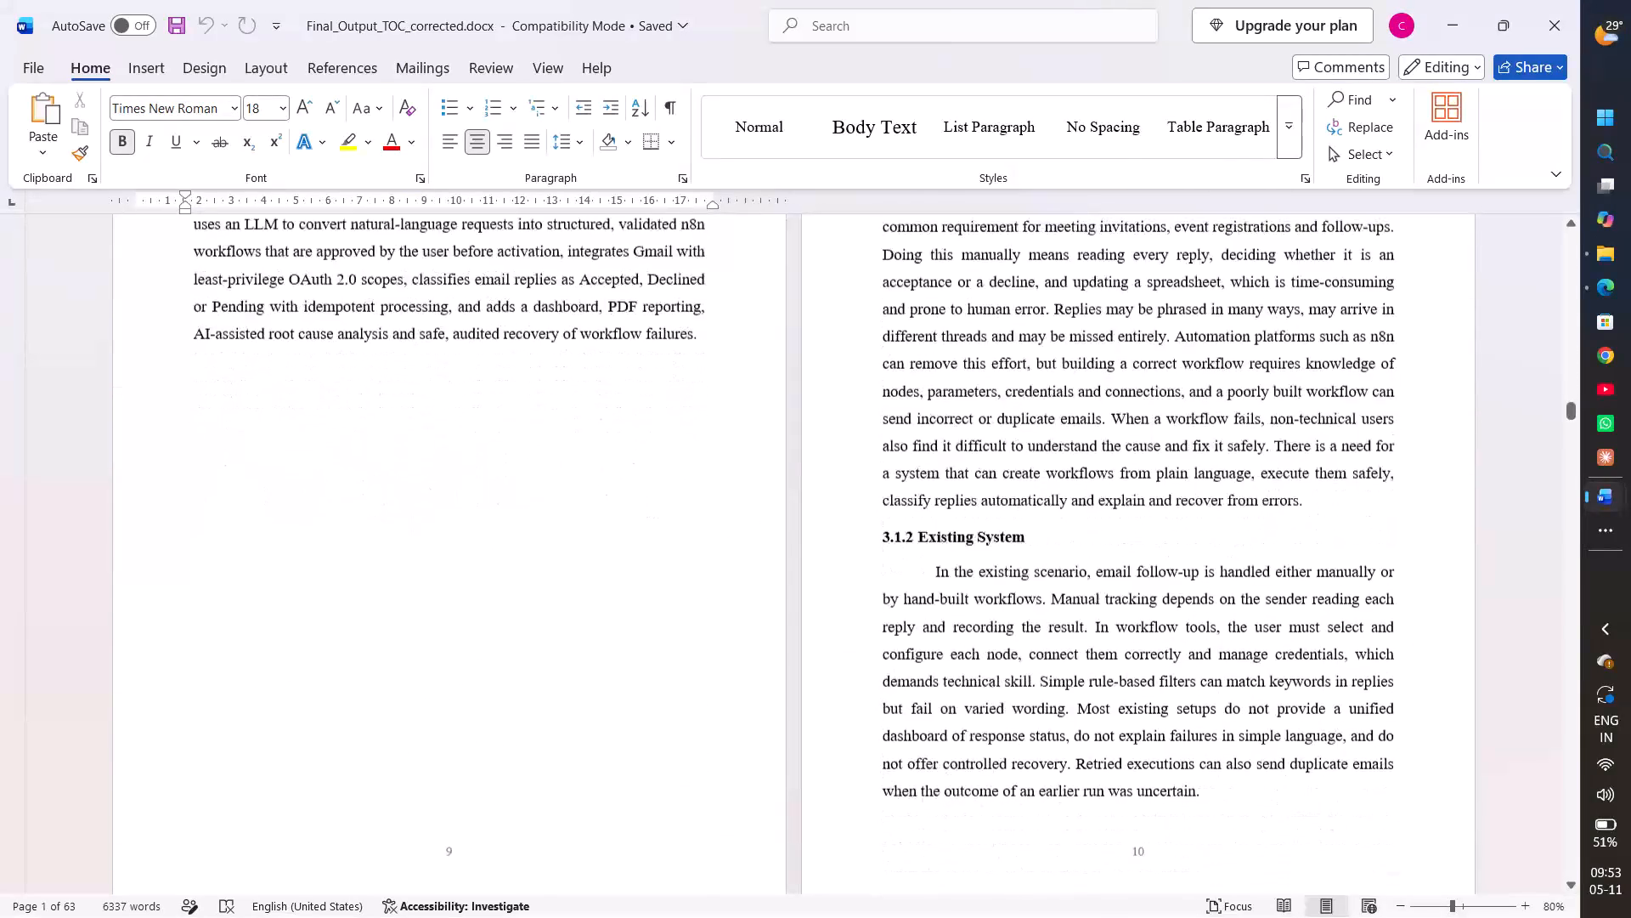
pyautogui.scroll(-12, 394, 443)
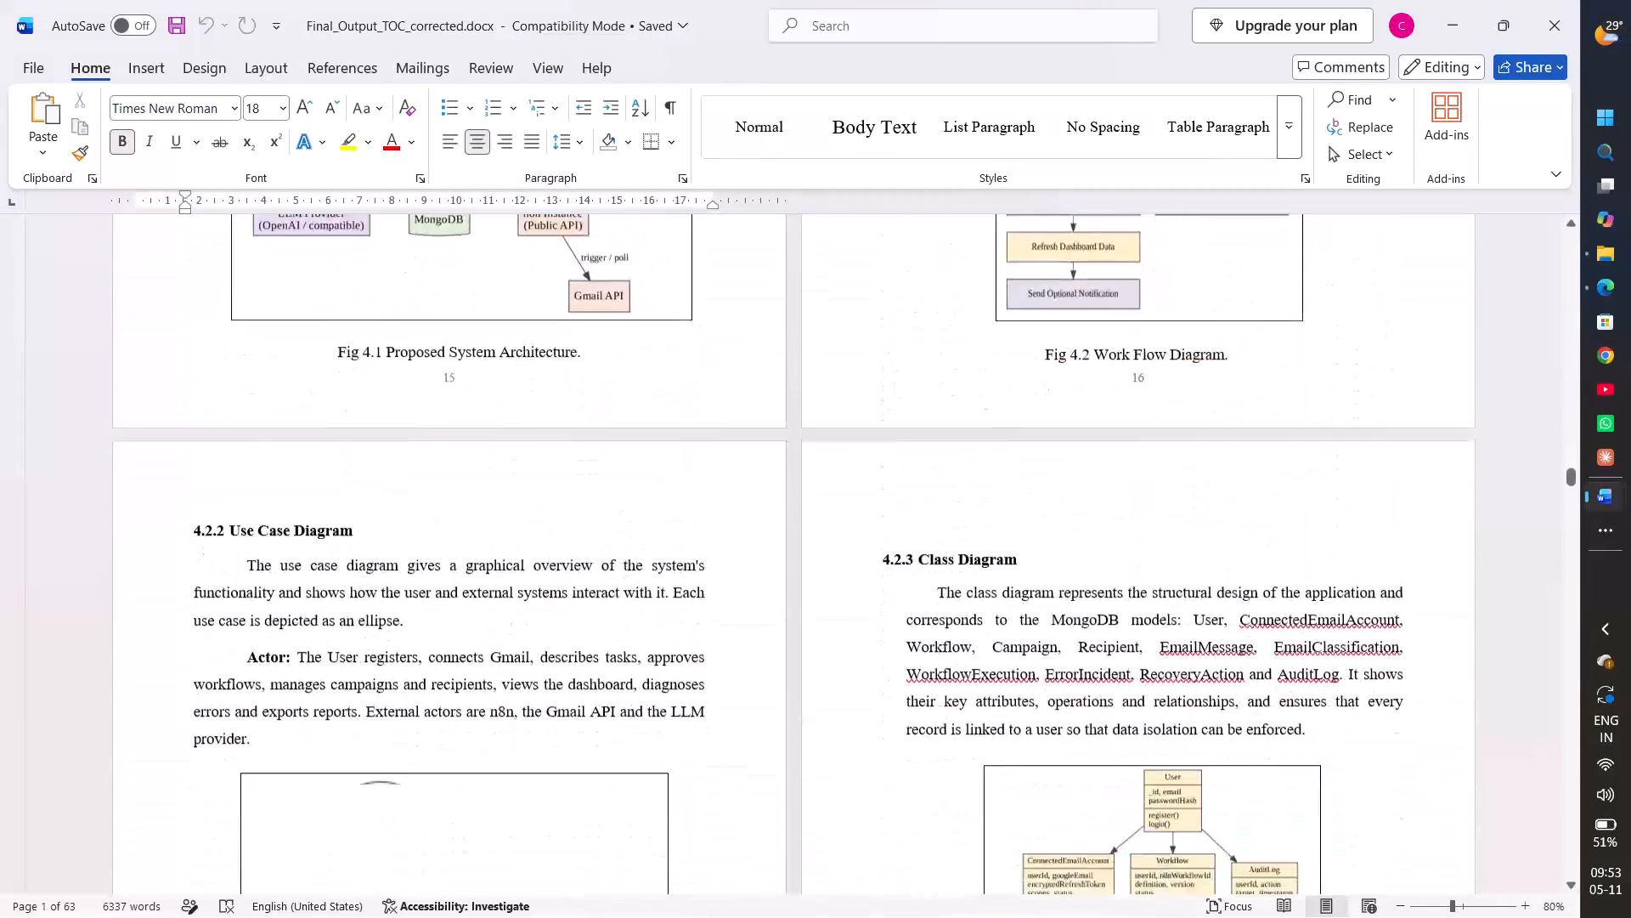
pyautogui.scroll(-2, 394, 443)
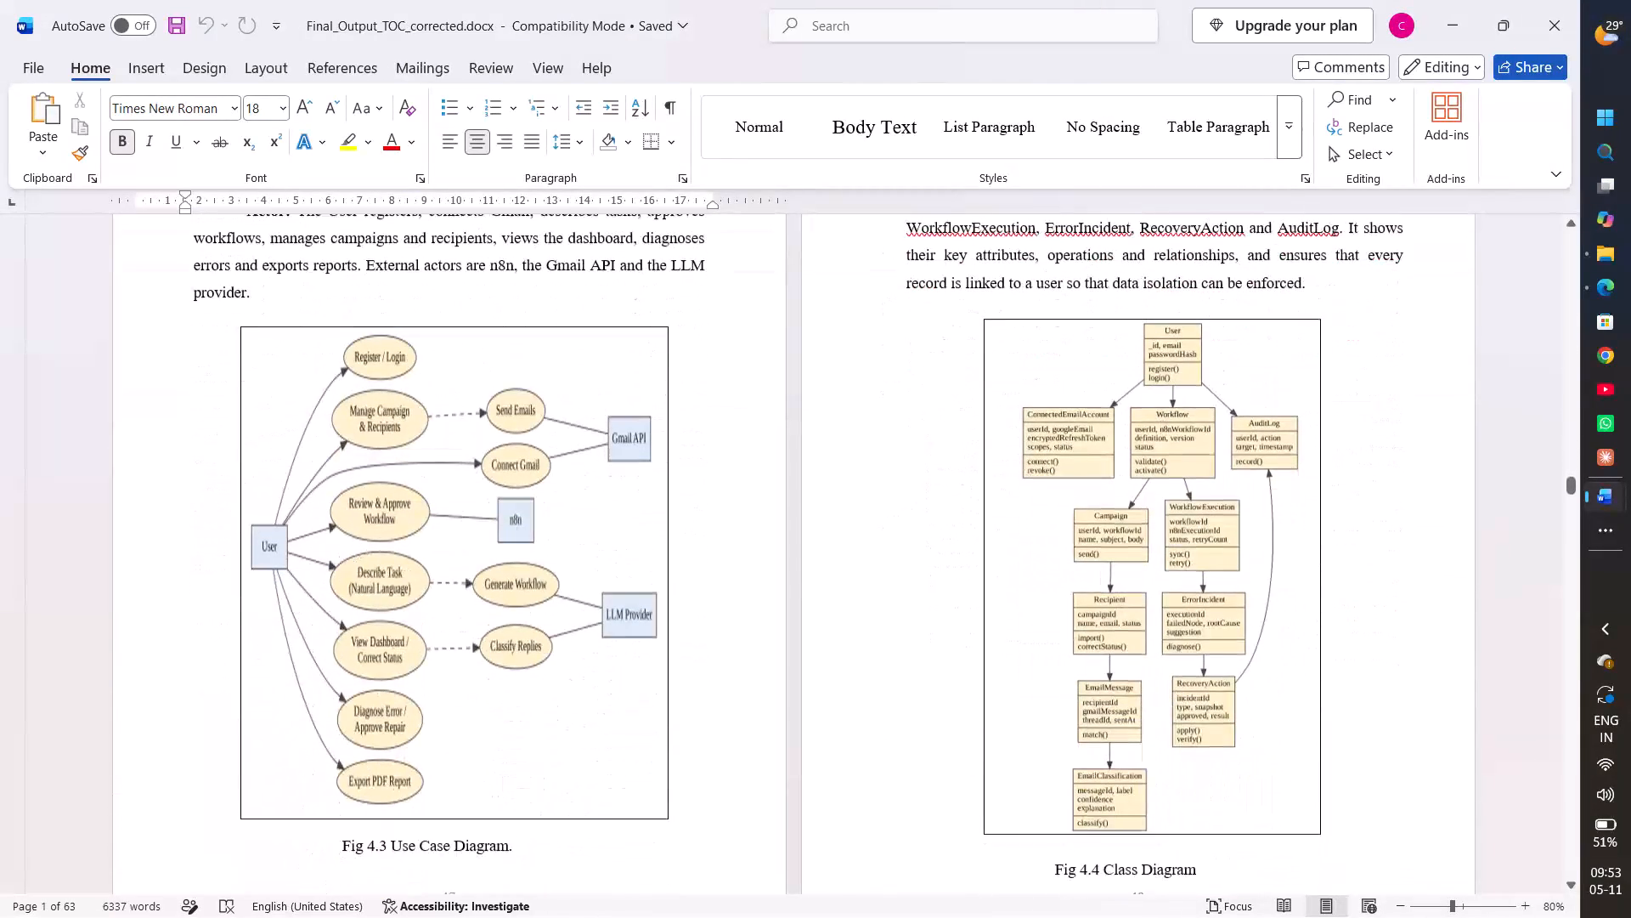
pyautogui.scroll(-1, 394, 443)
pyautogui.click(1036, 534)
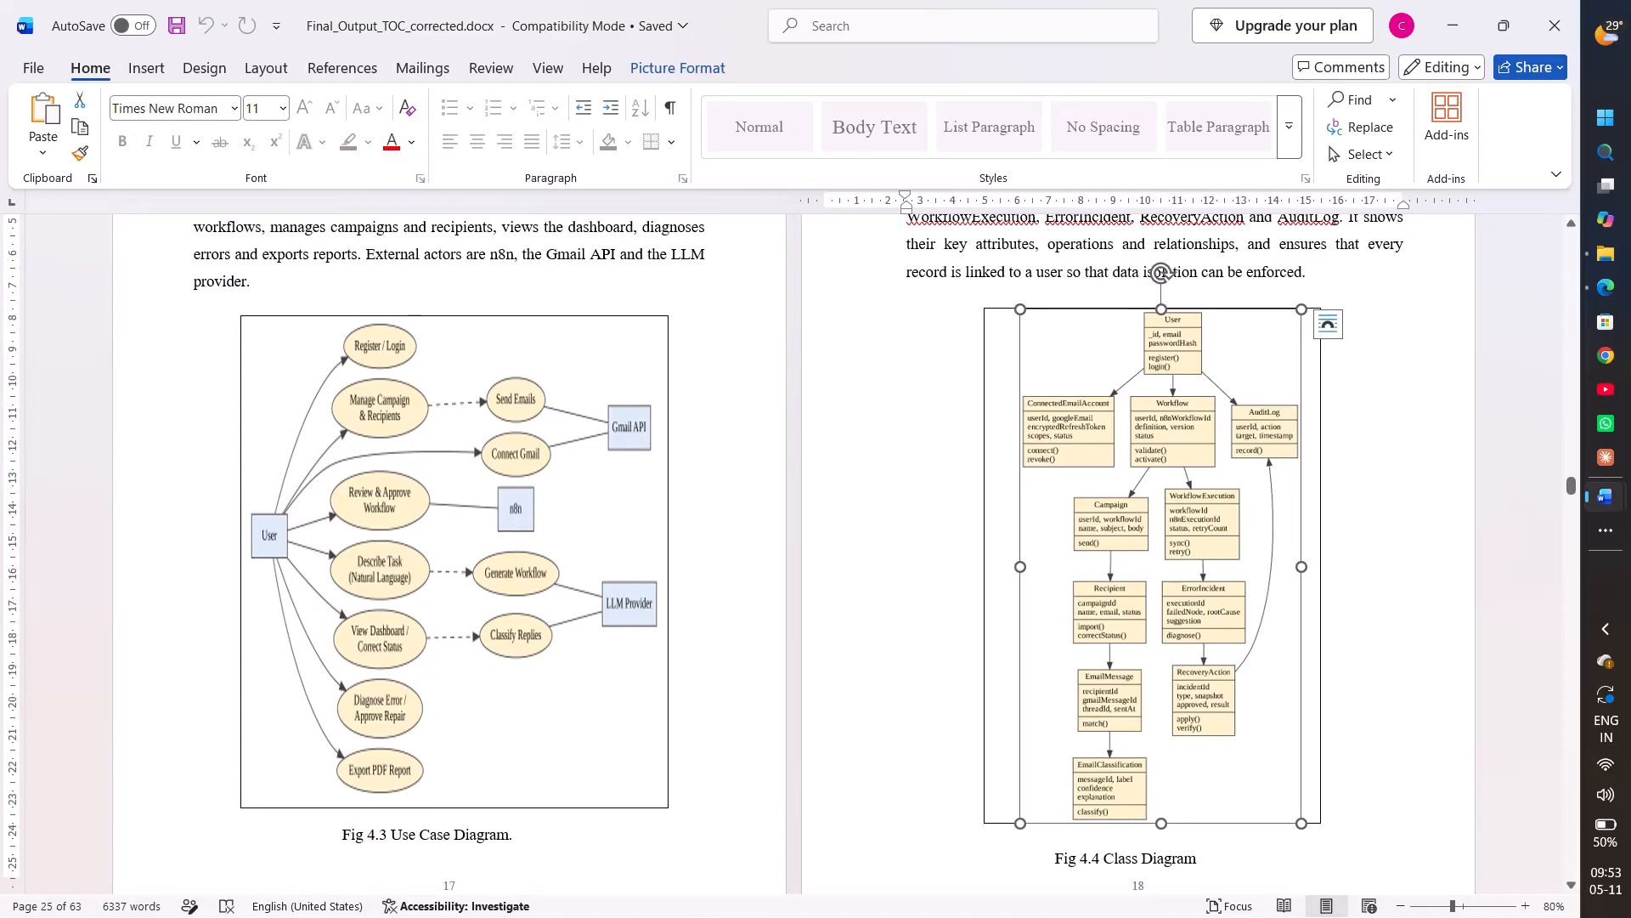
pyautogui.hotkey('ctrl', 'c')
# Return to Final_Output_TOC_spacing_fixed (3) (1) (1).docx and delete the activity diagram picture from its frame in section 4.2.4.
pyautogui.hotkey('alt', 'Tab')
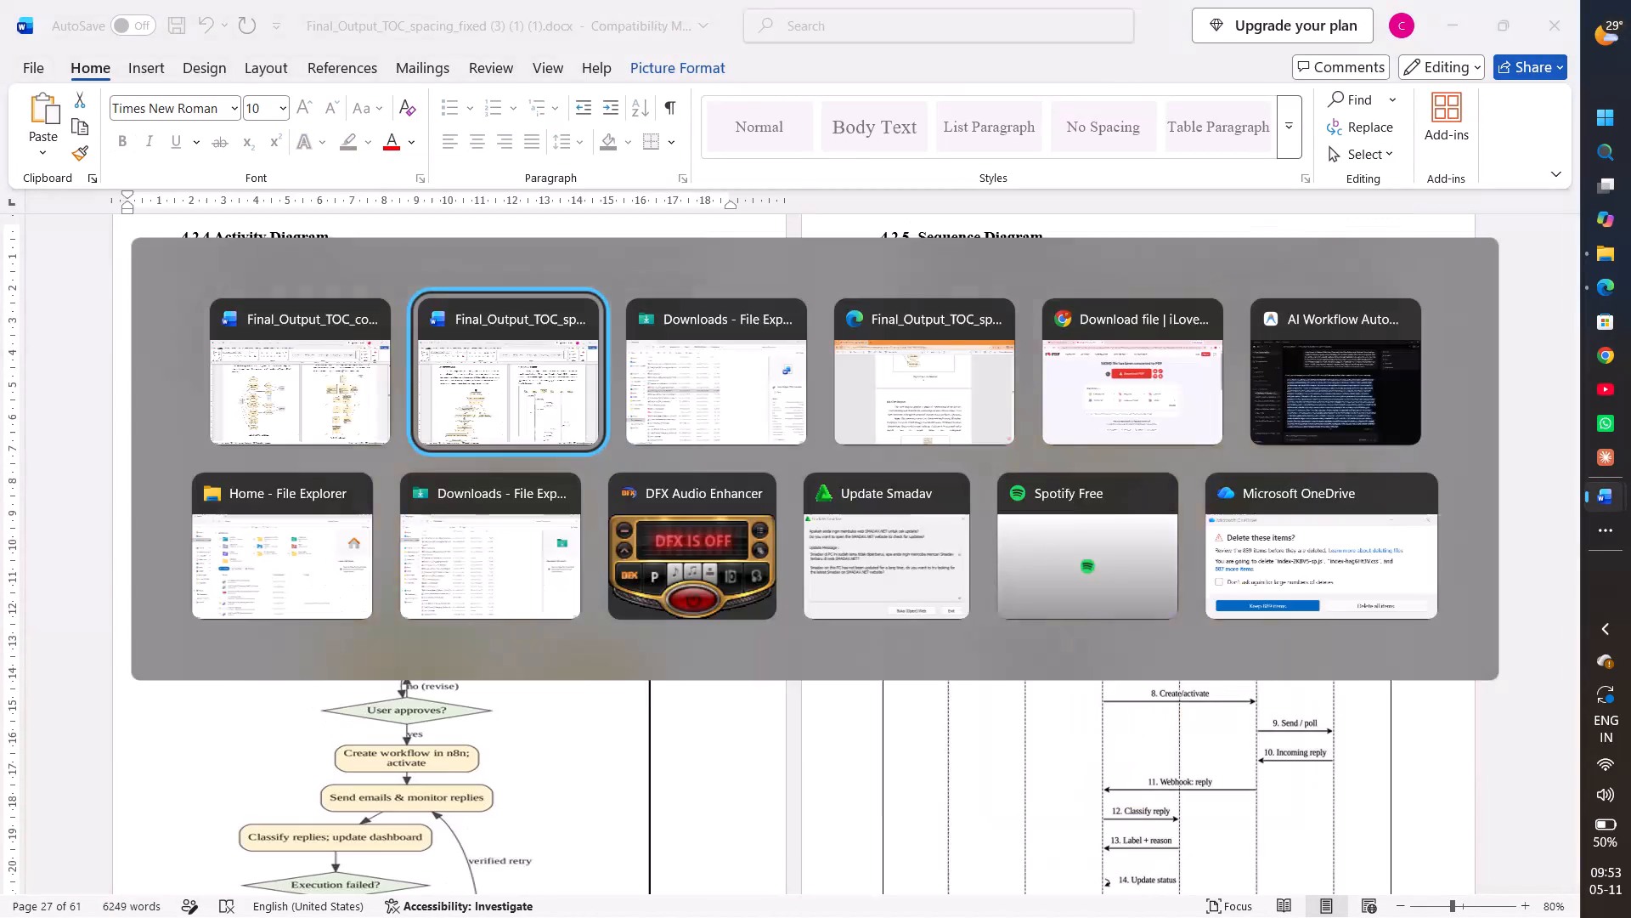
pyautogui.click(452, 761)
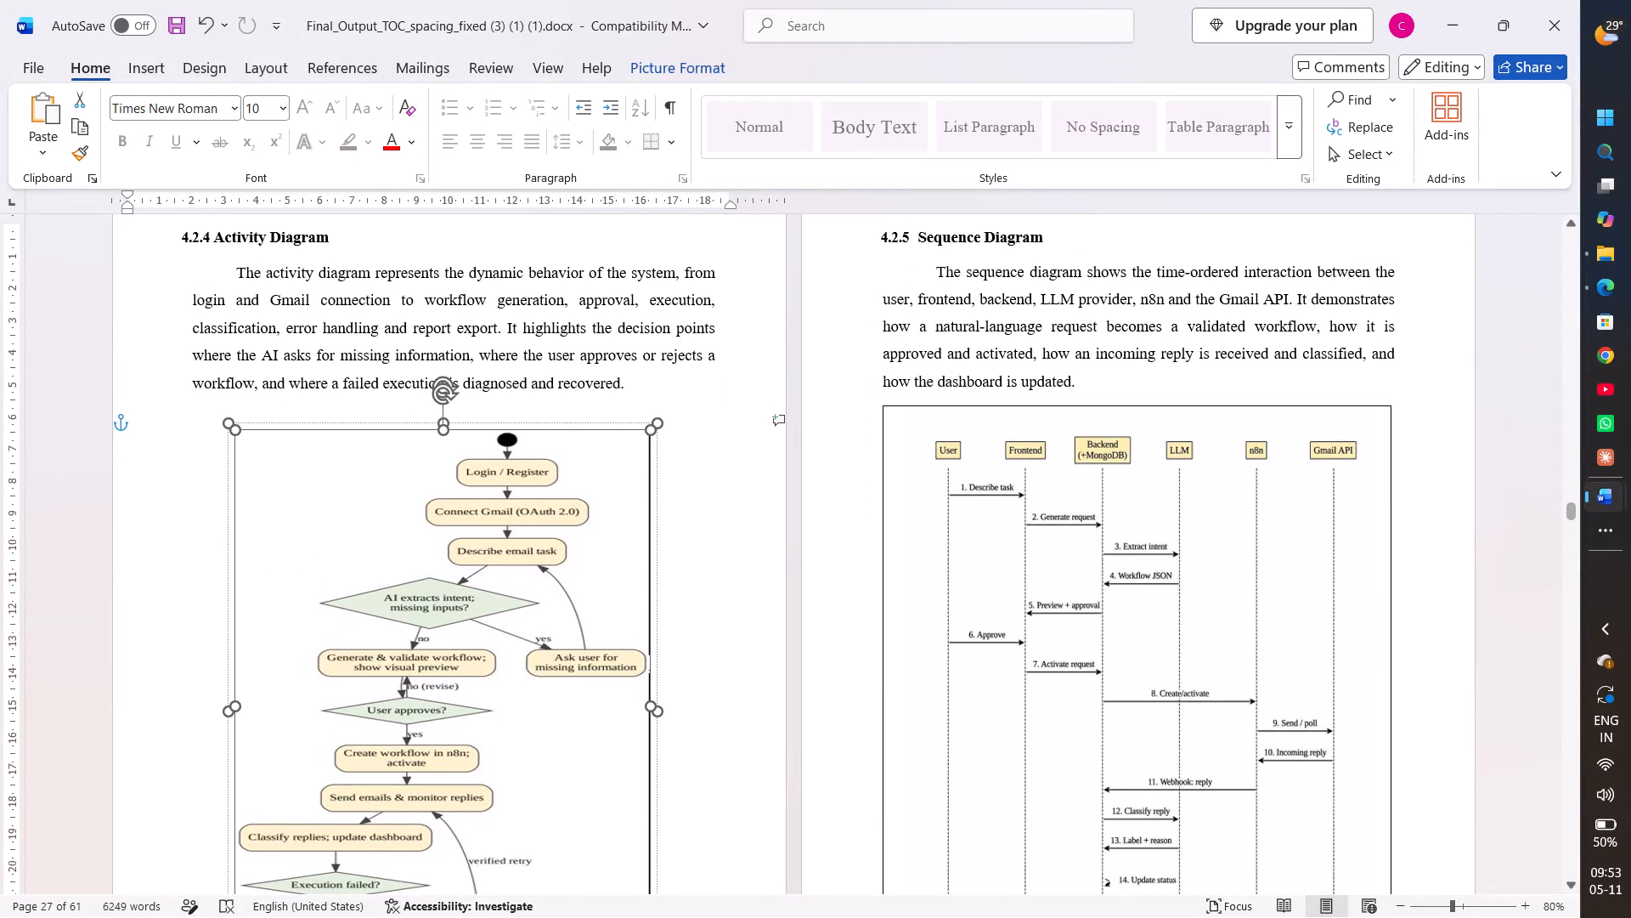
pyautogui.press('Delete')
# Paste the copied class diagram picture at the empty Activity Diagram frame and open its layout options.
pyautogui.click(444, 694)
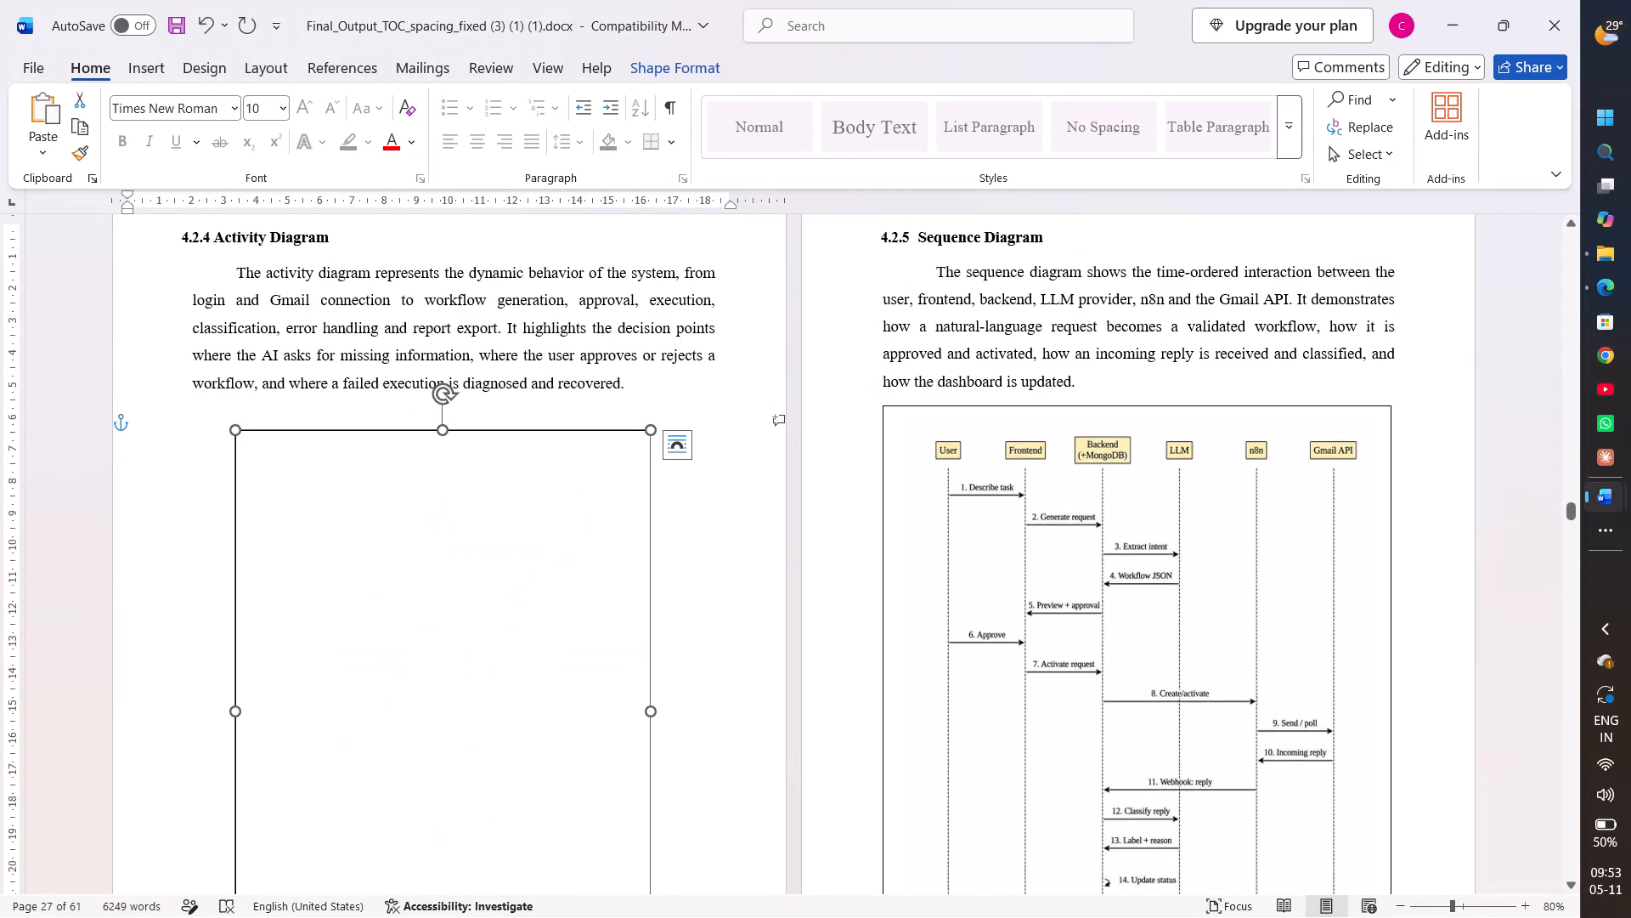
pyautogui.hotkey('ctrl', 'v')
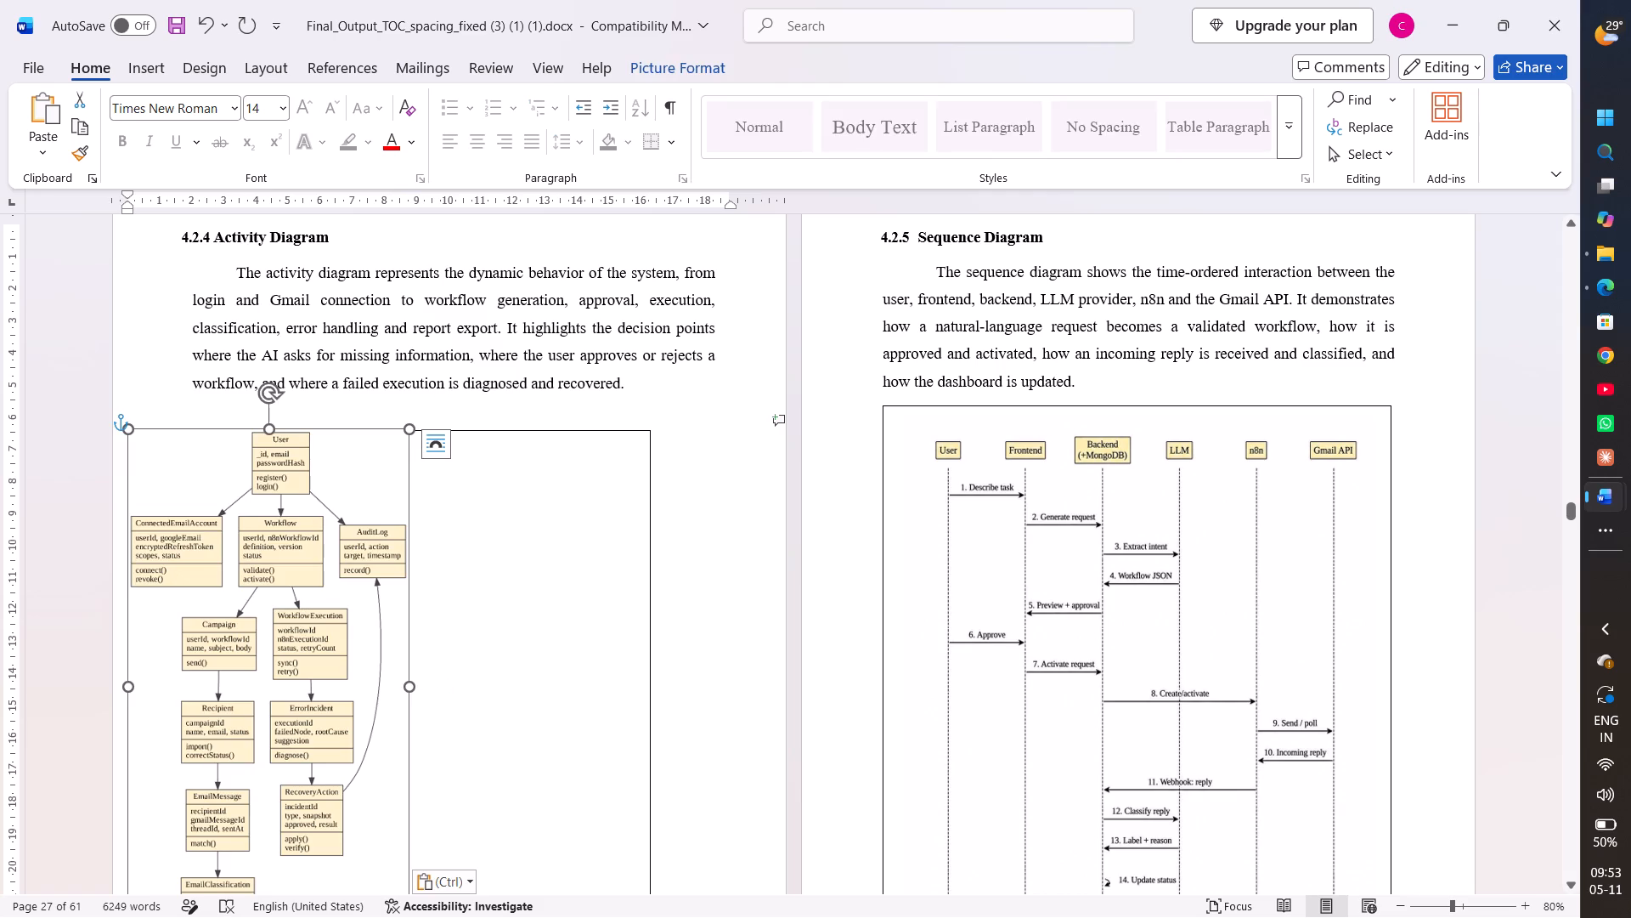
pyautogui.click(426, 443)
# Switch to Final_Output_TOC_corrected.docx and copy the activity diagram picture in section 4.2.4.
pyautogui.hotkey('alt', 'Tab')
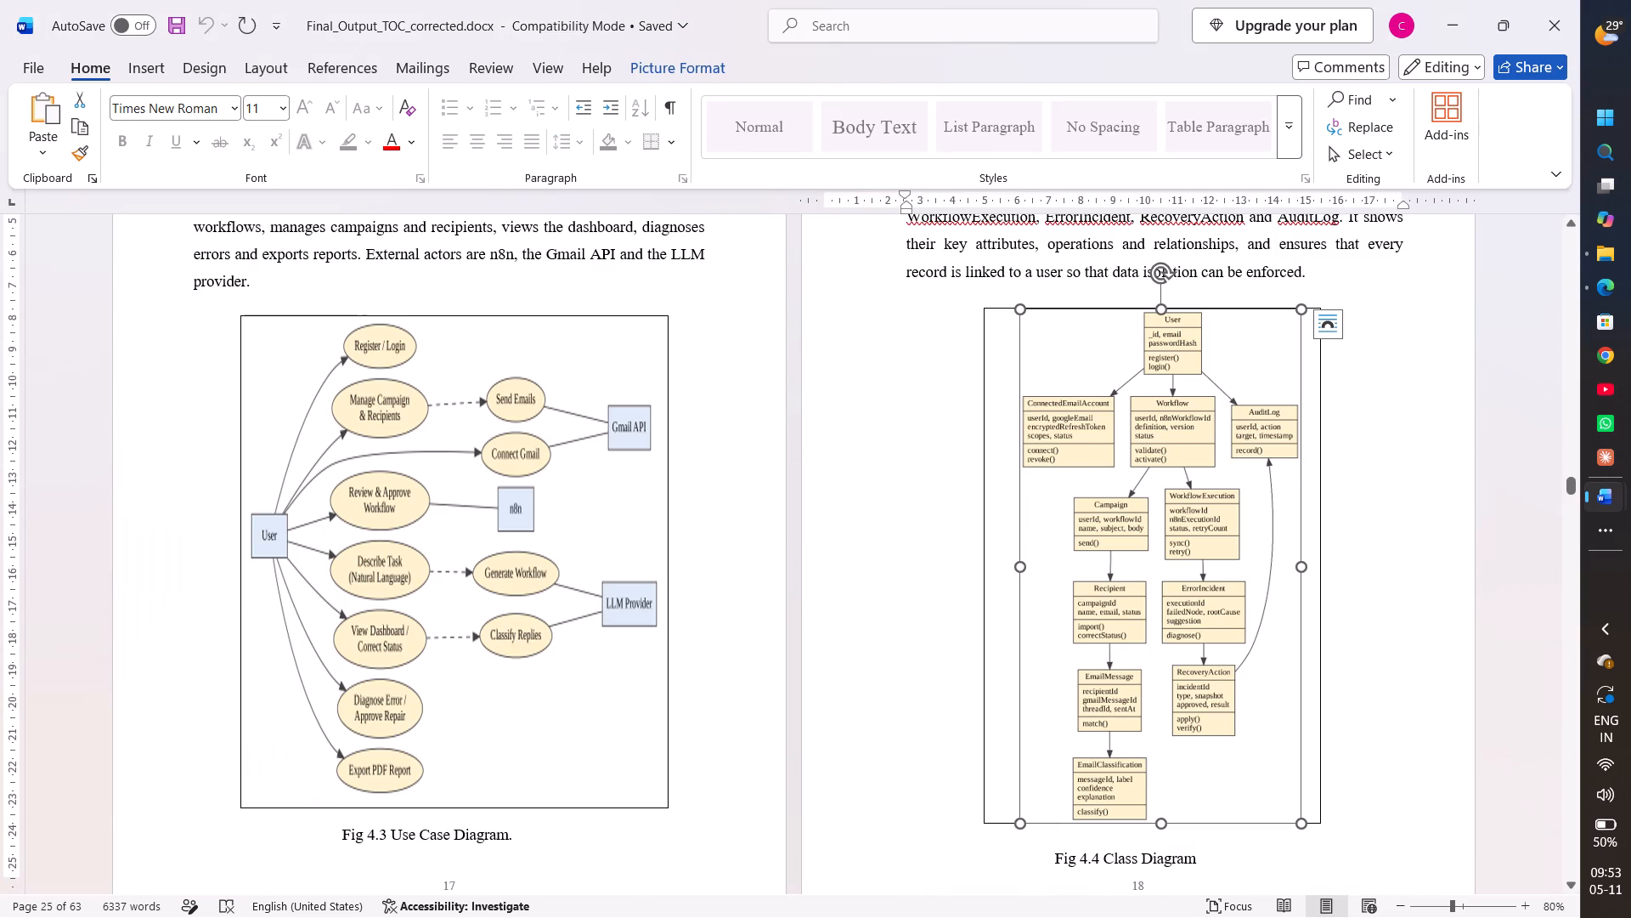
pyautogui.scroll(2, 627, 589)
pyautogui.scroll(-2, 627, 589)
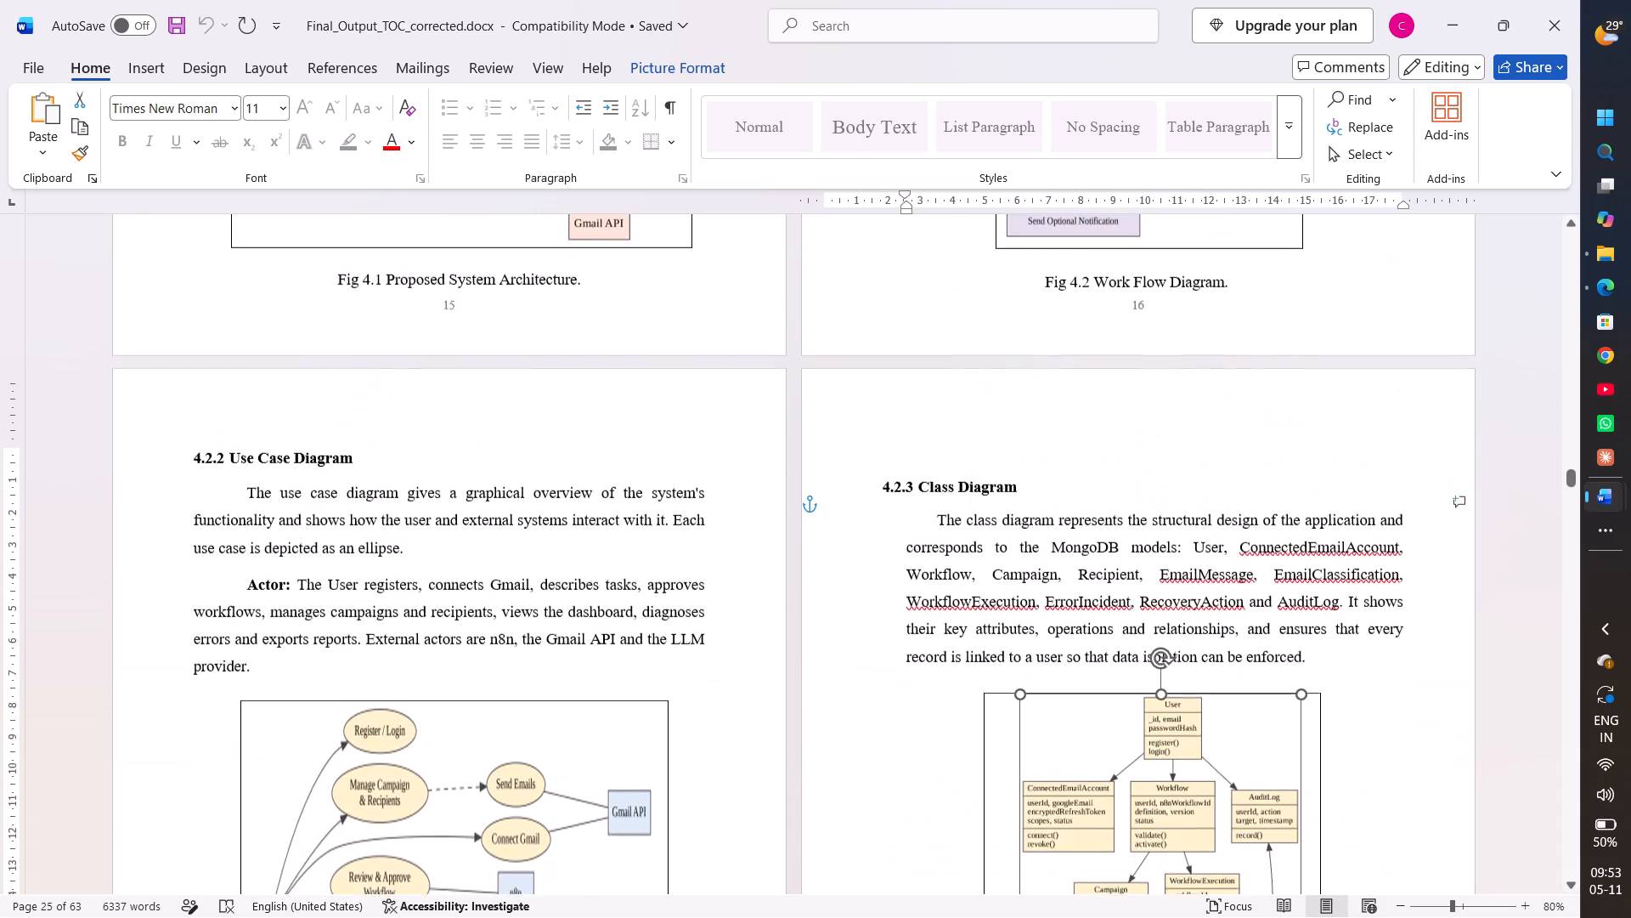
pyautogui.scroll(-4, 627, 589)
pyautogui.click(525, 615)
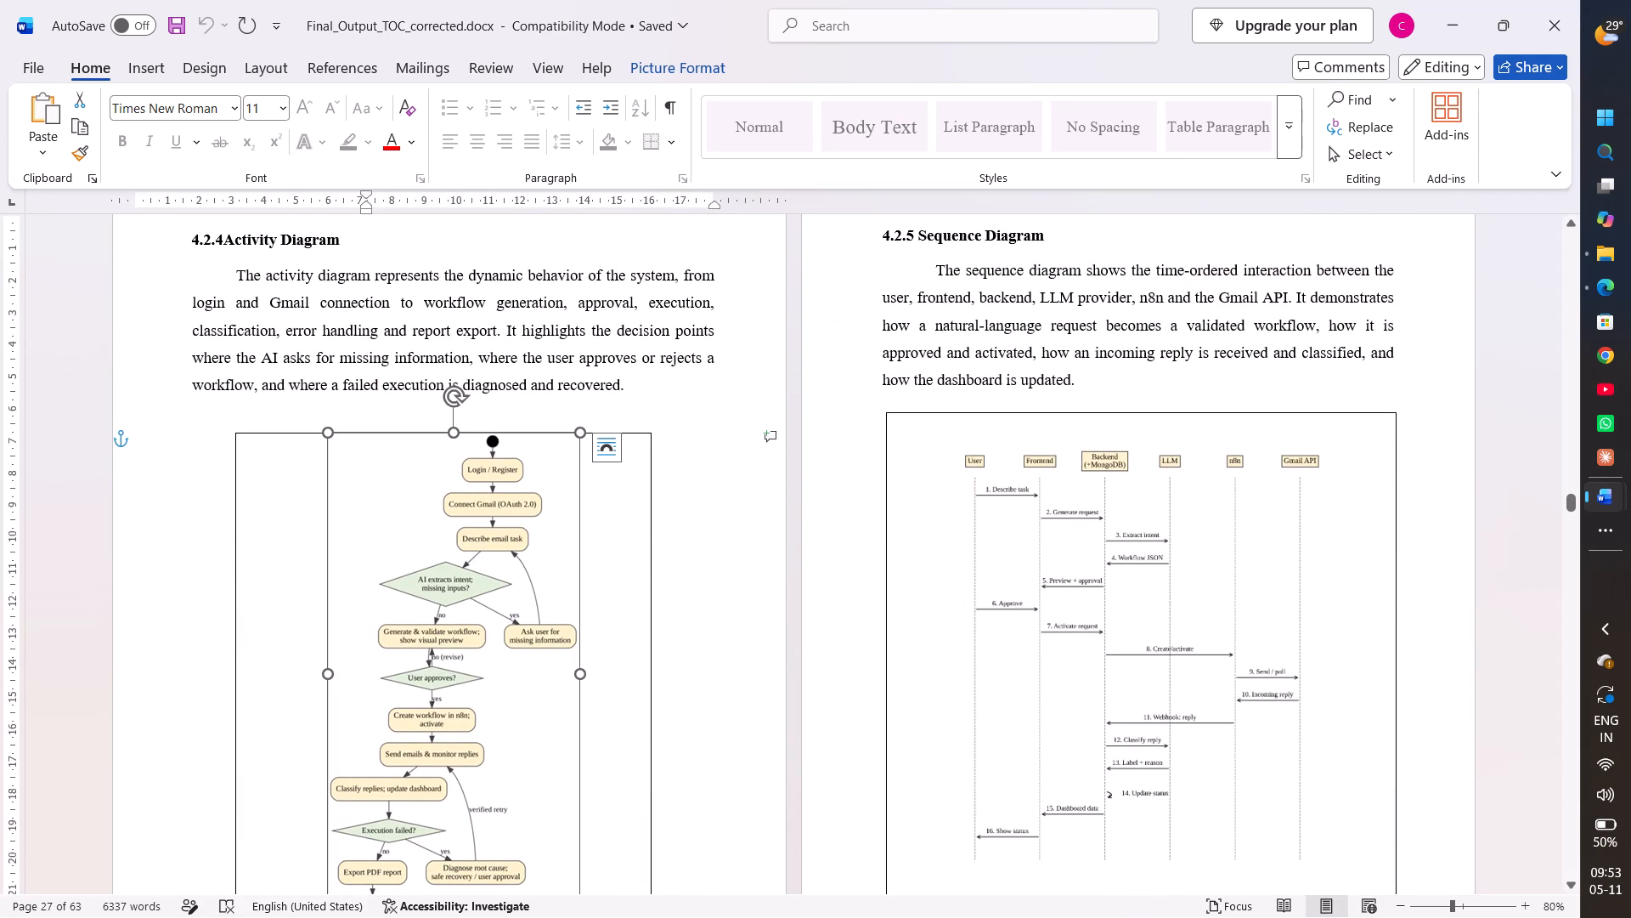
pyautogui.hotkey('ctrl', 'c')
# Return to Final_Output_TOC_spacing_fixed (3) (1) (1).docx and replace the class diagram picture in section 4.2.4 with the copied activity diagram.
pyautogui.hotkey('alt', 'Tab')
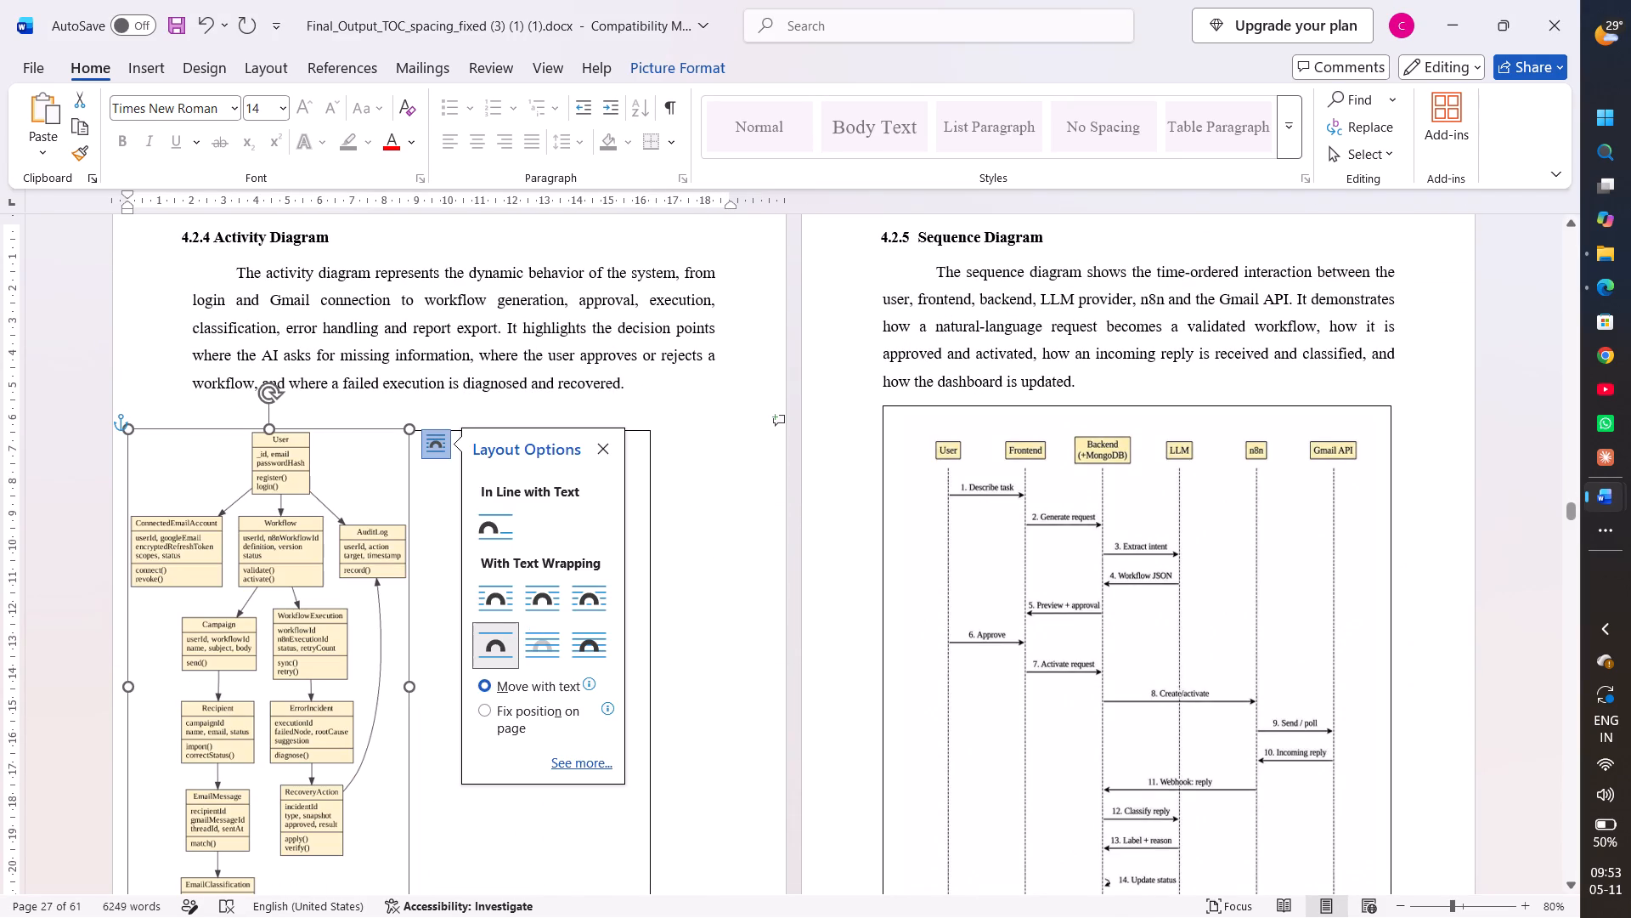
pyautogui.press('Delete')
pyautogui.click(485, 573)
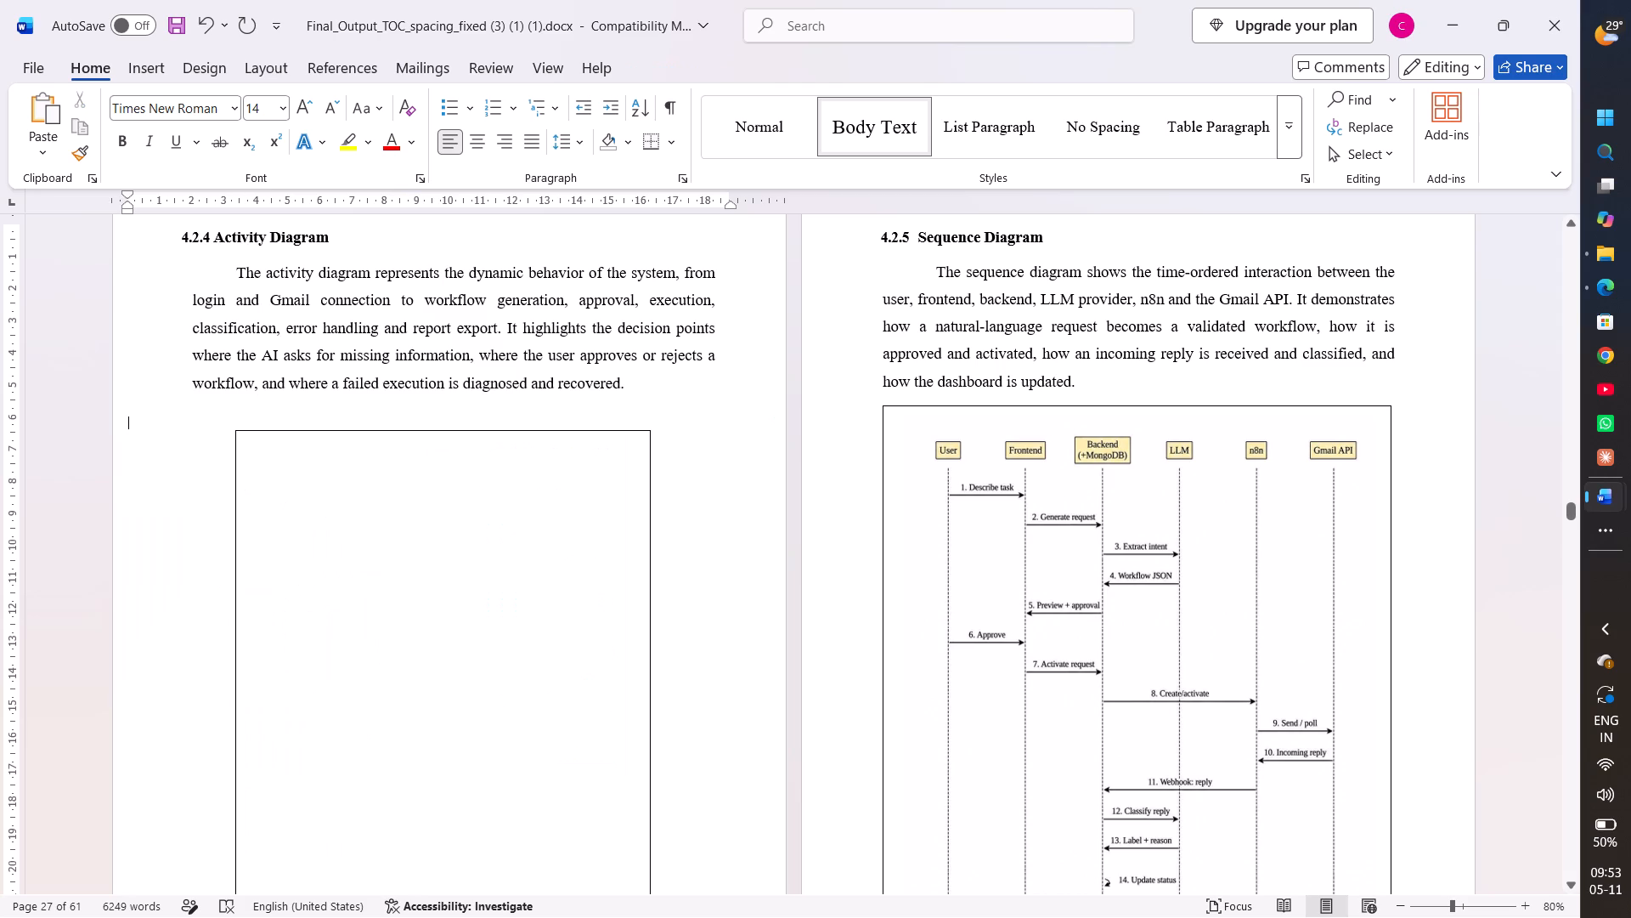
pyautogui.hotkey('ctrl', 'v')
# Move the pasted activity diagram inside the bordered frame above the Fig 4.5 caption.
pyautogui.click(406, 430)
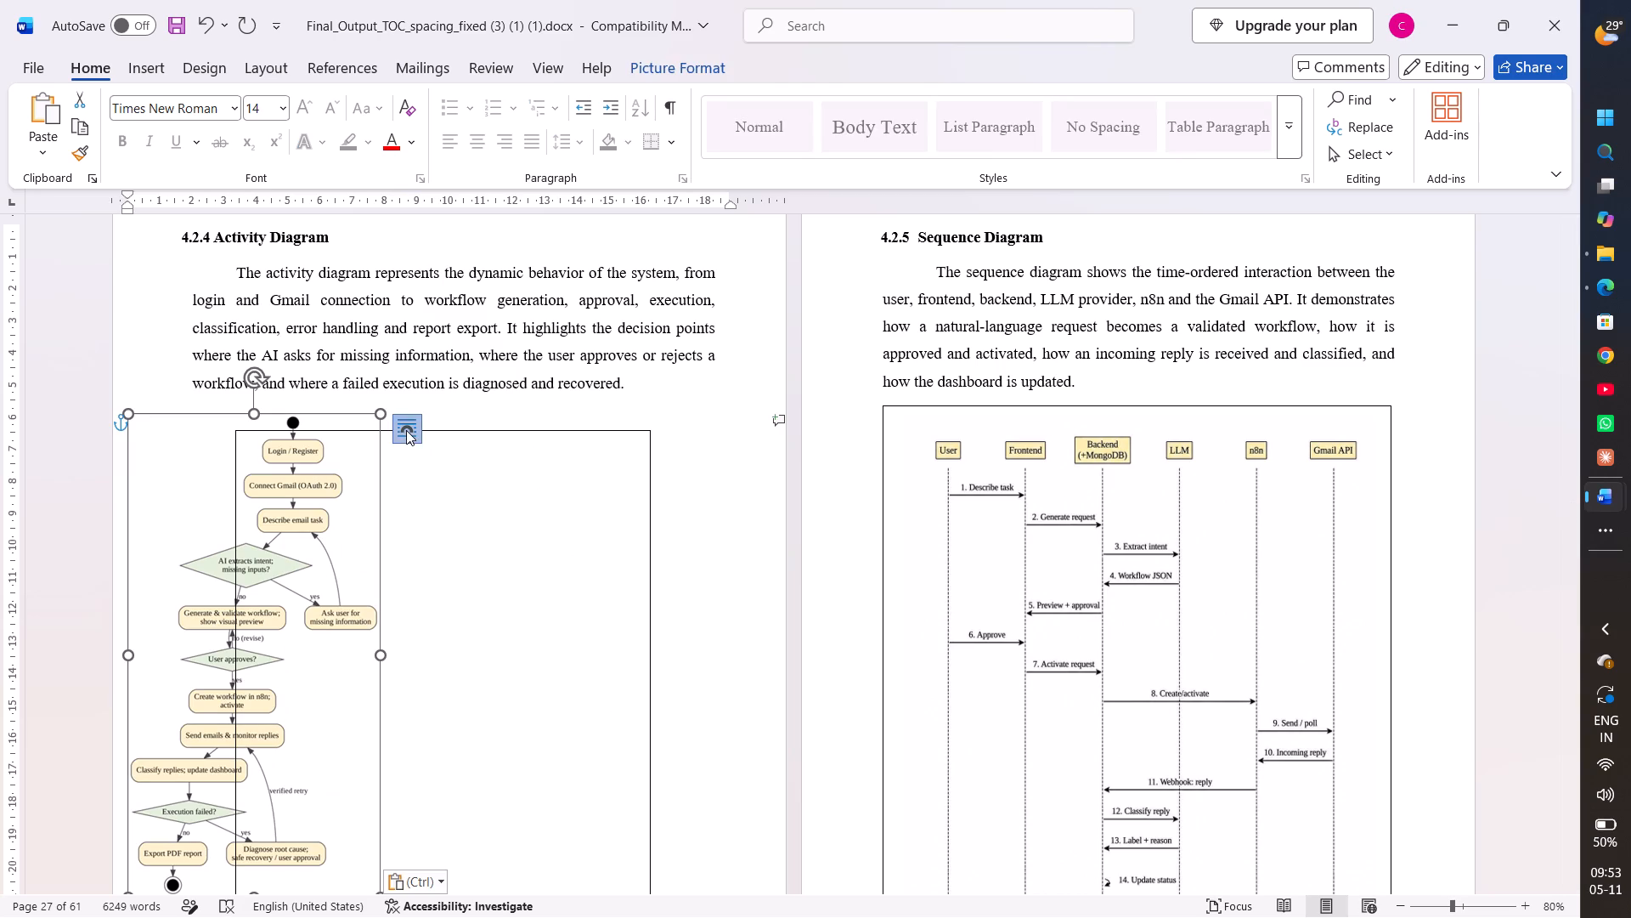
pyautogui.click(462, 573)
pyautogui.moveTo(304, 596); pyautogui.dragTo(345, 604)
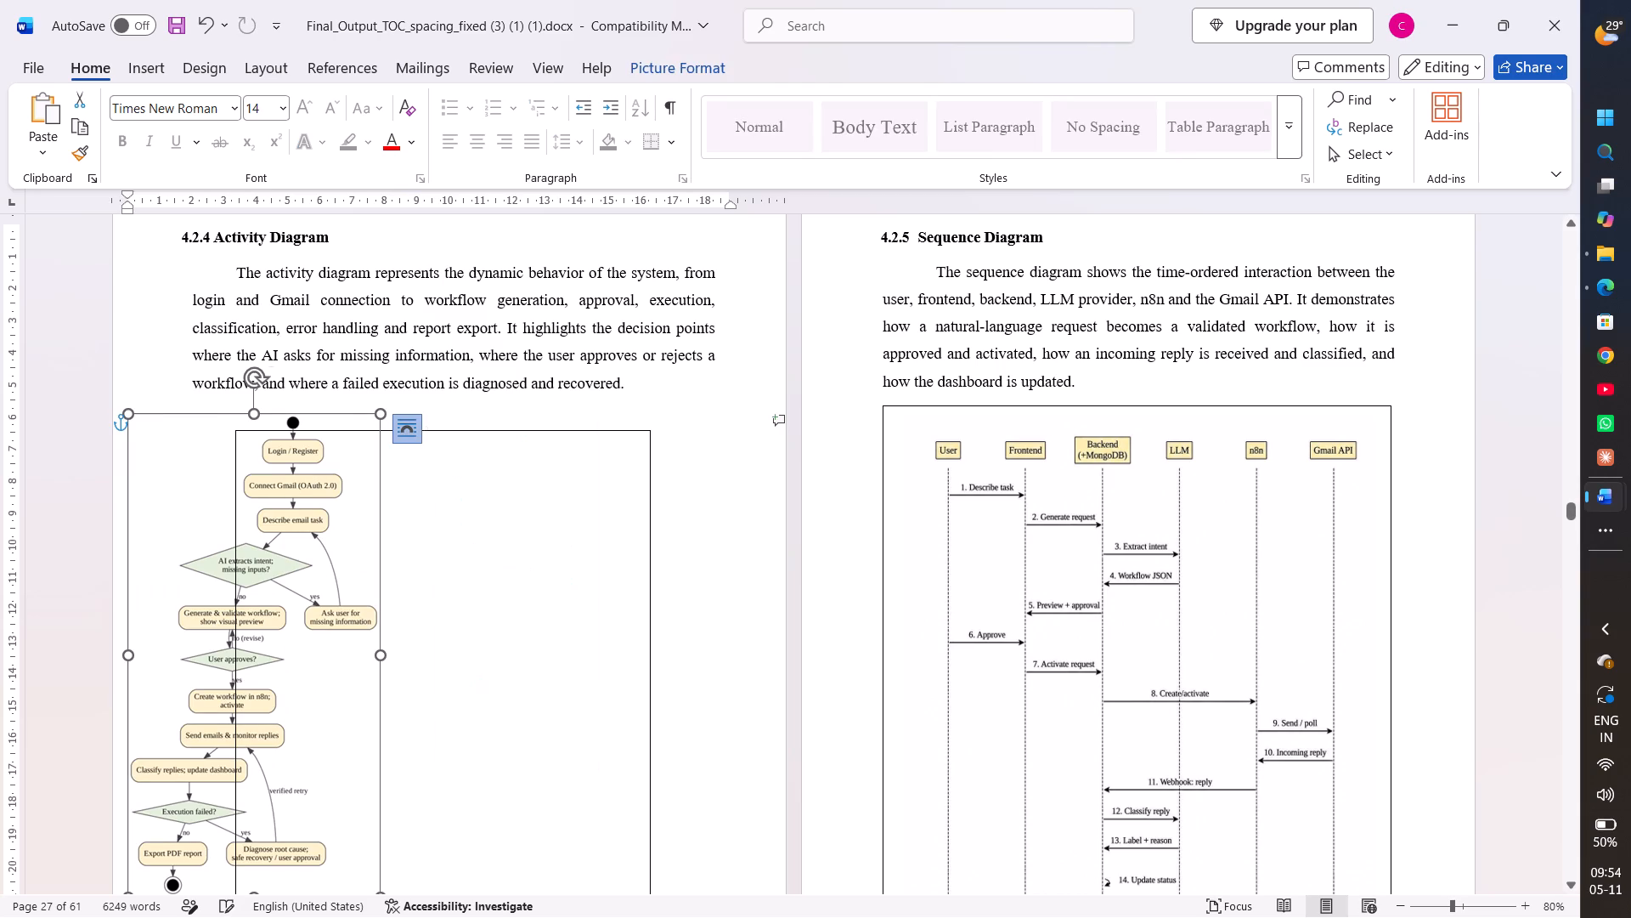
pyautogui.moveTo(345, 604); pyautogui.dragTo(467, 616)
pyautogui.hscroll(2, 467, 616)
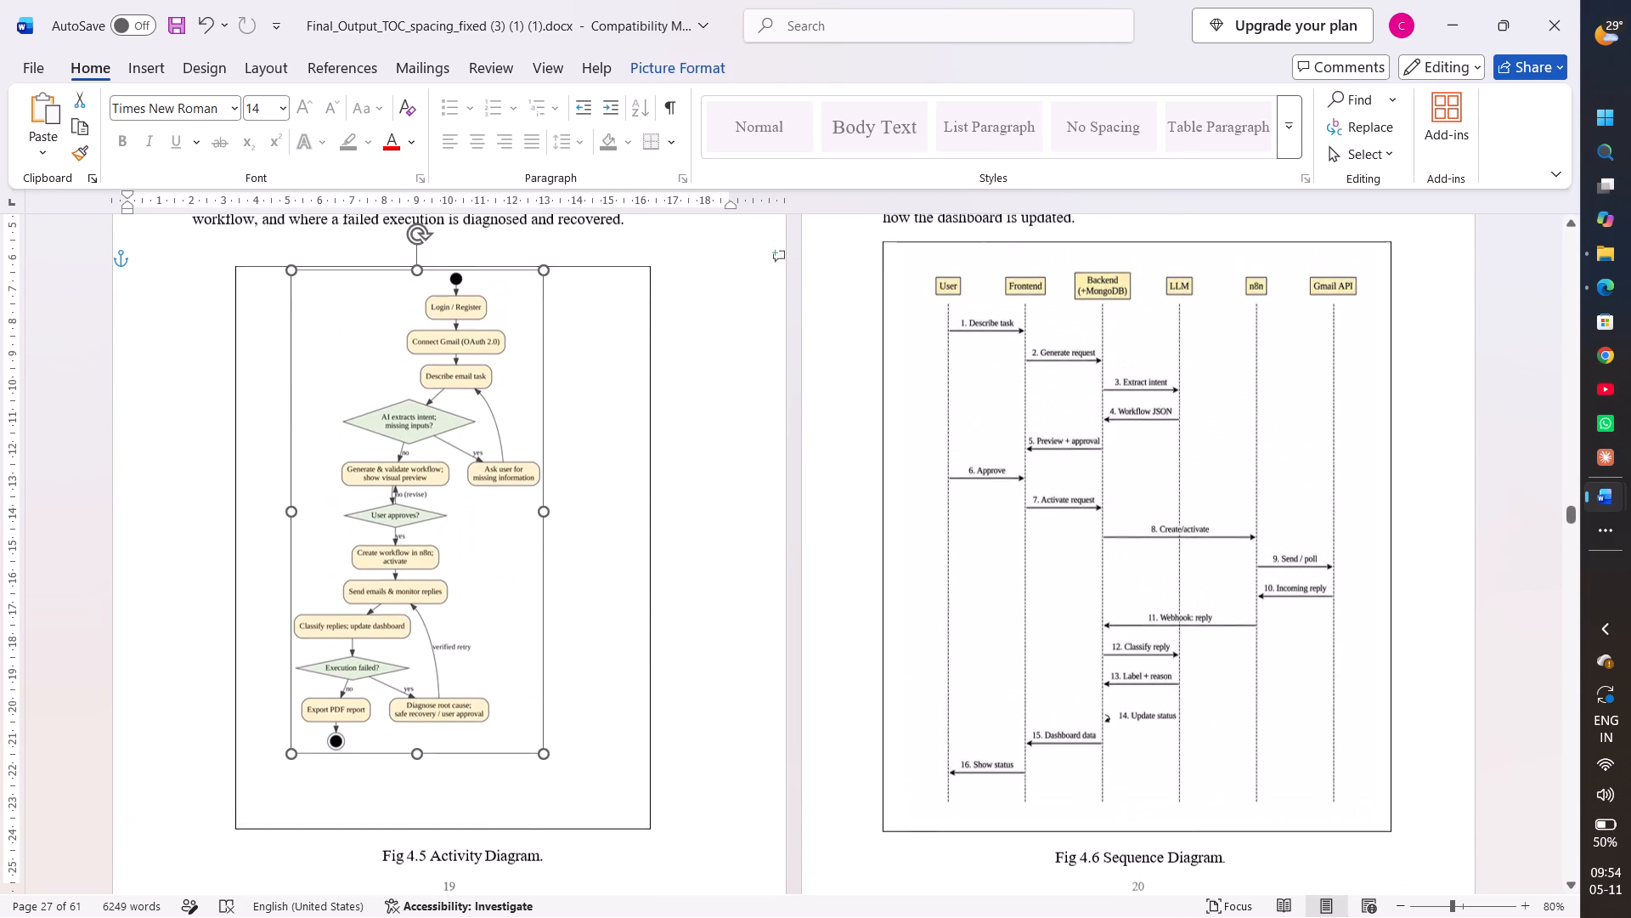
pyautogui.moveTo(467, 616); pyautogui.dragTo(483, 636)
# Enlarge the activity diagram picture on all four sides, leaving a margin inside its frame.
pyautogui.moveTo(560, 537); pyautogui.dragTo(578, 537)
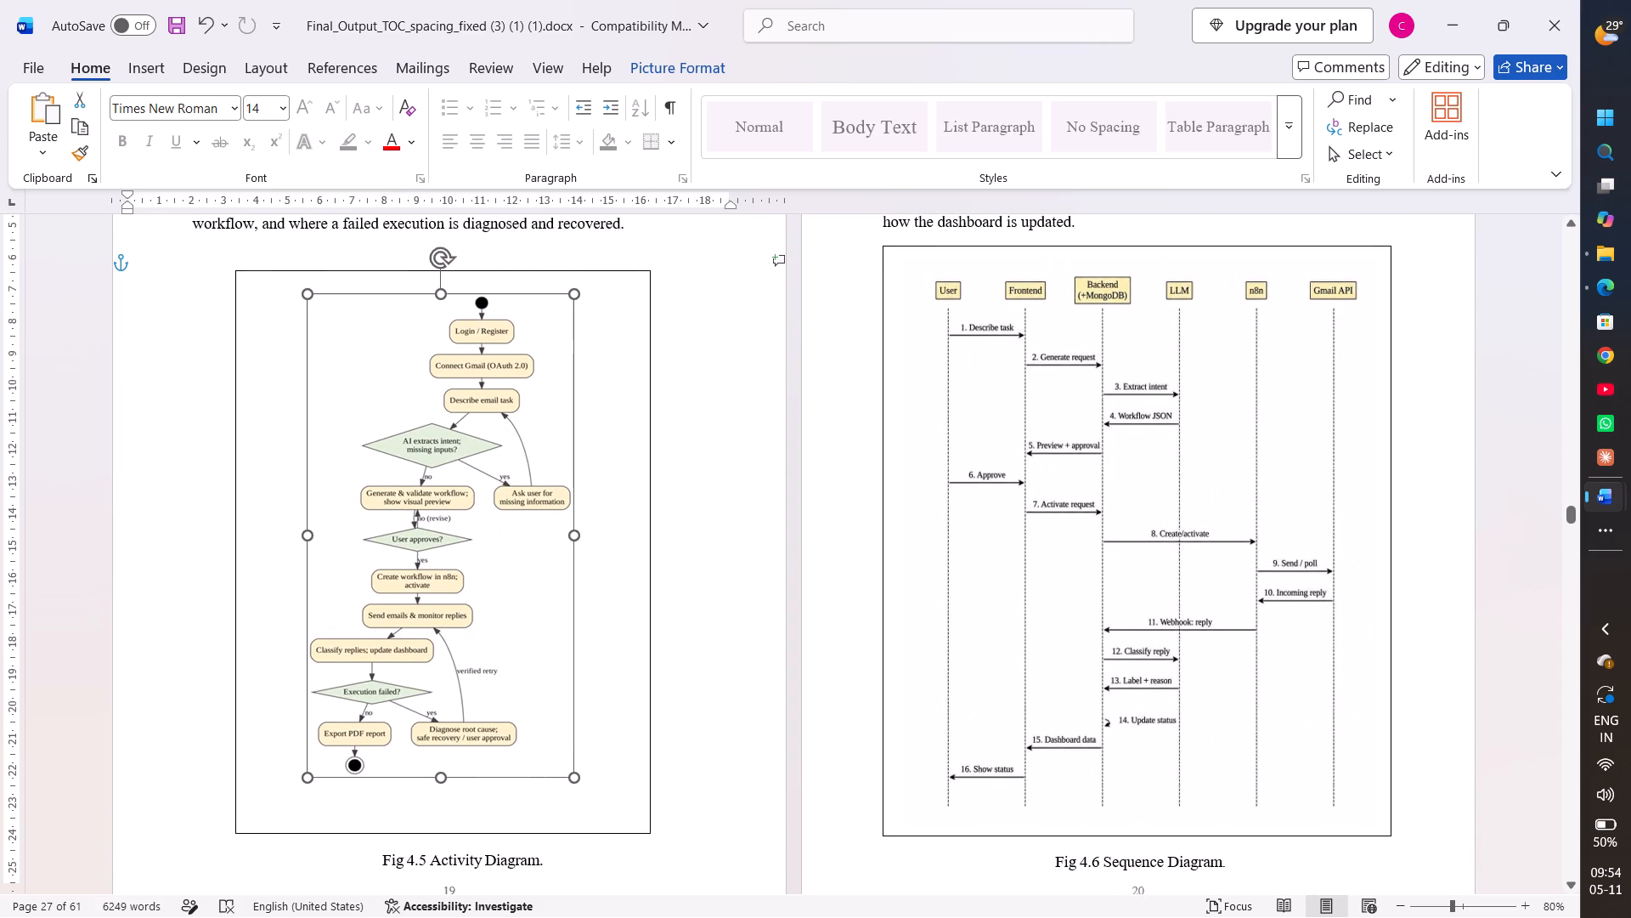
pyautogui.moveTo(578, 537); pyautogui.dragTo(606, 542)
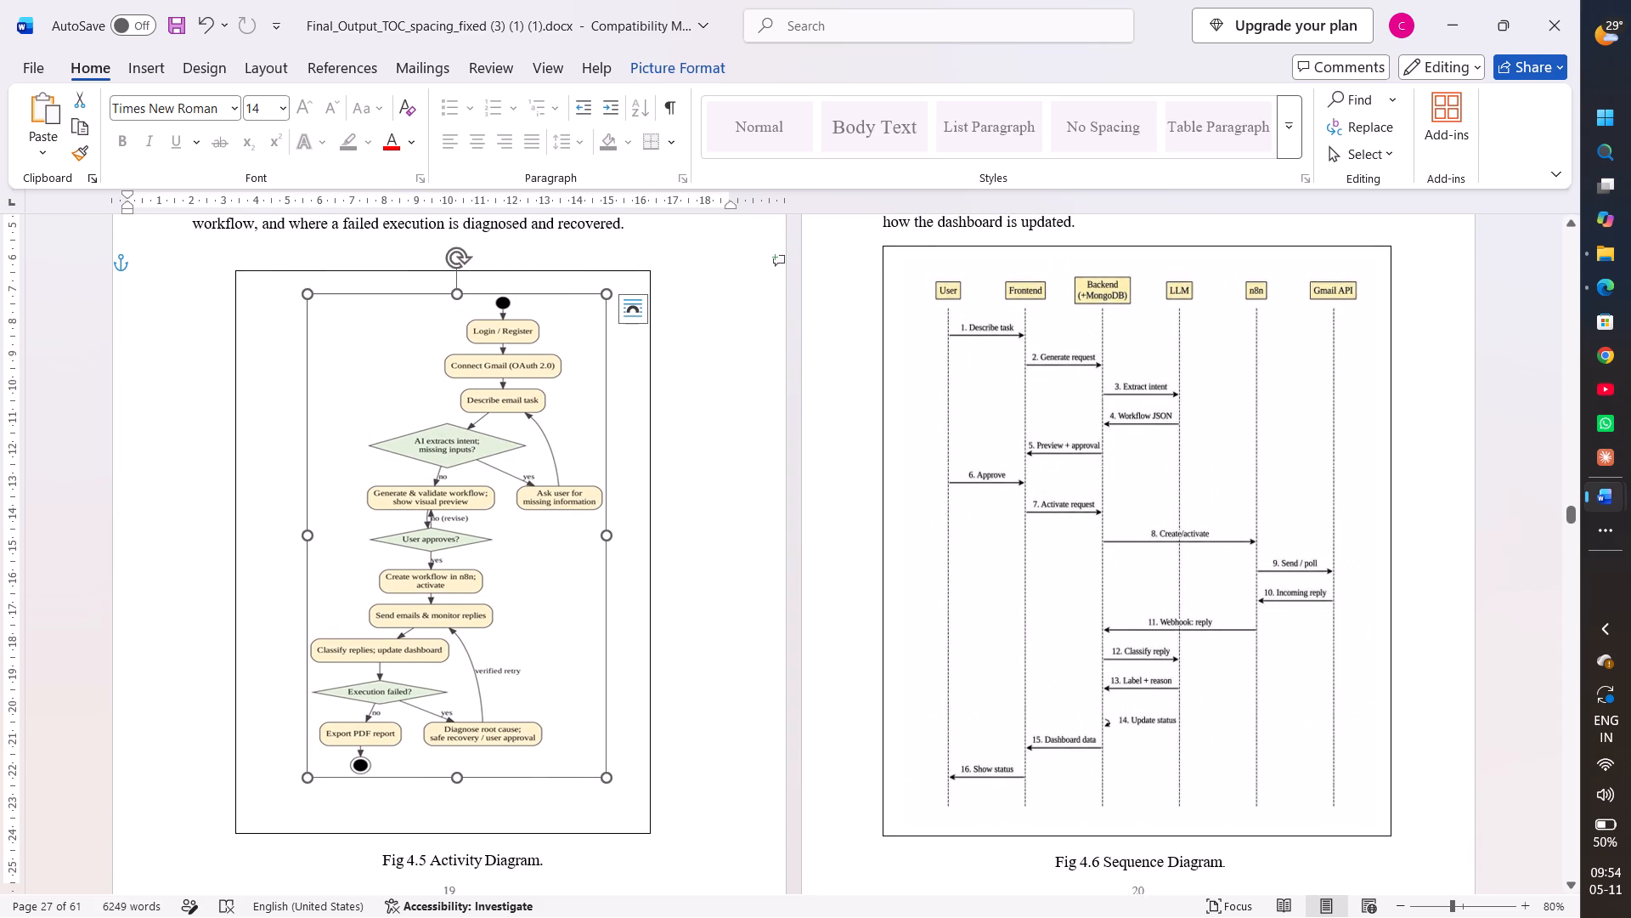
pyautogui.moveTo(308, 539); pyautogui.dragTo(289, 538)
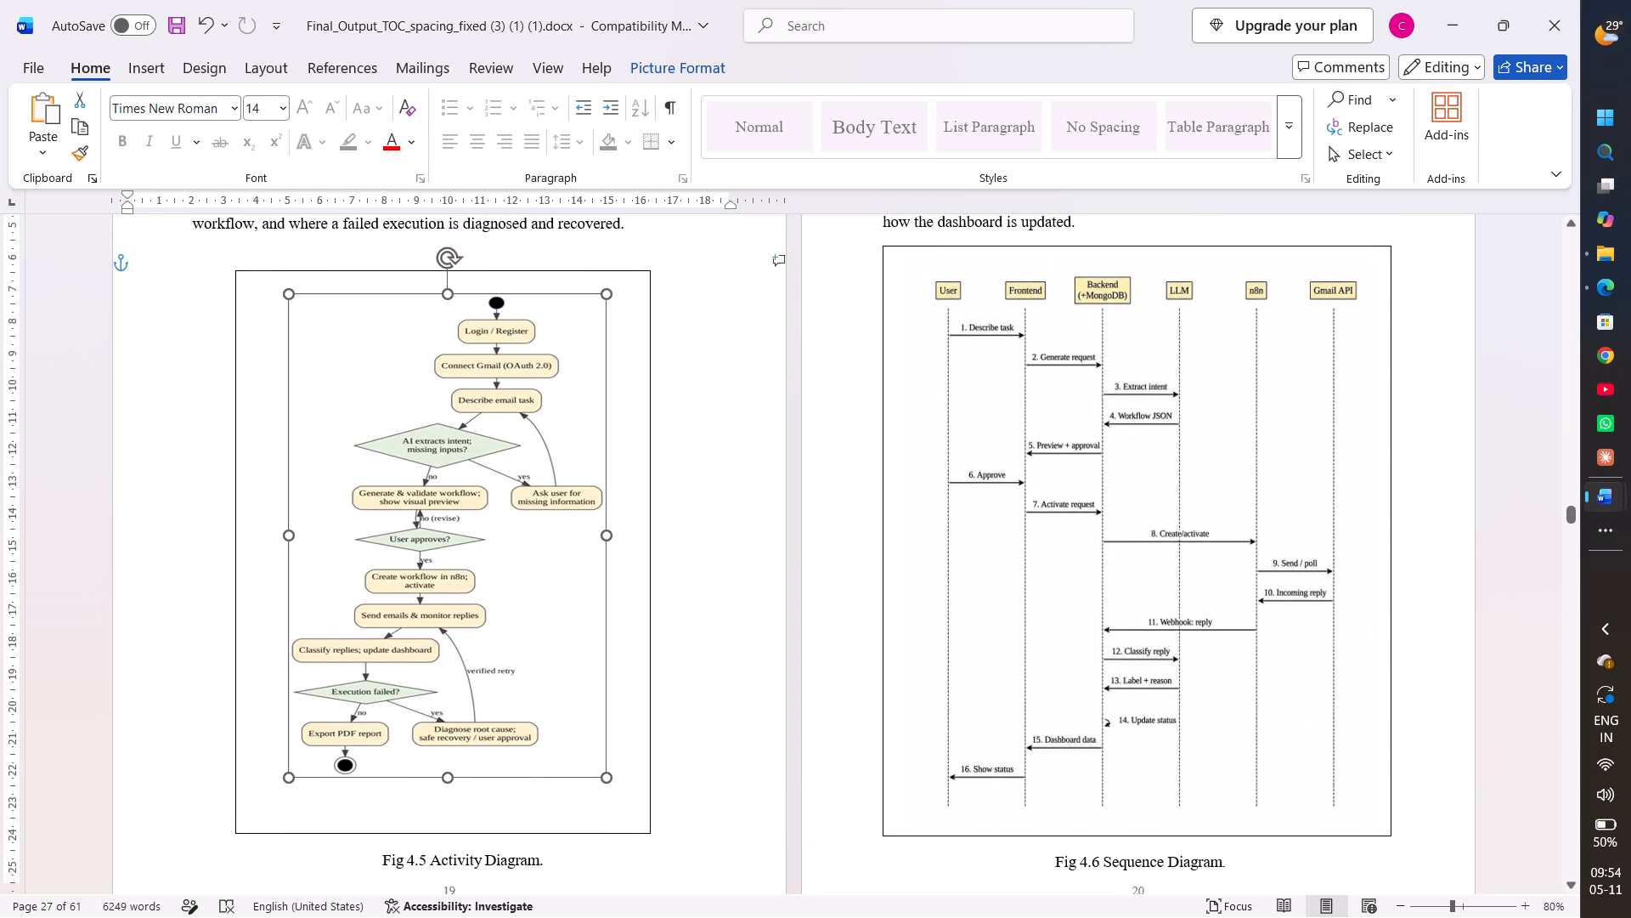
pyautogui.moveTo(289, 538); pyautogui.dragTo(283, 538)
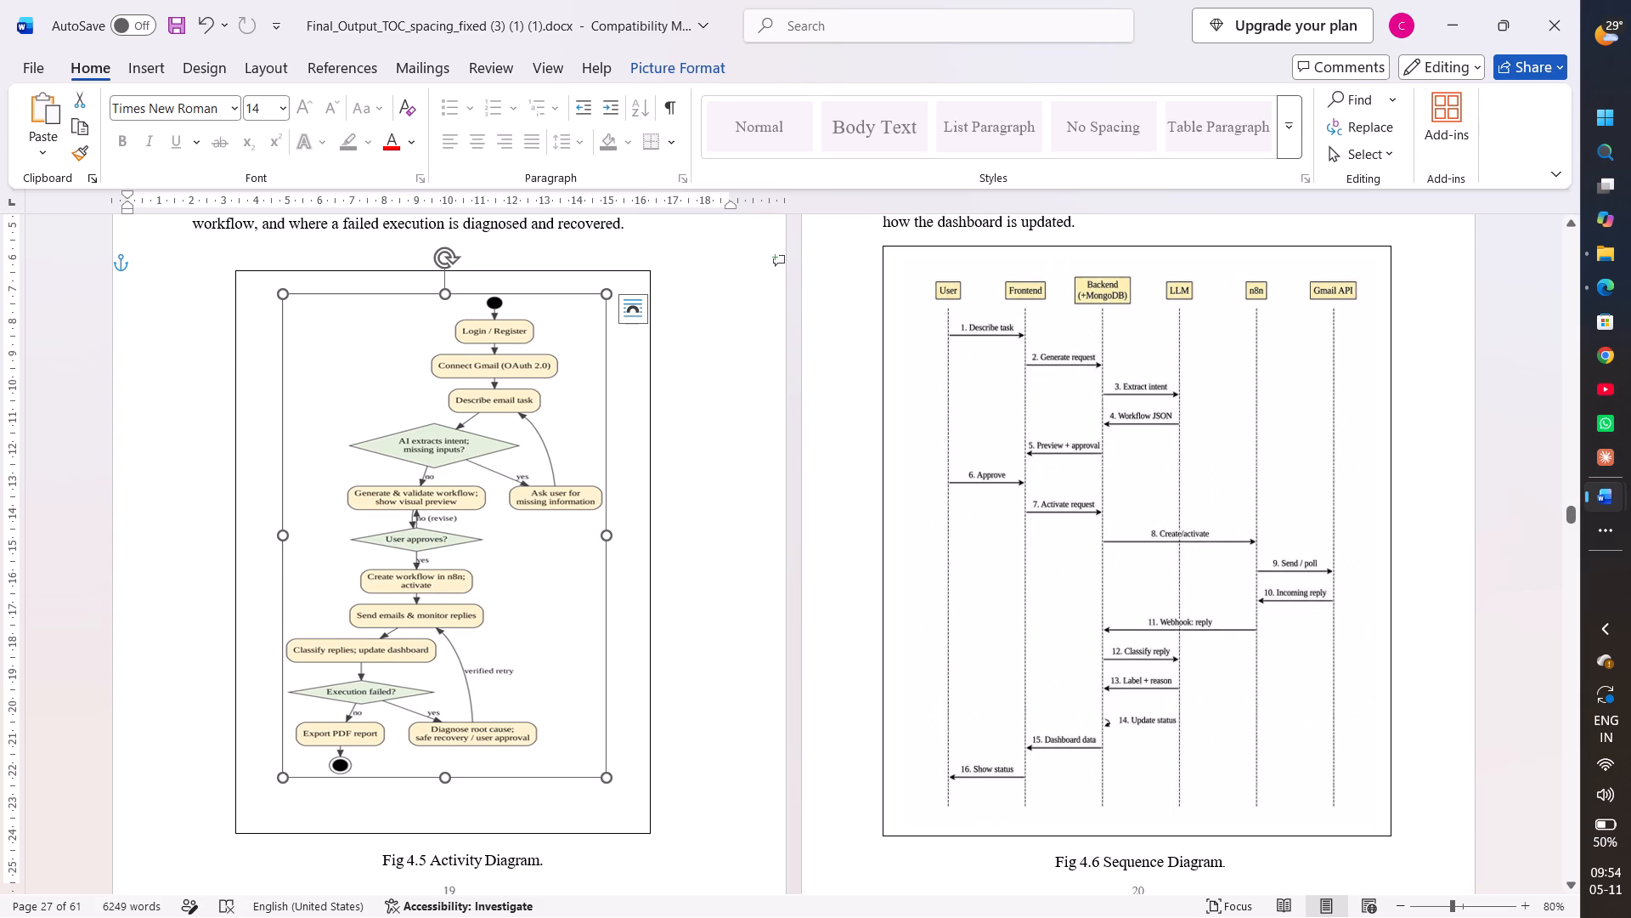
pyautogui.moveTo(443, 778); pyautogui.dragTo(445, 797)
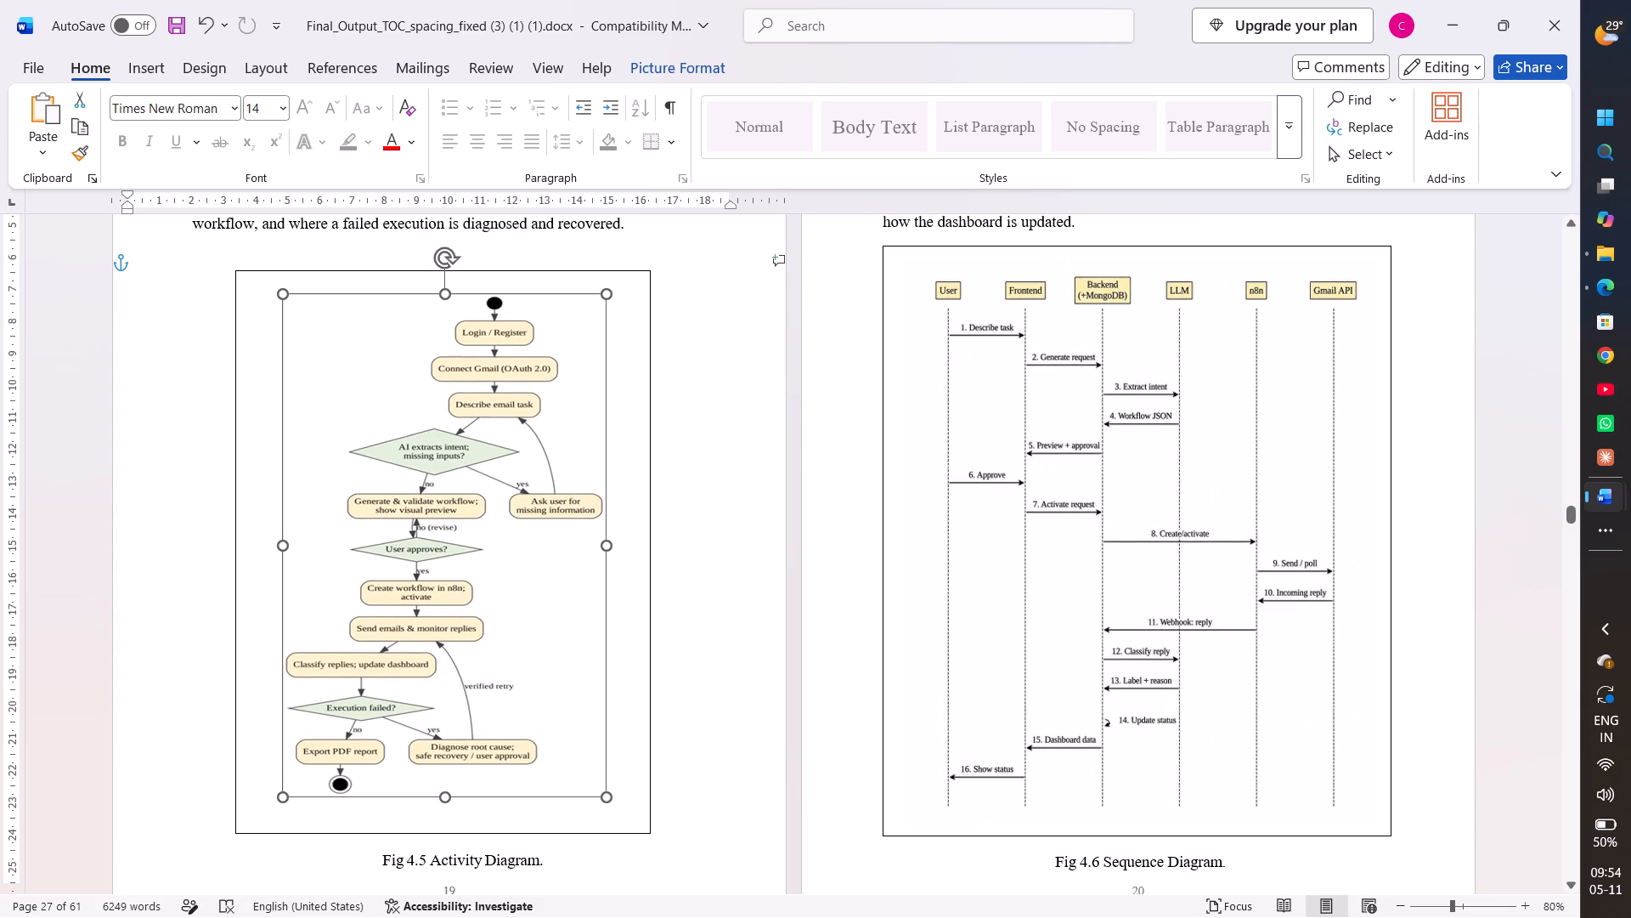
pyautogui.moveTo(445, 797); pyautogui.dragTo(449, 801)
pyautogui.moveTo(449, 805); pyautogui.dragTo(449, 816)
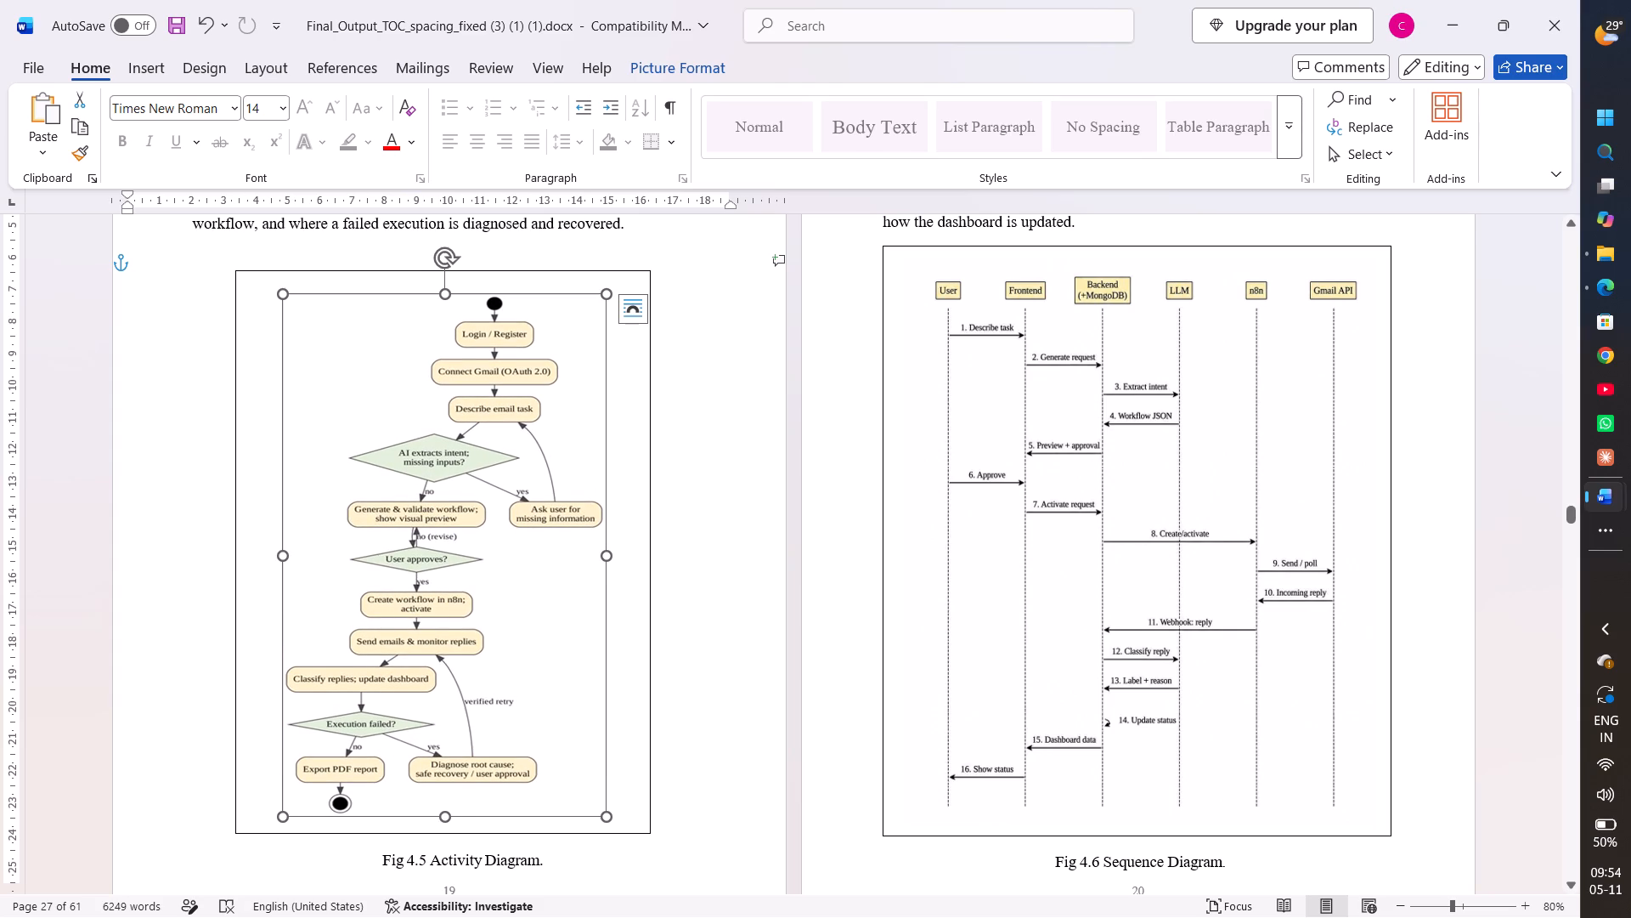
pyautogui.moveTo(442, 296); pyautogui.dragTo(442, 289)
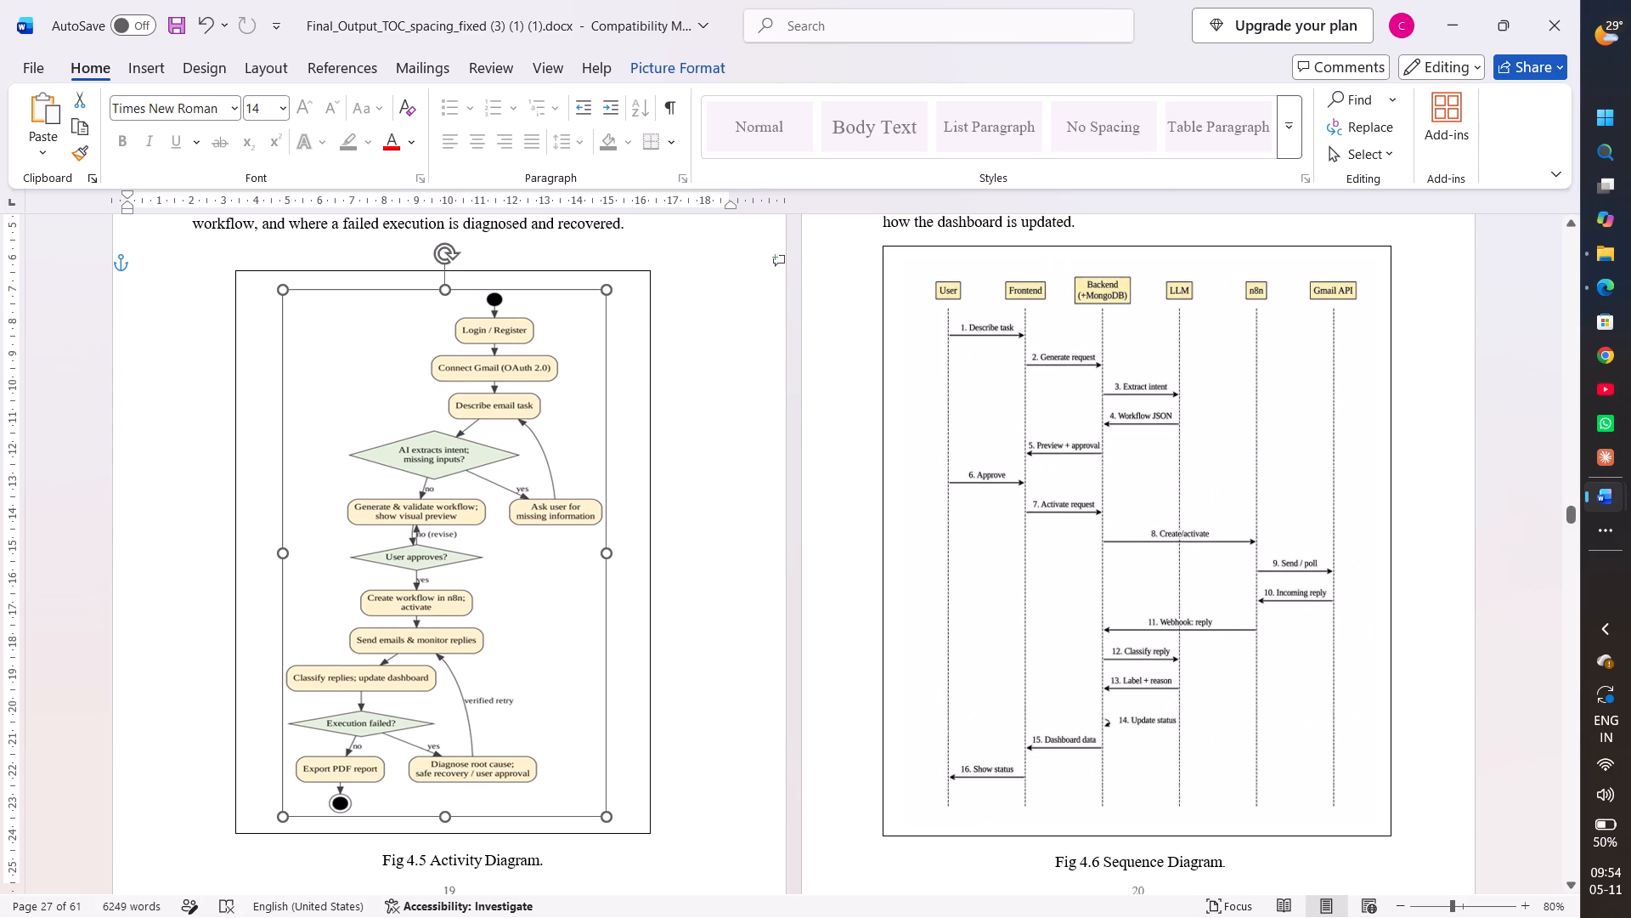
pyautogui.moveTo(442, 289); pyautogui.dragTo(442, 287)
pyautogui.click(700, 387)
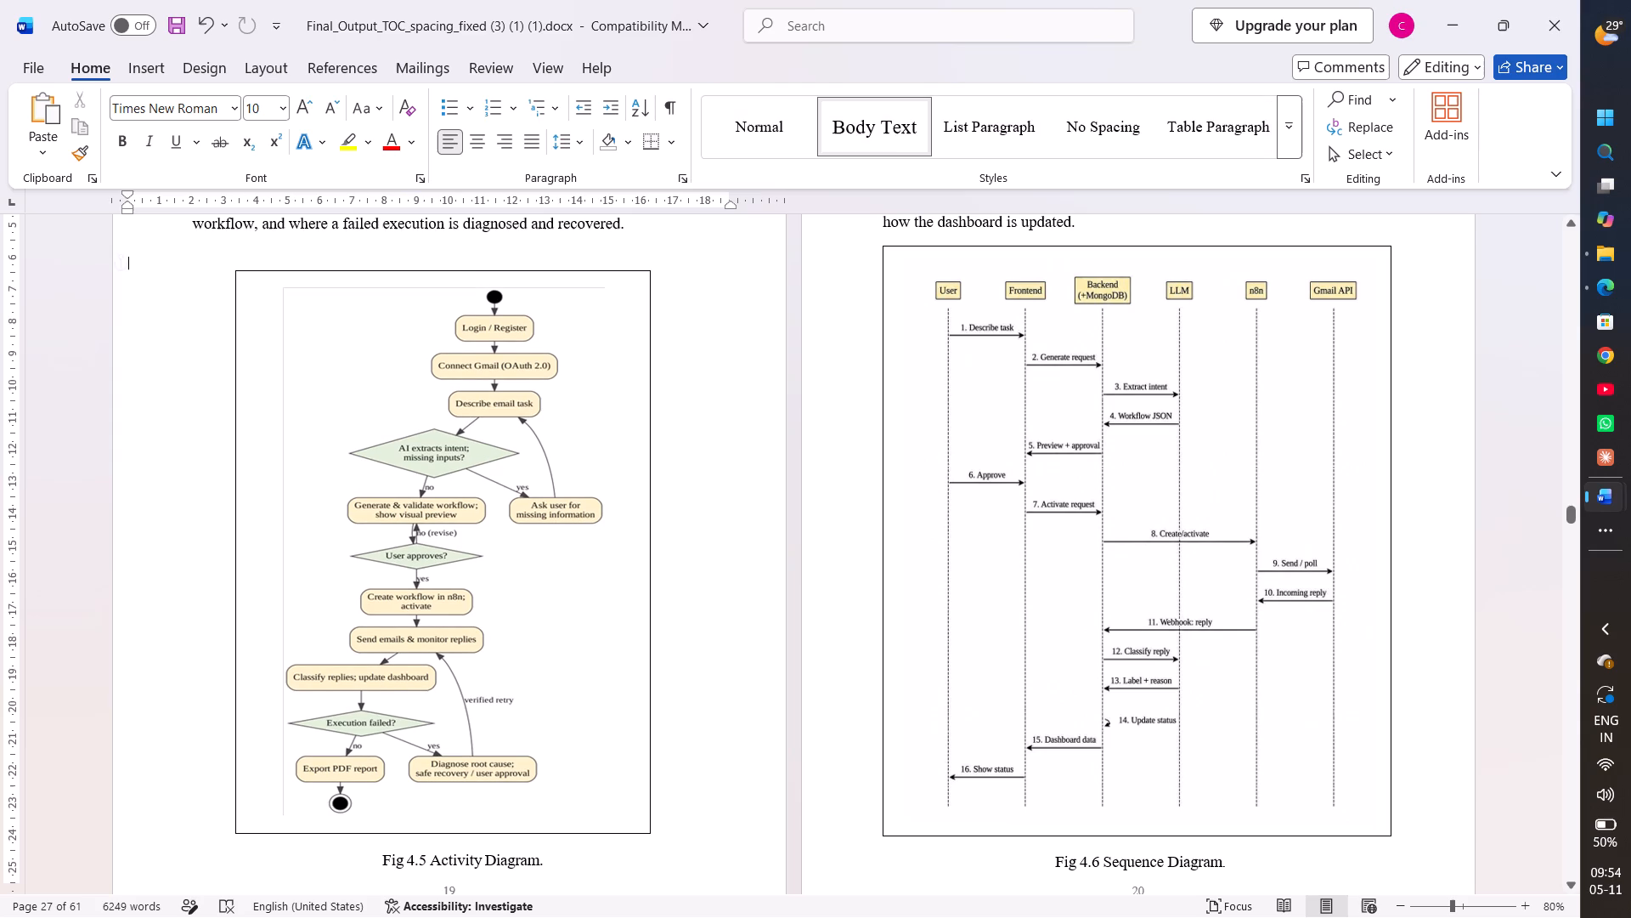
# Stretch the activity diagram picture out to the left, top and right borders of its frame.
pyautogui.click(317, 399)
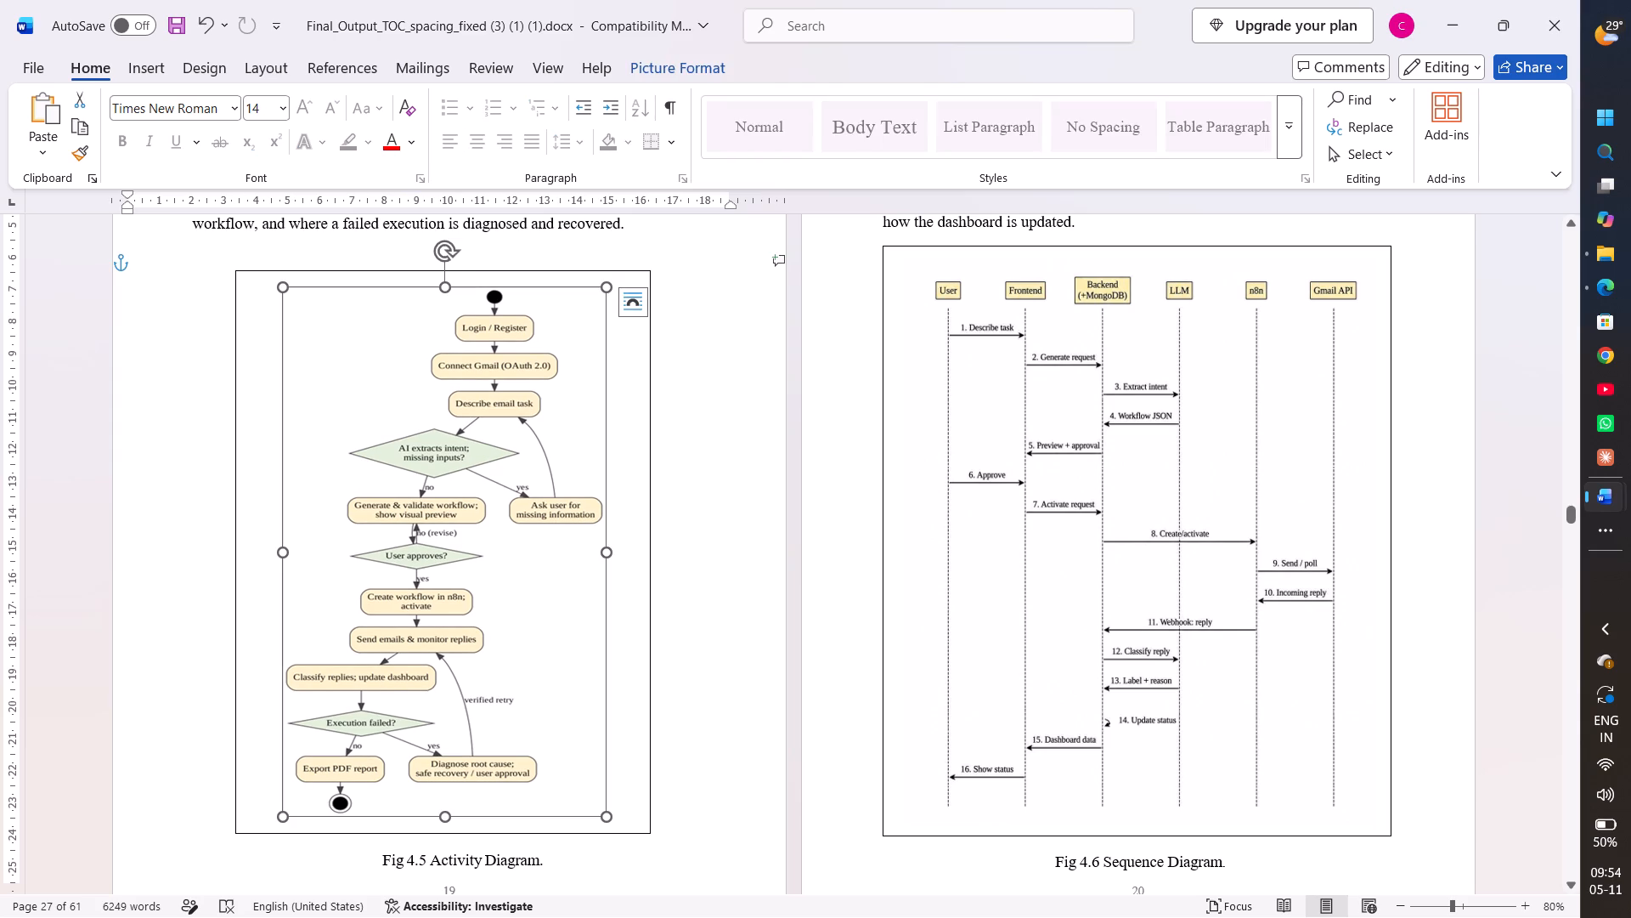
pyautogui.moveTo(283, 552); pyautogui.dragTo(240, 554)
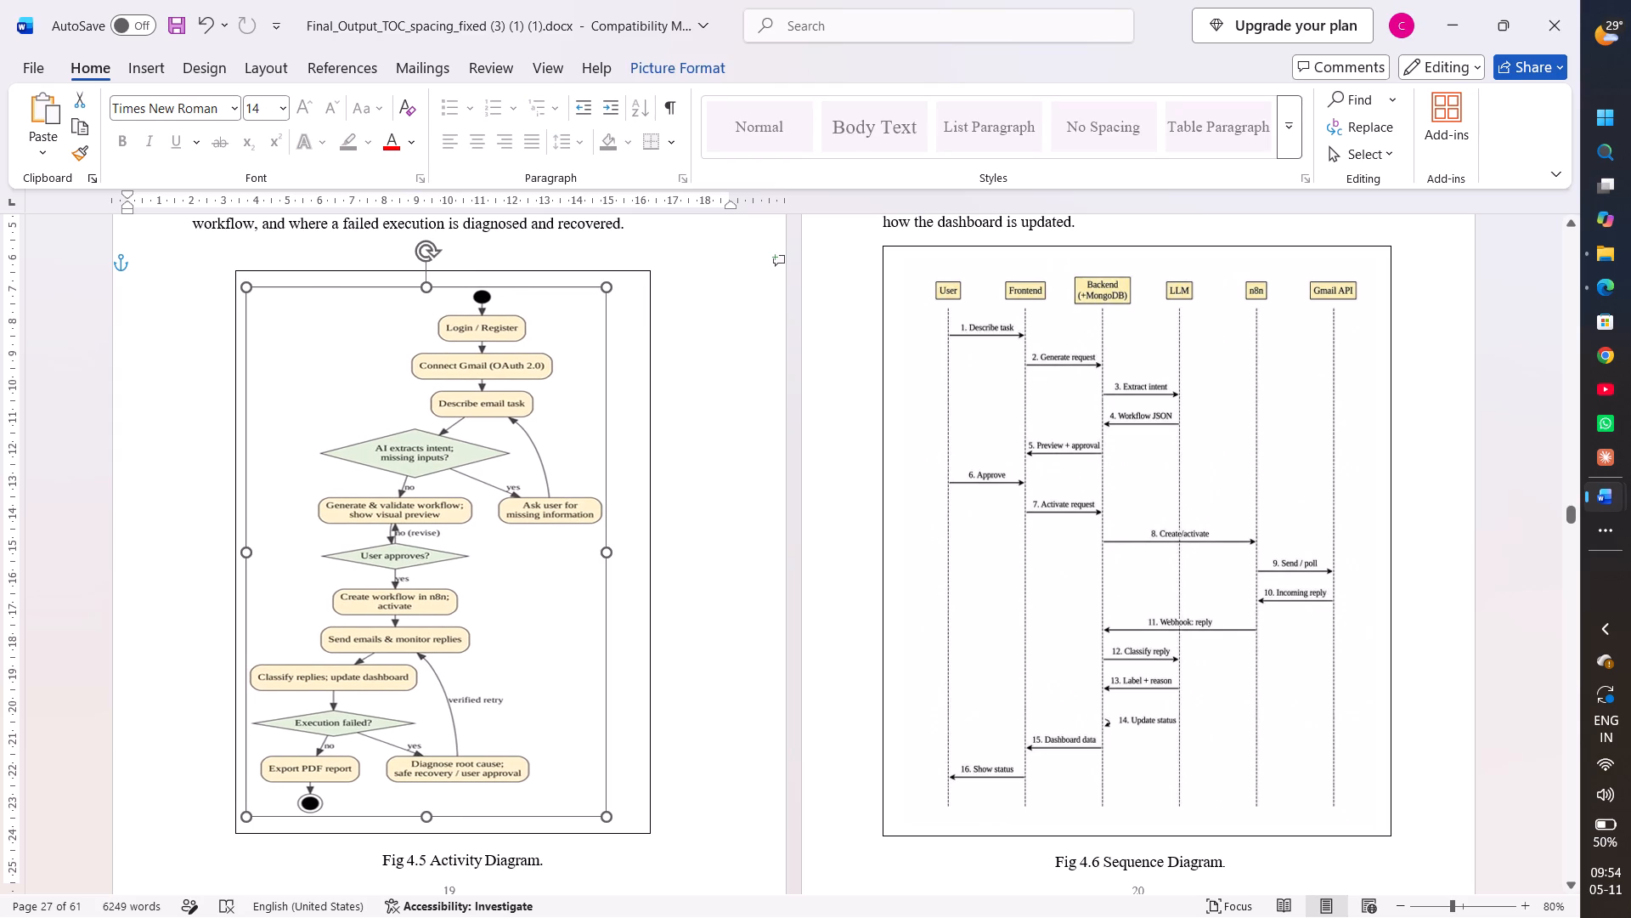
pyautogui.moveTo(240, 554); pyautogui.dragTo(237, 554)
pyautogui.click(302, 552)
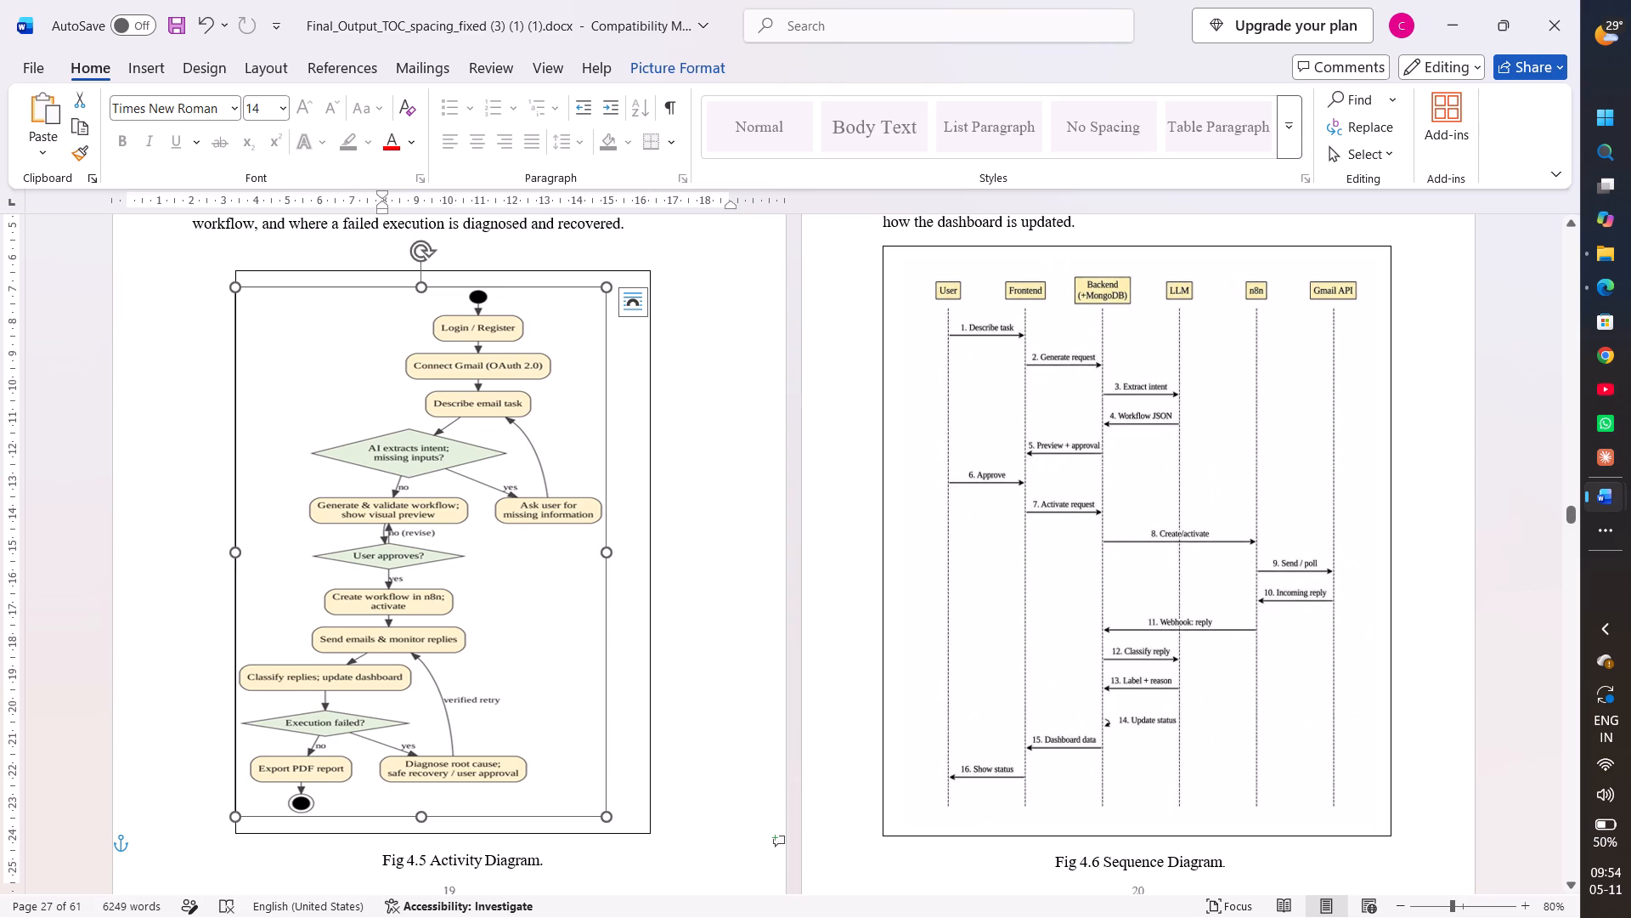
pyautogui.click(284, 471)
pyautogui.click(687, 464)
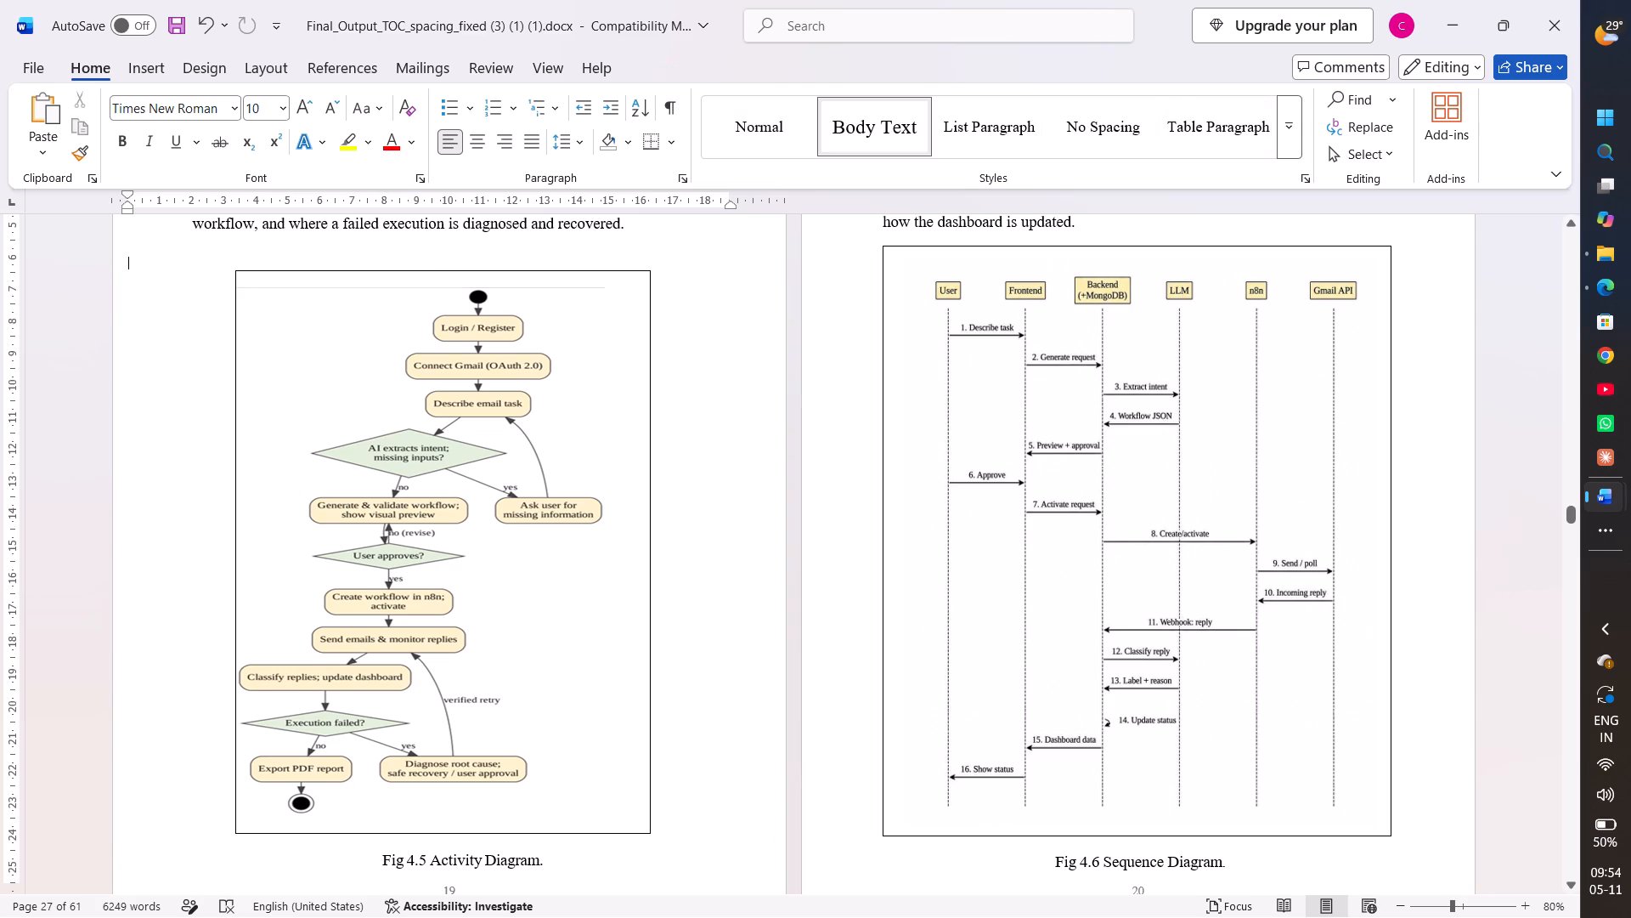
pyautogui.click(353, 353)
pyautogui.moveTo(422, 282); pyautogui.dragTo(422, 266)
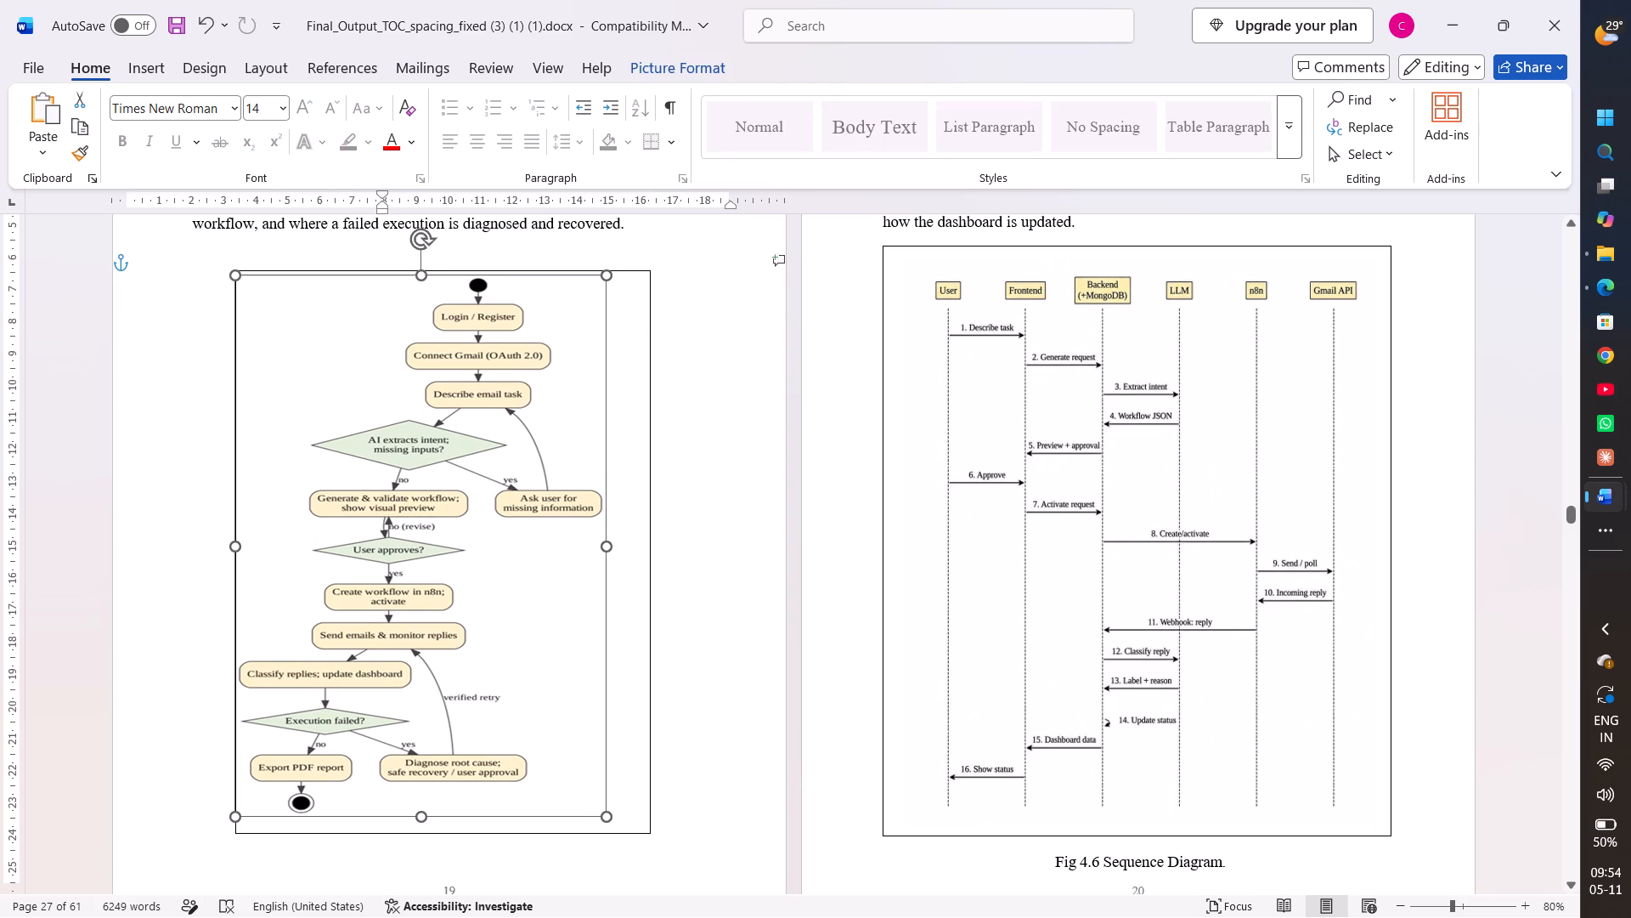
pyautogui.moveTo(422, 266); pyautogui.dragTo(422, 271)
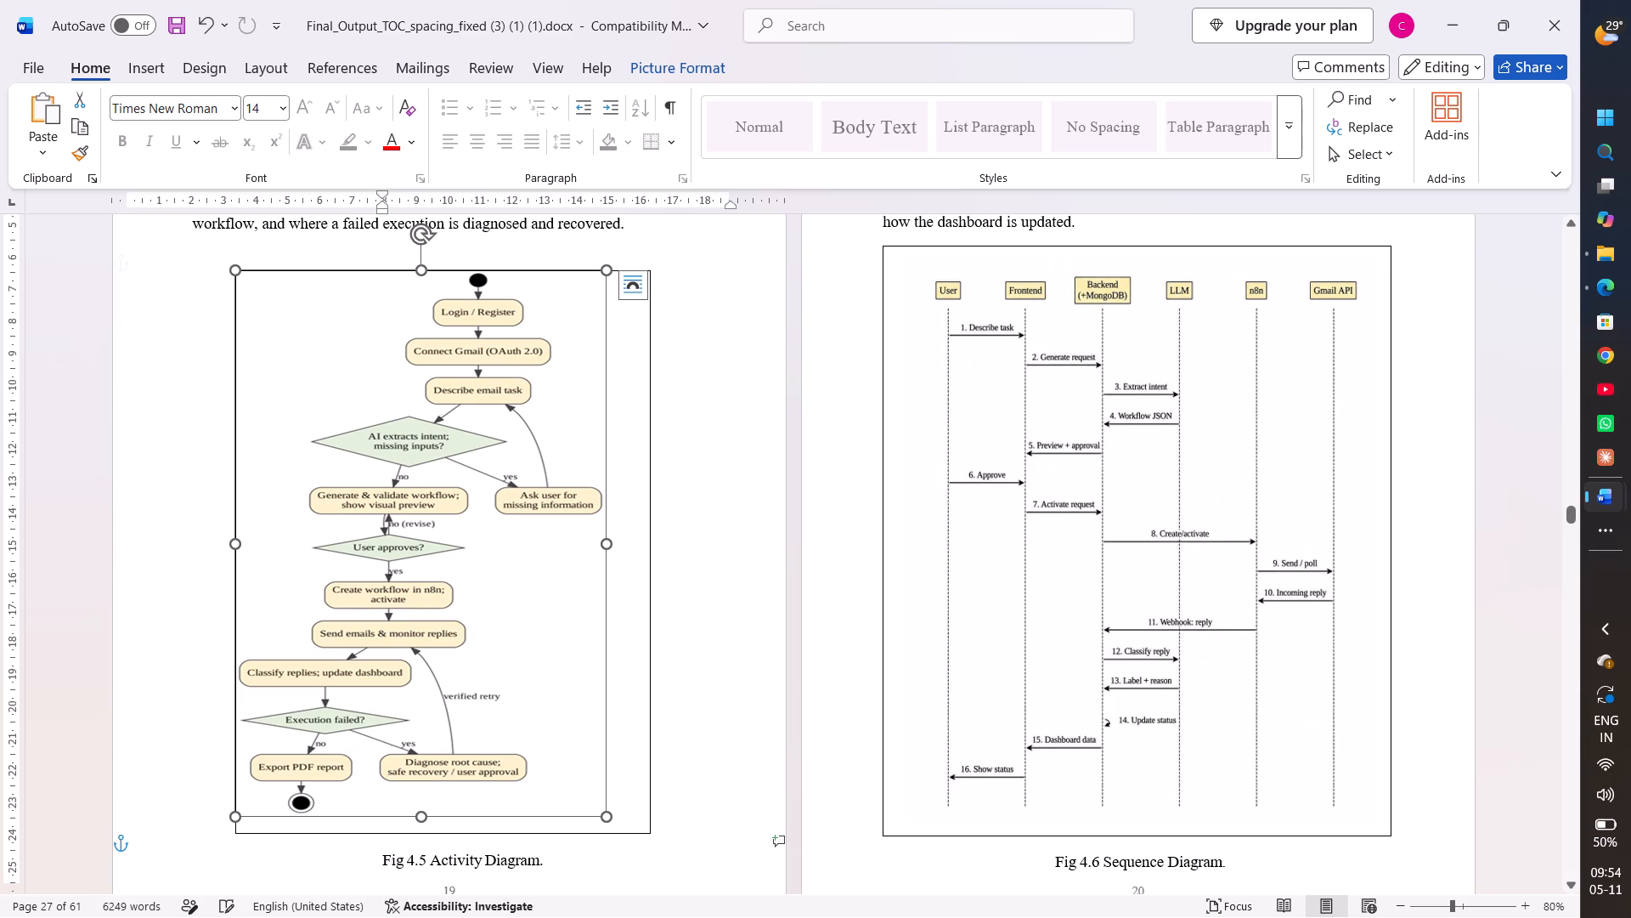
pyautogui.moveTo(607, 542); pyautogui.dragTo(651, 551)
pyautogui.click(697, 581)
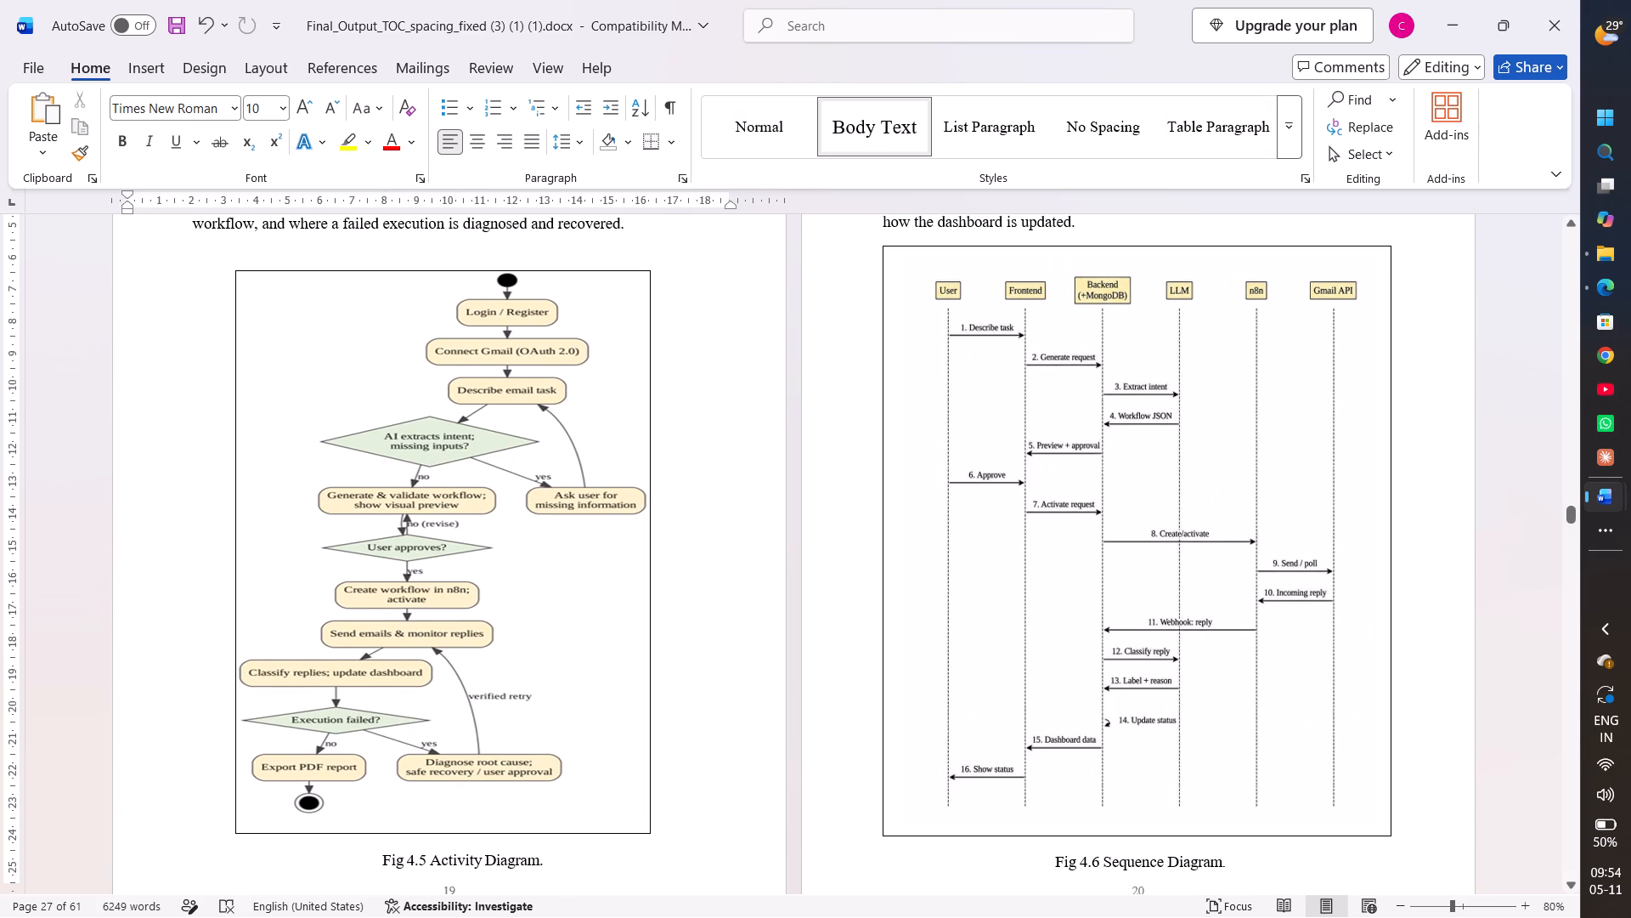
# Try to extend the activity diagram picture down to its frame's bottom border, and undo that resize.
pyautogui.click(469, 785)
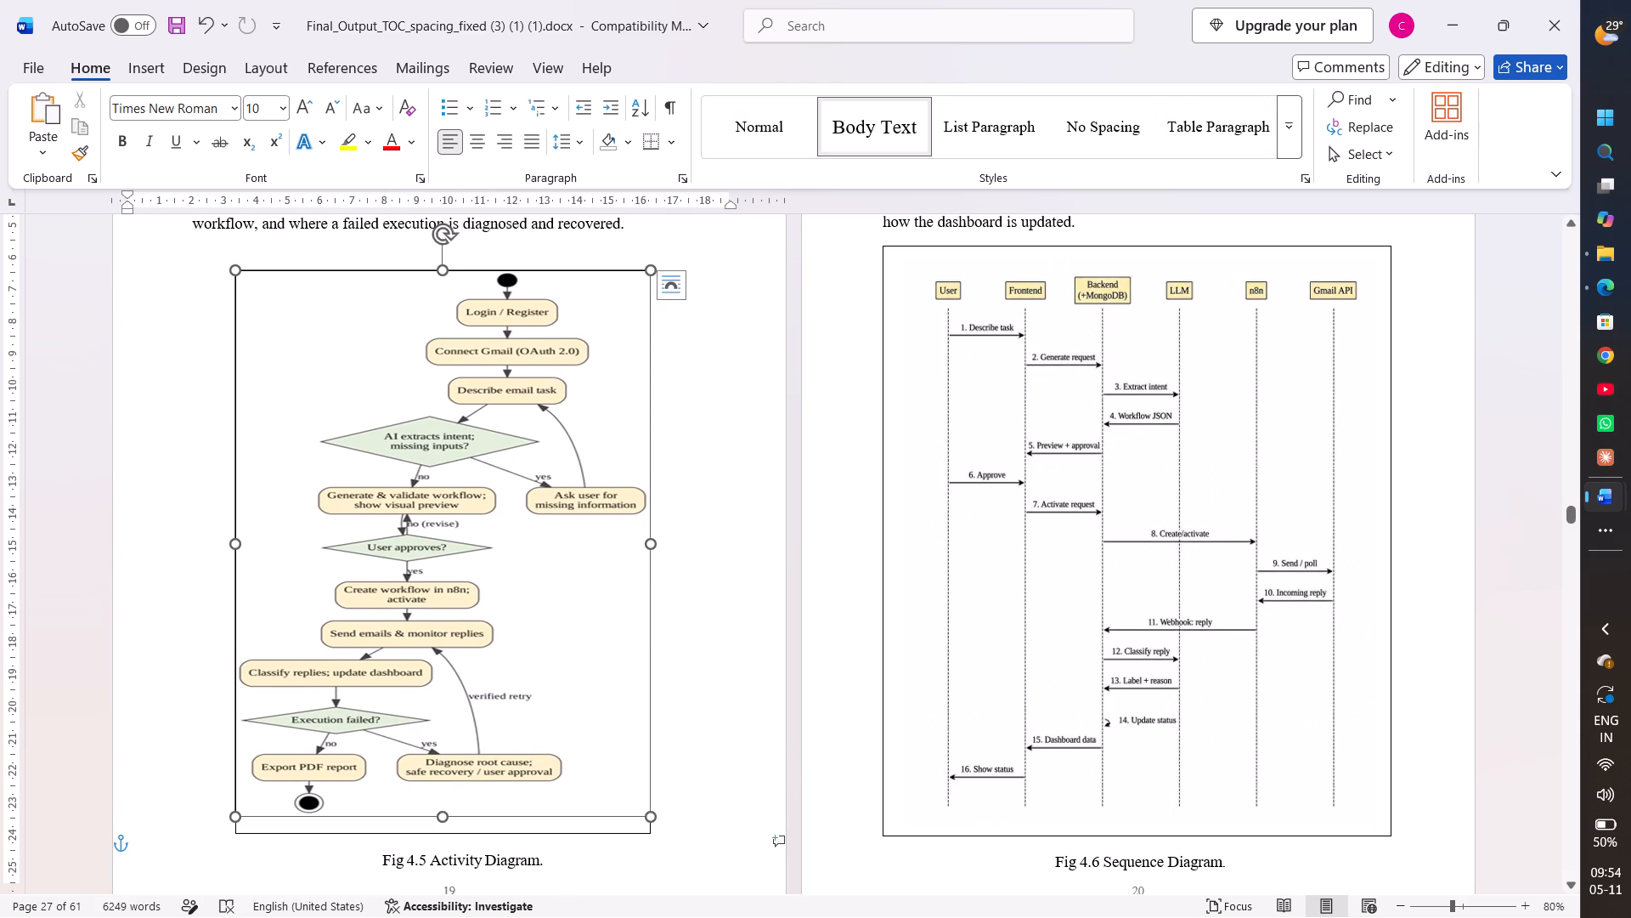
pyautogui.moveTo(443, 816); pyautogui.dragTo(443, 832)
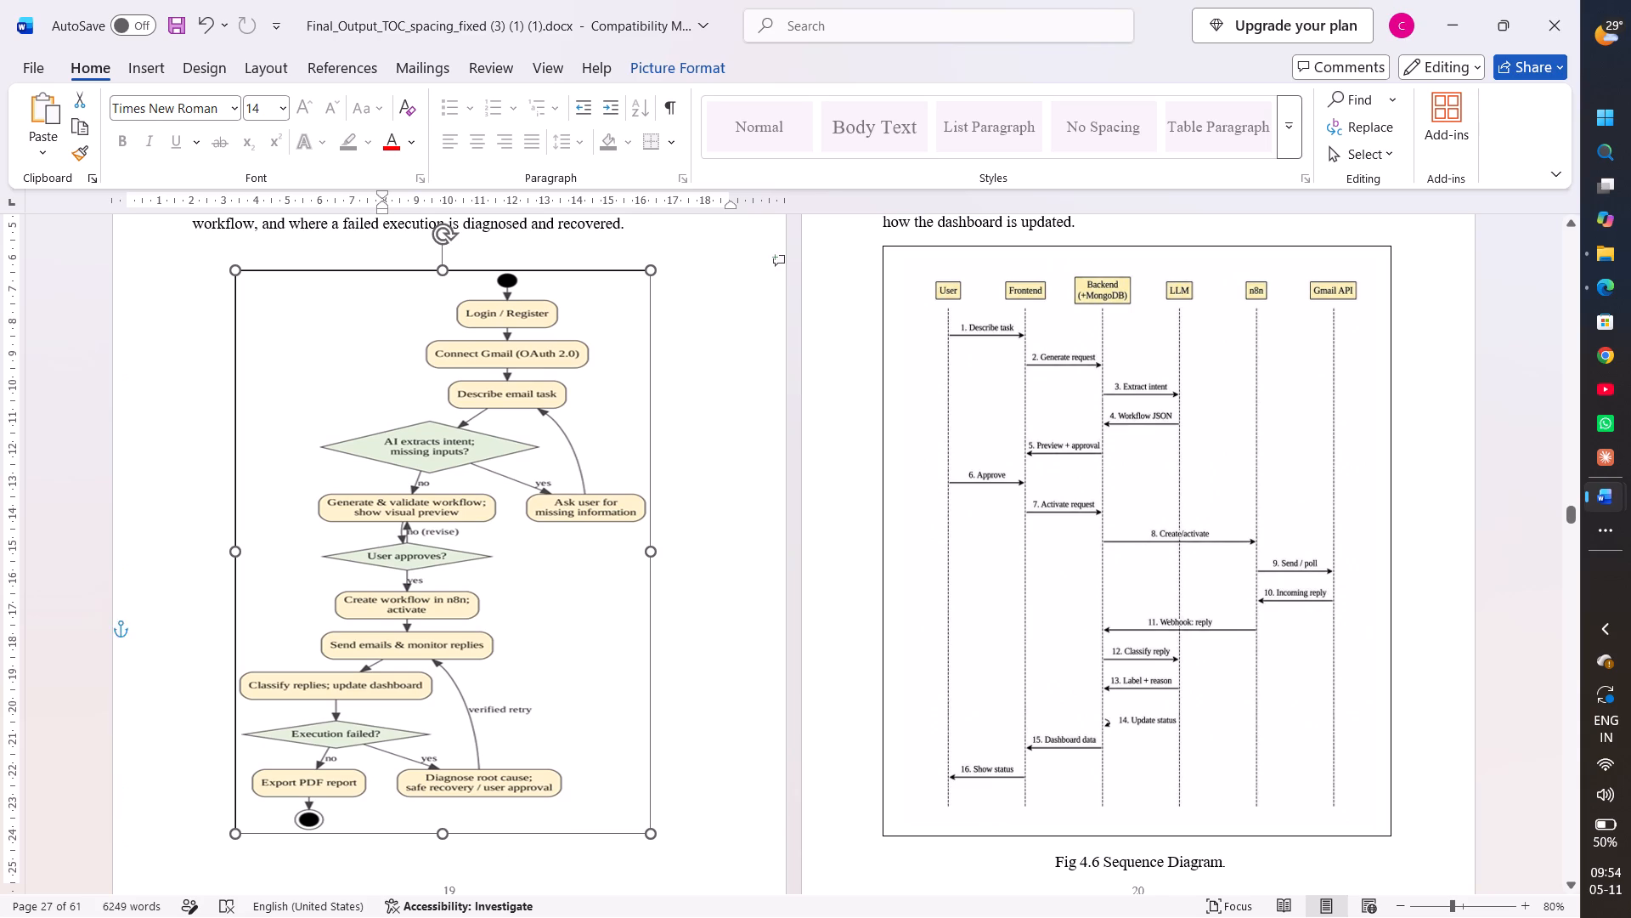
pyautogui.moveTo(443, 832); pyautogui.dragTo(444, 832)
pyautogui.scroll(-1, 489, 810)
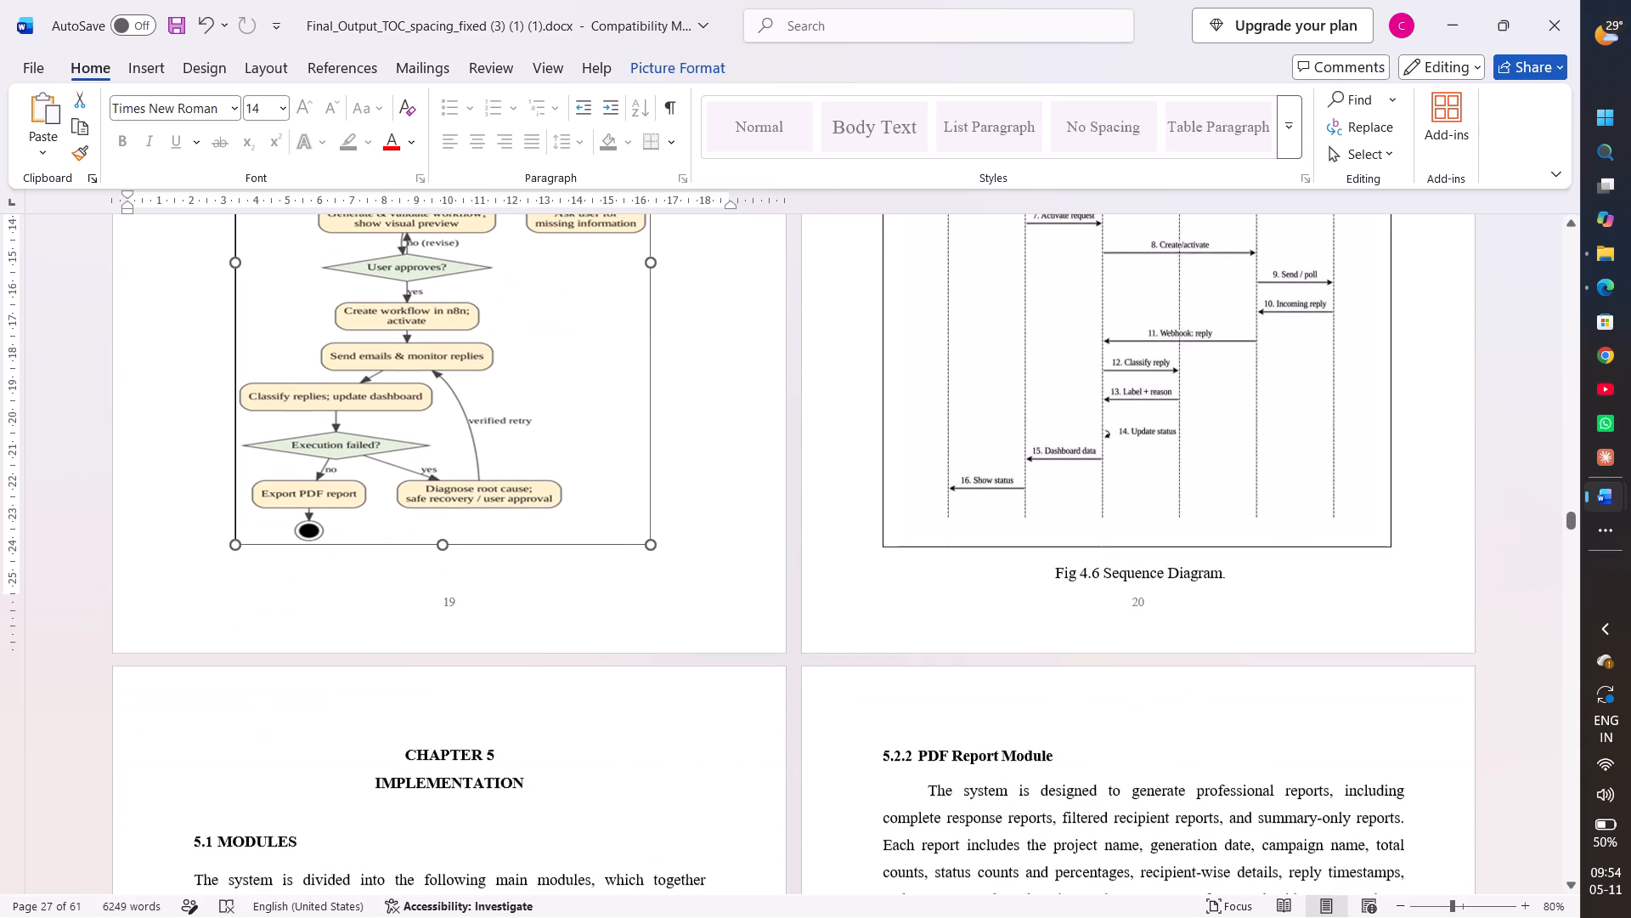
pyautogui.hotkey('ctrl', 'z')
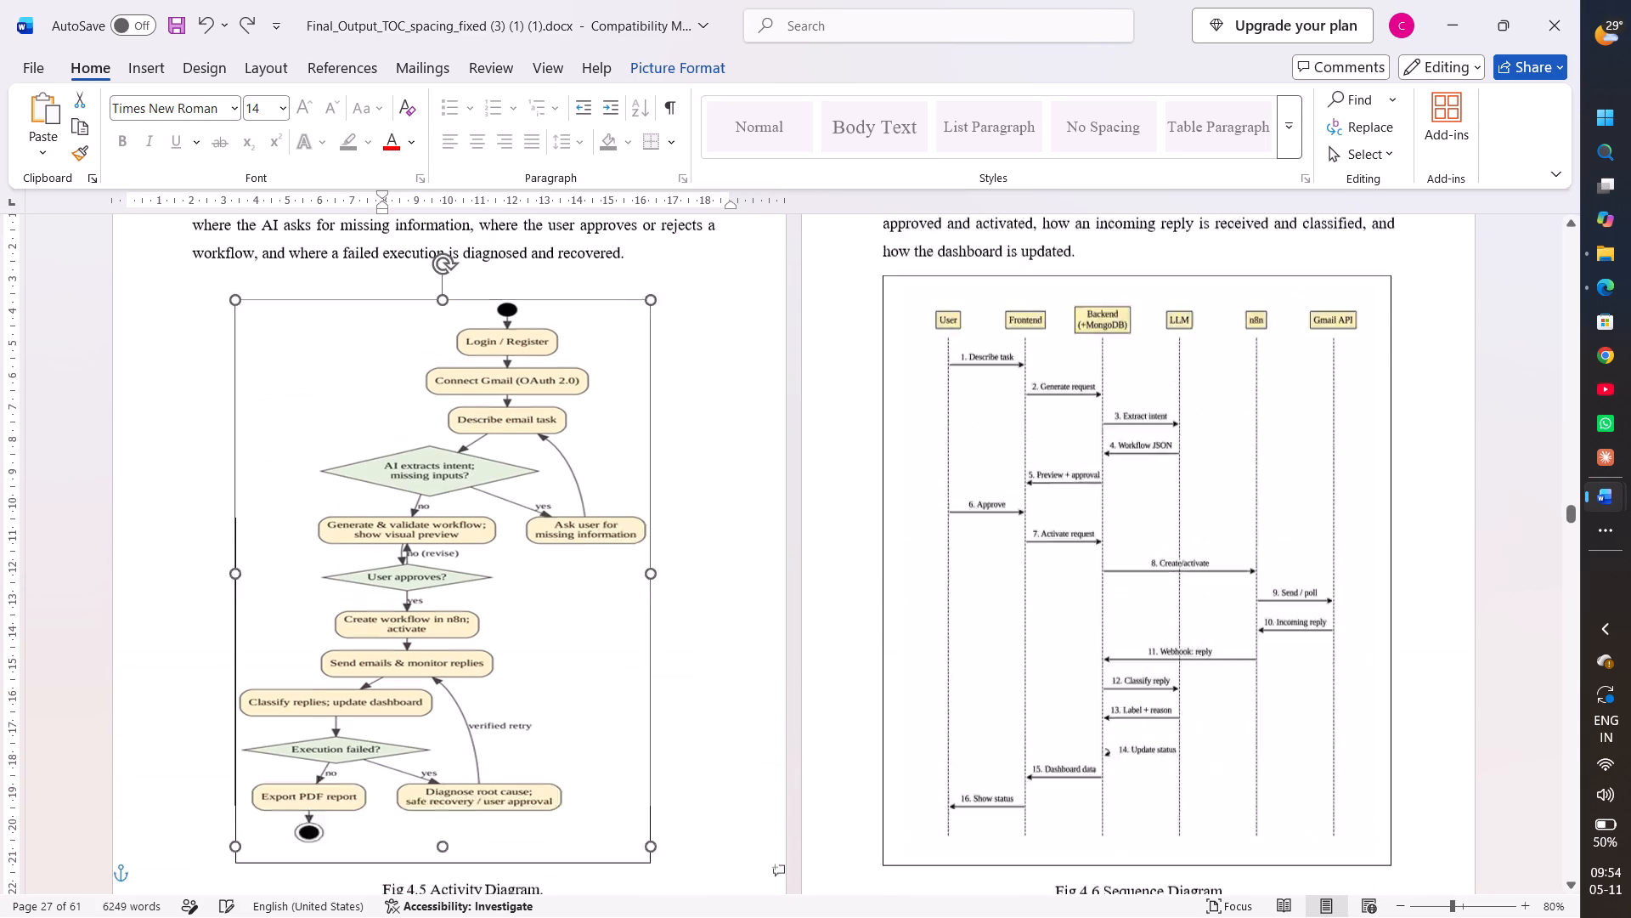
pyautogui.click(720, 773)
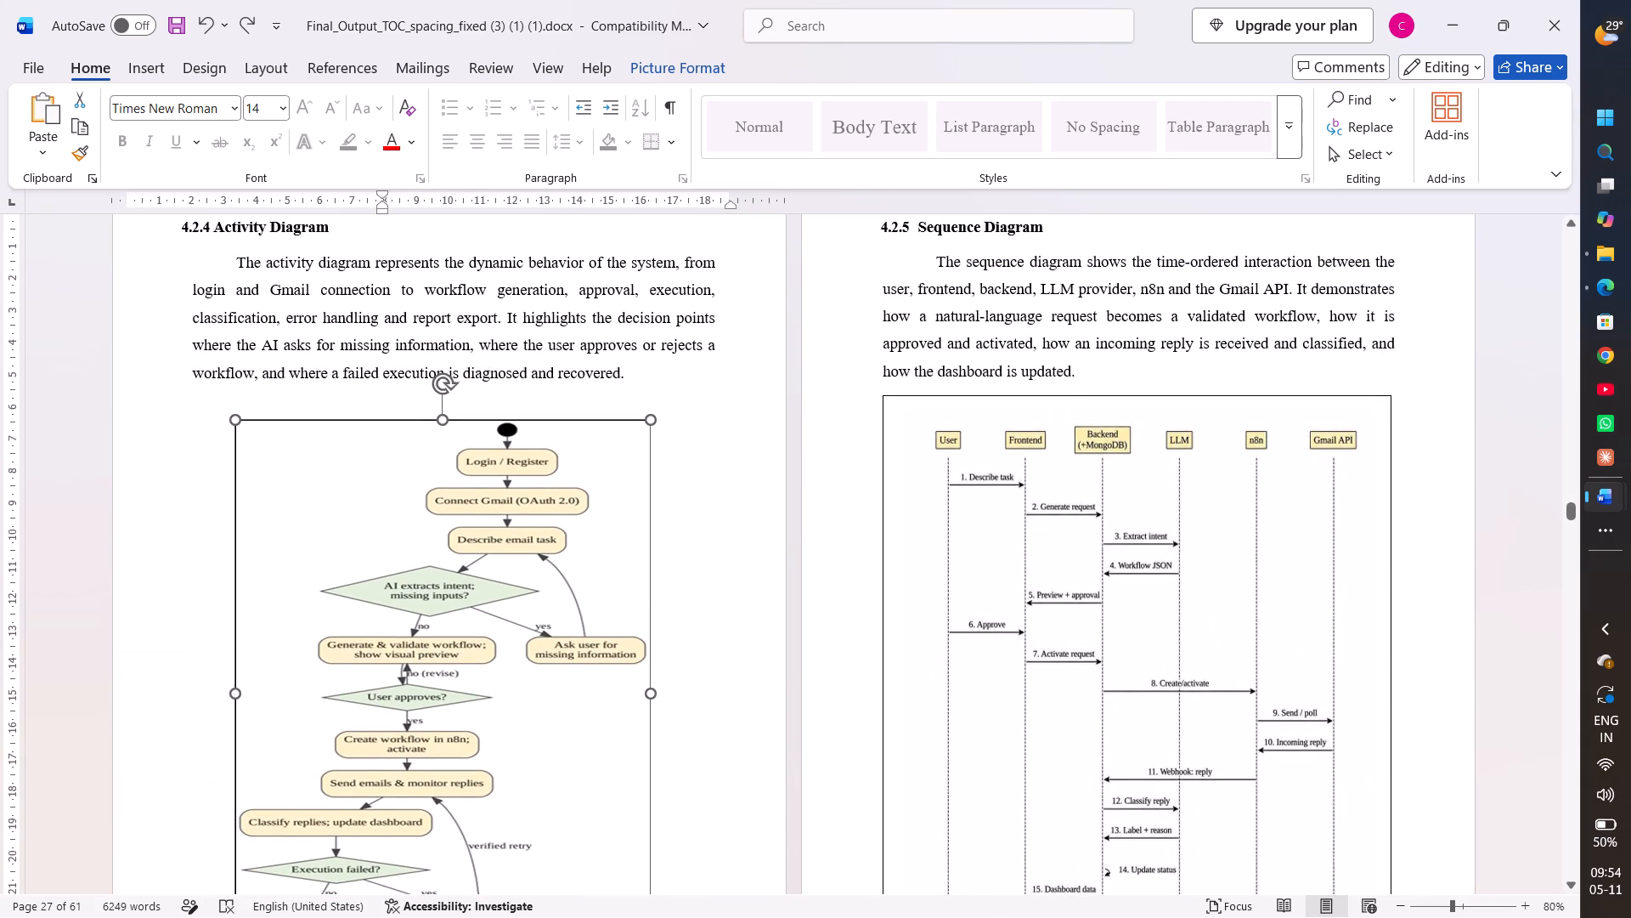
# Review the activity diagram's fit and compare the frames and captions of the neighbouring diagrams, Fig 4.3 to Fig 4.6.
pyautogui.scroll(-2, 720, 773)
pyautogui.scroll(1, 720, 773)
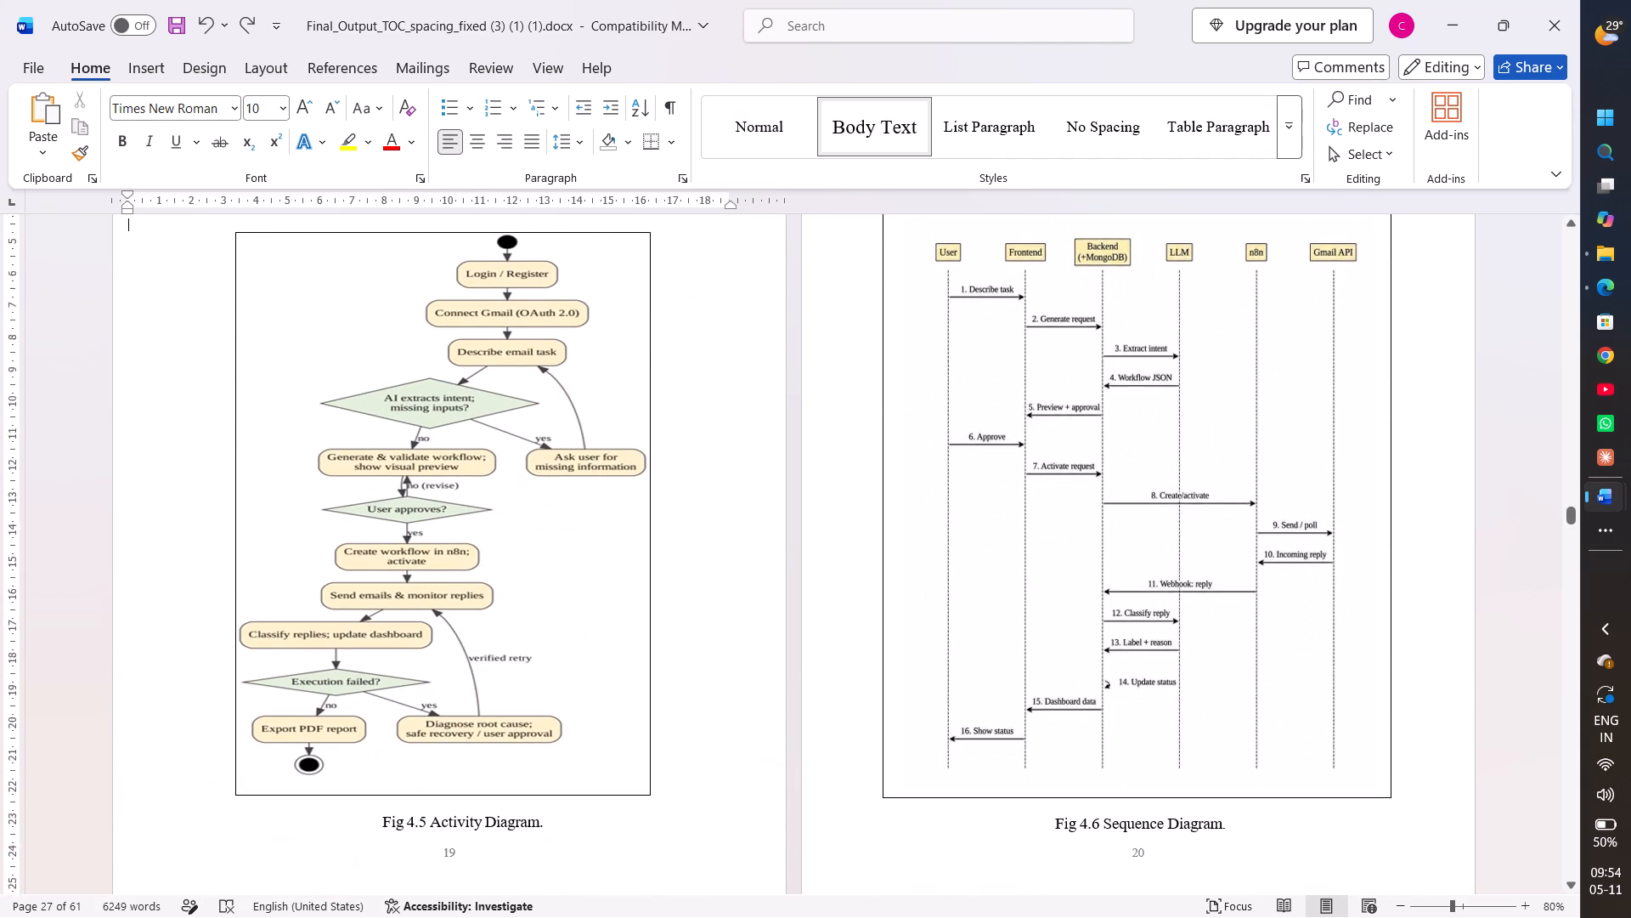
pyautogui.scroll(2, 720, 773)
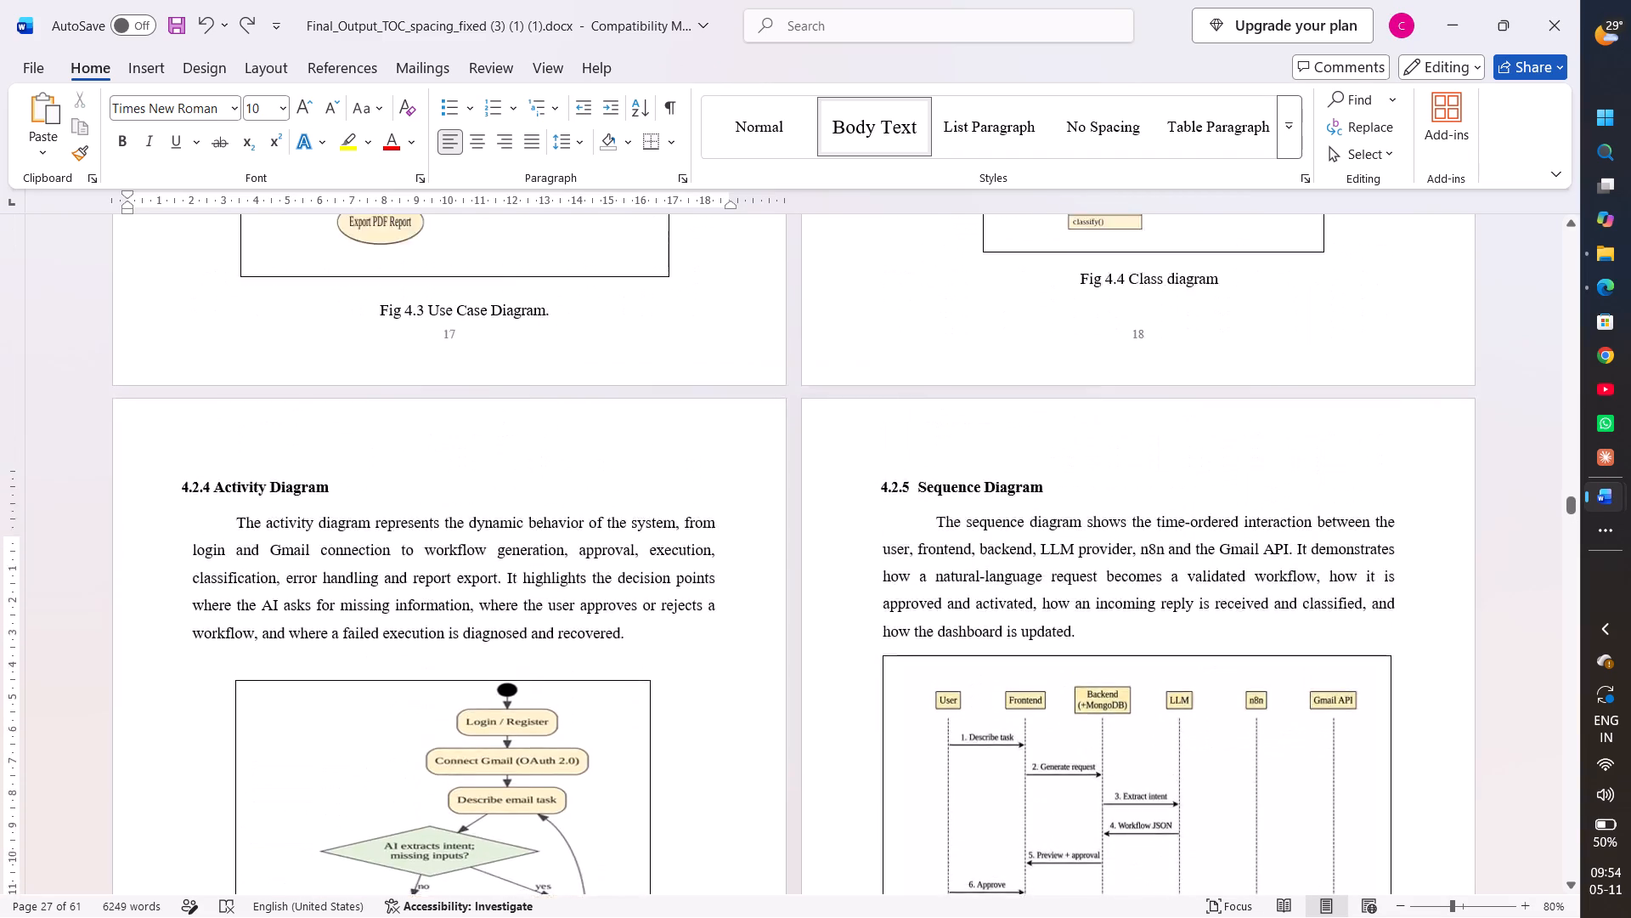
pyautogui.scroll(1, 720, 773)
pyautogui.scroll(-1, 720, 773)
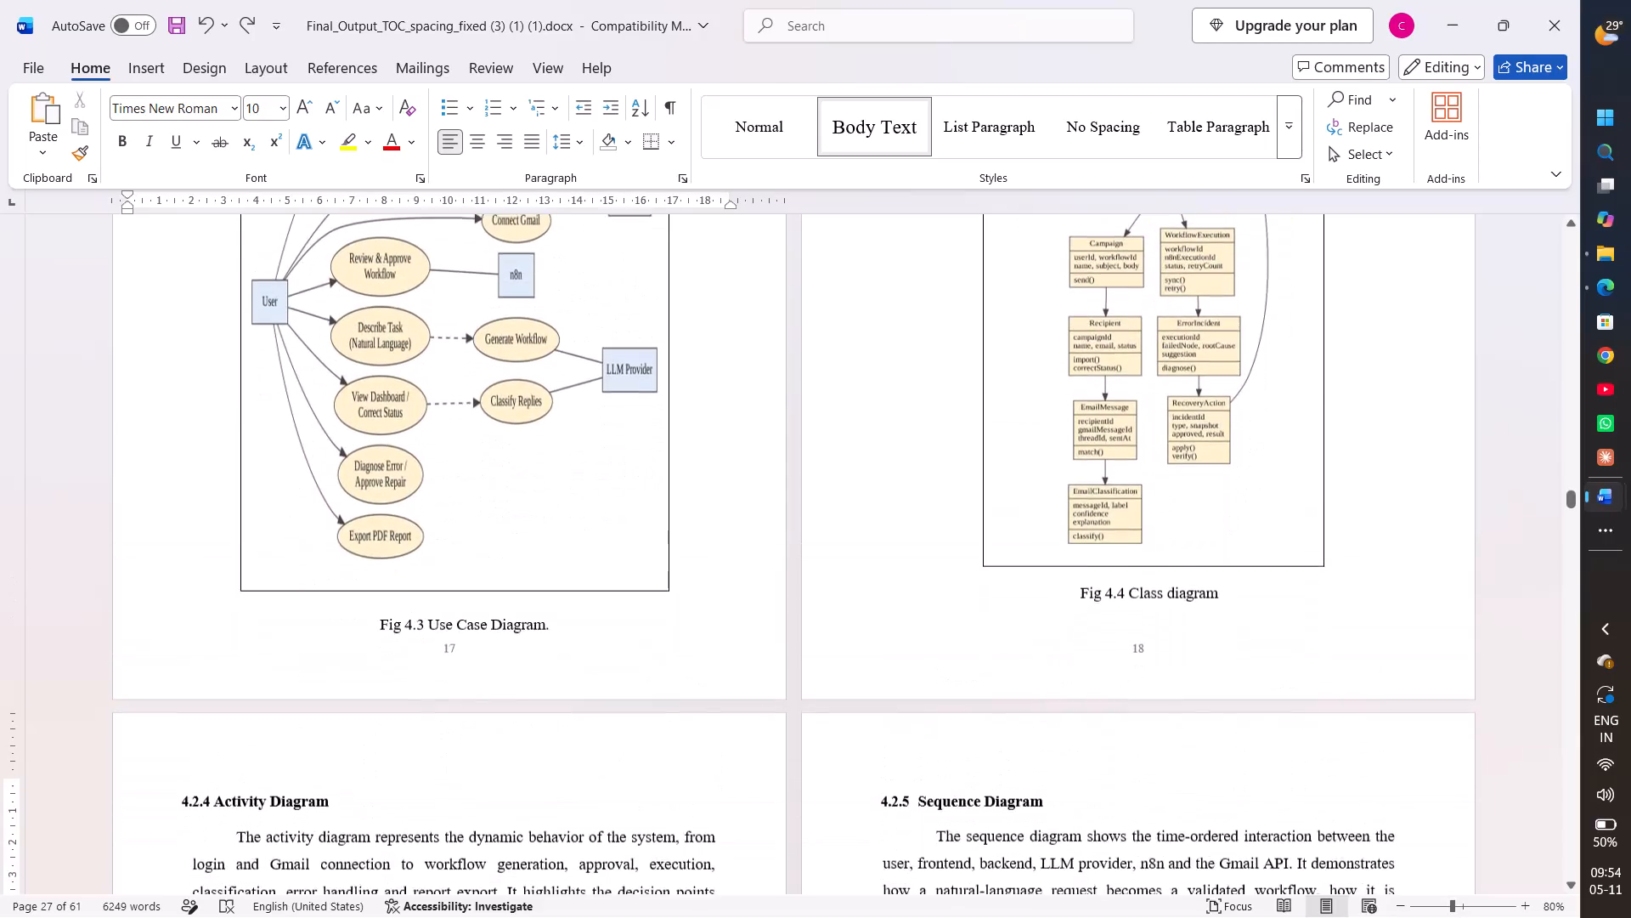
pyautogui.scroll(-1, 720, 773)
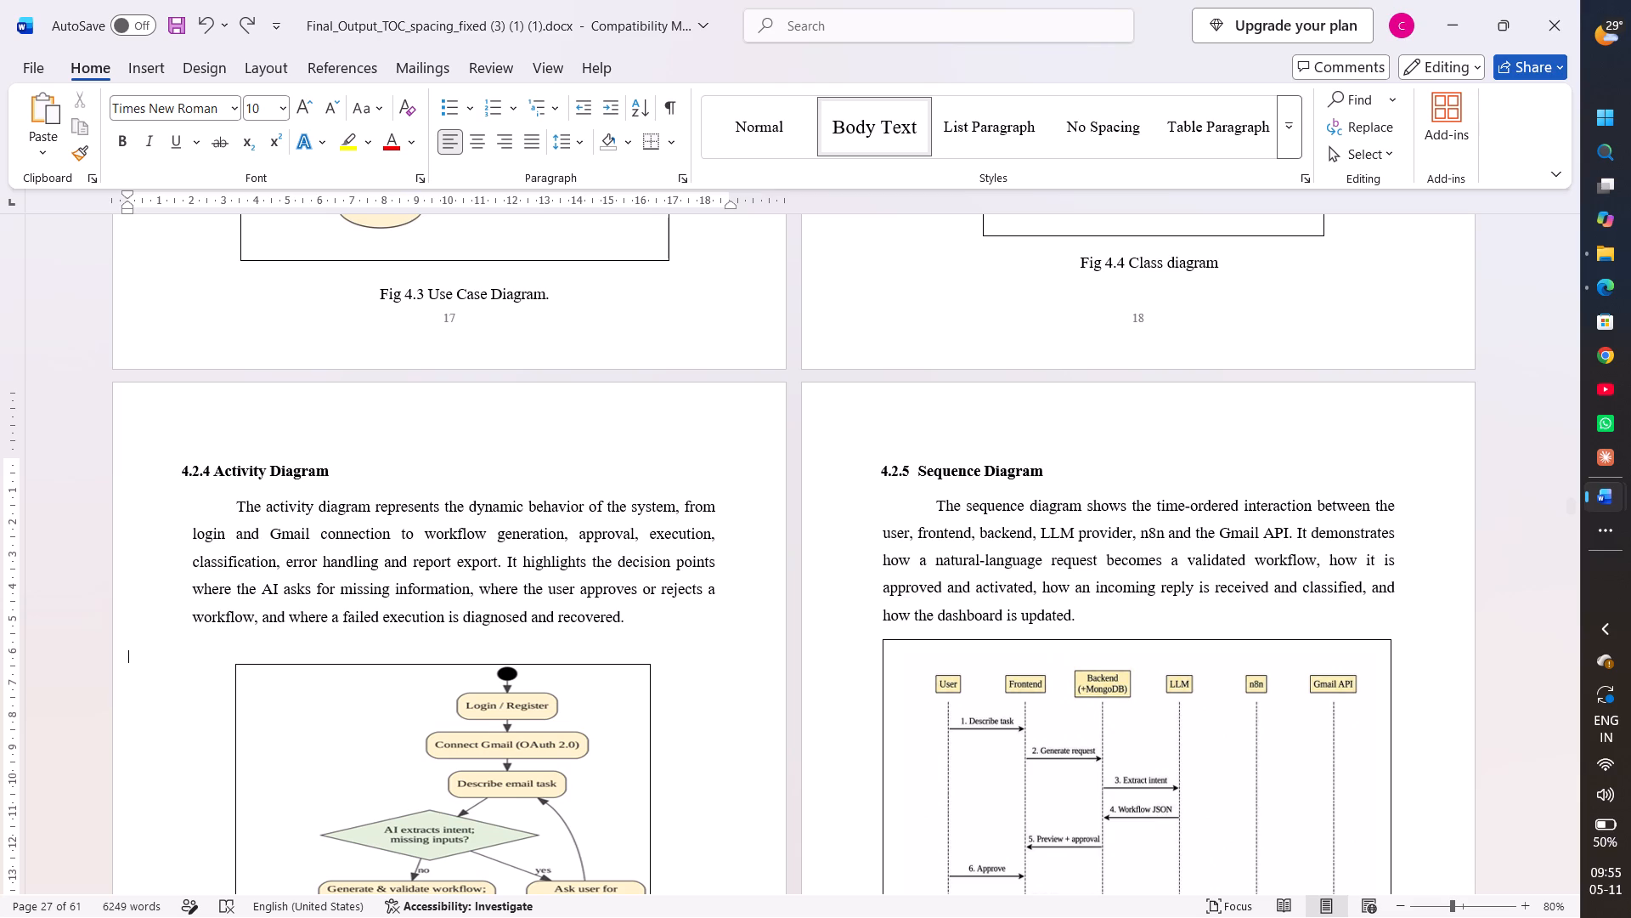
# Insert one blank line before the Fig 4.4 Class diagram caption.
pyautogui.scroll(1, 720, 773)
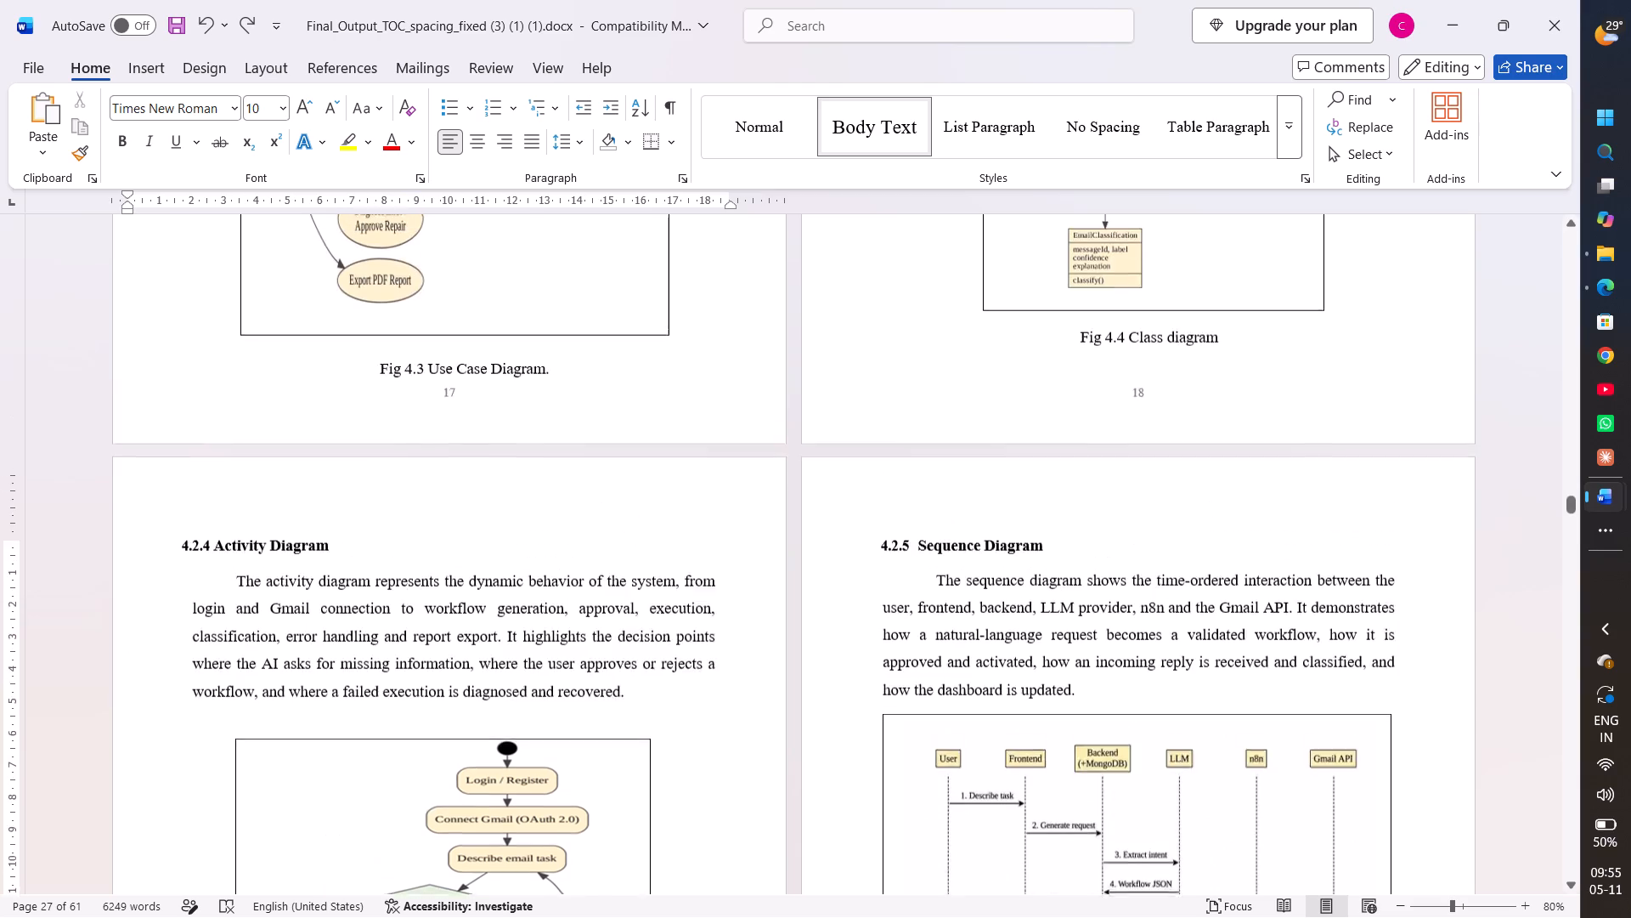
pyautogui.scroll(1, 720, 773)
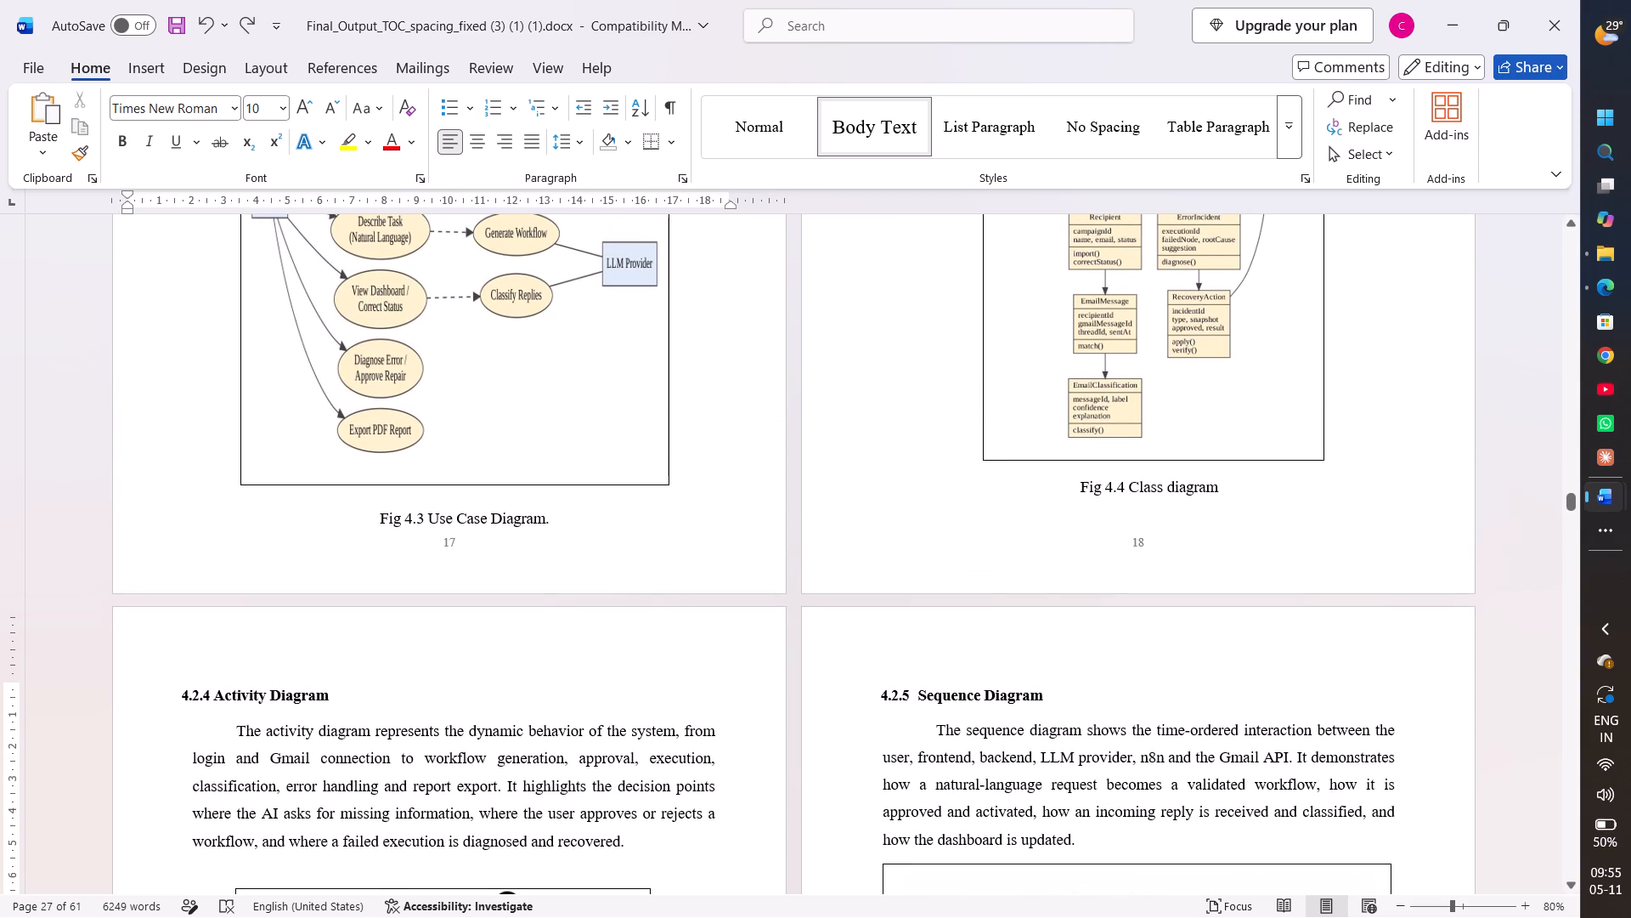
pyautogui.click(1128, 489)
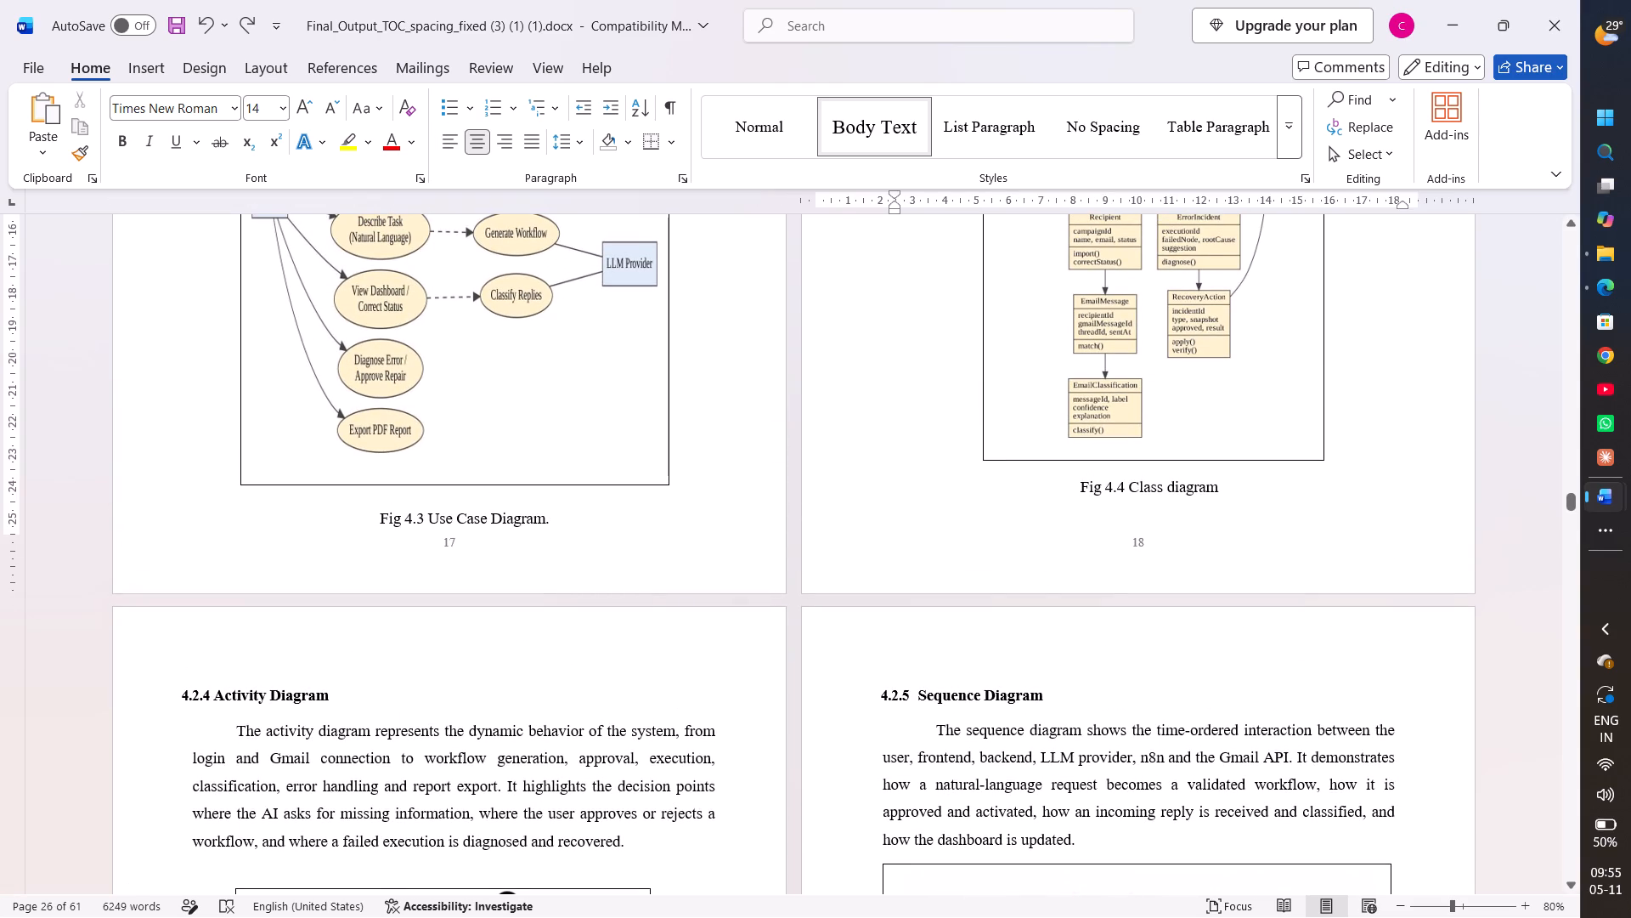
pyautogui.click(1076, 493)
pyautogui.press('Return')
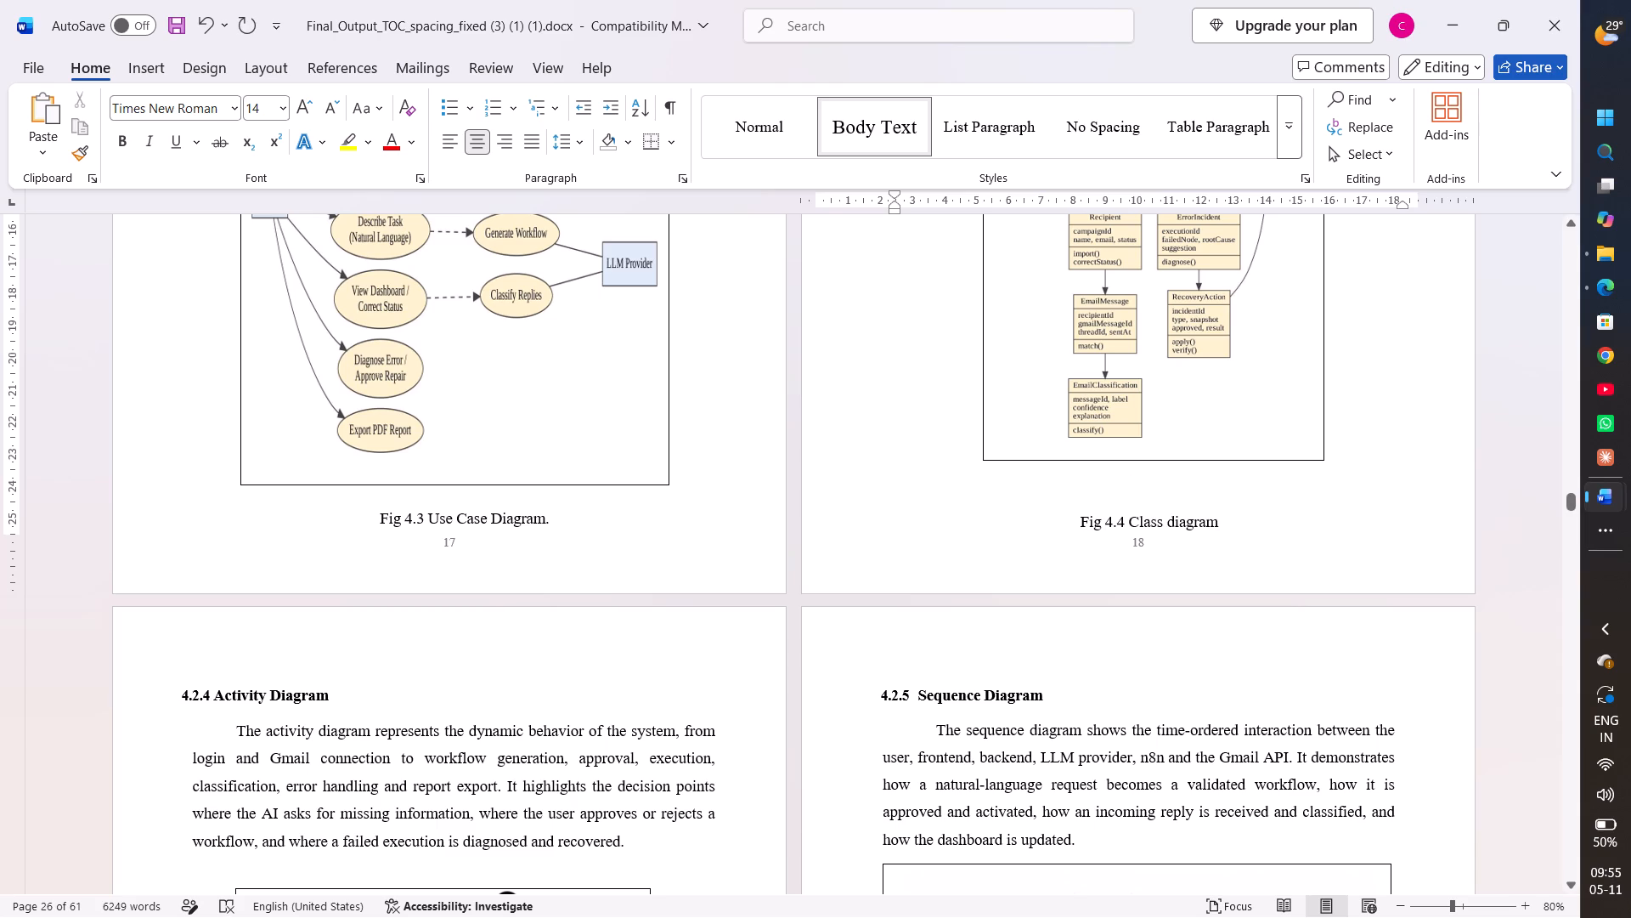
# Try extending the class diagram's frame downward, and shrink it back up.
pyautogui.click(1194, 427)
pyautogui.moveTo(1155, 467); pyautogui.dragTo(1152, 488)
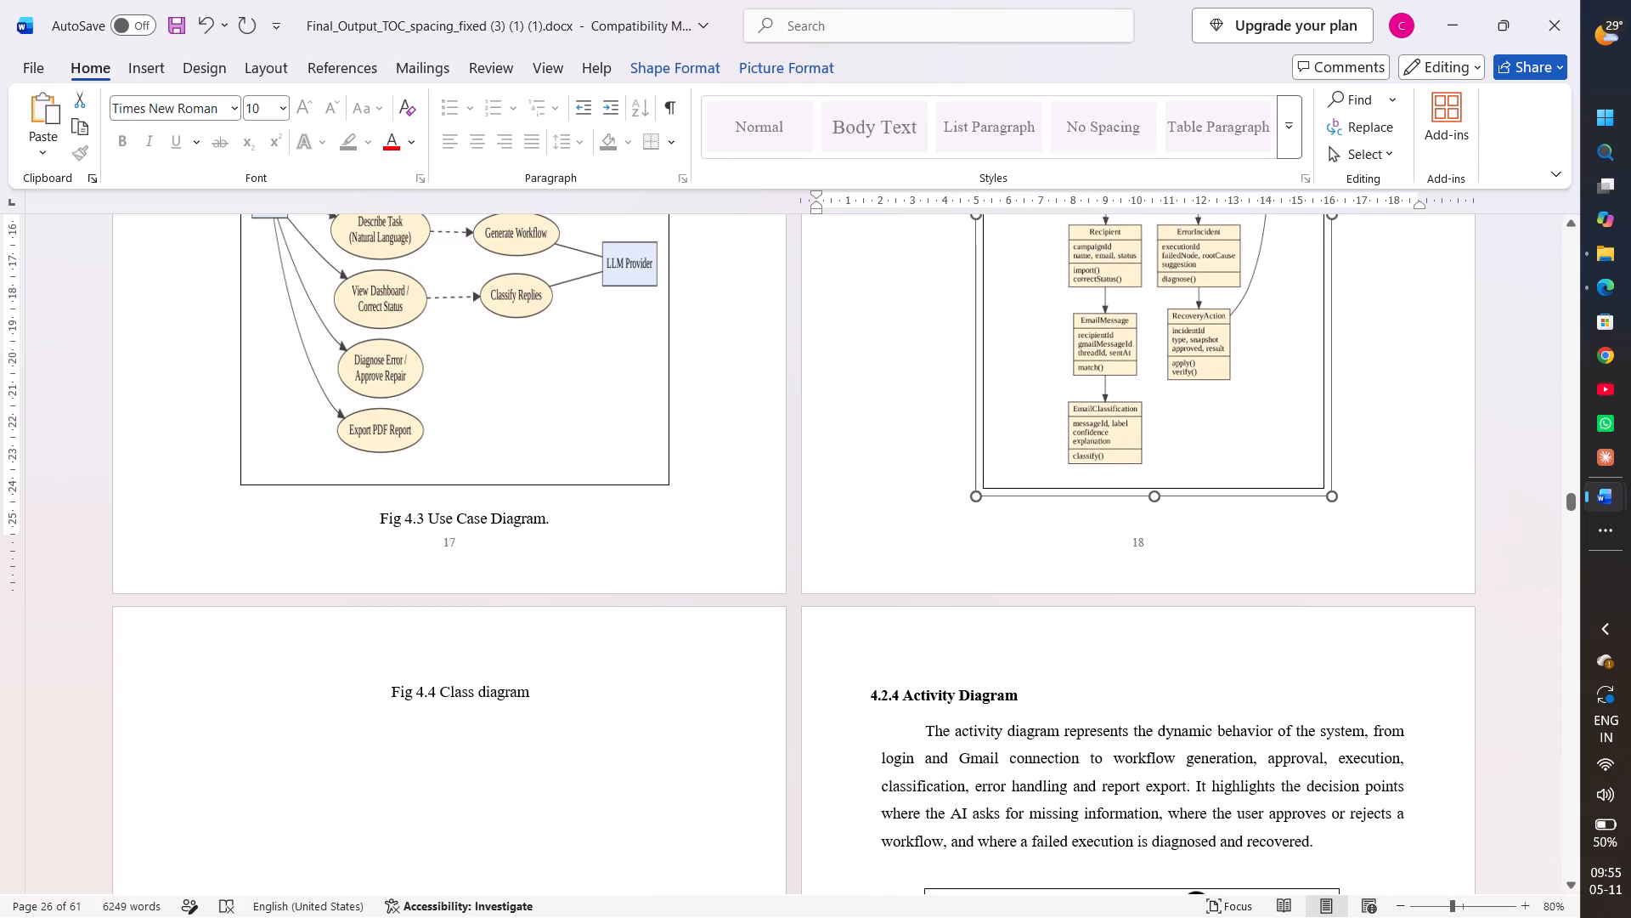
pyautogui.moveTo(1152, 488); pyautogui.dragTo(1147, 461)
# Delete the blank line above the Fig 4.4 Class diagram caption.
pyautogui.click(1077, 794)
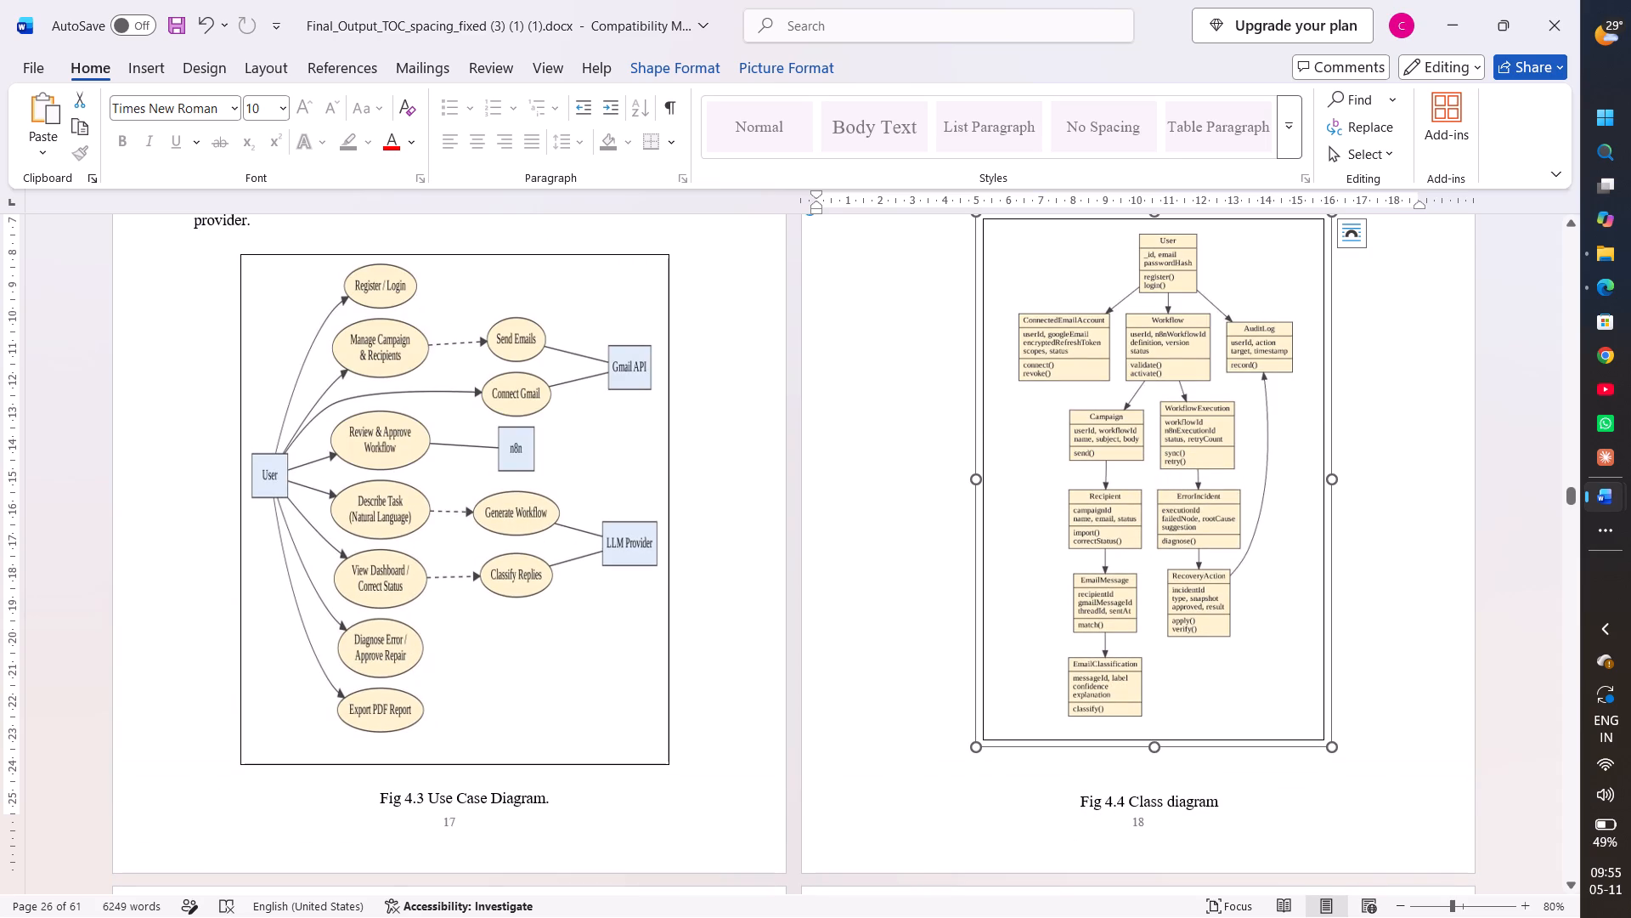
pyautogui.press('BackSpace')
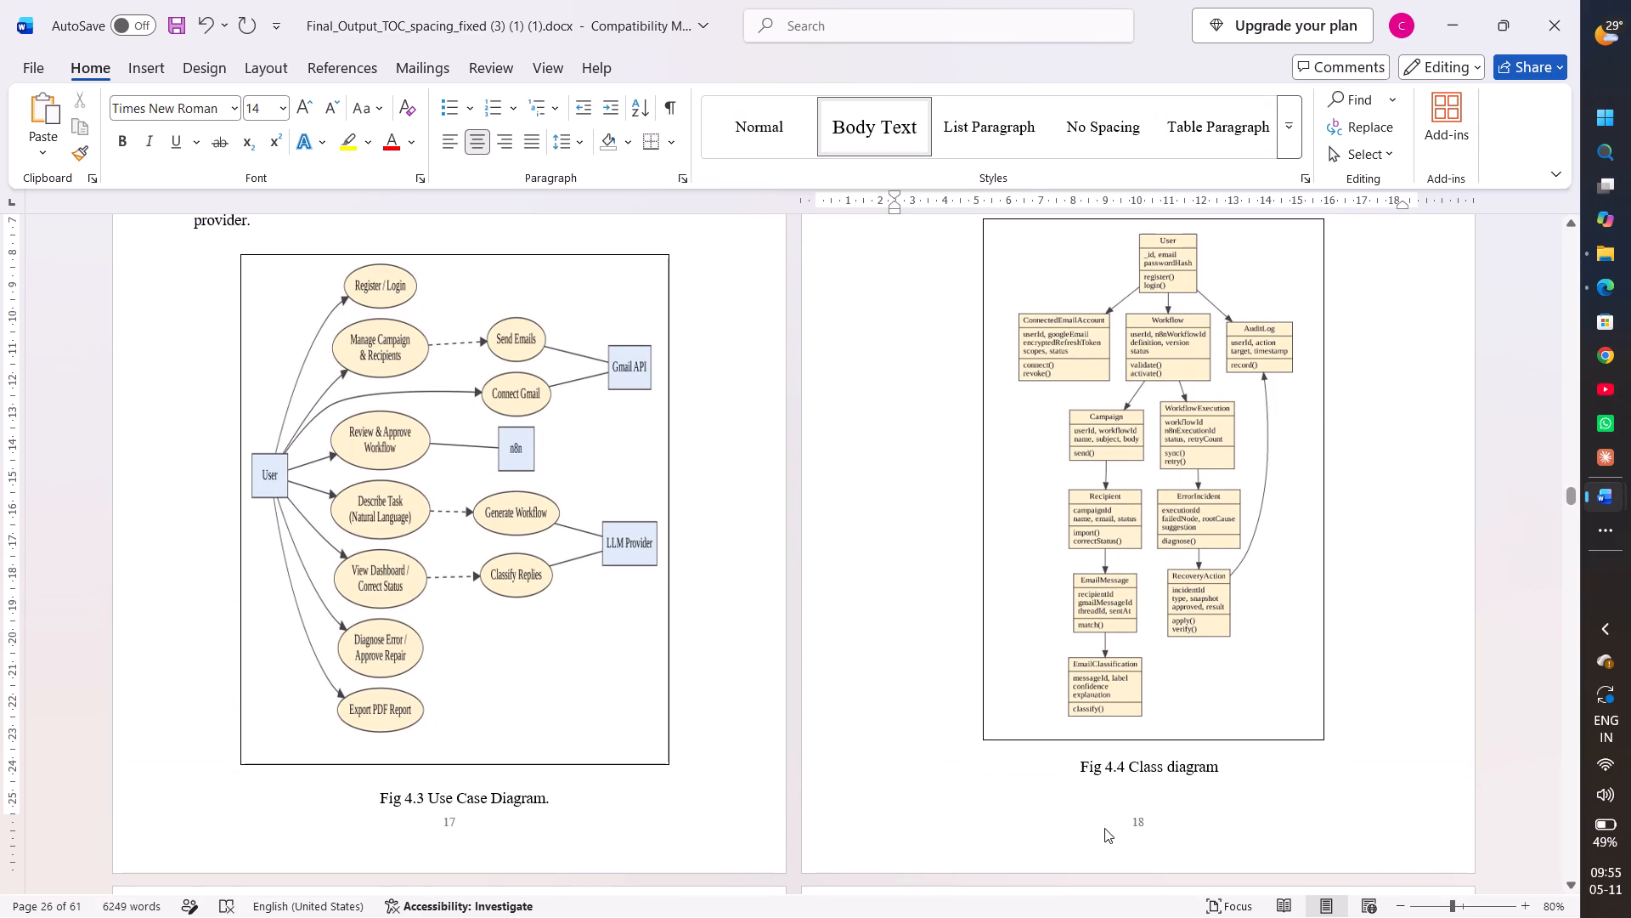
# Review the Chapter 4 diagram pages, comparing the frames and caption spacing of Fig 4.1 to Fig 4.6.
pyautogui.scroll(3, 1105, 829)
pyautogui.scroll(-1, 1105, 829)
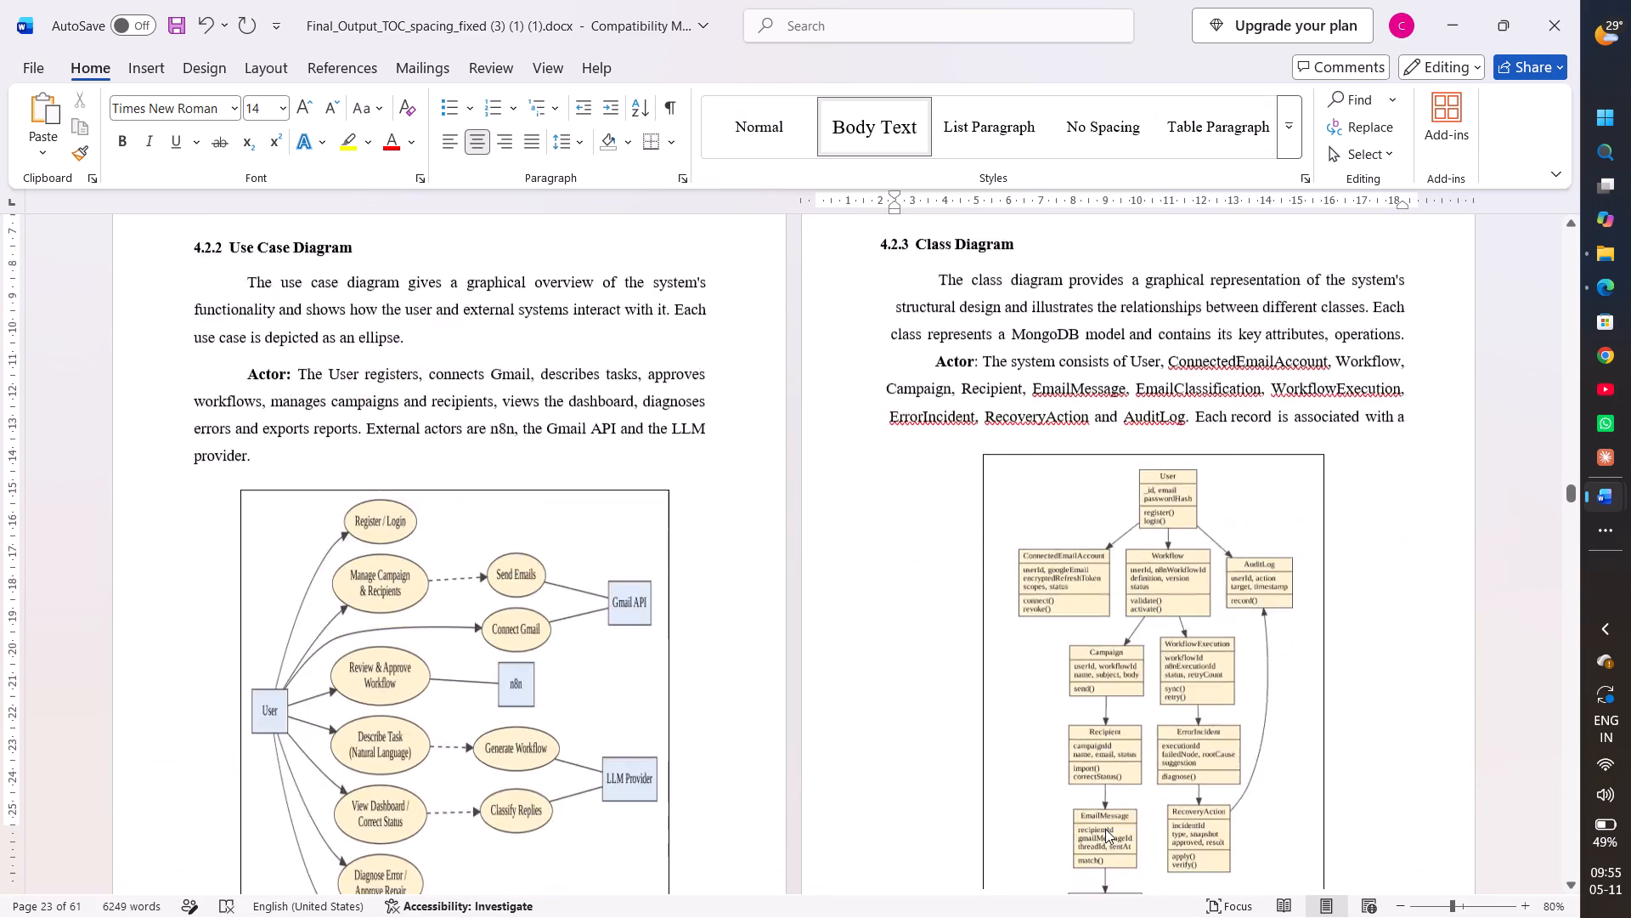
pyautogui.scroll(5, 1105, 829)
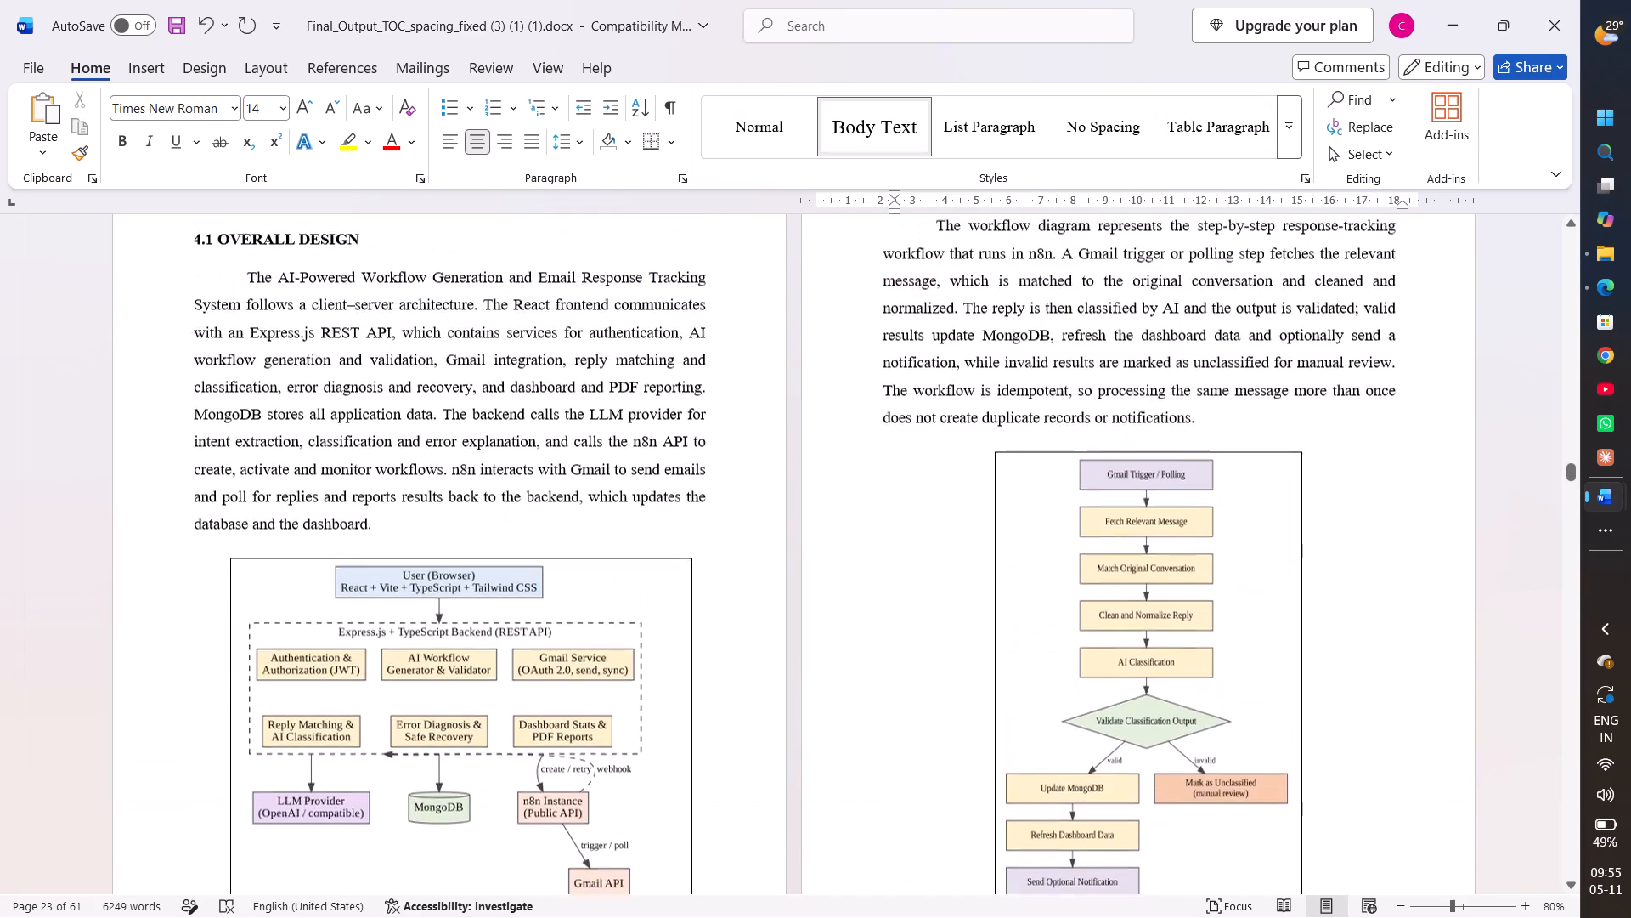
pyautogui.scroll(1, 1105, 829)
pyautogui.scroll(-1, 1105, 829)
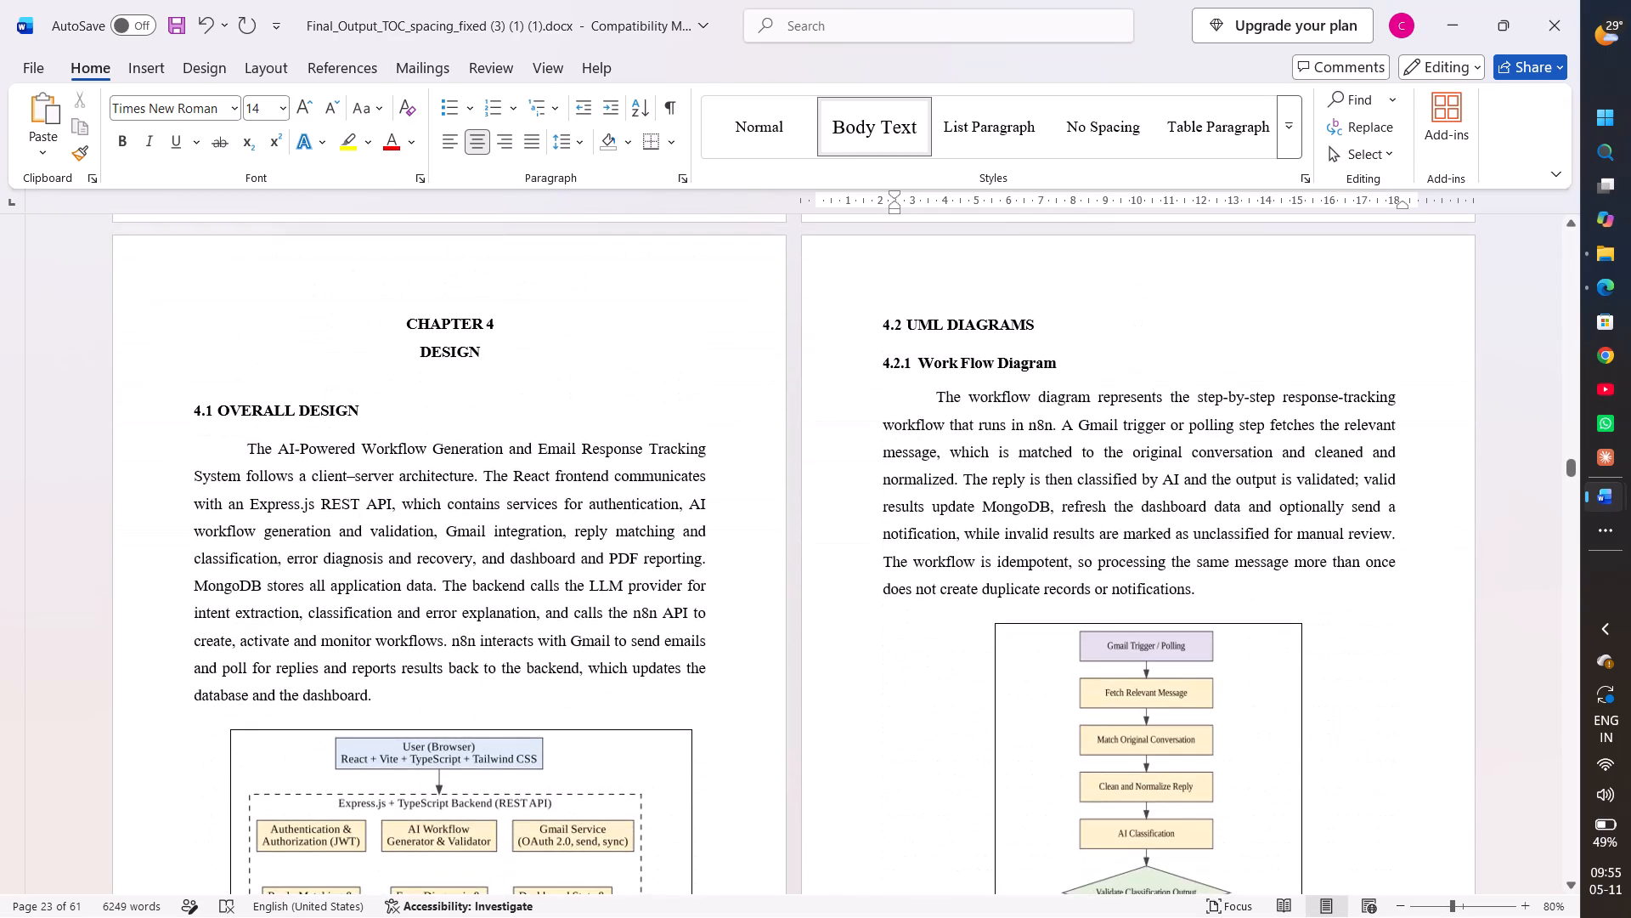
pyautogui.scroll(-4, 1105, 829)
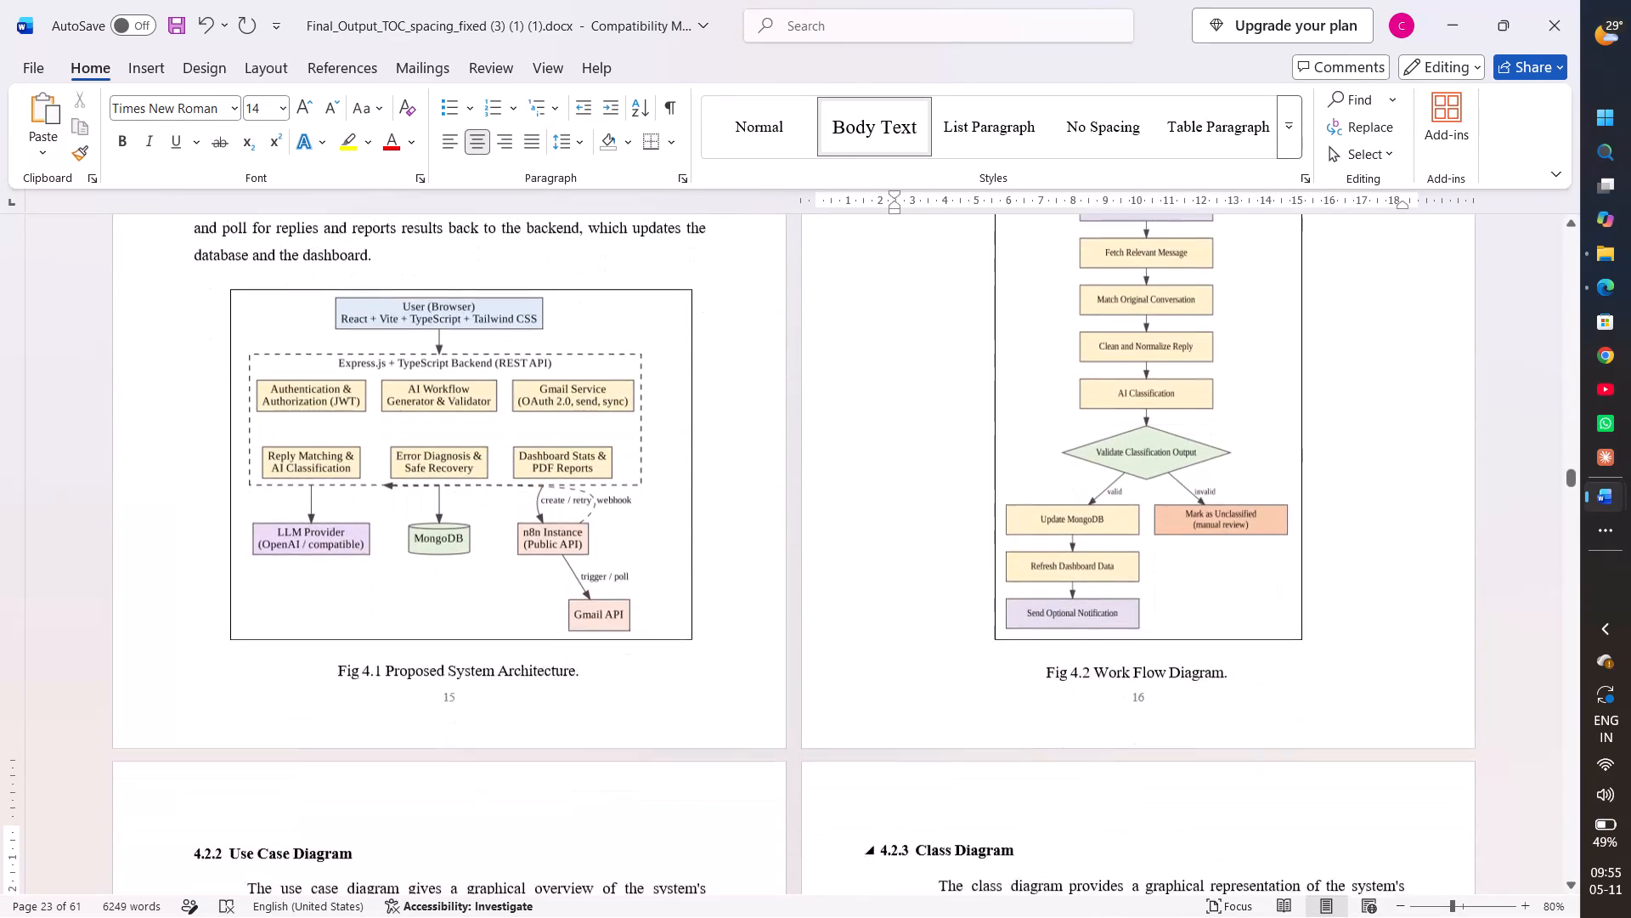
pyautogui.scroll(-4, 1105, 829)
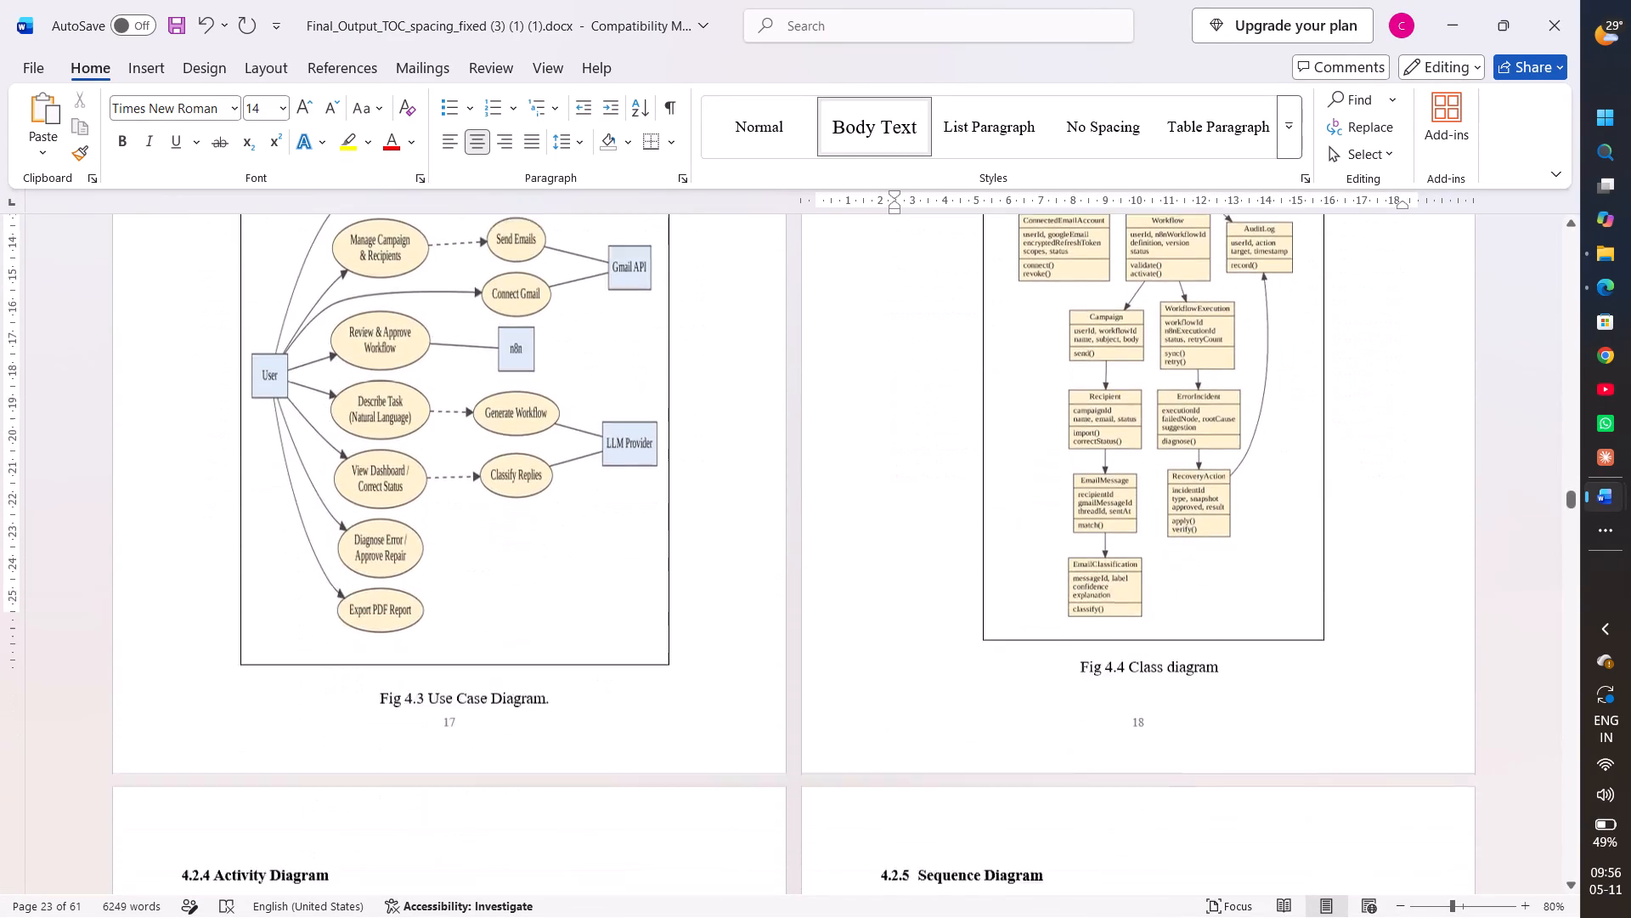
pyautogui.scroll(-4, 1105, 829)
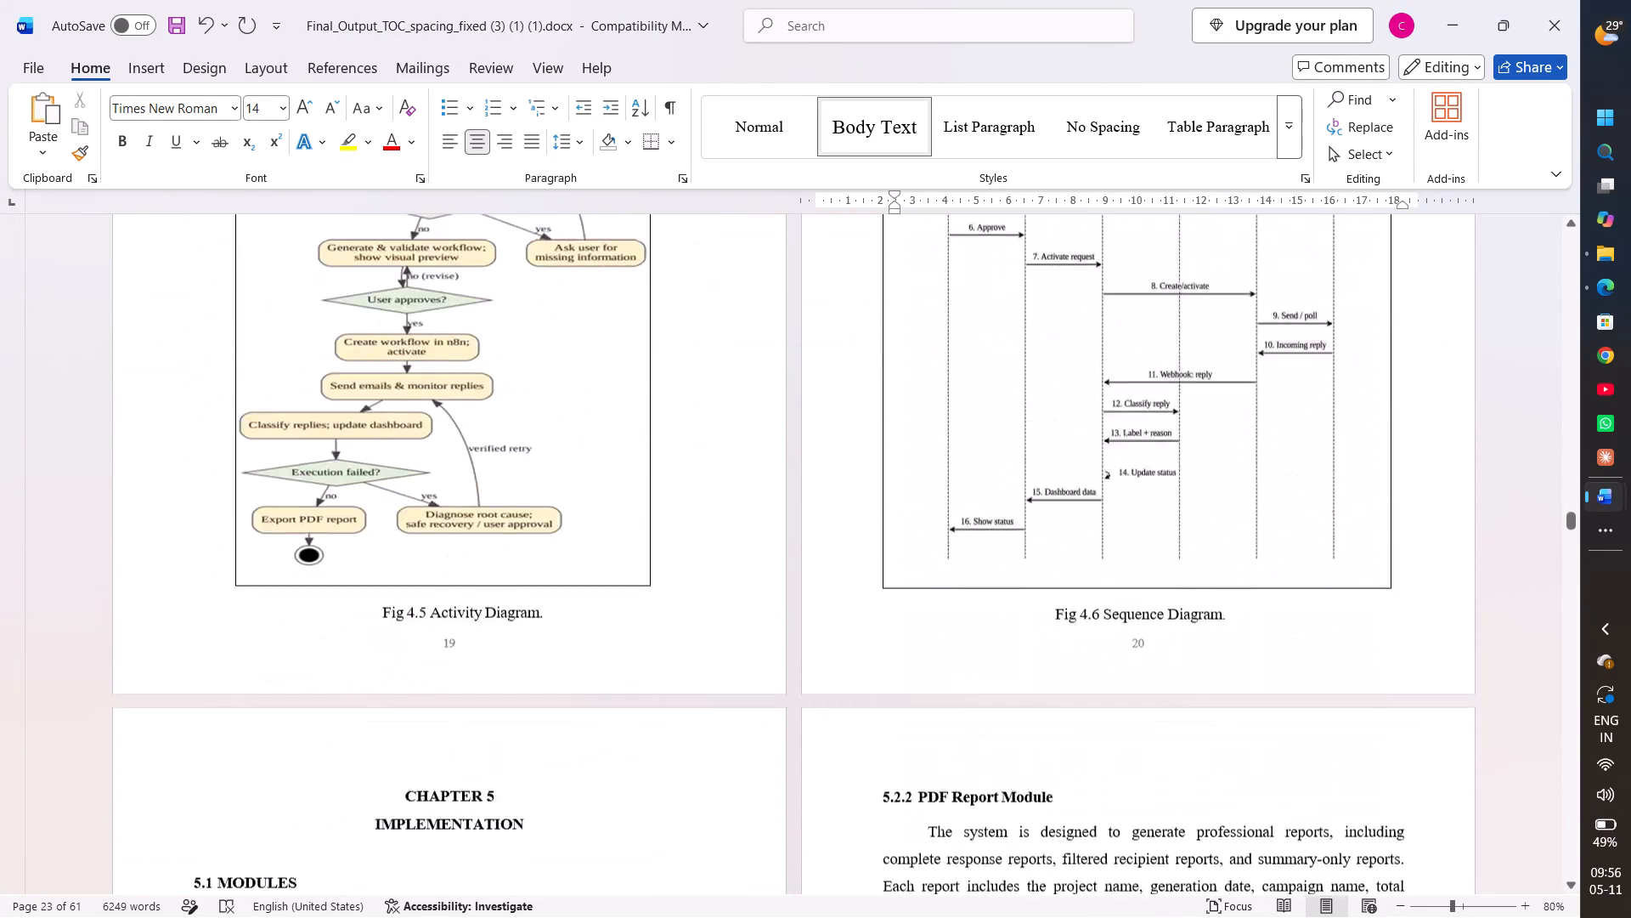
pyautogui.scroll(-1, 1105, 829)
pyautogui.scroll(2, 1105, 829)
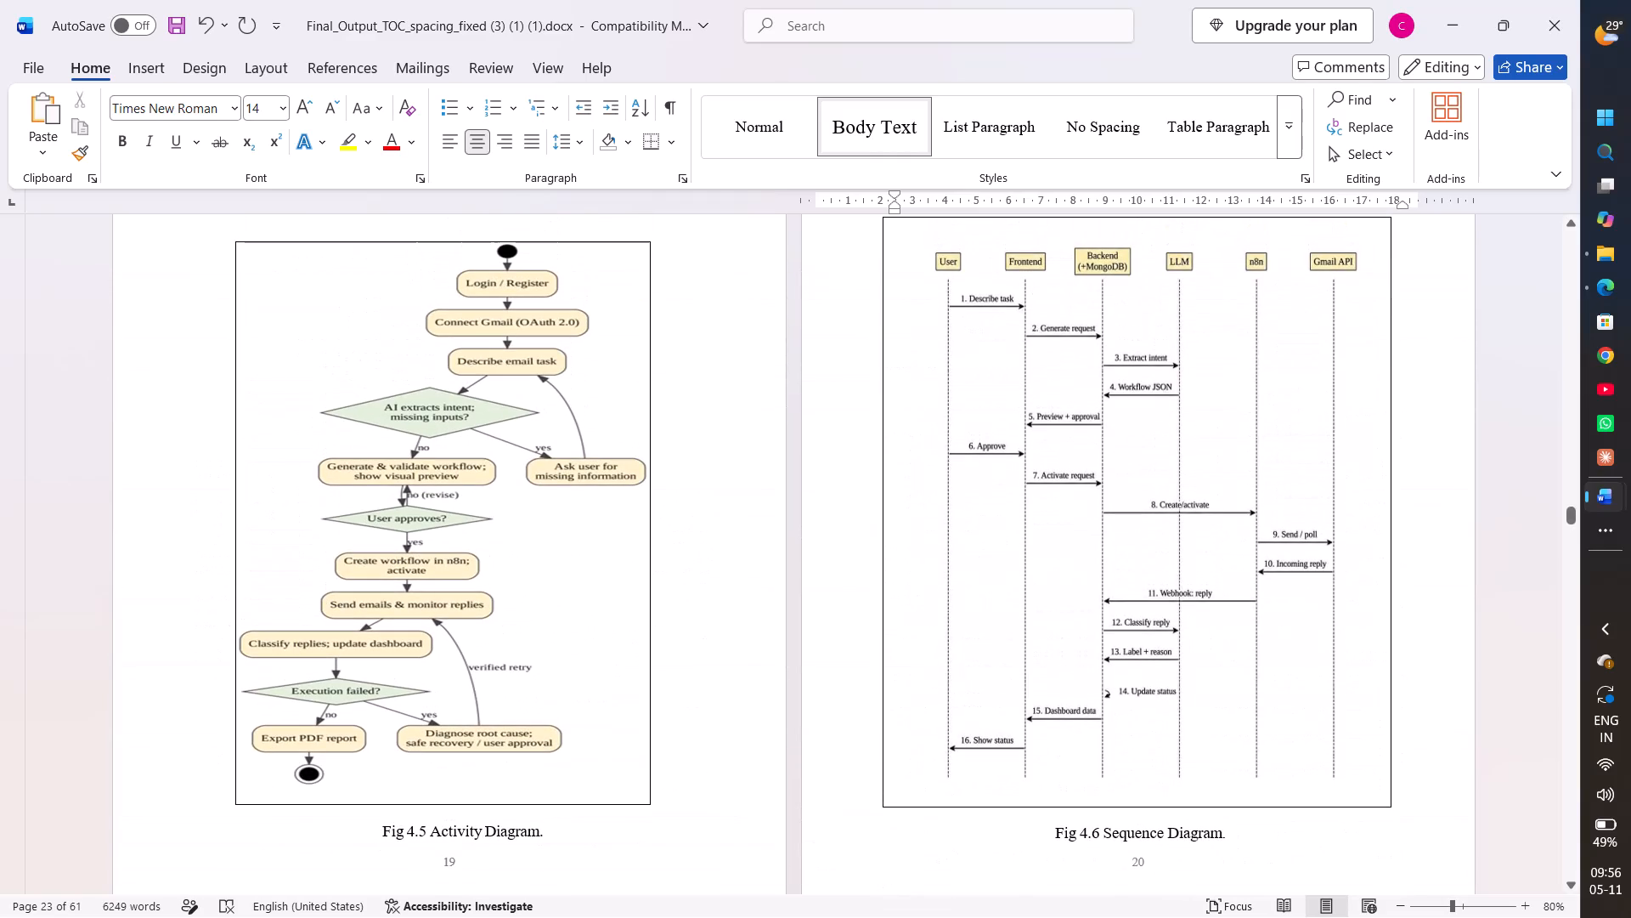
pyautogui.scroll(-1, 1105, 829)
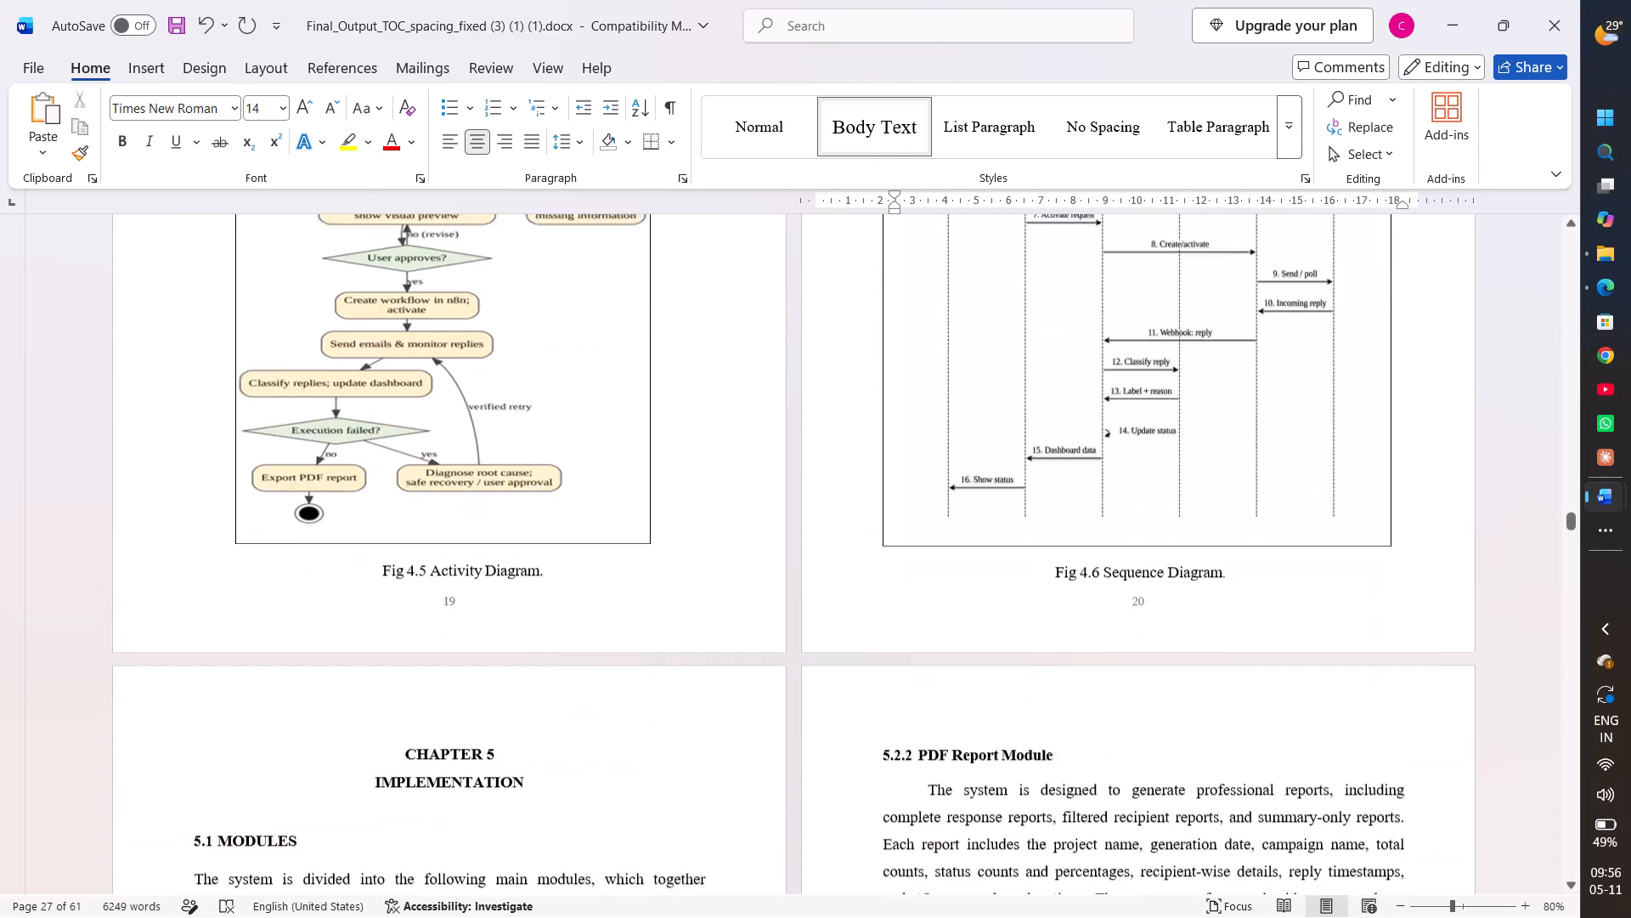
pyautogui.scroll(-1, 1105, 829)
pyautogui.scroll(2, 1105, 829)
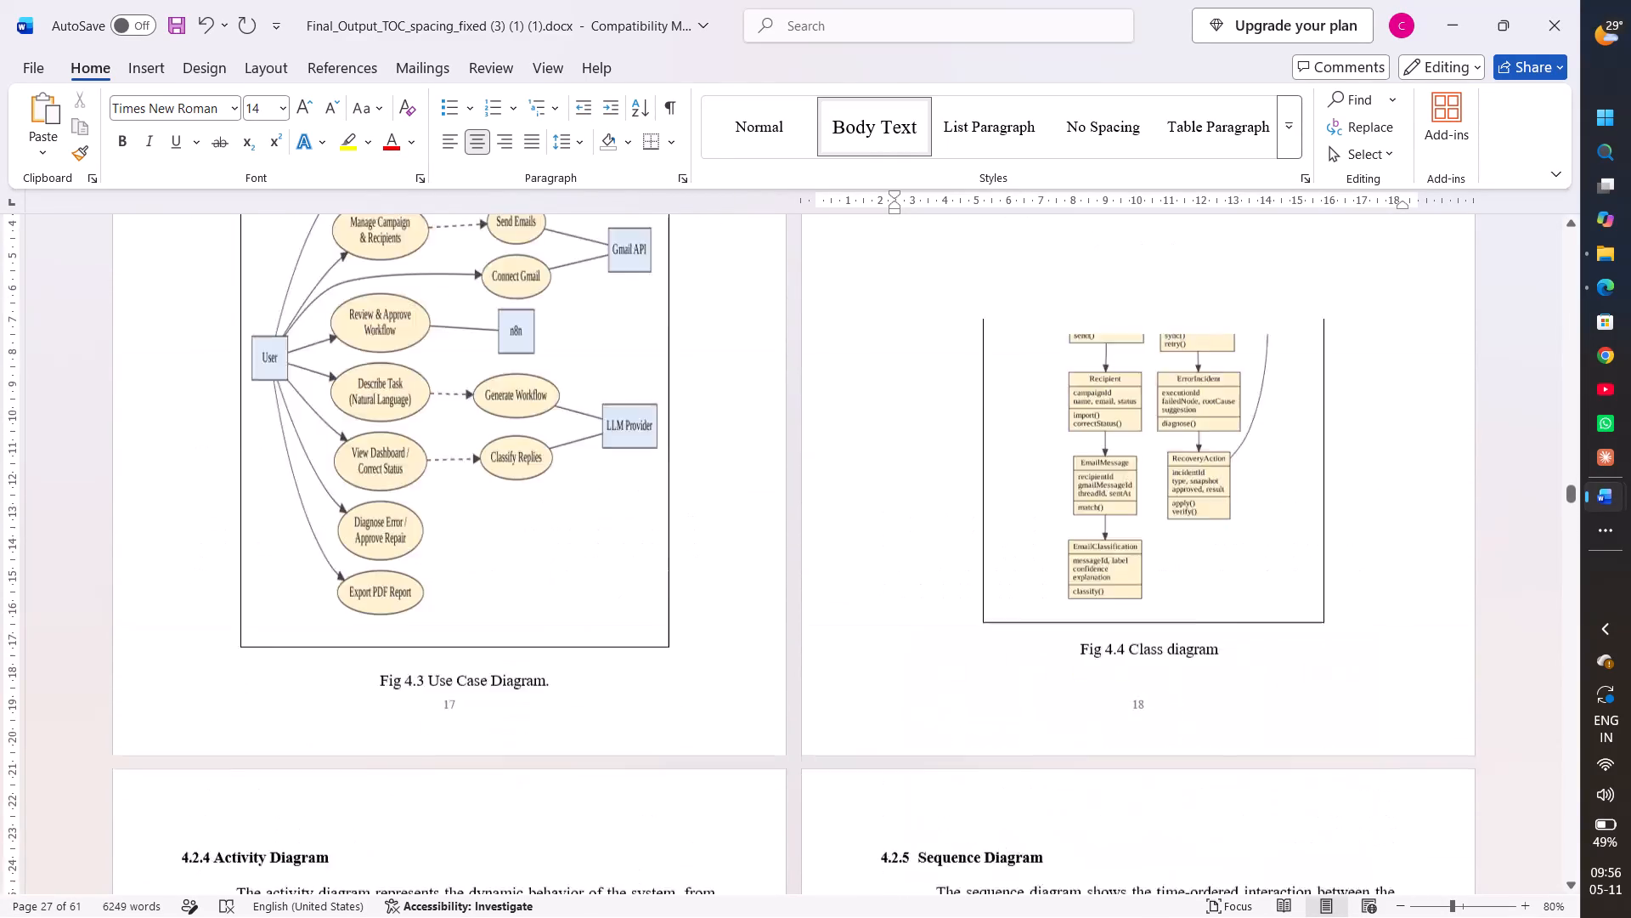
pyautogui.scroll(2, 1105, 829)
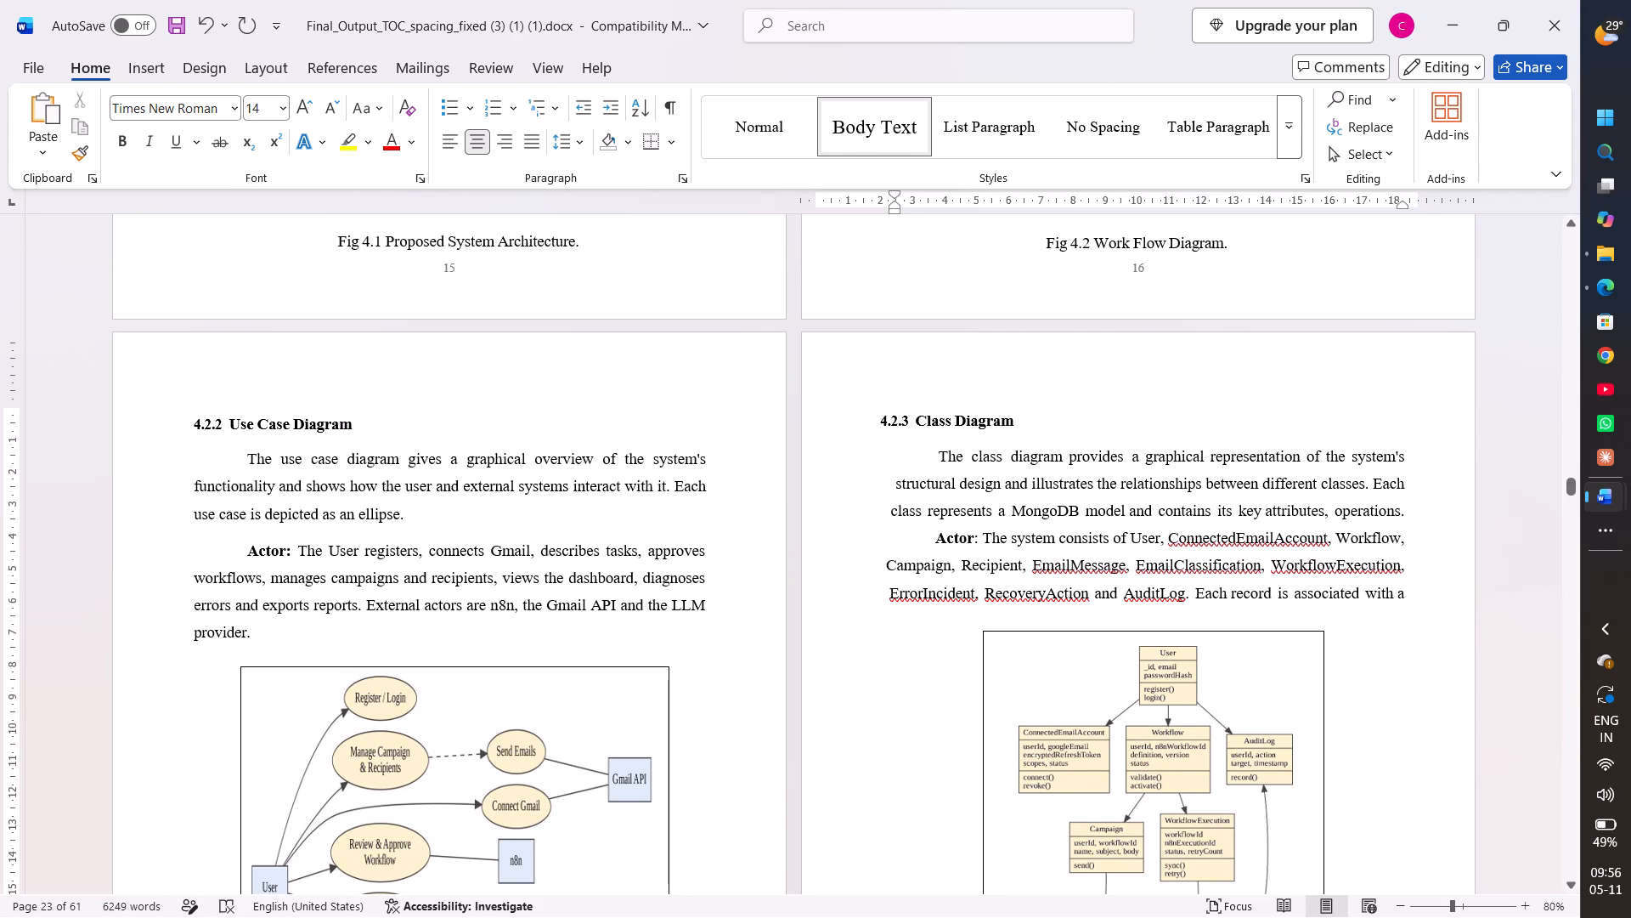
# Remove the trailing "a" from the last sentence of the Class Diagram text and end it as "associated with.".
pyautogui.click(1404, 596)
pyautogui.press('BackSpace')
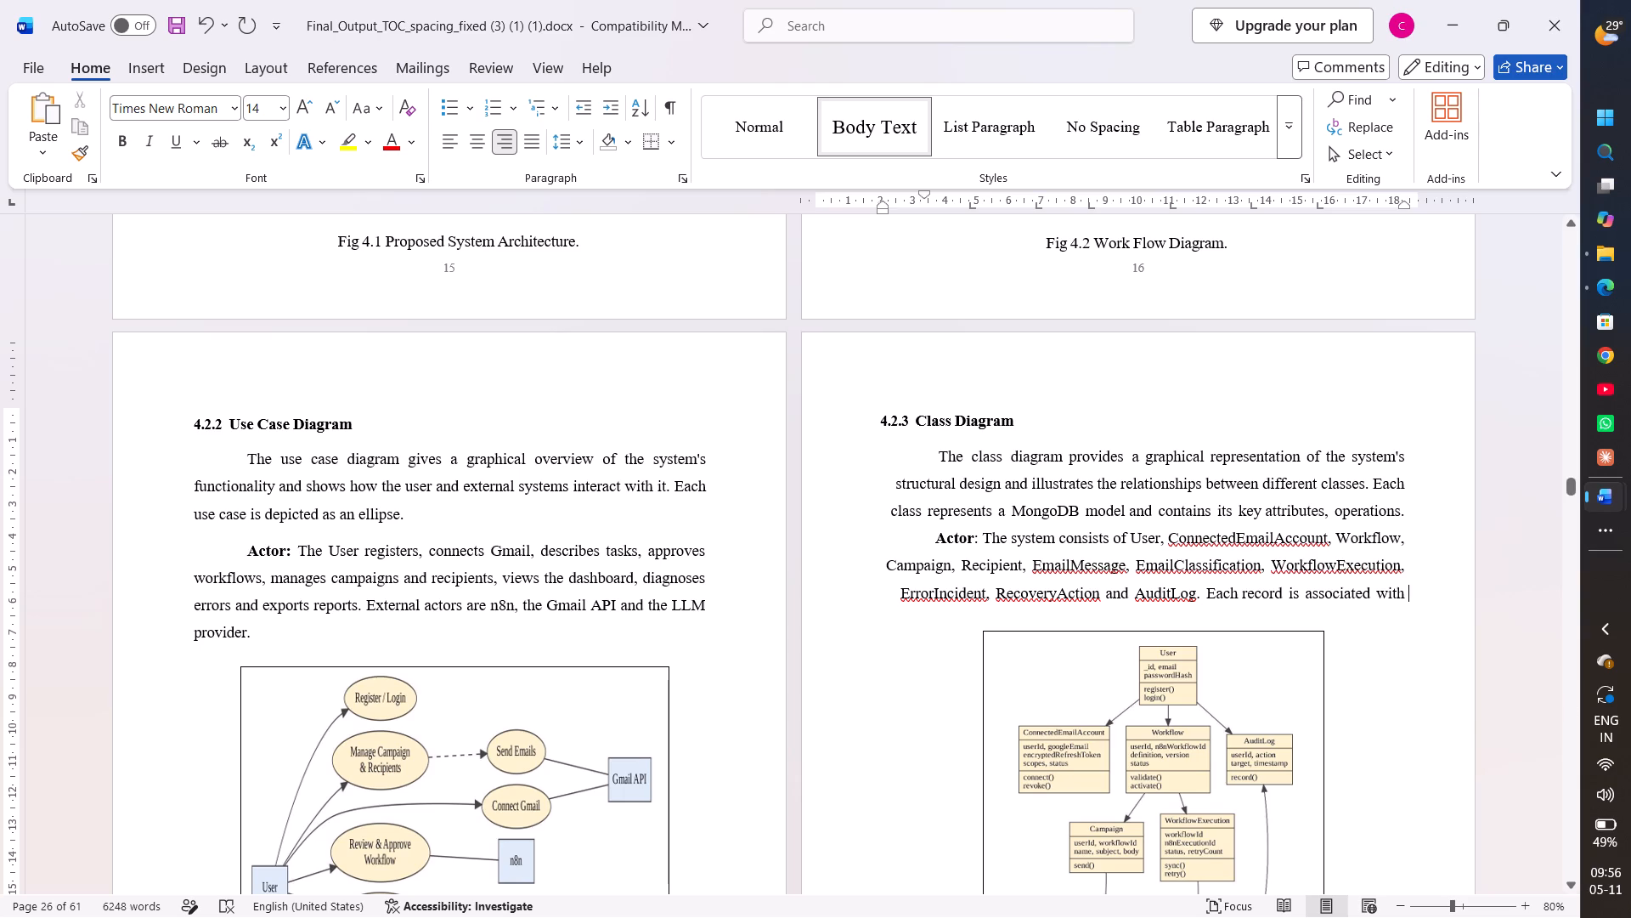
pyautogui.press('BackSpace')
pyautogui.press('.')
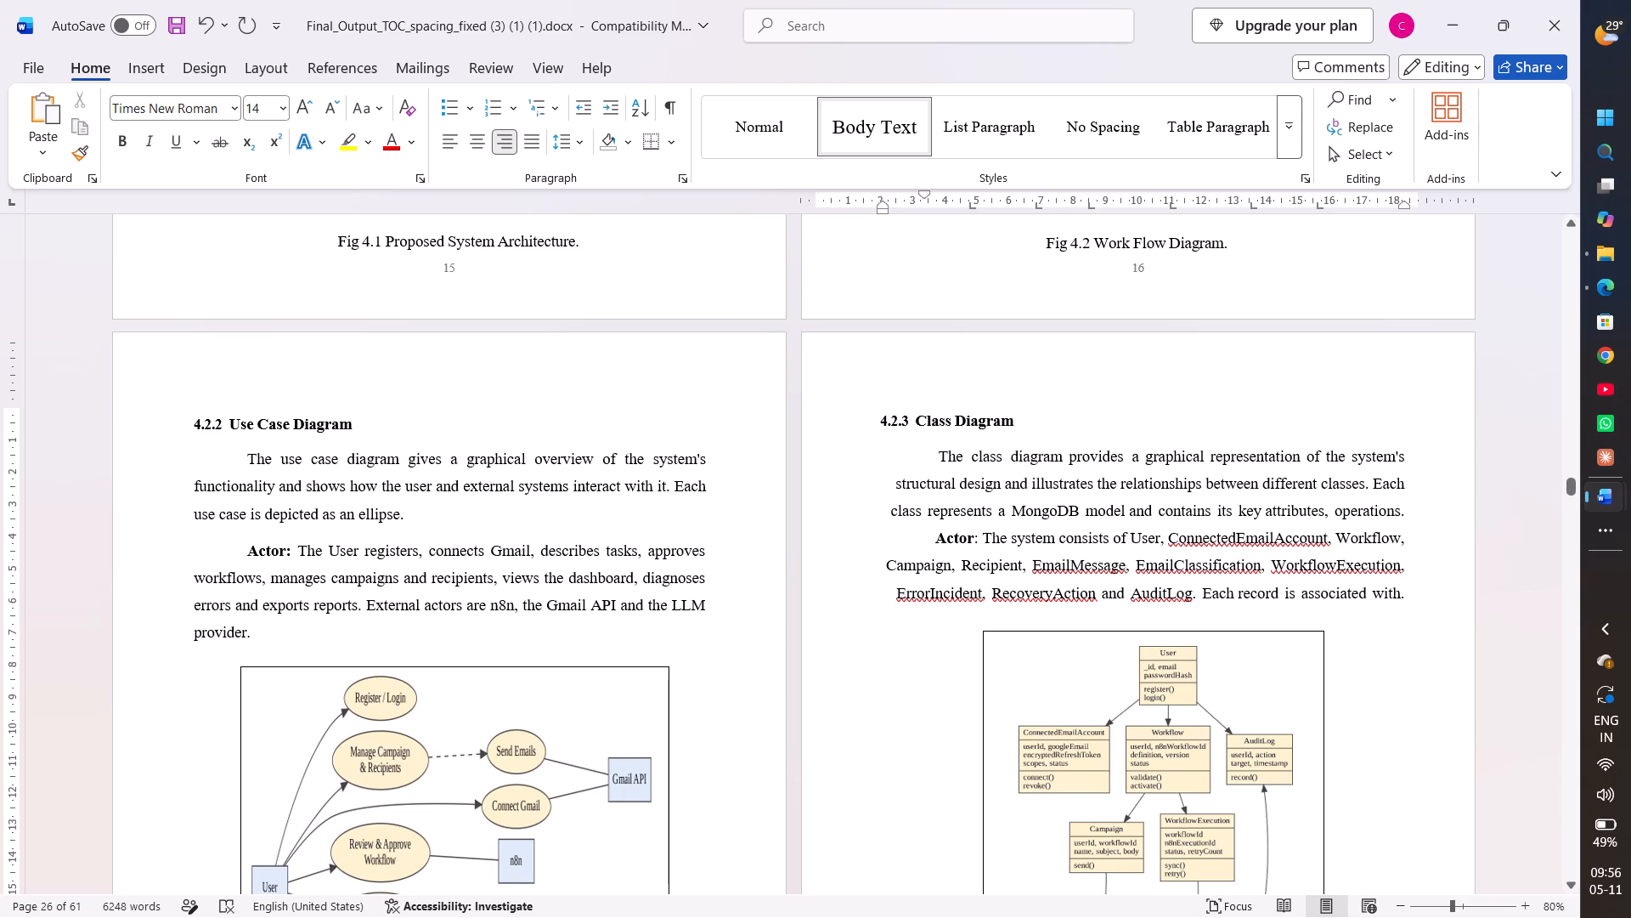
# Justify the body text of section 4.2.3 Class Diagram, from "The class diagram provides" through "associated with.".
pyautogui.moveTo(936, 456); pyautogui.dragTo(1067, 526)
pyautogui.moveTo(1067, 526); pyautogui.dragTo(1419, 597)
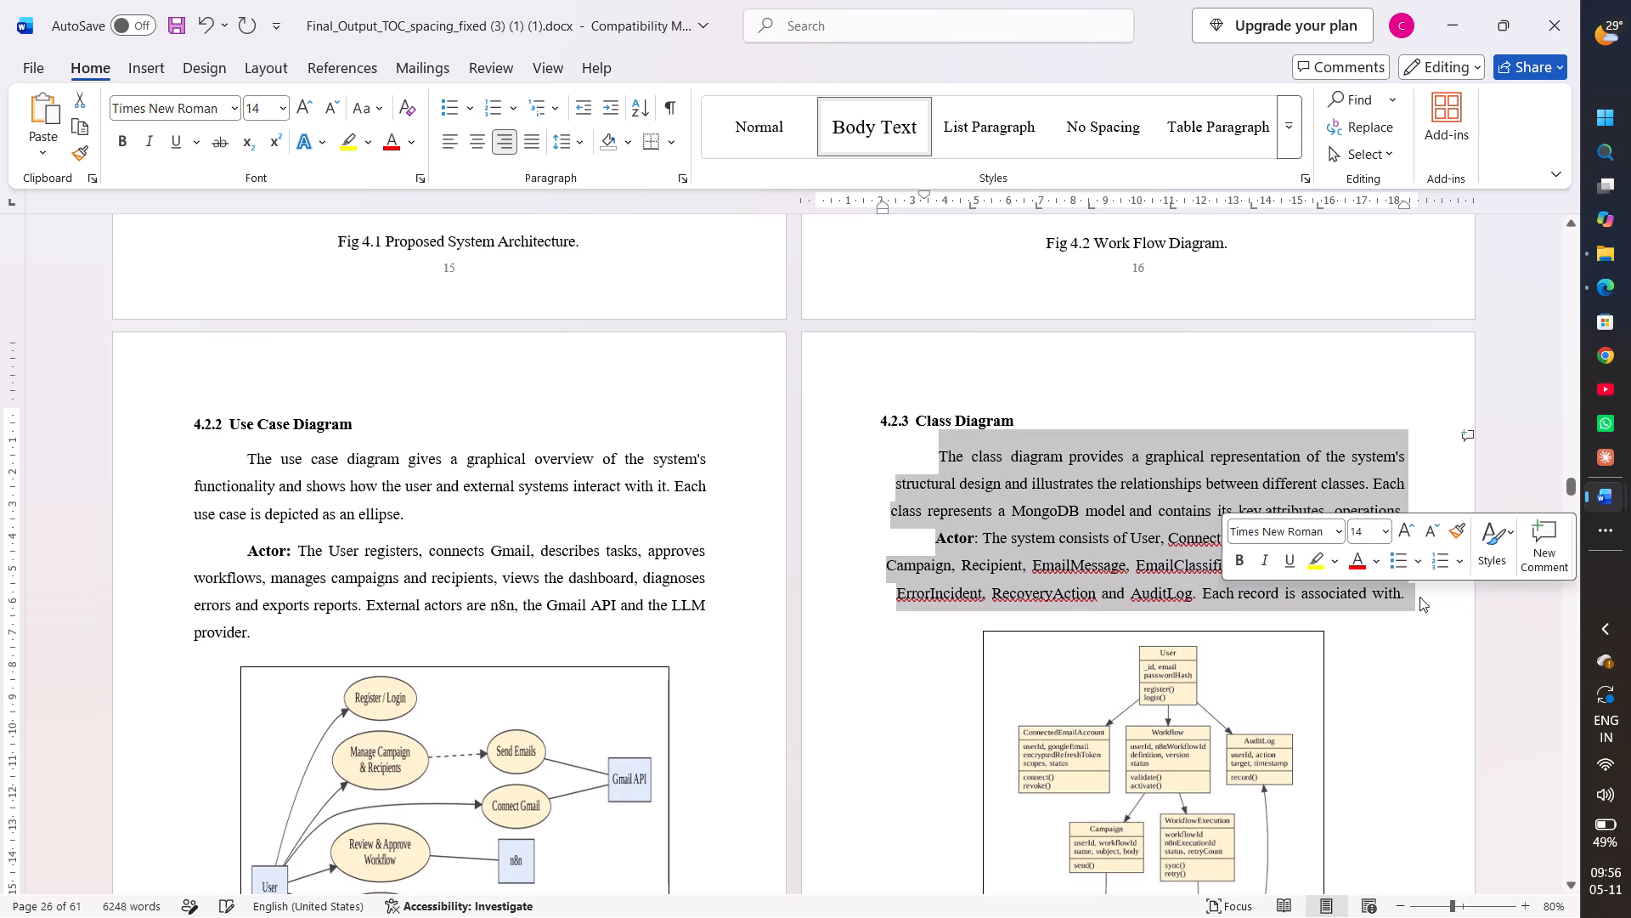
pyautogui.click(540, 144)
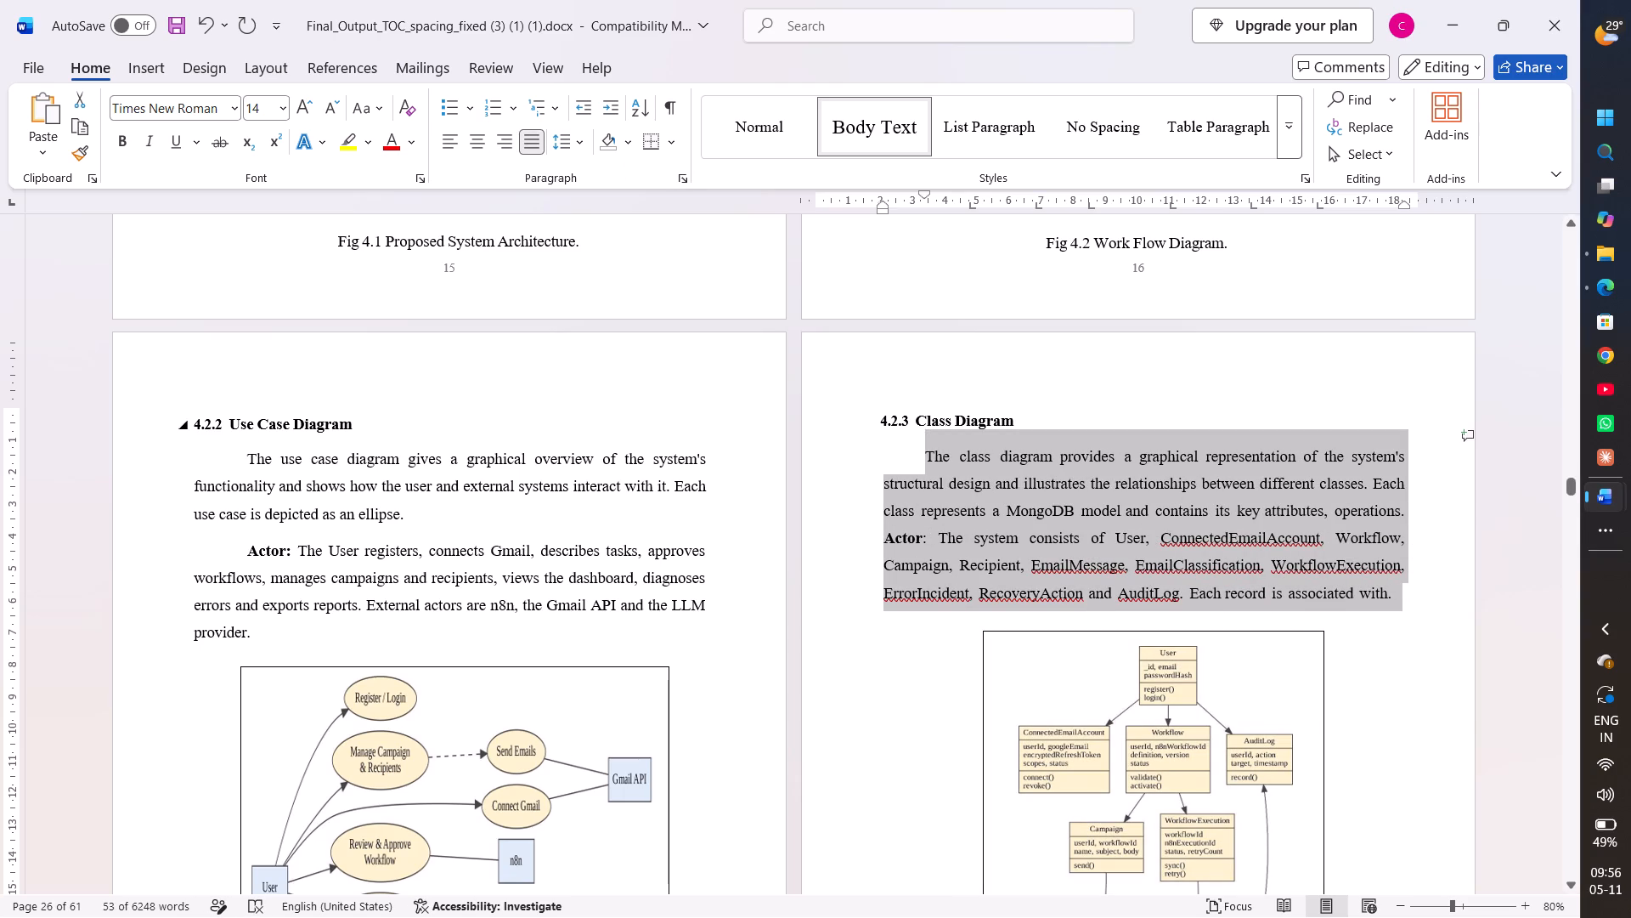
# Shift the left indent of the Class Diagram body text slightly outward to line up with the 4.2.3 heading.
pyautogui.click(880, 530)
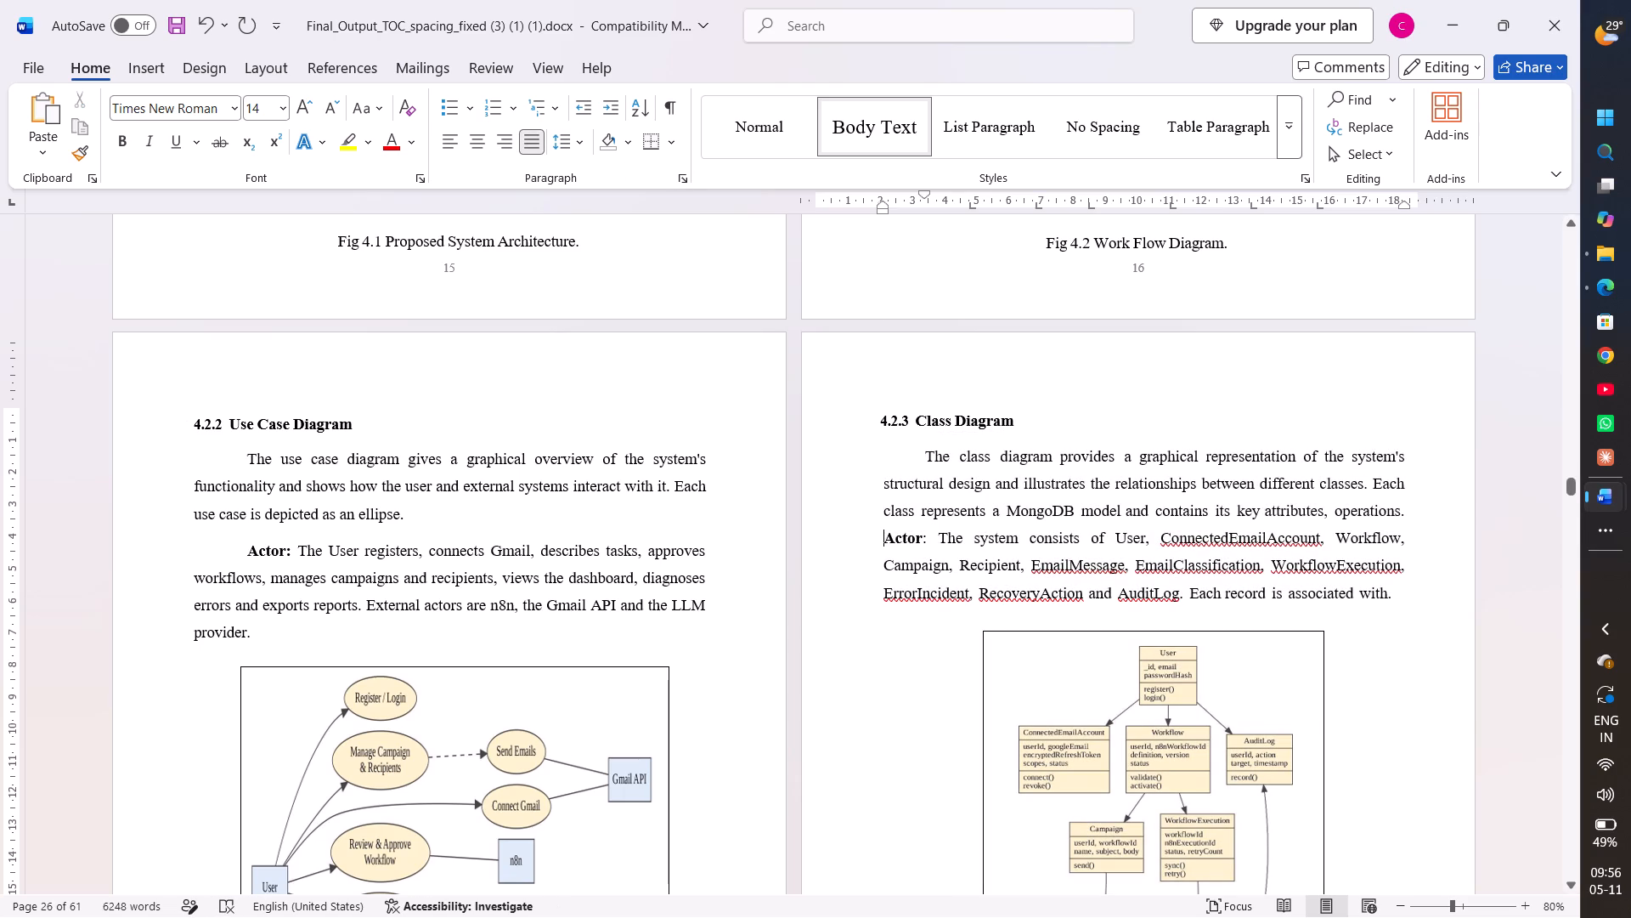
pyautogui.click(882, 535)
pyautogui.moveTo(882, 205); pyautogui.dragTo(883, 210)
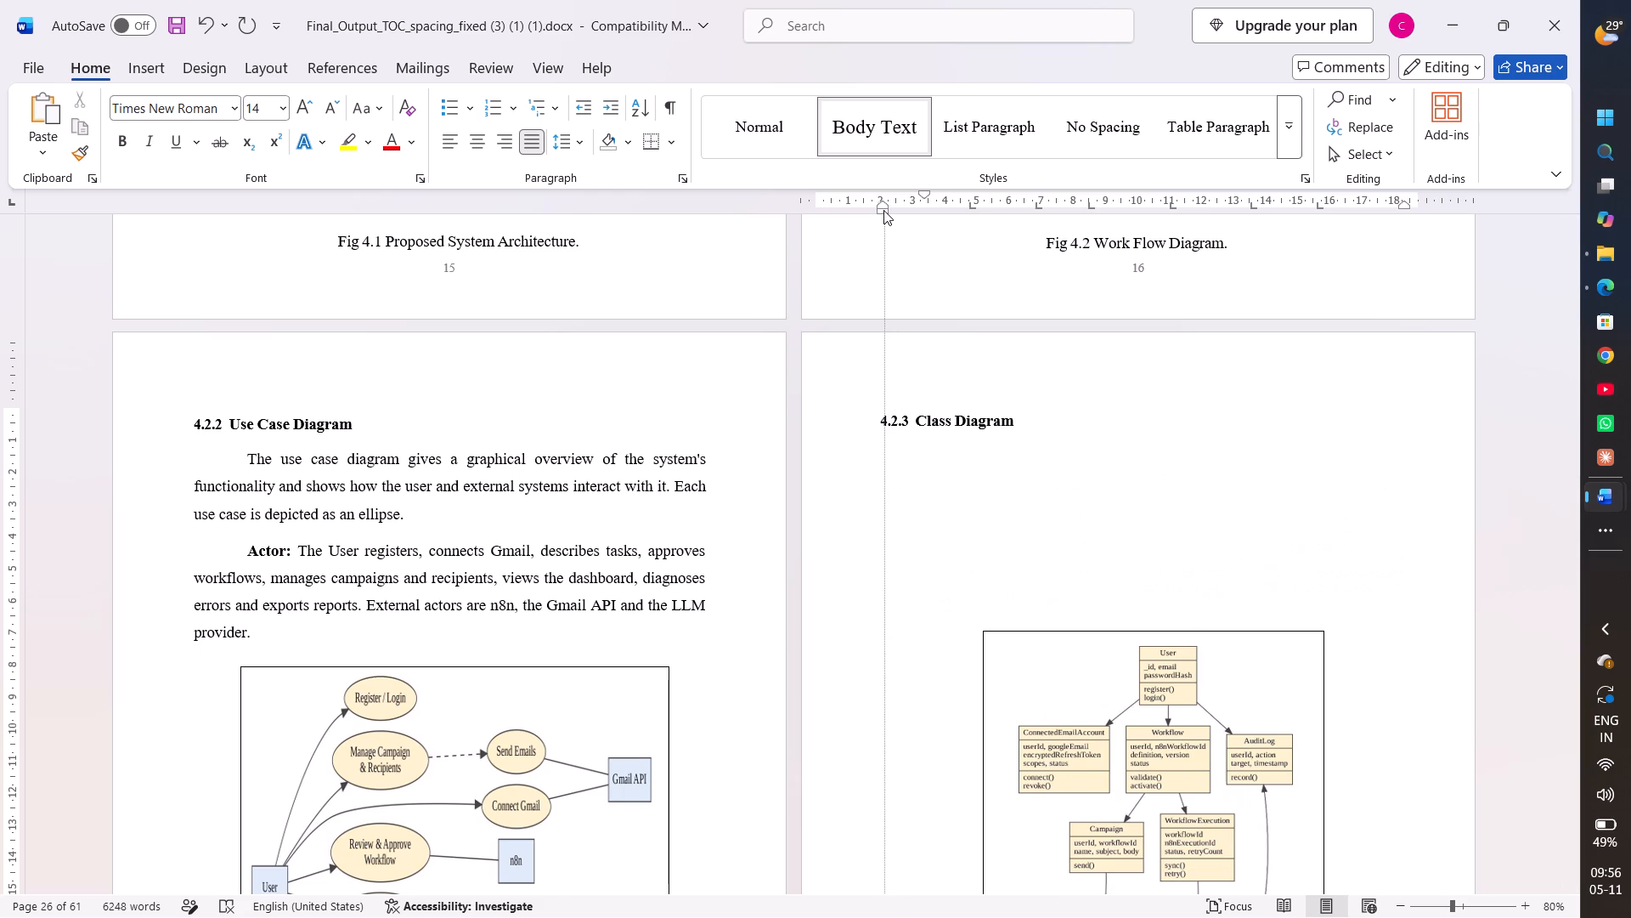
pyautogui.moveTo(883, 210); pyautogui.dragTo(881, 213)
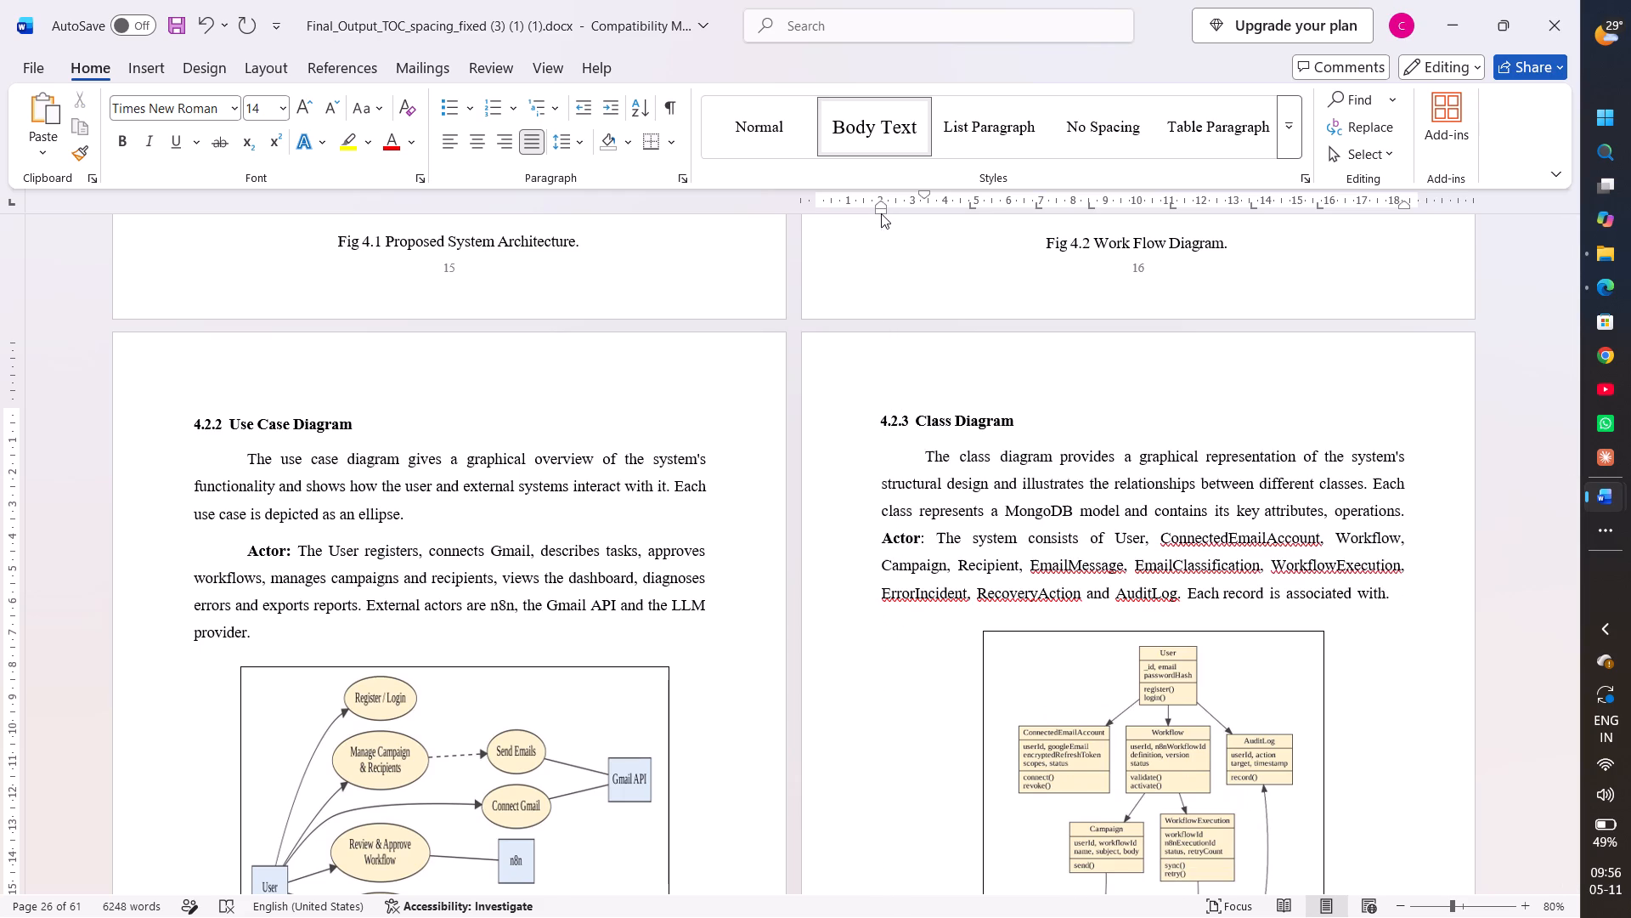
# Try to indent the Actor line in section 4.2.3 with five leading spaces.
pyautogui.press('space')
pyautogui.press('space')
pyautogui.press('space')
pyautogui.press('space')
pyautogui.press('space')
# Copy the Actor text of section 4.2.3 and delete it along with the spaces left after "operations.".
pyautogui.moveTo(877, 532); pyautogui.dragTo(1447, 609)
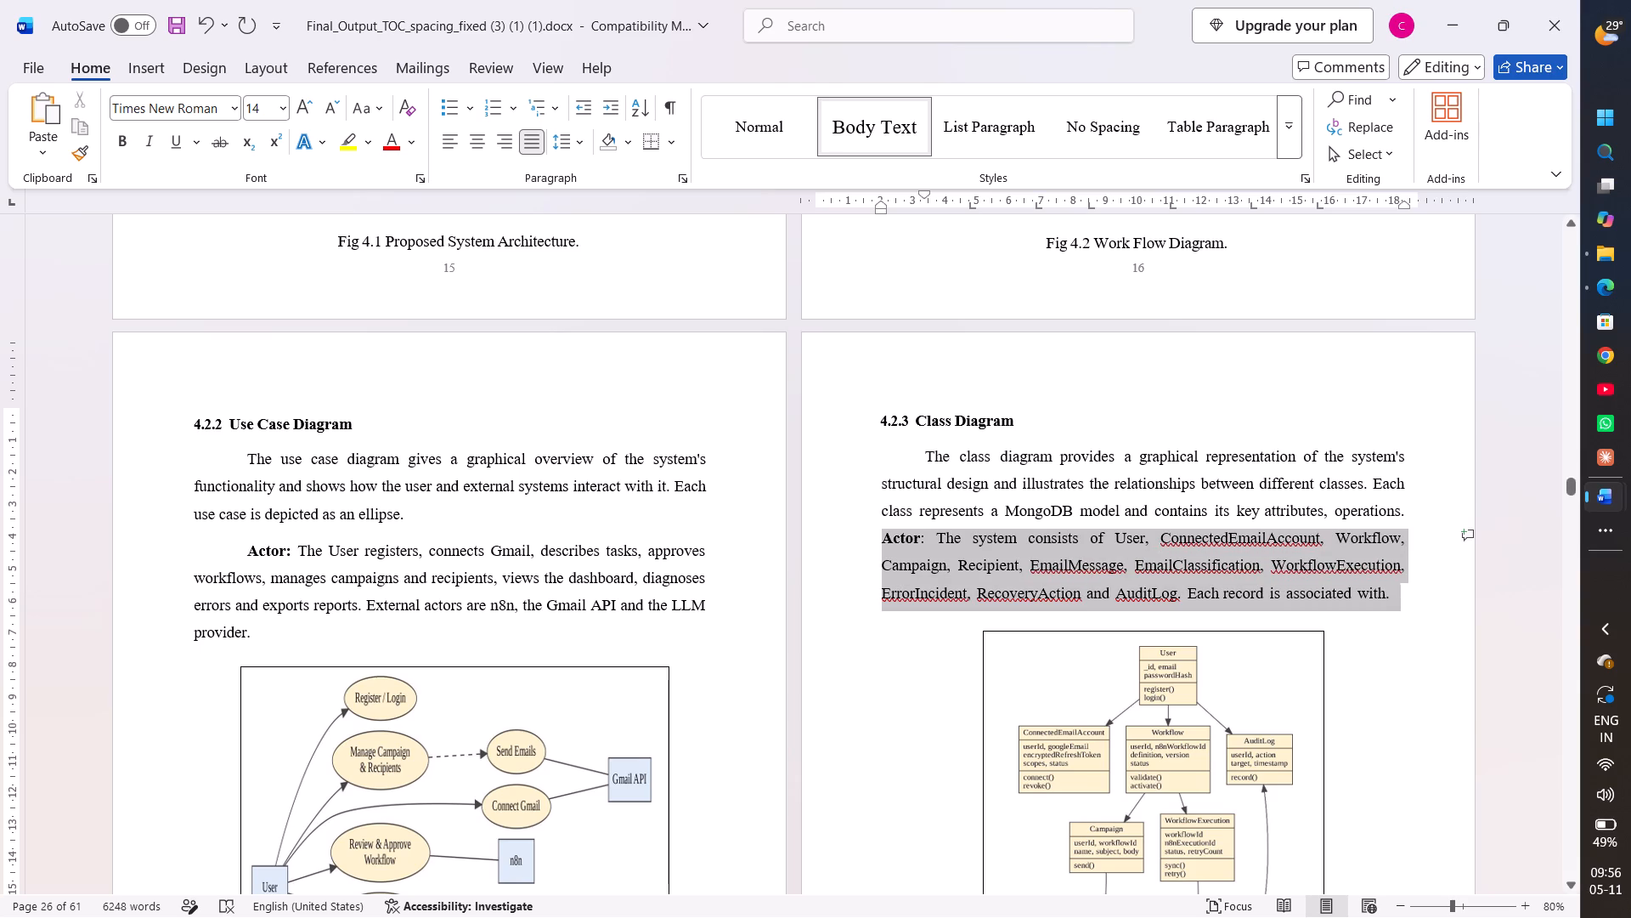
pyautogui.moveTo(1447, 609); pyautogui.dragTo(1405, 608)
pyautogui.hotkey('ctrl', 'c')
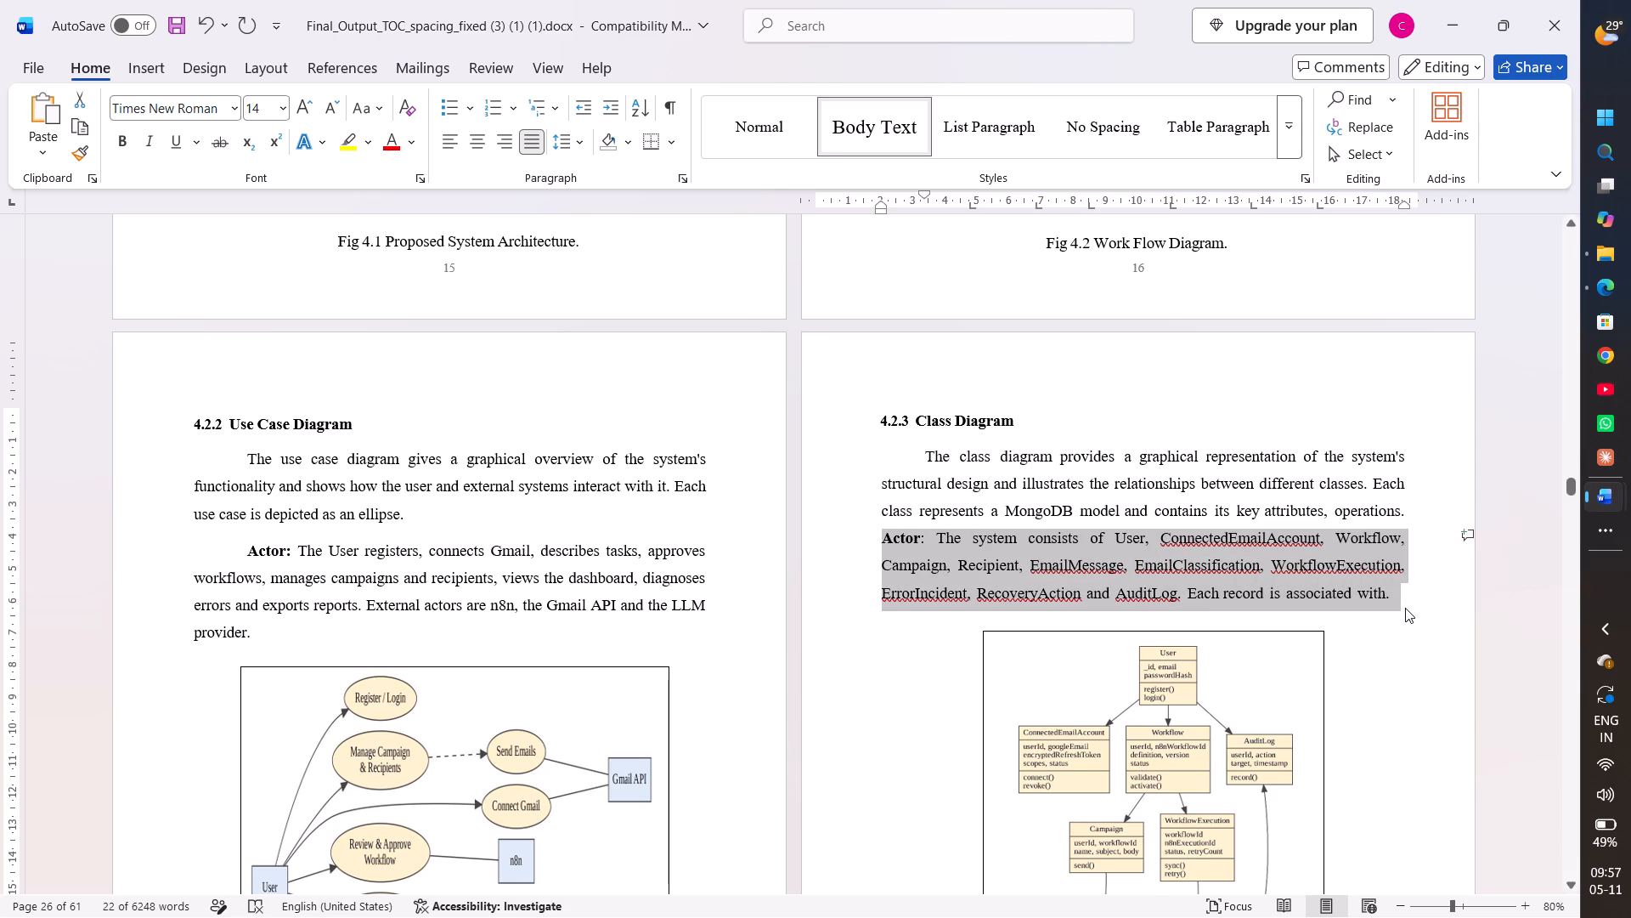
pyautogui.press('BackSpace')
pyautogui.press('BackSpace')
pyautogui.press('BackSpace')
pyautogui.press('BackSpace')
pyautogui.press('BackSpace')
pyautogui.press('BackSpace')
pyautogui.press('BackSpace')
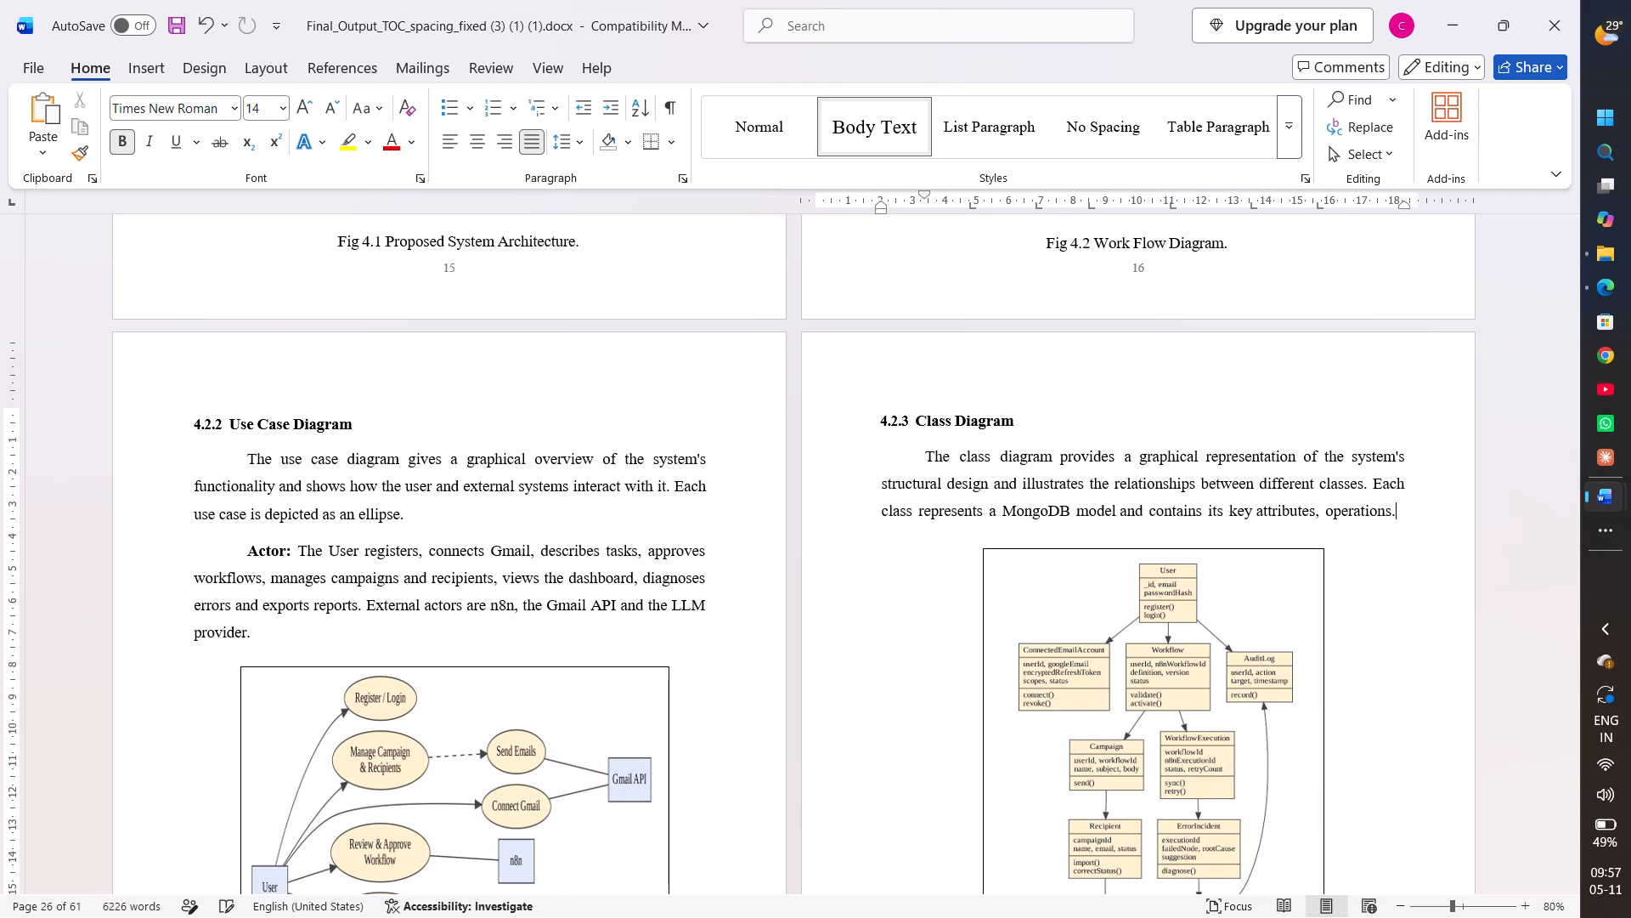
# Insert two line breaks after "operations.", paste the Actor text there, and remove the extra empty line after it.
pyautogui.hotkey('shift', 'Return')
pyautogui.scroll(-3, 1405, 608)
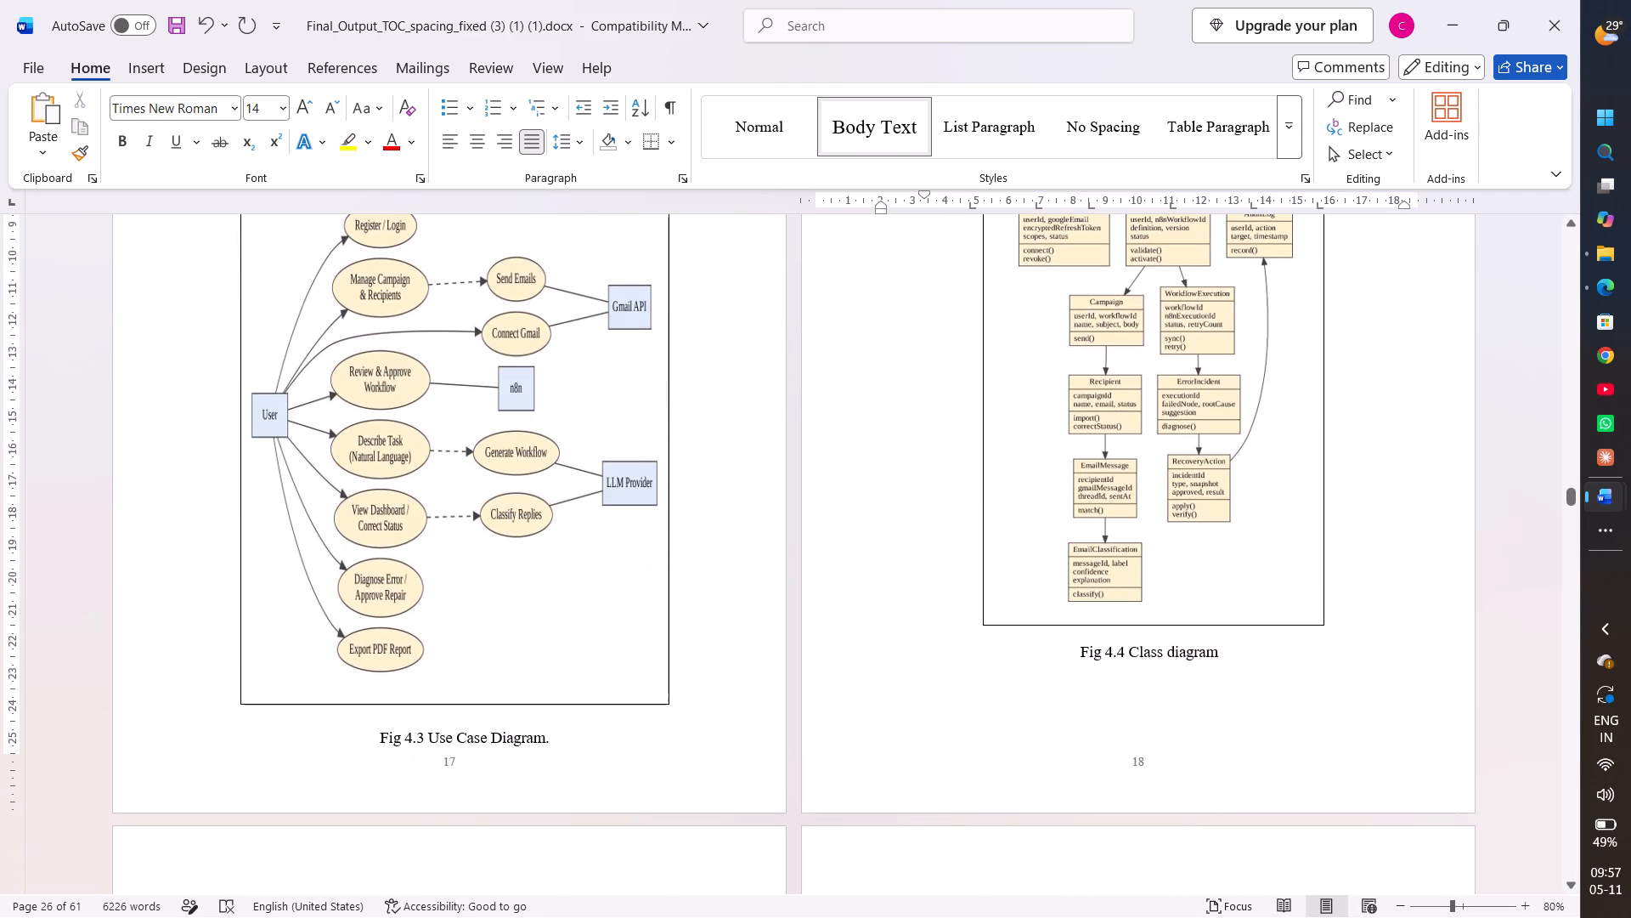
pyautogui.scroll(2, 1405, 608)
pyautogui.hotkey('shift', 'Return')
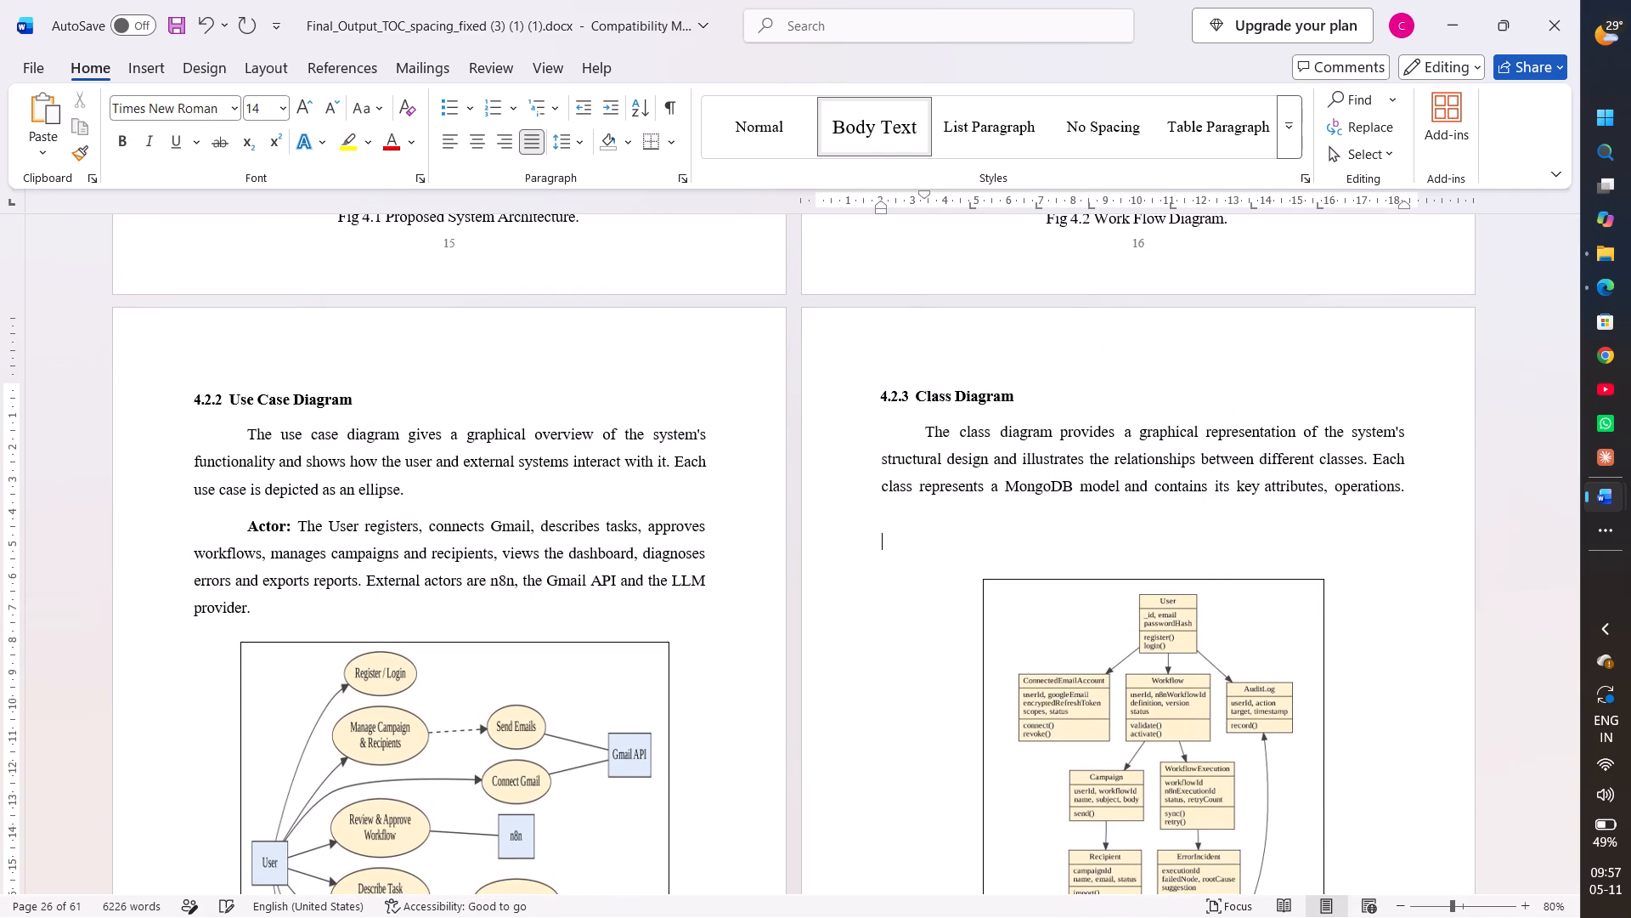
pyautogui.hotkey('ctrl', 'v')
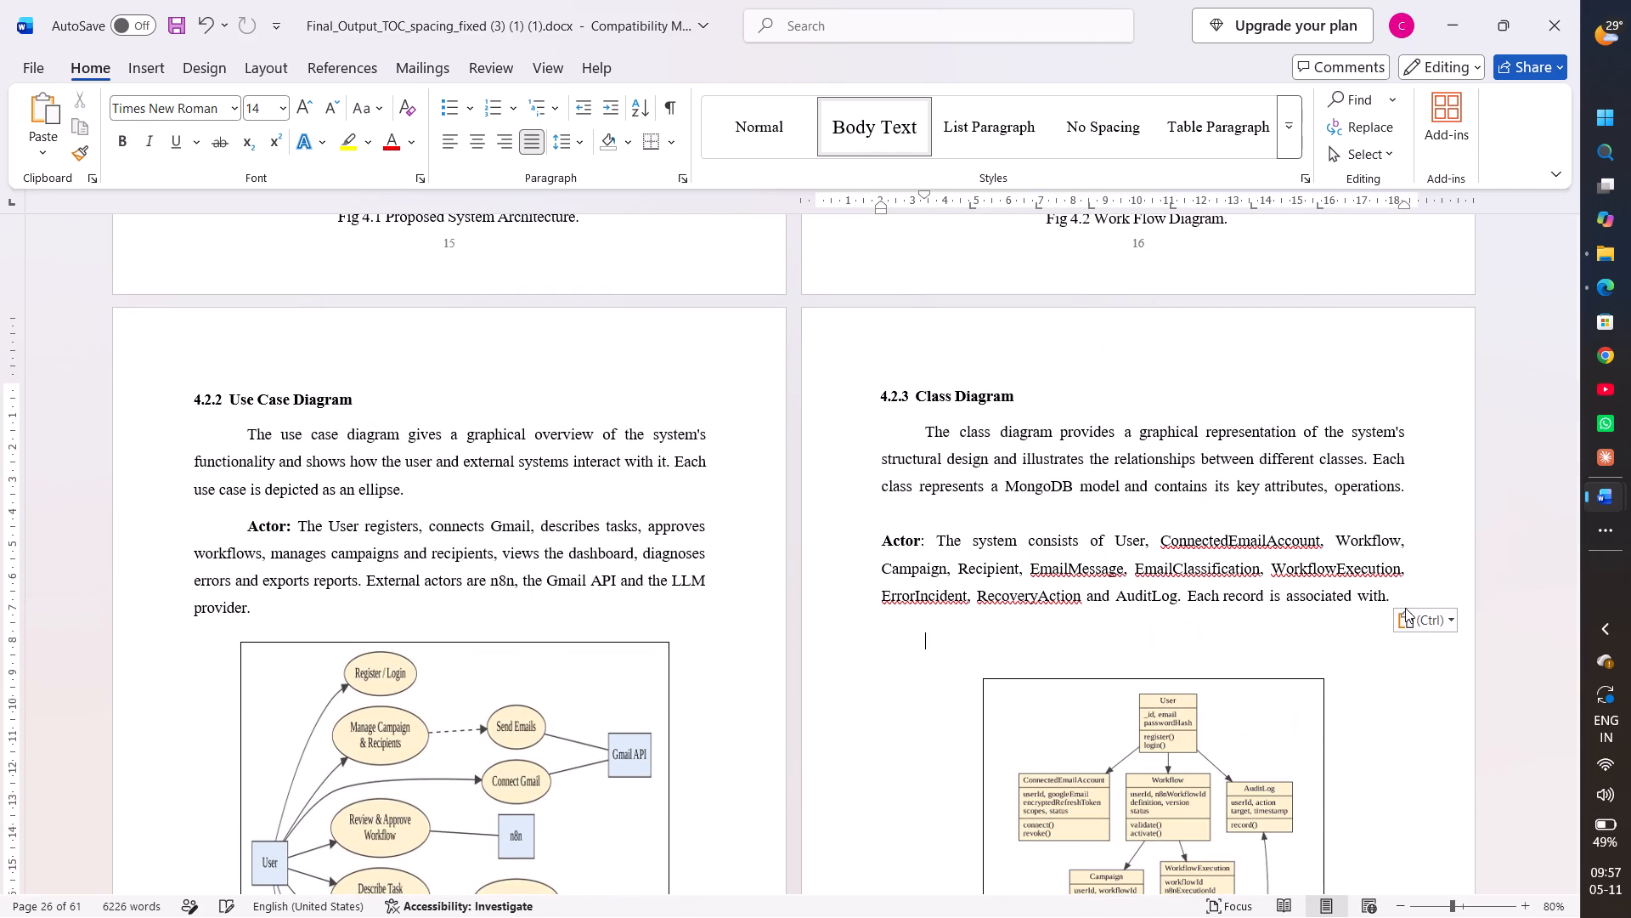
pyautogui.press('BackSpace')
pyautogui.press('BackSpace')
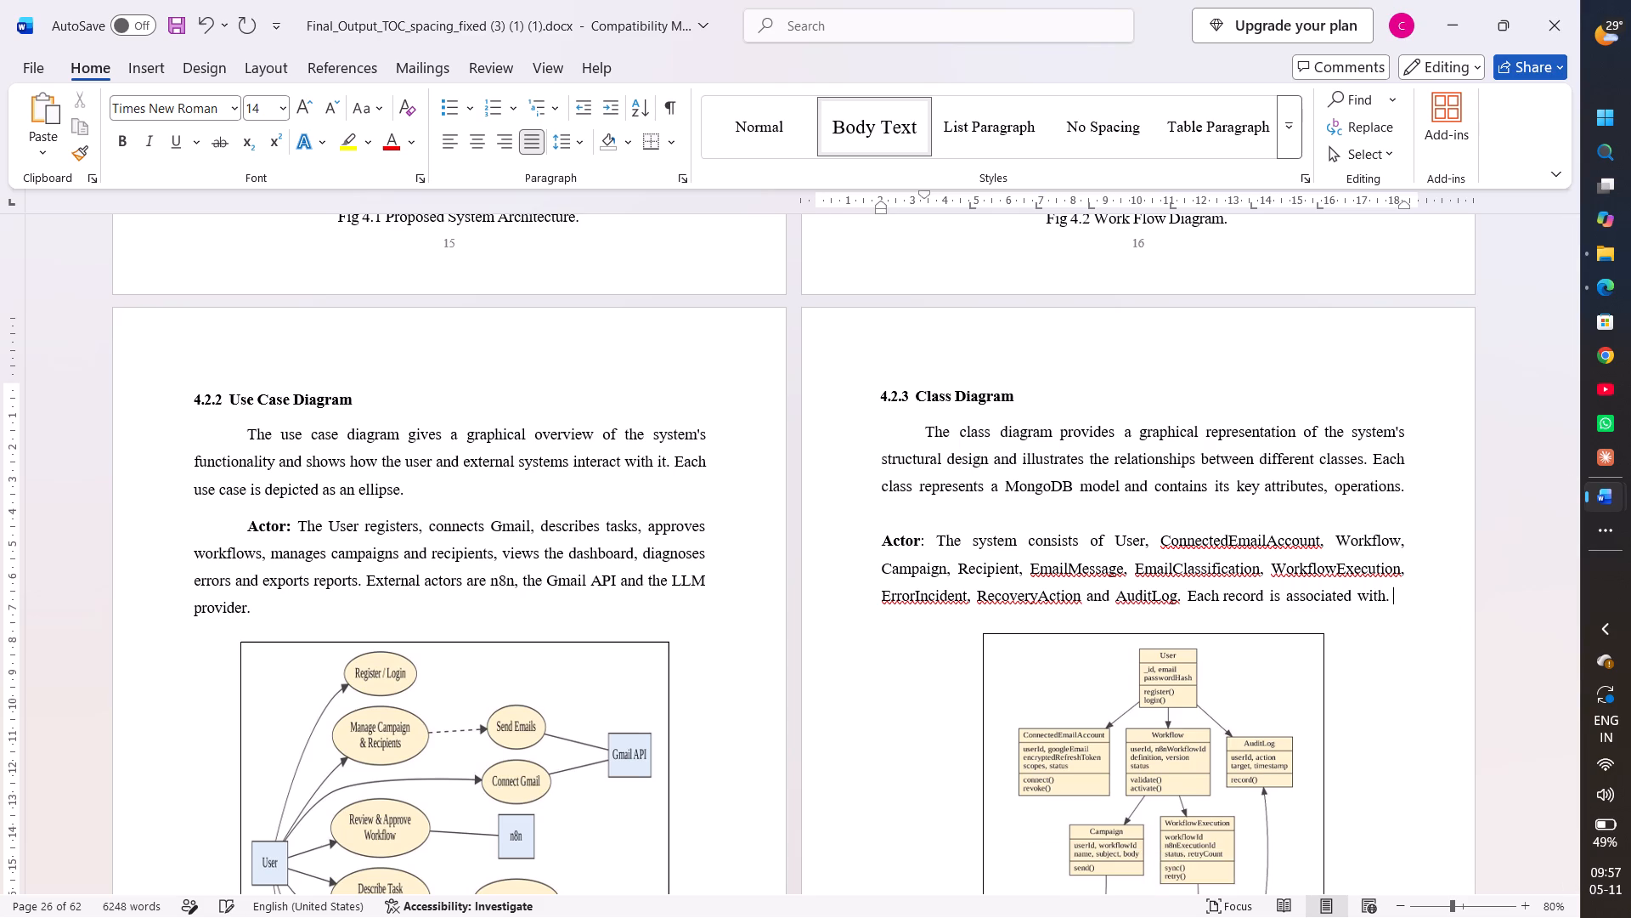
# Indent the first line of the Class Diagram's Actor text with 13 leading spaces.
pyautogui.scroll(-2, 1191, 642)
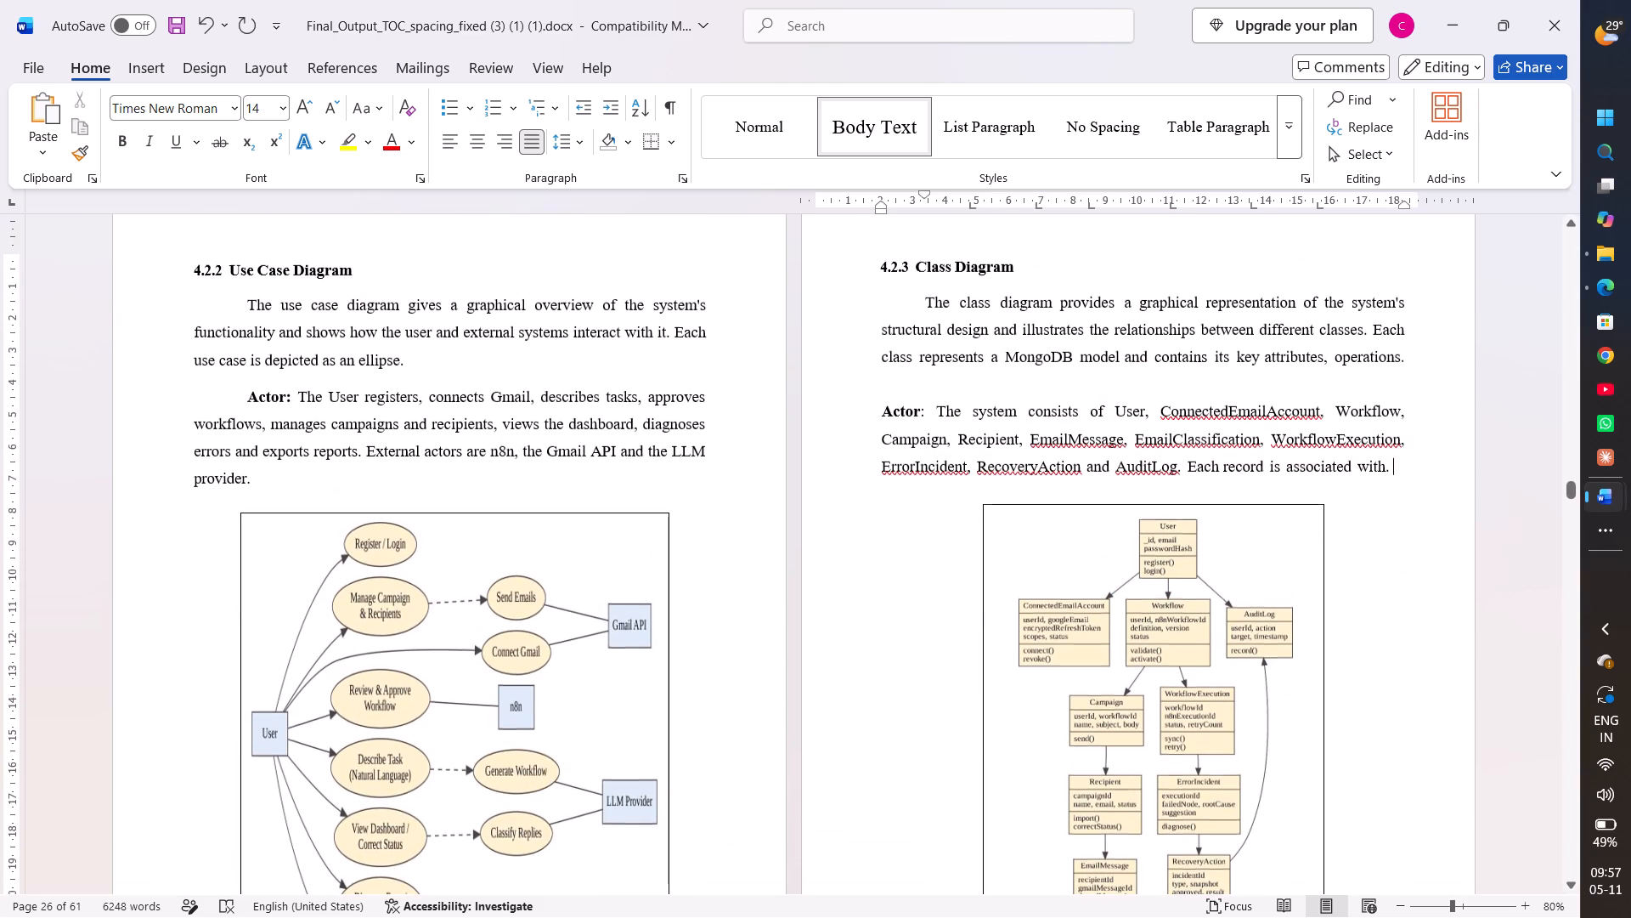
pyautogui.click(888, 416)
pyautogui.click(888, 416)
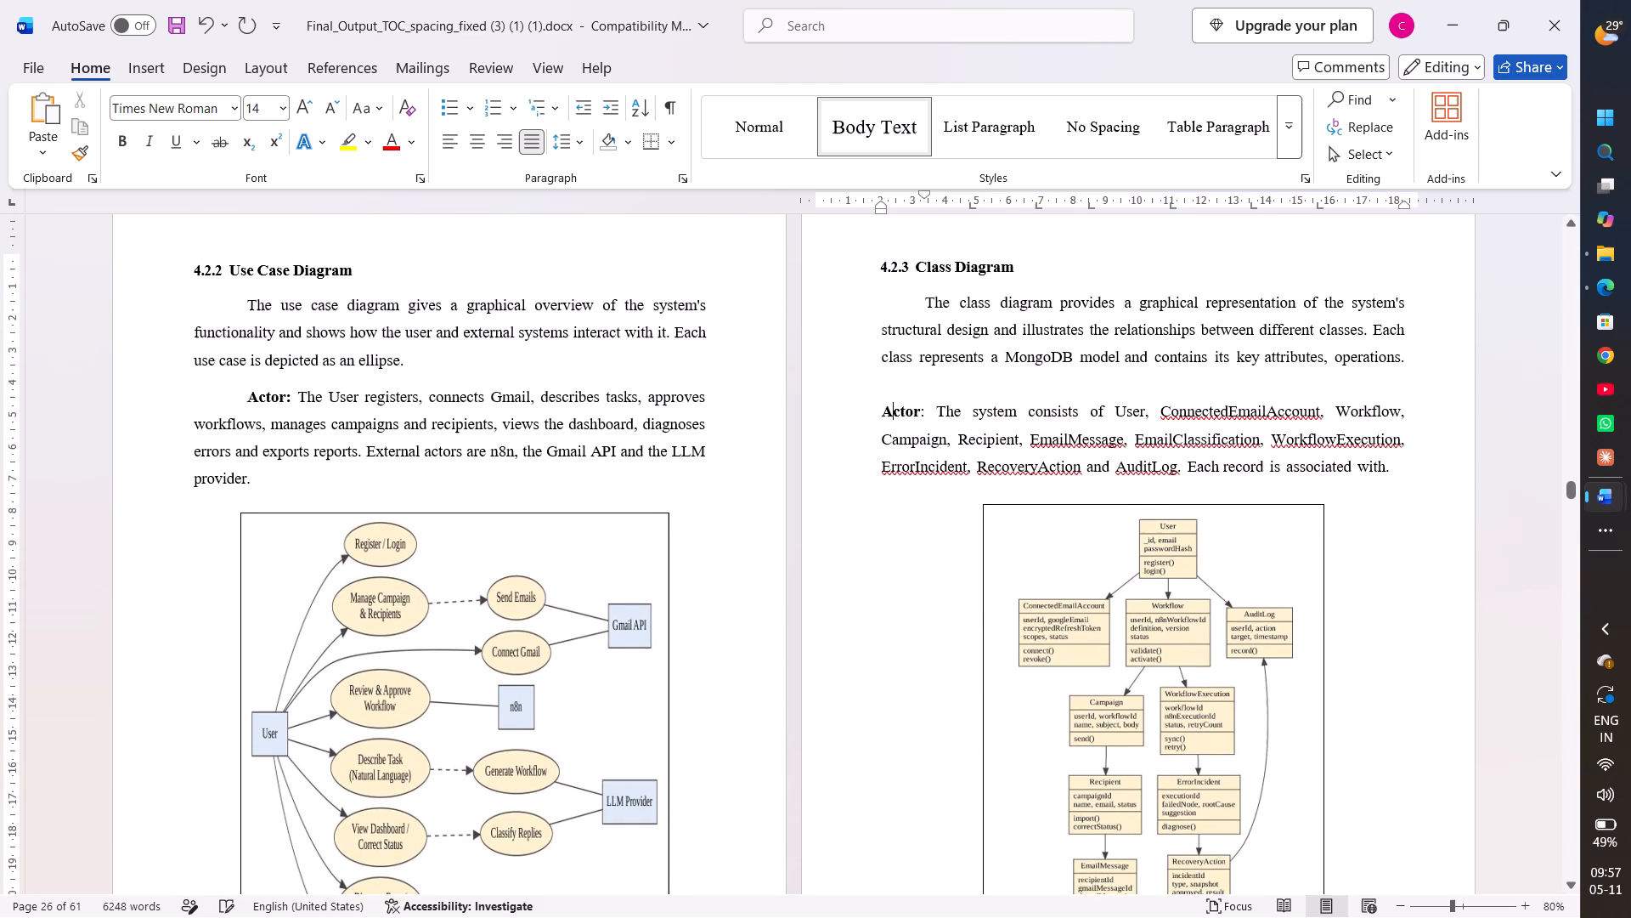
pyautogui.press('Left')
pyautogui.press('space')
pyautogui.press('space')
pyautogui.press('space')
pyautogui.press('space')
pyautogui.press('space')
pyautogui.press('space')
pyautogui.press('space')
pyautogui.press('space')
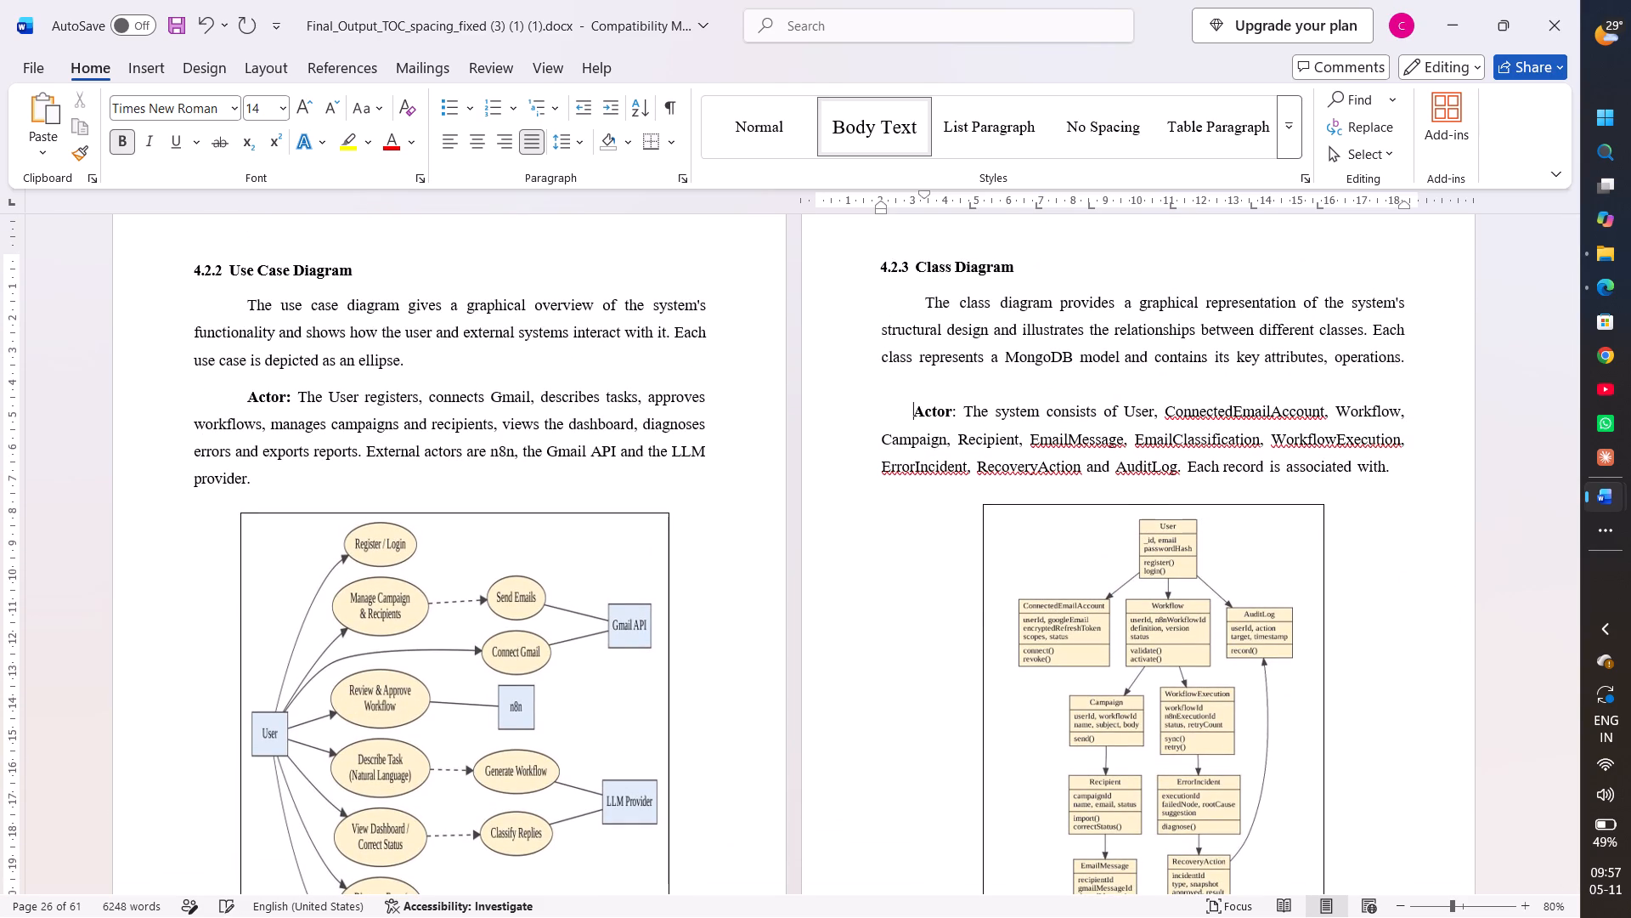
pyautogui.press('space')
pyautogui.press('space')
pyautogui.press('space')
pyautogui.press('space')
pyautogui.press('space')
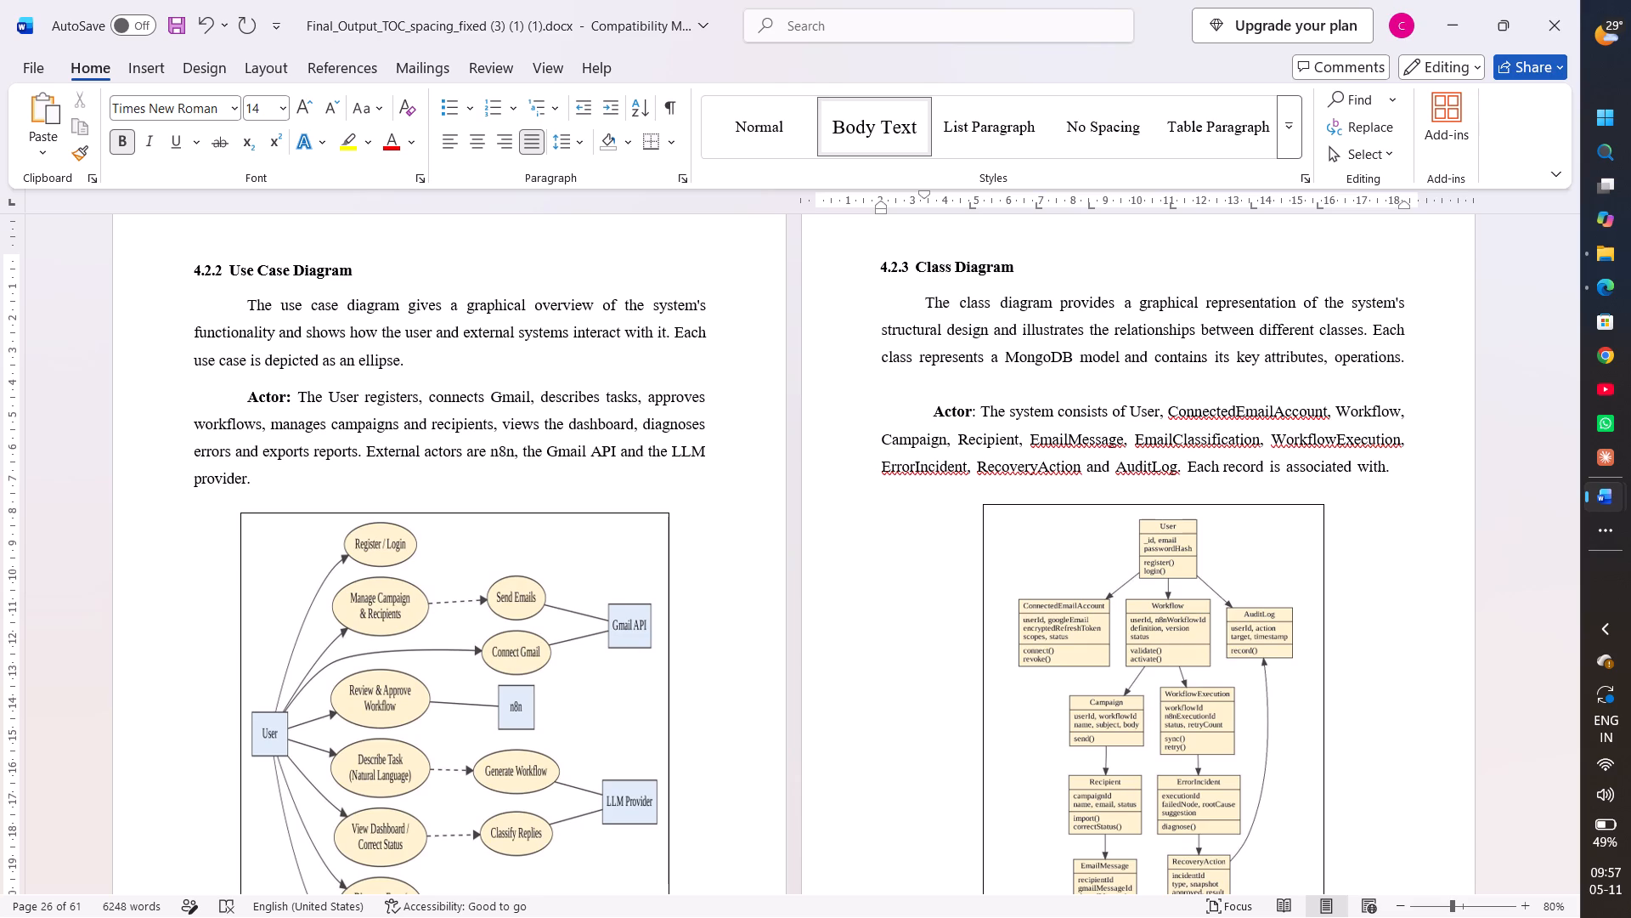
# Undo the last spacing before the Actor text in section 4.2.3 and indent its first line with 12 leading spaces instead.
pyautogui.click(919, 195)
pyautogui.hotkey('ctrl', 'z')
pyautogui.press('space')
pyautogui.press('space')
pyautogui.press('space')
pyautogui.press('space')
pyautogui.press('space')
pyautogui.press('space')
pyautogui.press('space')
pyautogui.press('space')
pyautogui.press('space')
pyautogui.press('space')
pyautogui.press('space')
pyautogui.press('space')
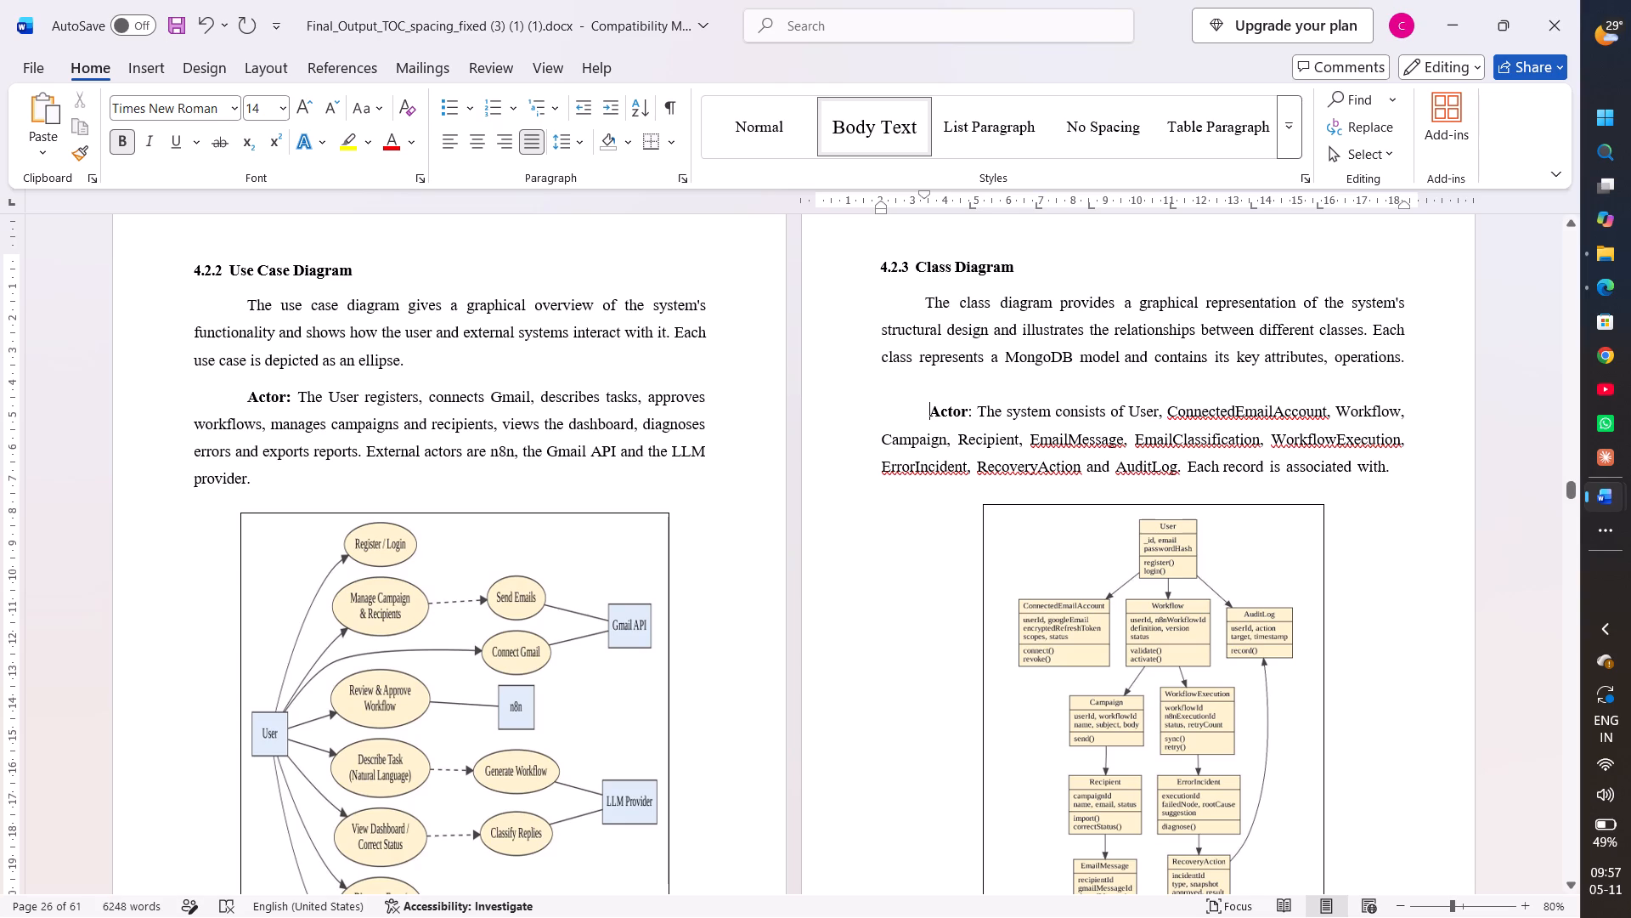
# Remove one leading space before the Class Diagram's Actor text to line it up with the first-line indent, and save the document.
pyautogui.click(923, 406)
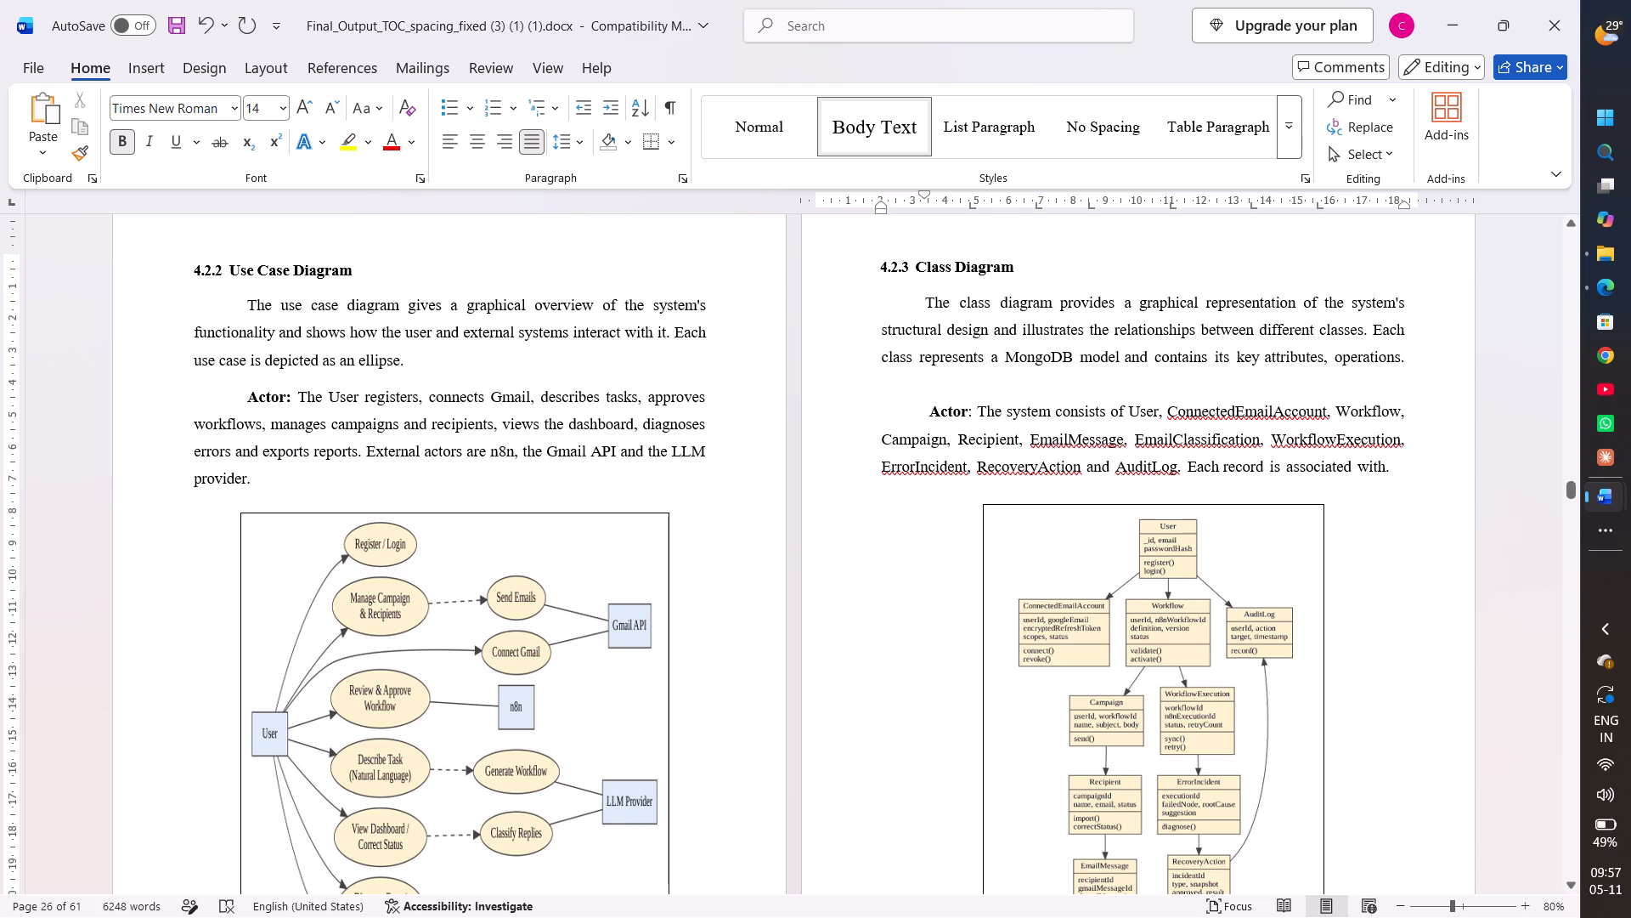
pyautogui.click(882, 212)
pyautogui.click(924, 195)
pyautogui.press('Right')
pyautogui.press('BackSpace')
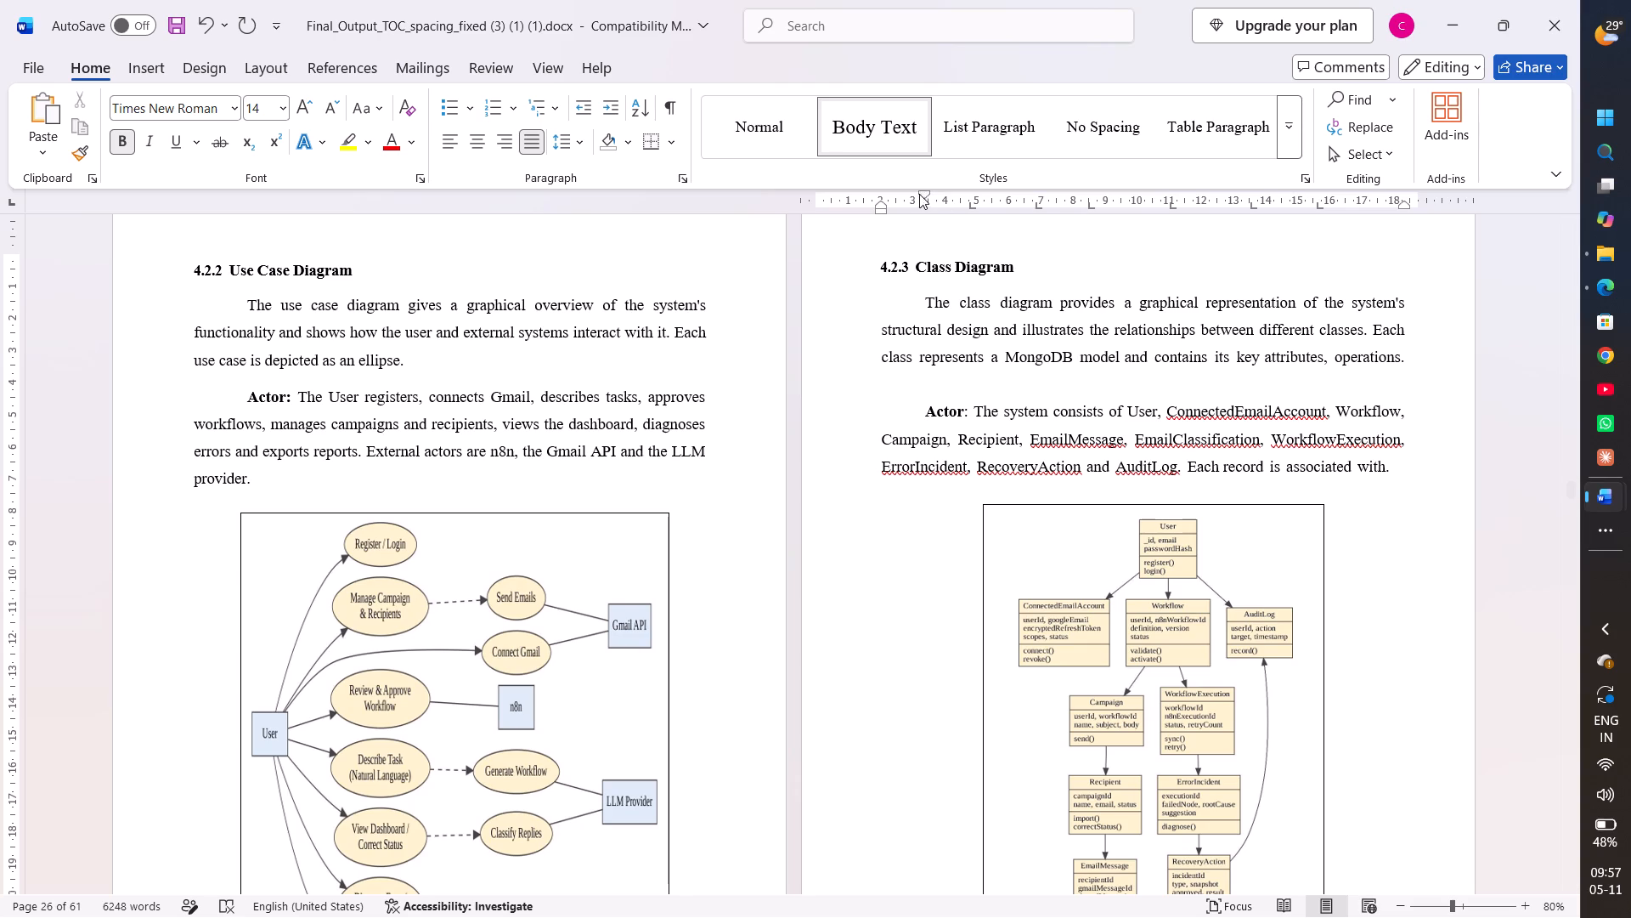
pyautogui.click(923, 195)
pyautogui.hotkey('ctrl', 's')
# Review the page layout from the Class Diagram section onward, including the Fig 7.1 Result Analysis chart.
pyautogui.scroll(-1, 1008, 389)
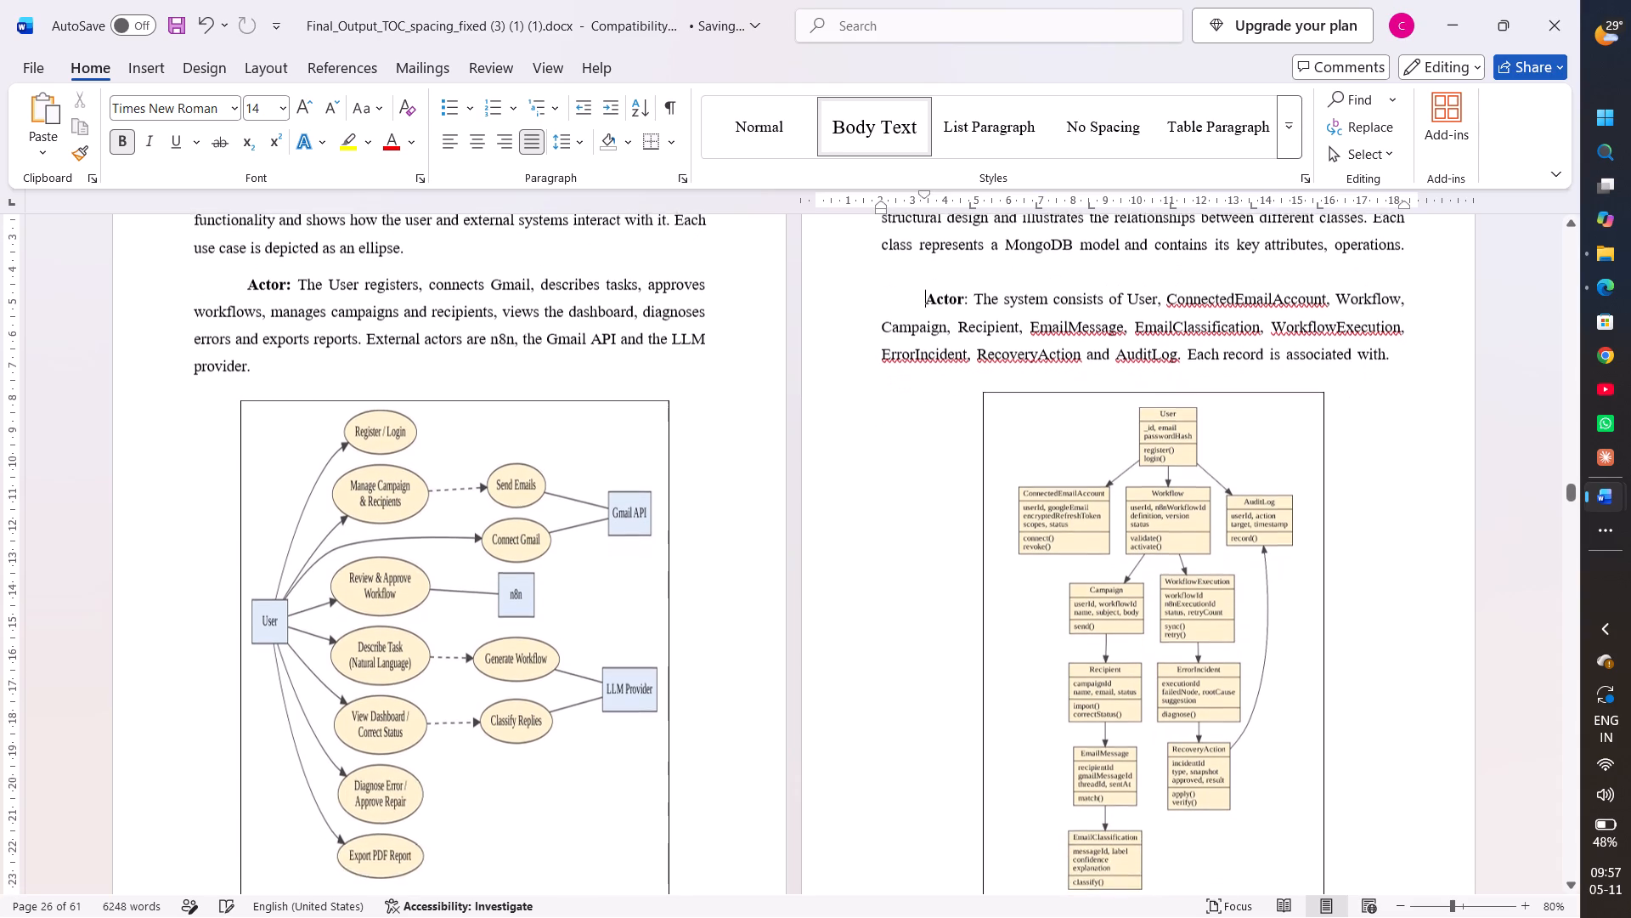
pyautogui.scroll(-3, 1008, 389)
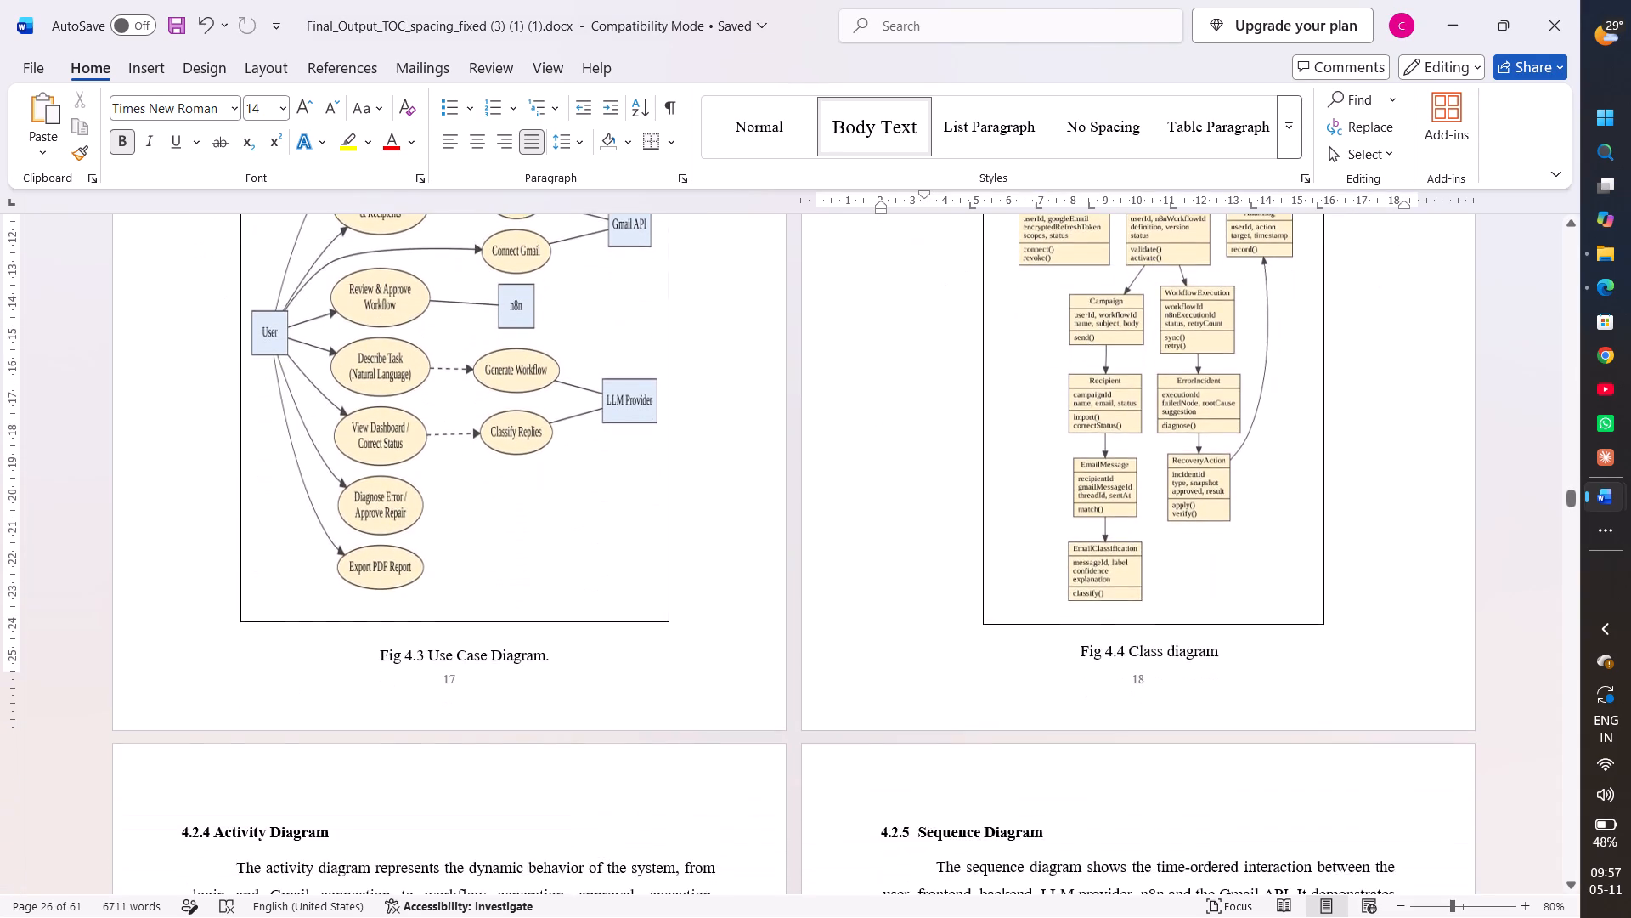
pyautogui.scroll(-5, 1008, 389)
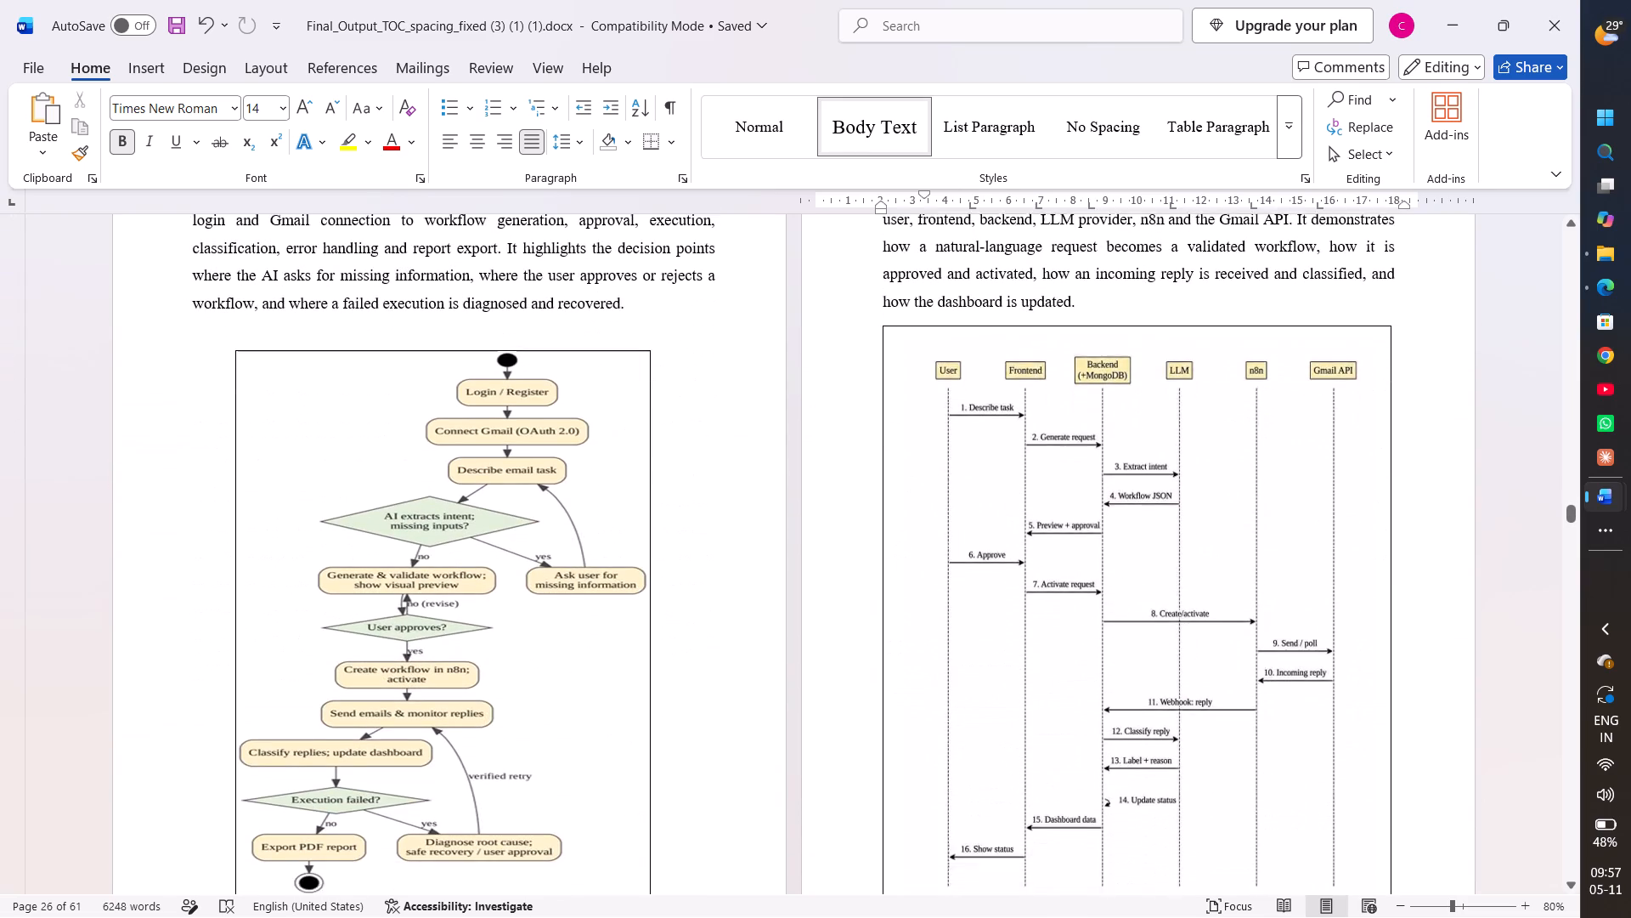
pyautogui.scroll(-6, 1008, 389)
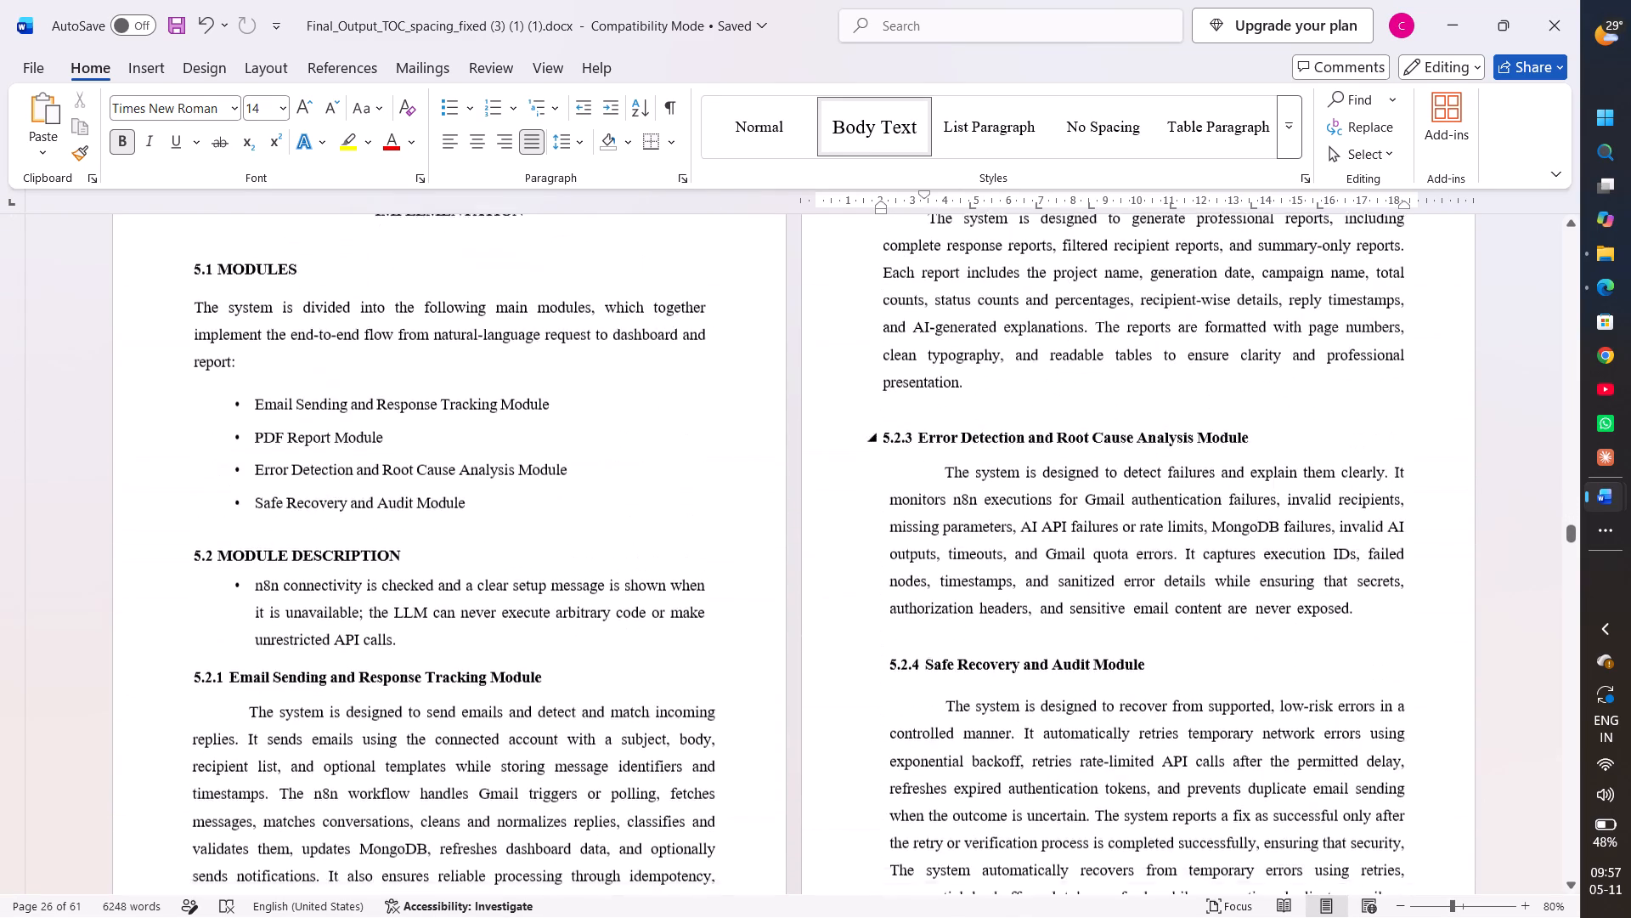
pyautogui.scroll(-4, 1008, 389)
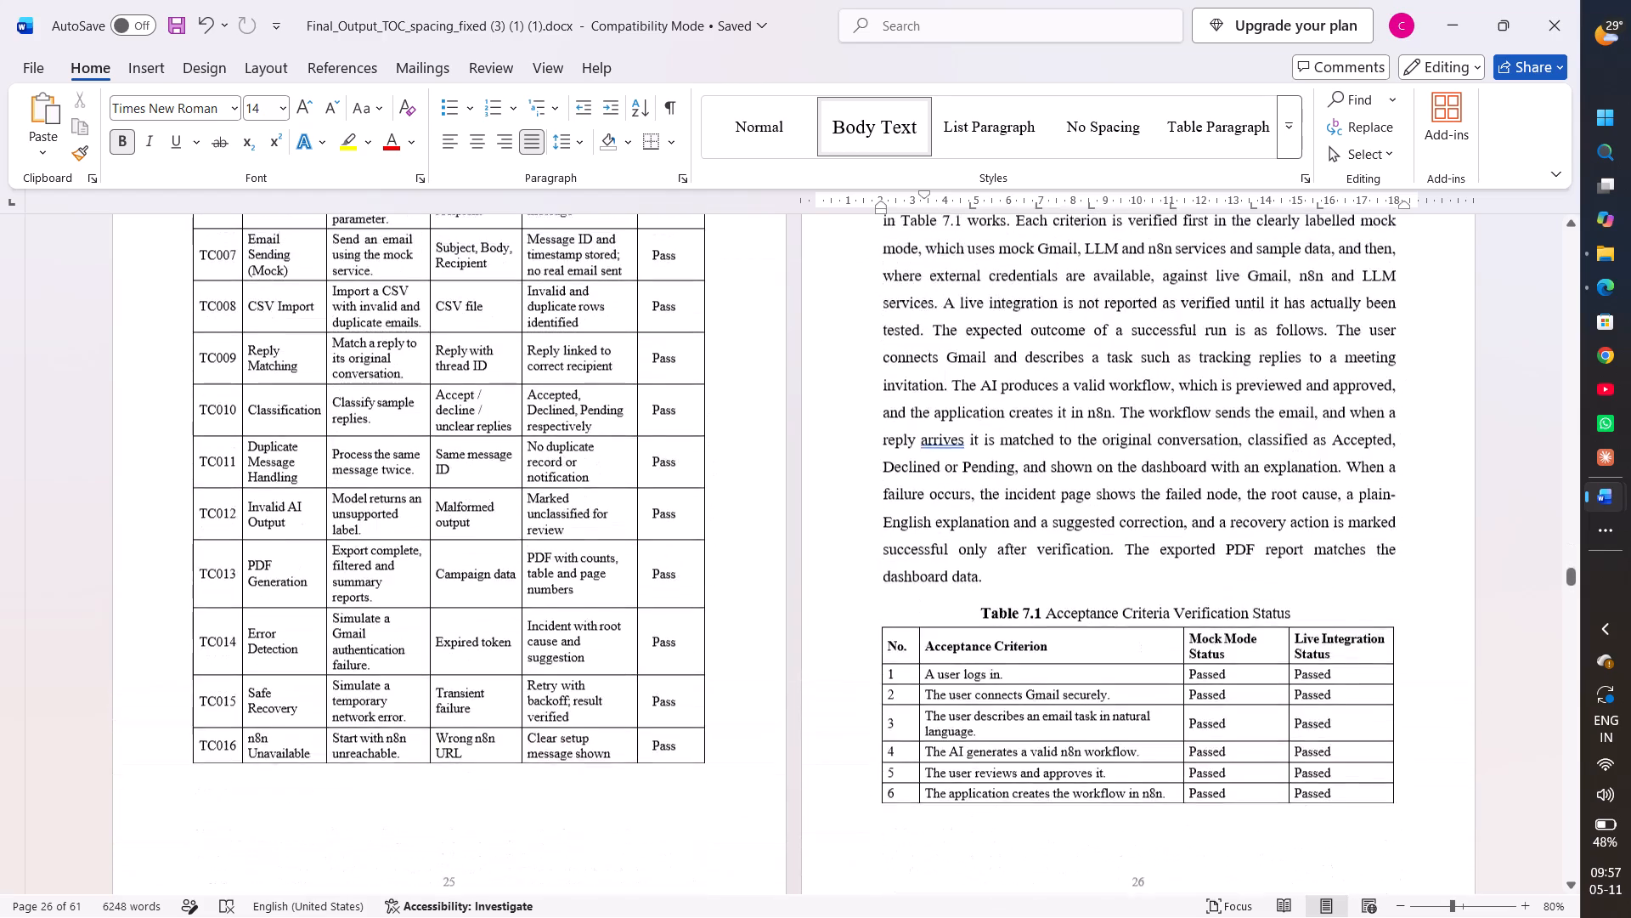
pyautogui.scroll(-4, 1008, 389)
pyautogui.scroll(1, 1008, 389)
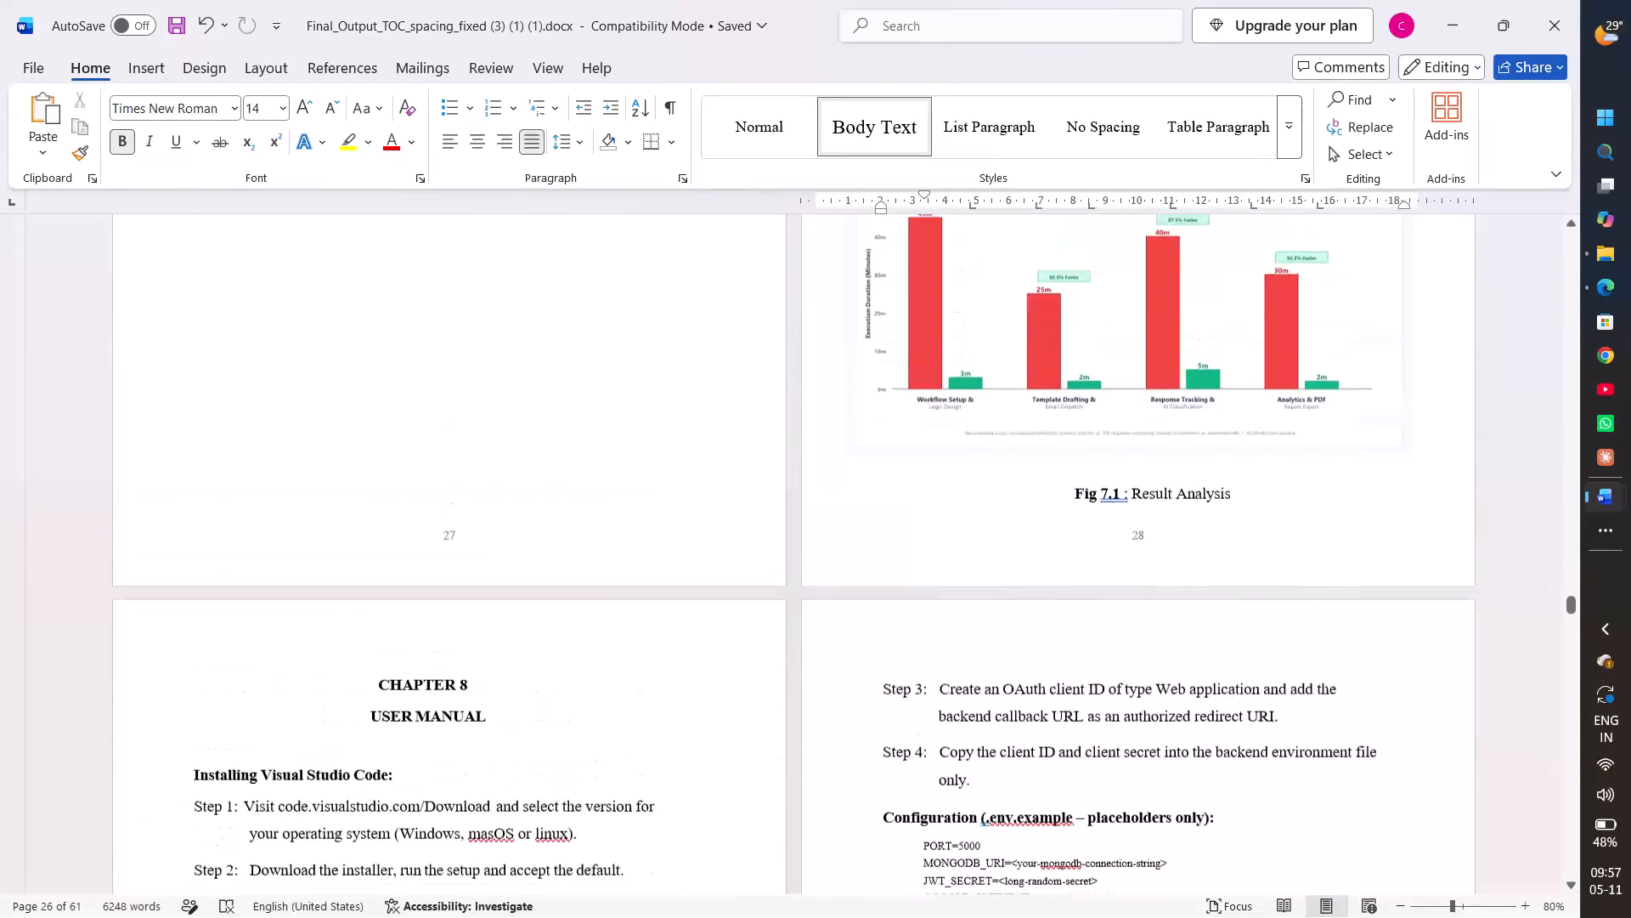
pyautogui.scroll(2, 1008, 389)
pyautogui.click(1008, 389)
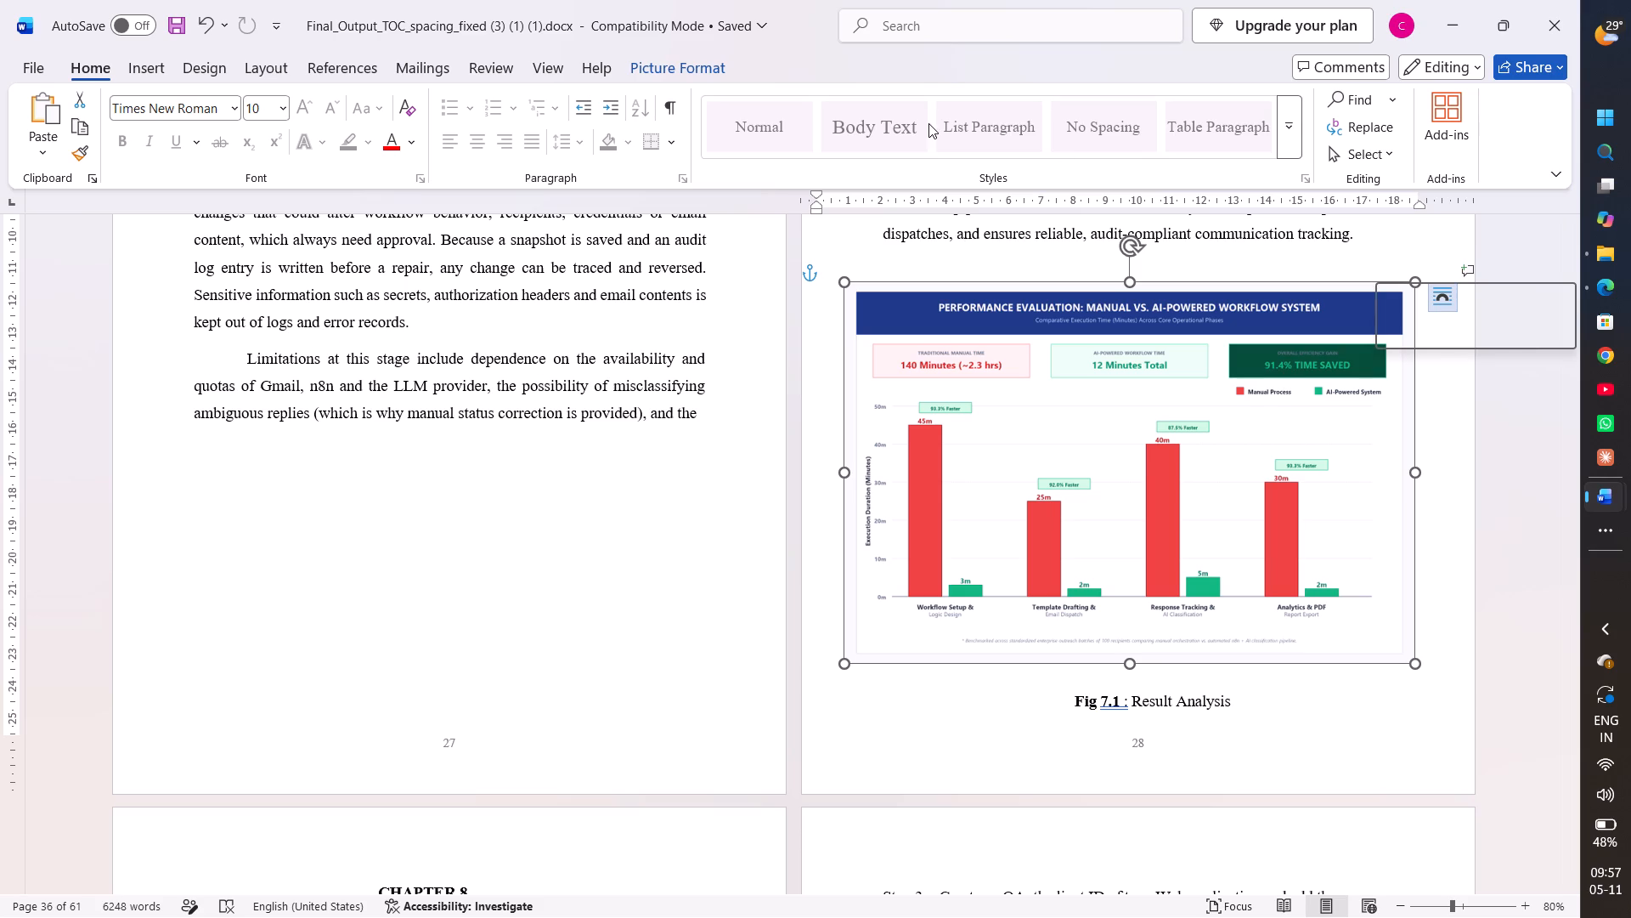
pyautogui.hscroll(1, 696, 401)
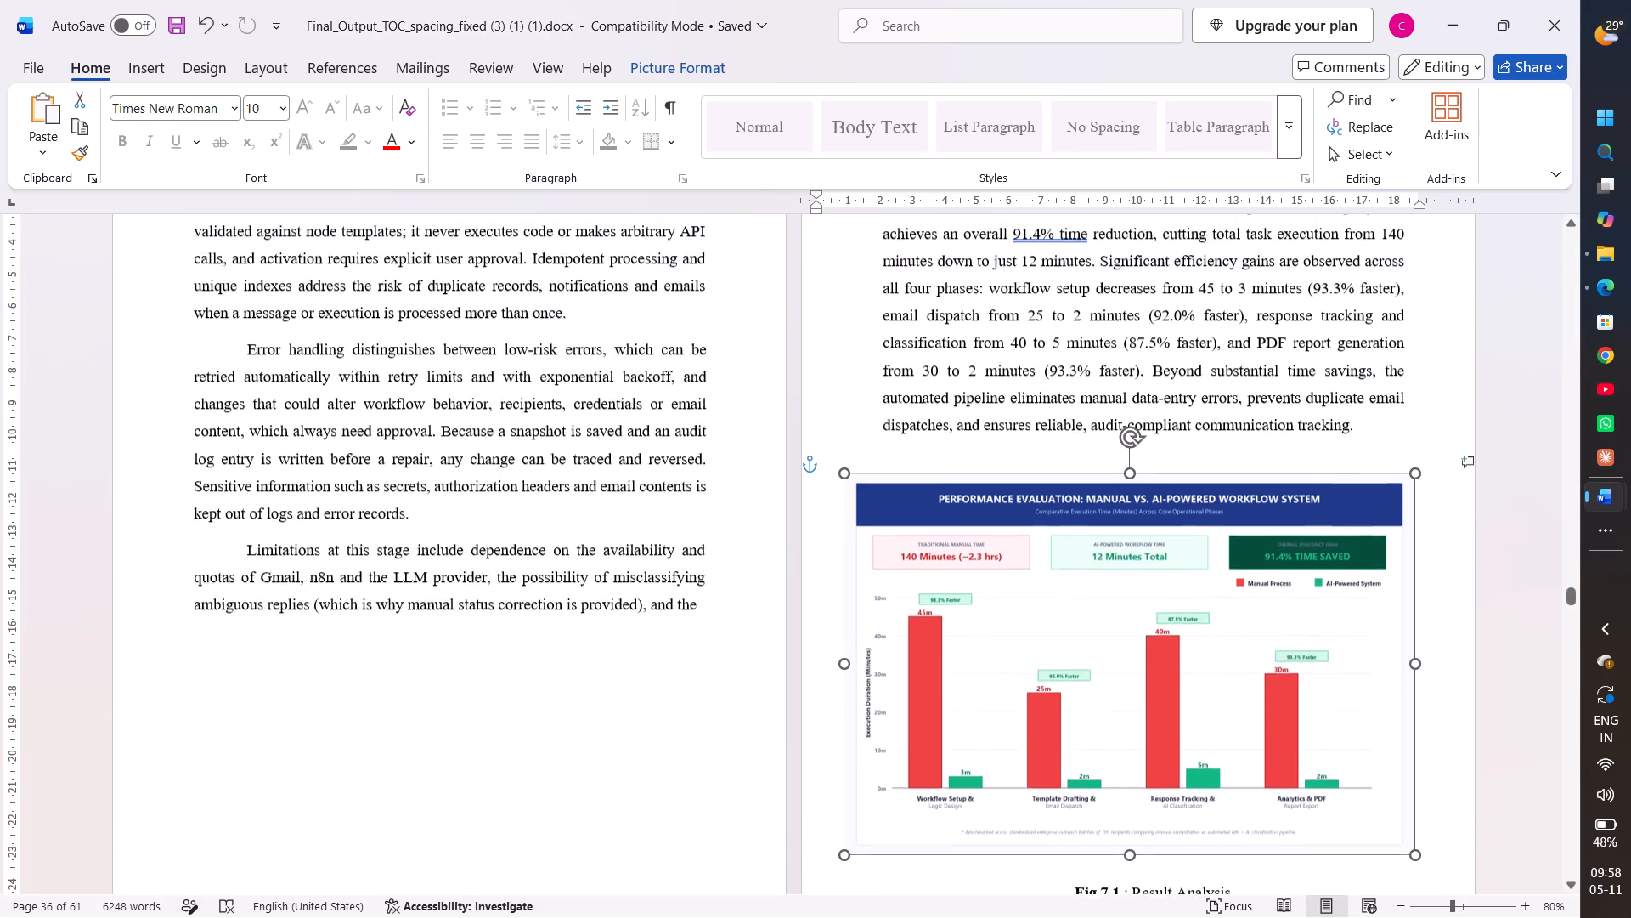
pyautogui.hscroll(1, 696, 401)
pyautogui.scroll(1, 696, 401)
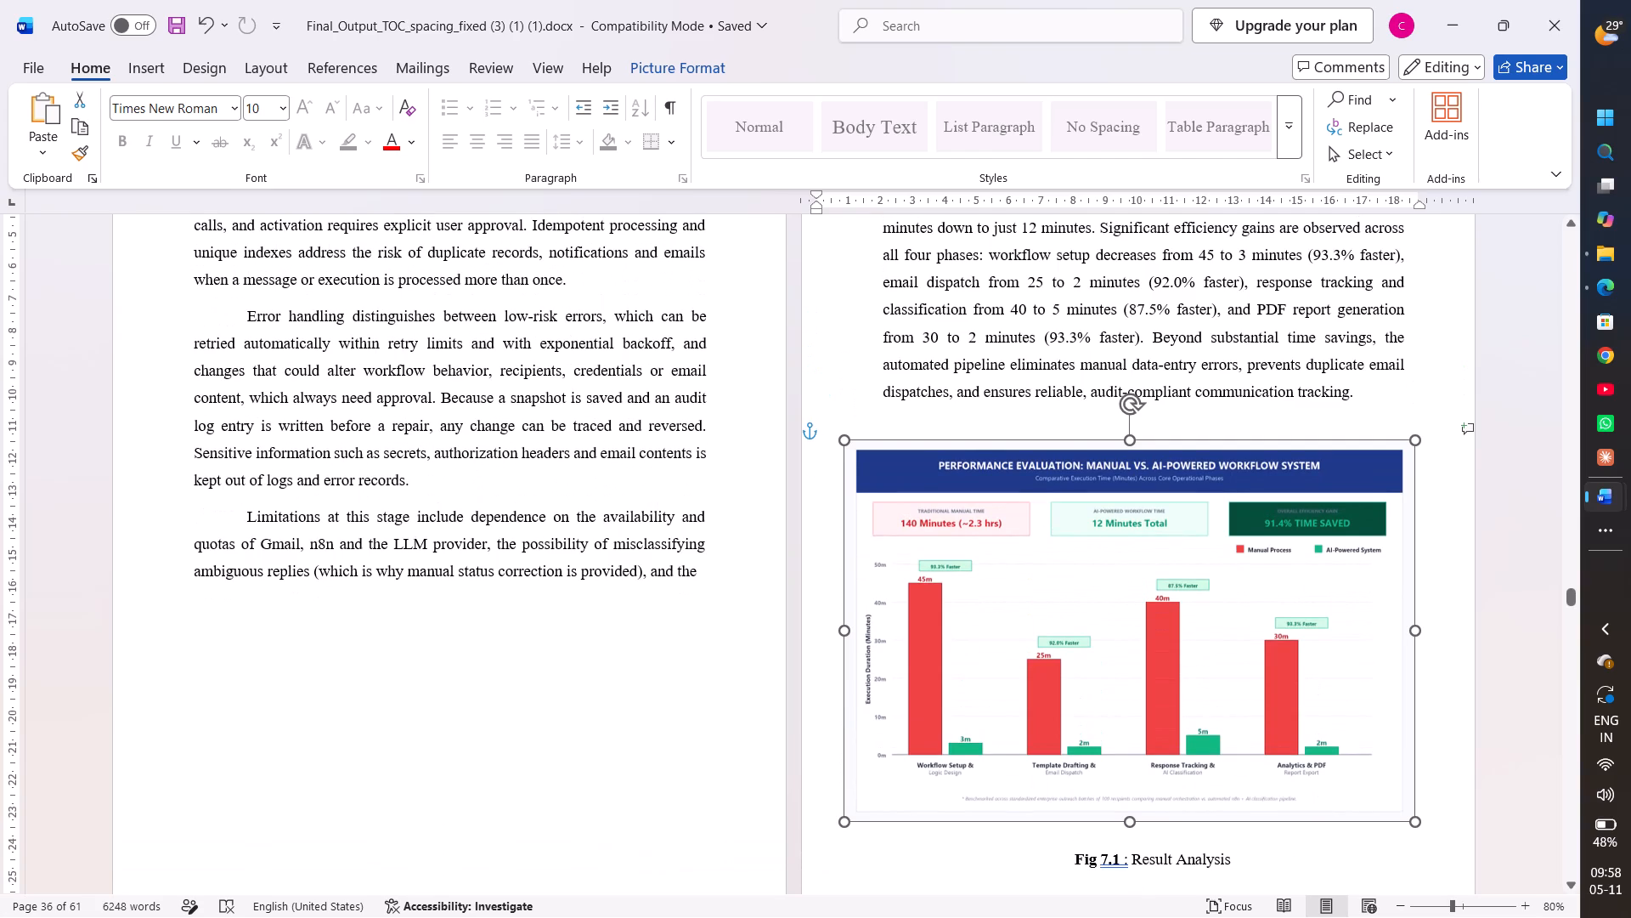
# Review the pages from Chapter 4 back through the analysis and literature survey chapters to section 1.2 Scope.
pyautogui.scroll(9, 696, 401)
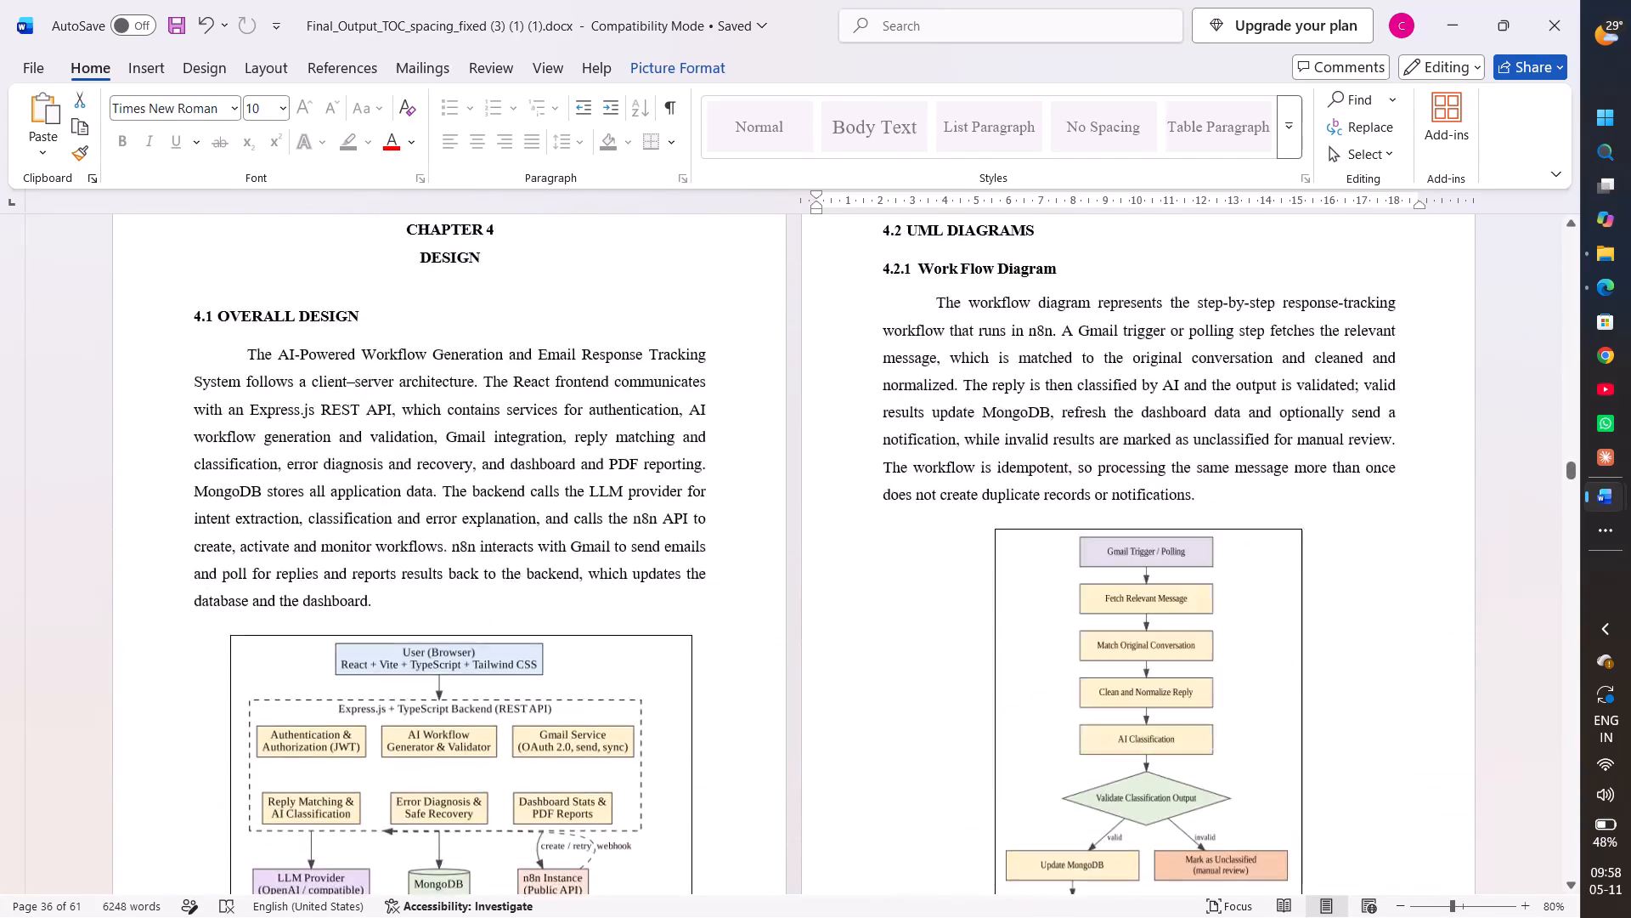
pyautogui.scroll(8, 696, 401)
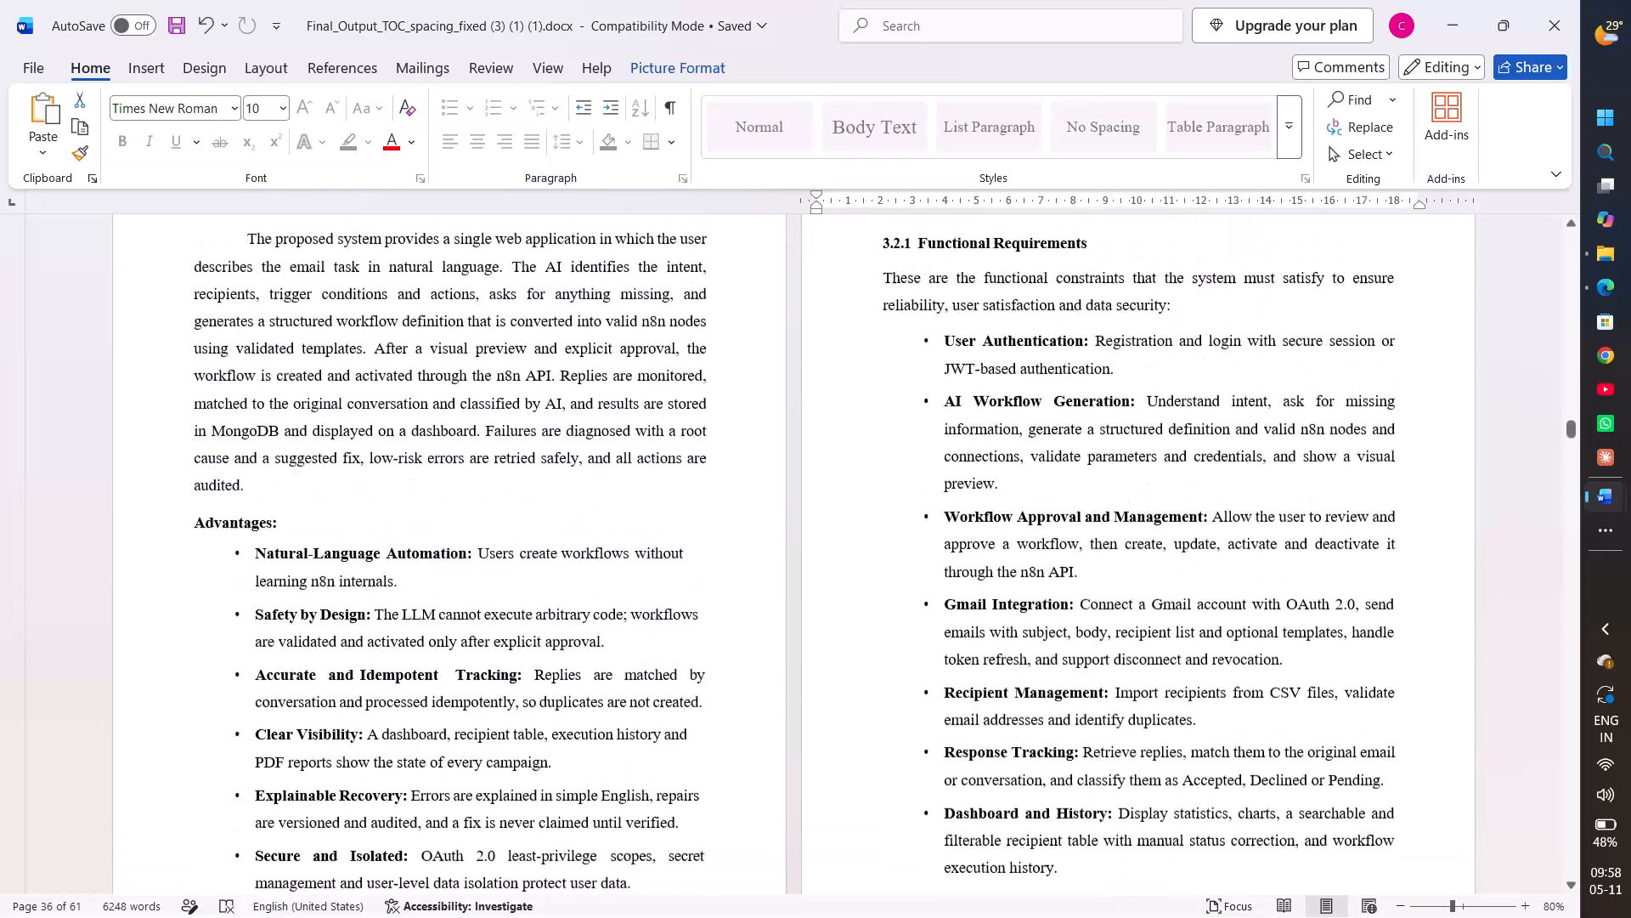
pyautogui.scroll(4, 696, 401)
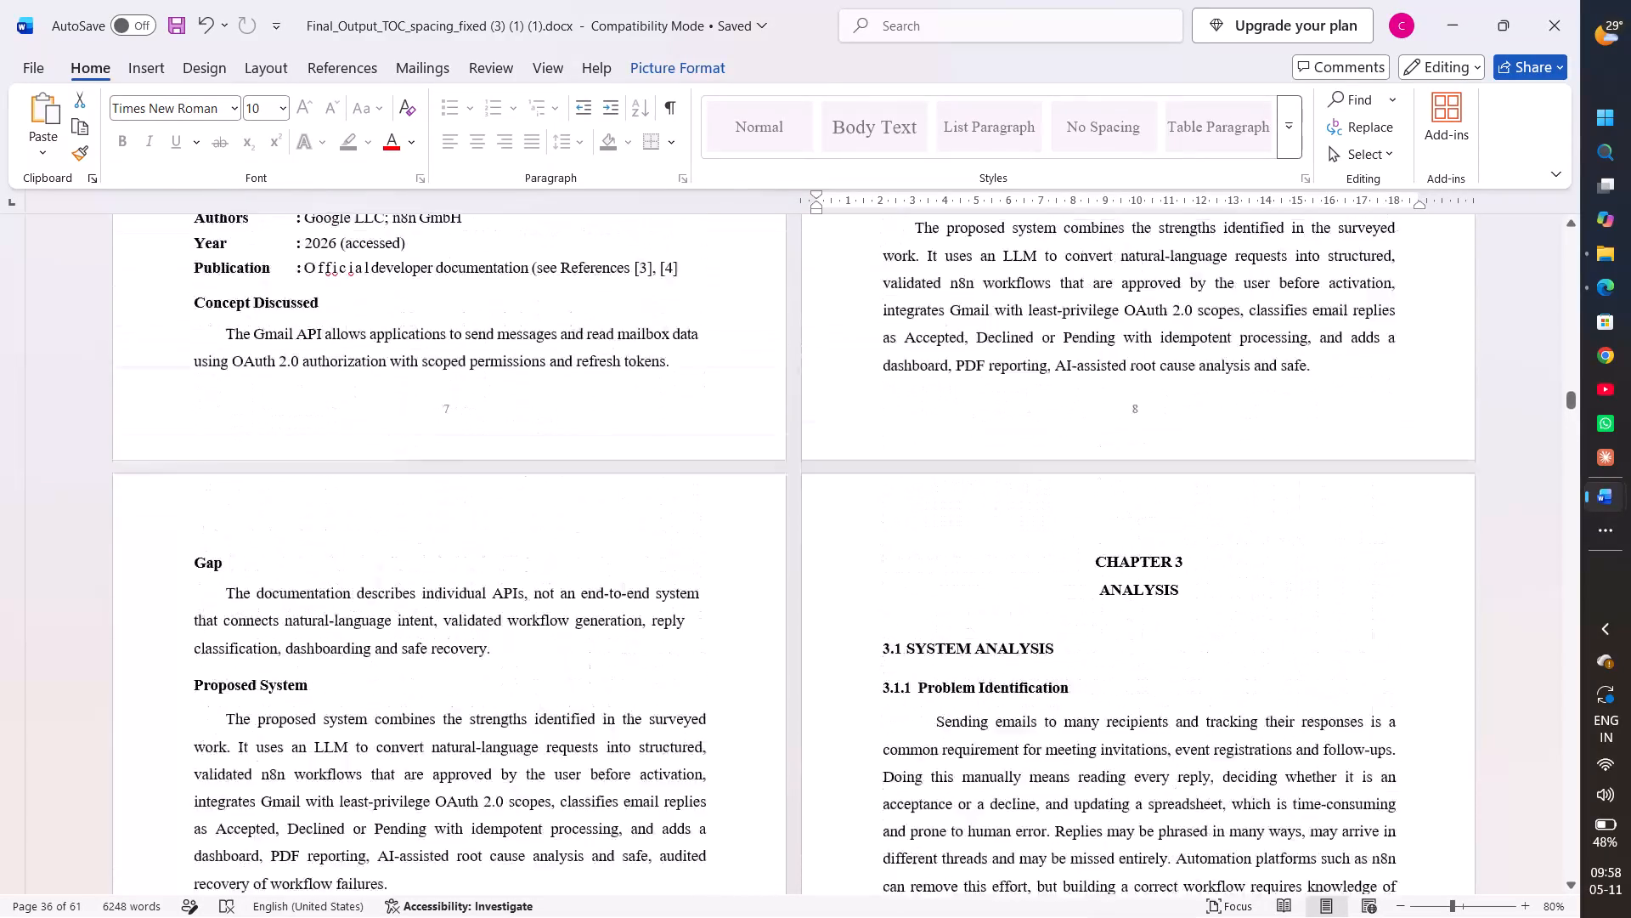
pyautogui.scroll(4, 696, 401)
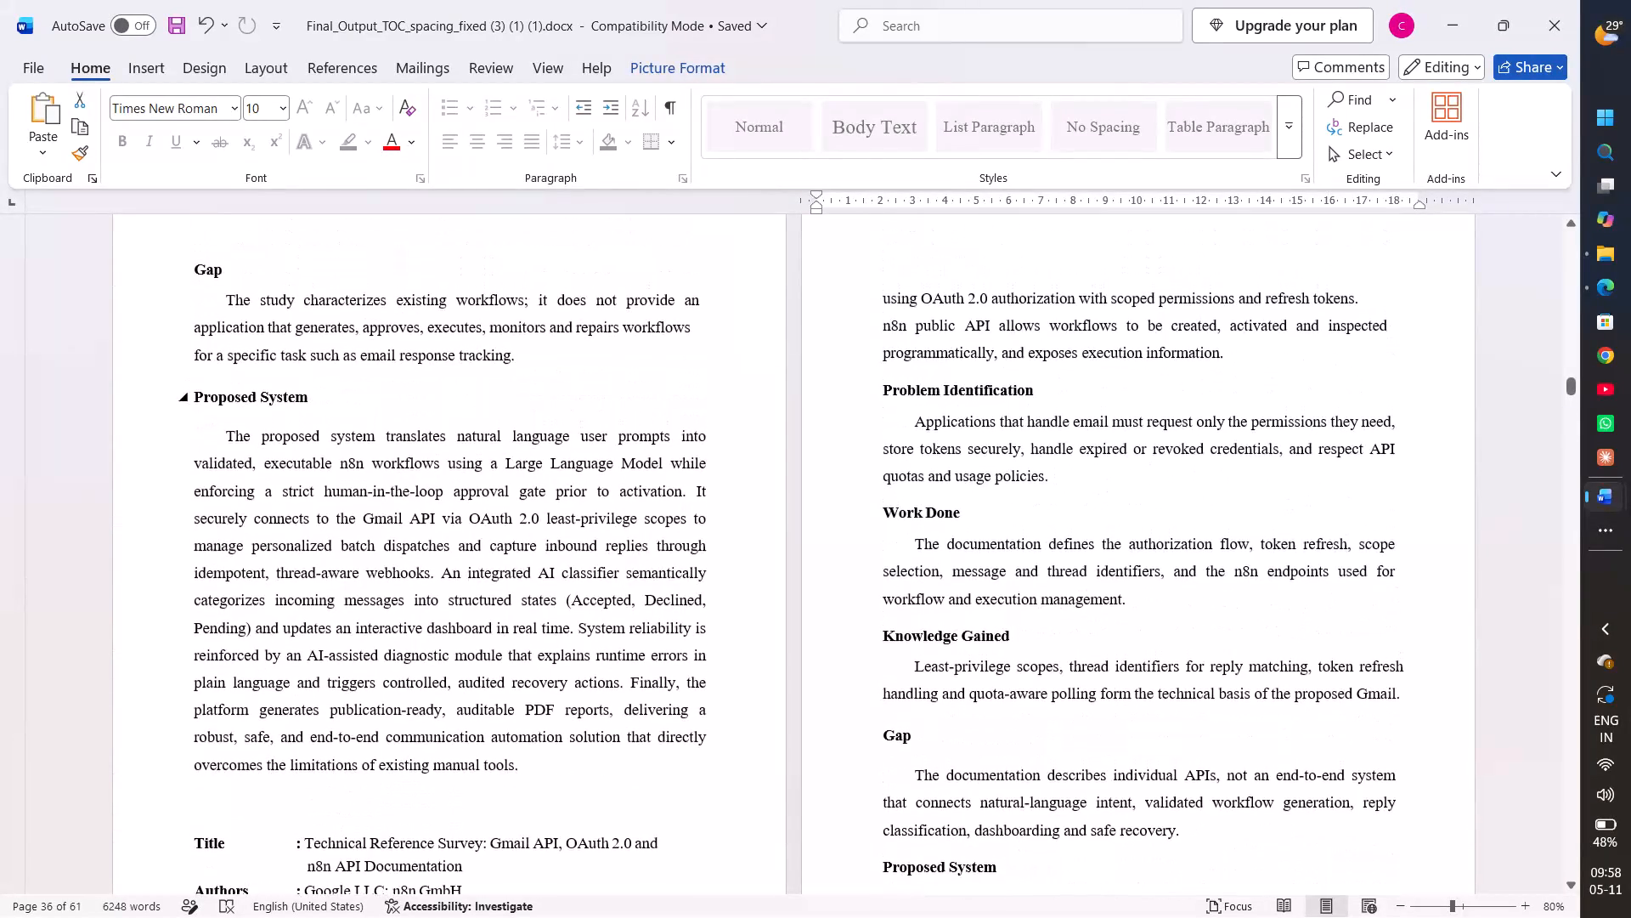
pyautogui.scroll(6, 696, 401)
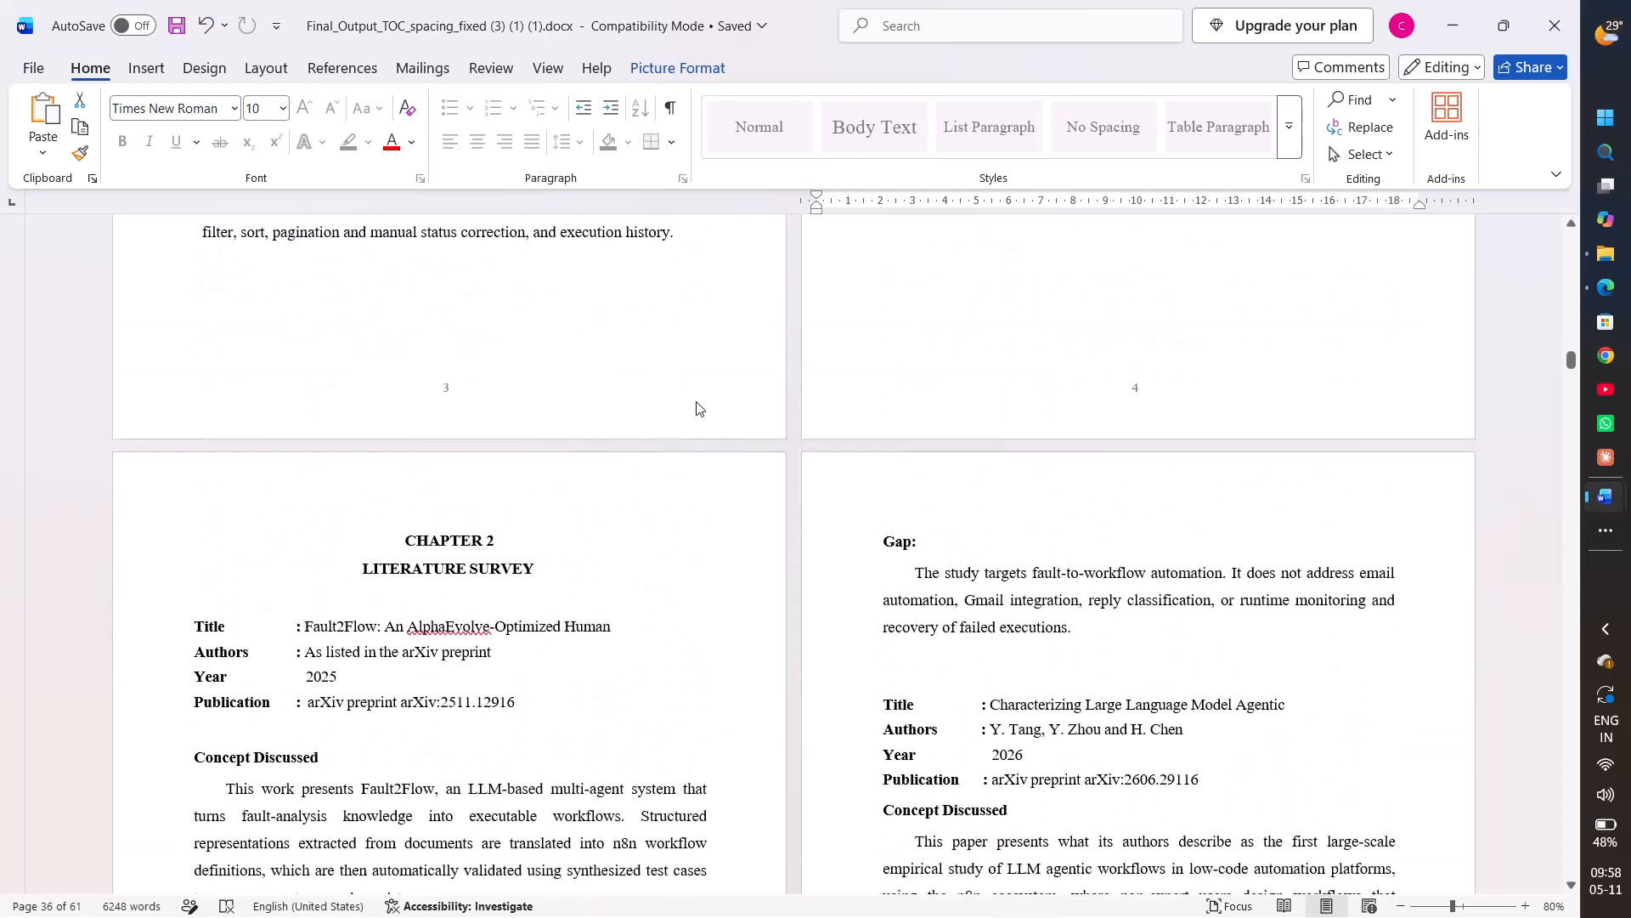
pyautogui.scroll(3, 696, 401)
pyautogui.scroll(-1, 696, 401)
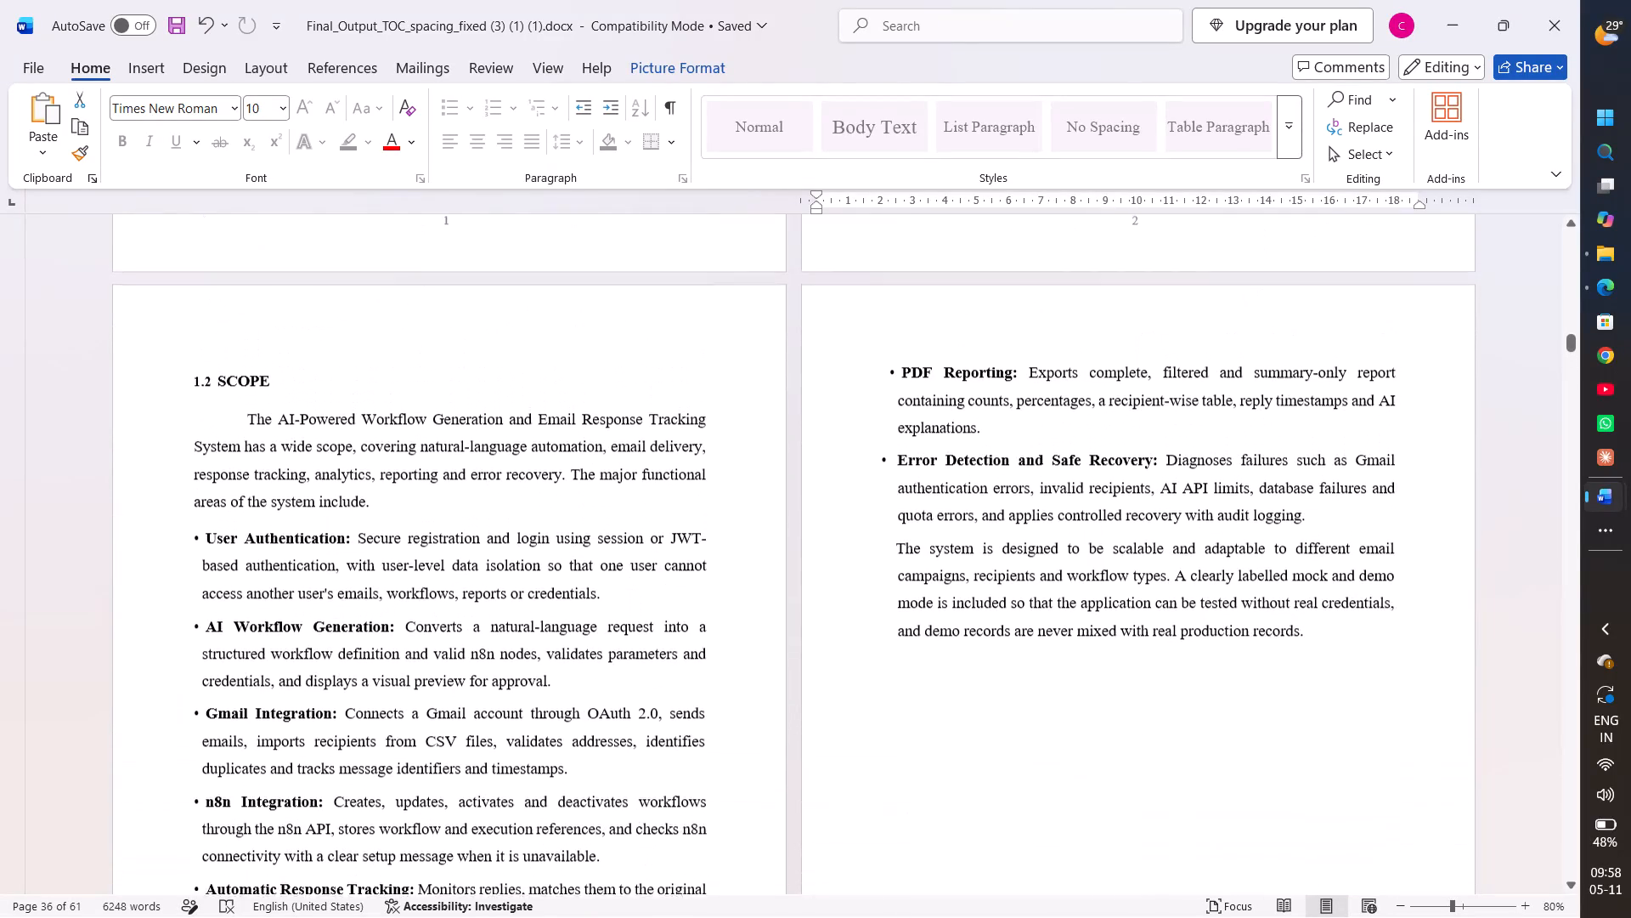
pyautogui.scroll(-2, 696, 401)
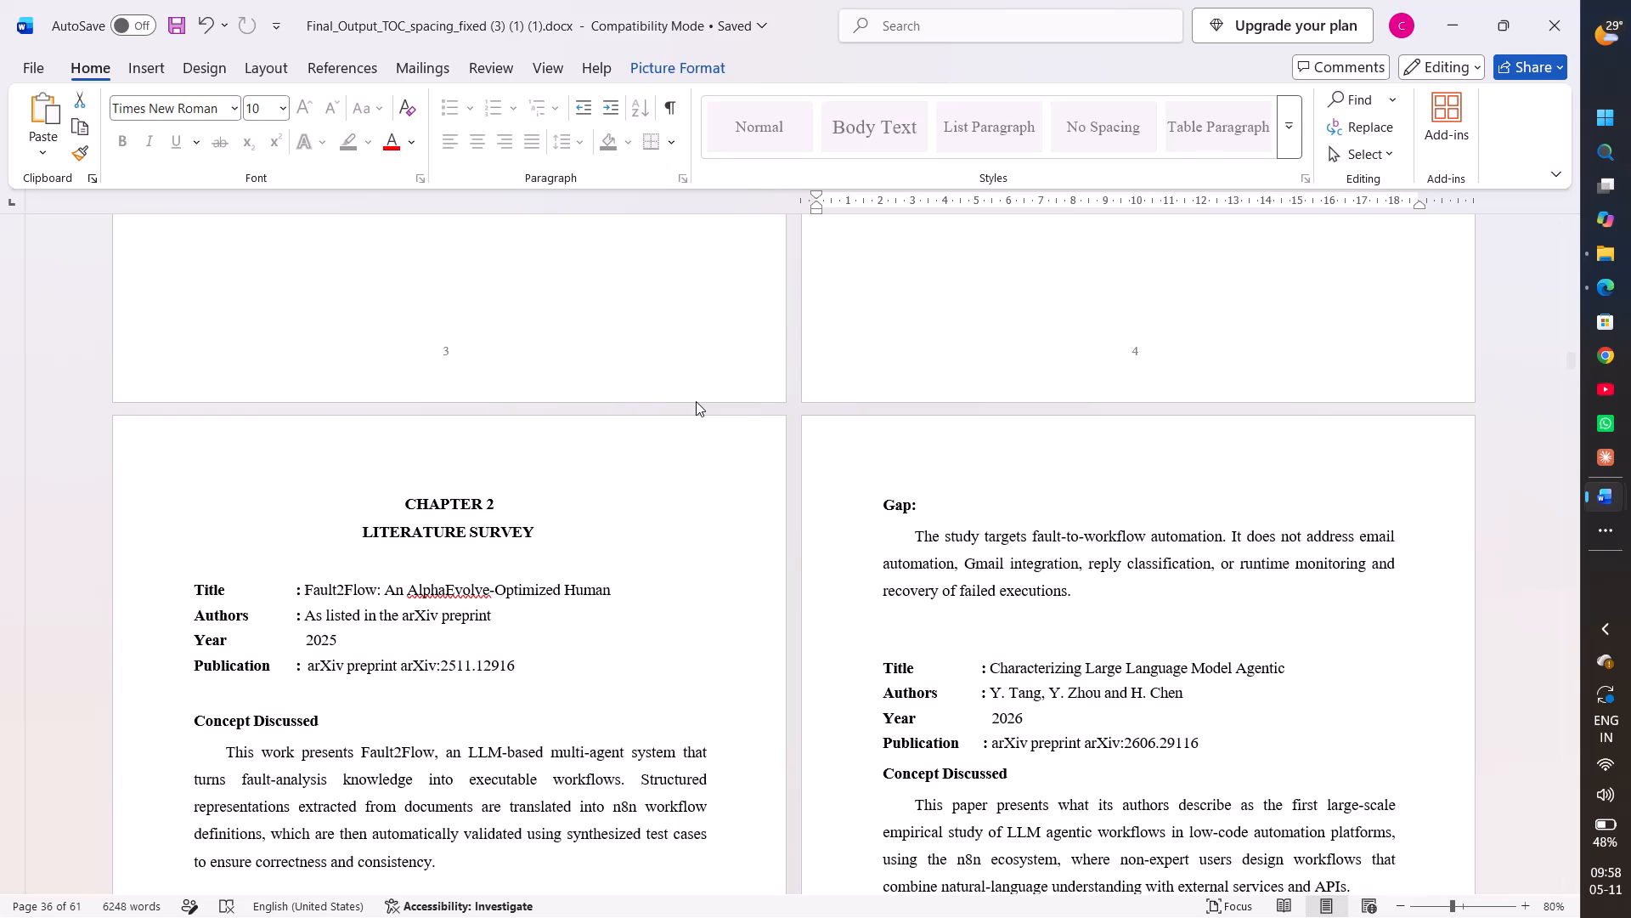
pyautogui.scroll(5, 696, 401)
# Check the text layout from section 1.2 Scope through the Literature Survey to section 3.2 Requirement Analysis.
pyautogui.scroll(-1, 696, 401)
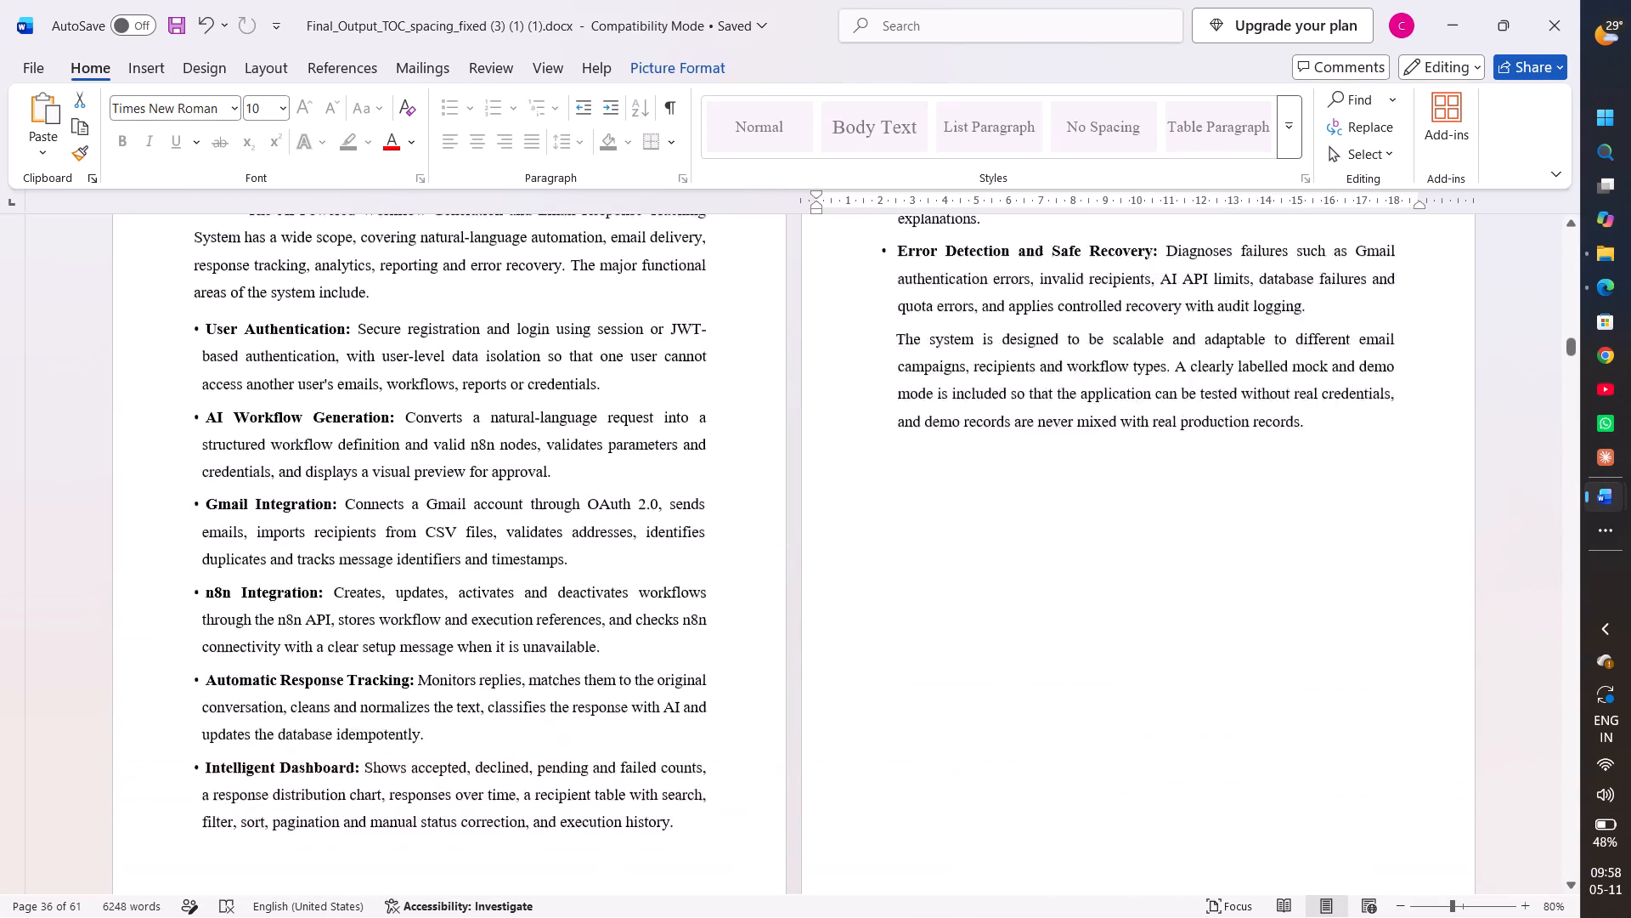
pyautogui.scroll(-1, 696, 401)
pyautogui.scroll(1, 696, 401)
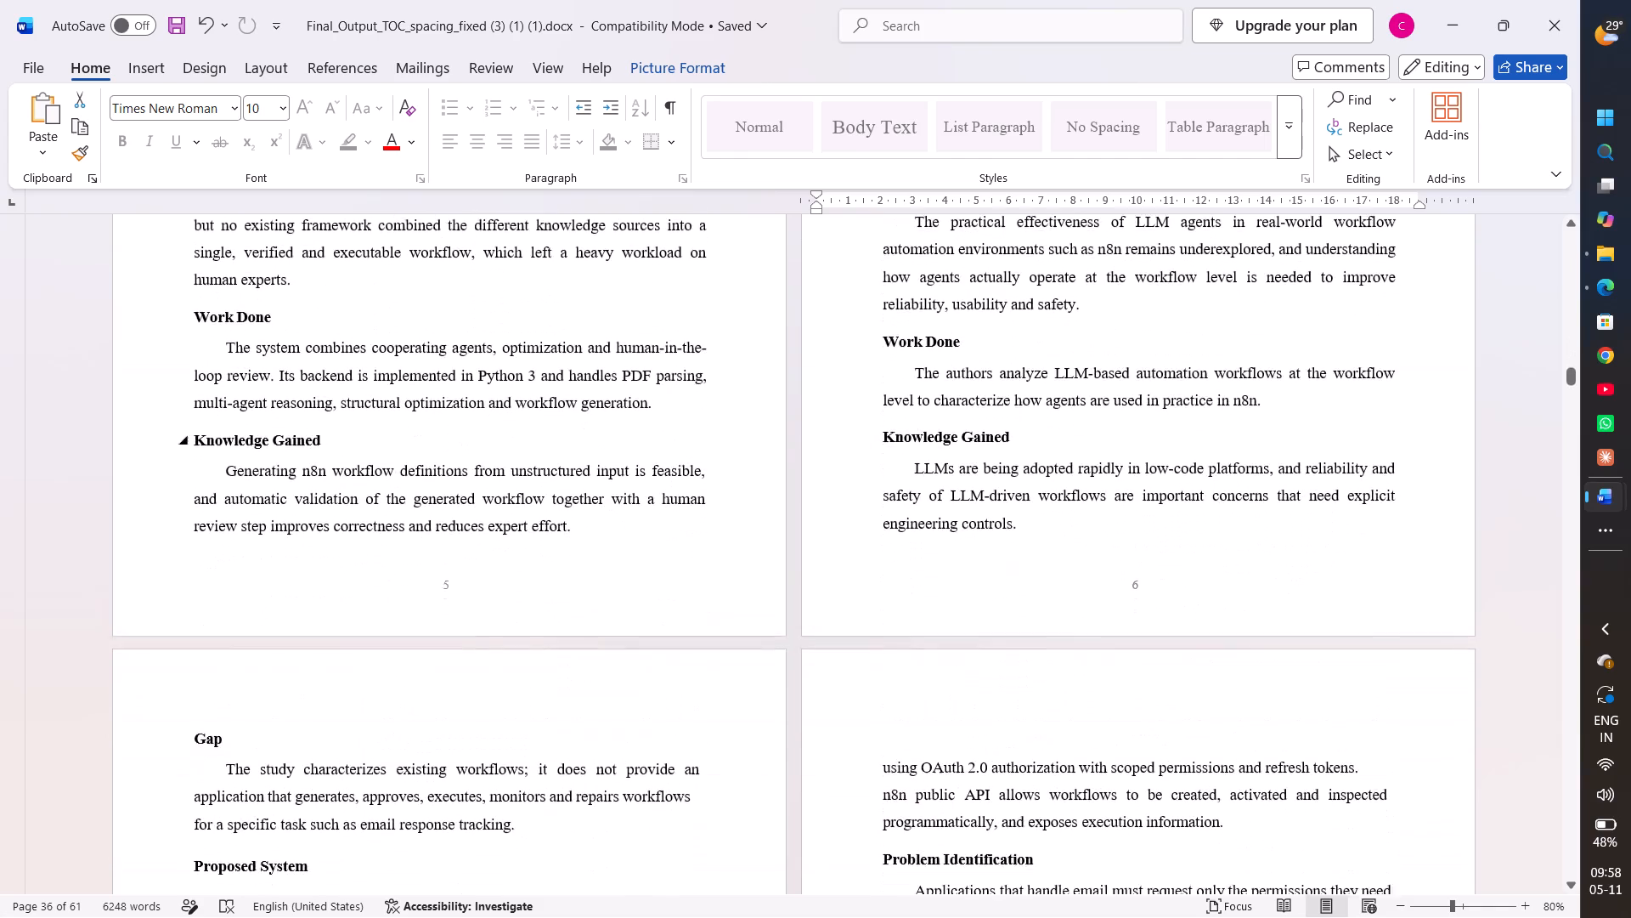
pyautogui.scroll(1, 696, 401)
pyautogui.scroll(-1, 696, 401)
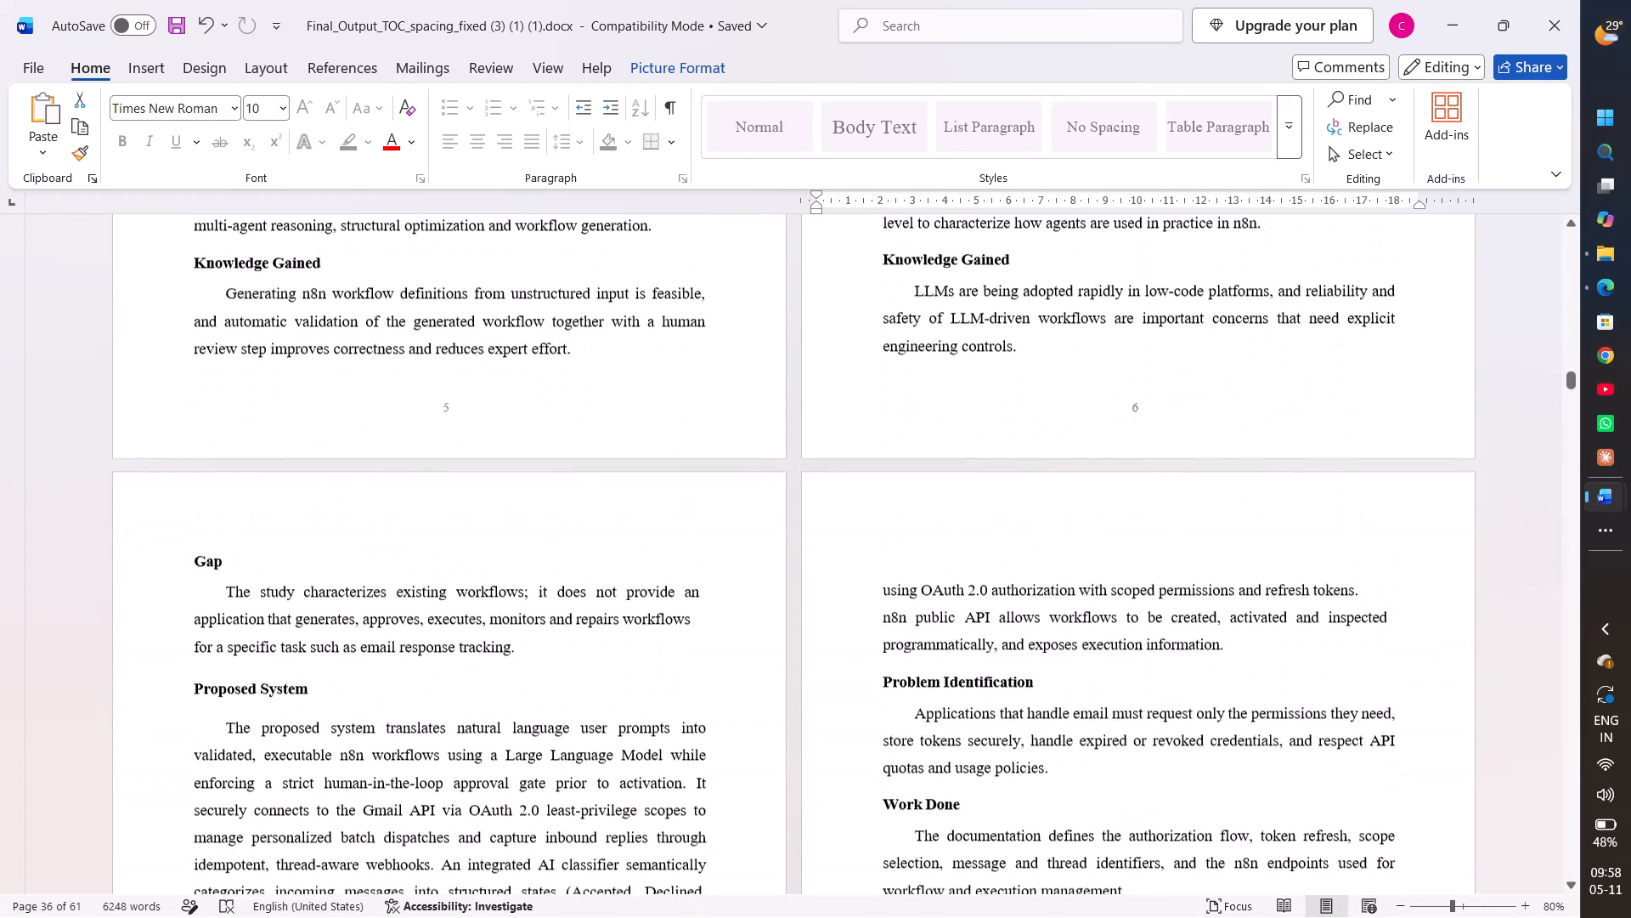
pyautogui.scroll(-3, 696, 401)
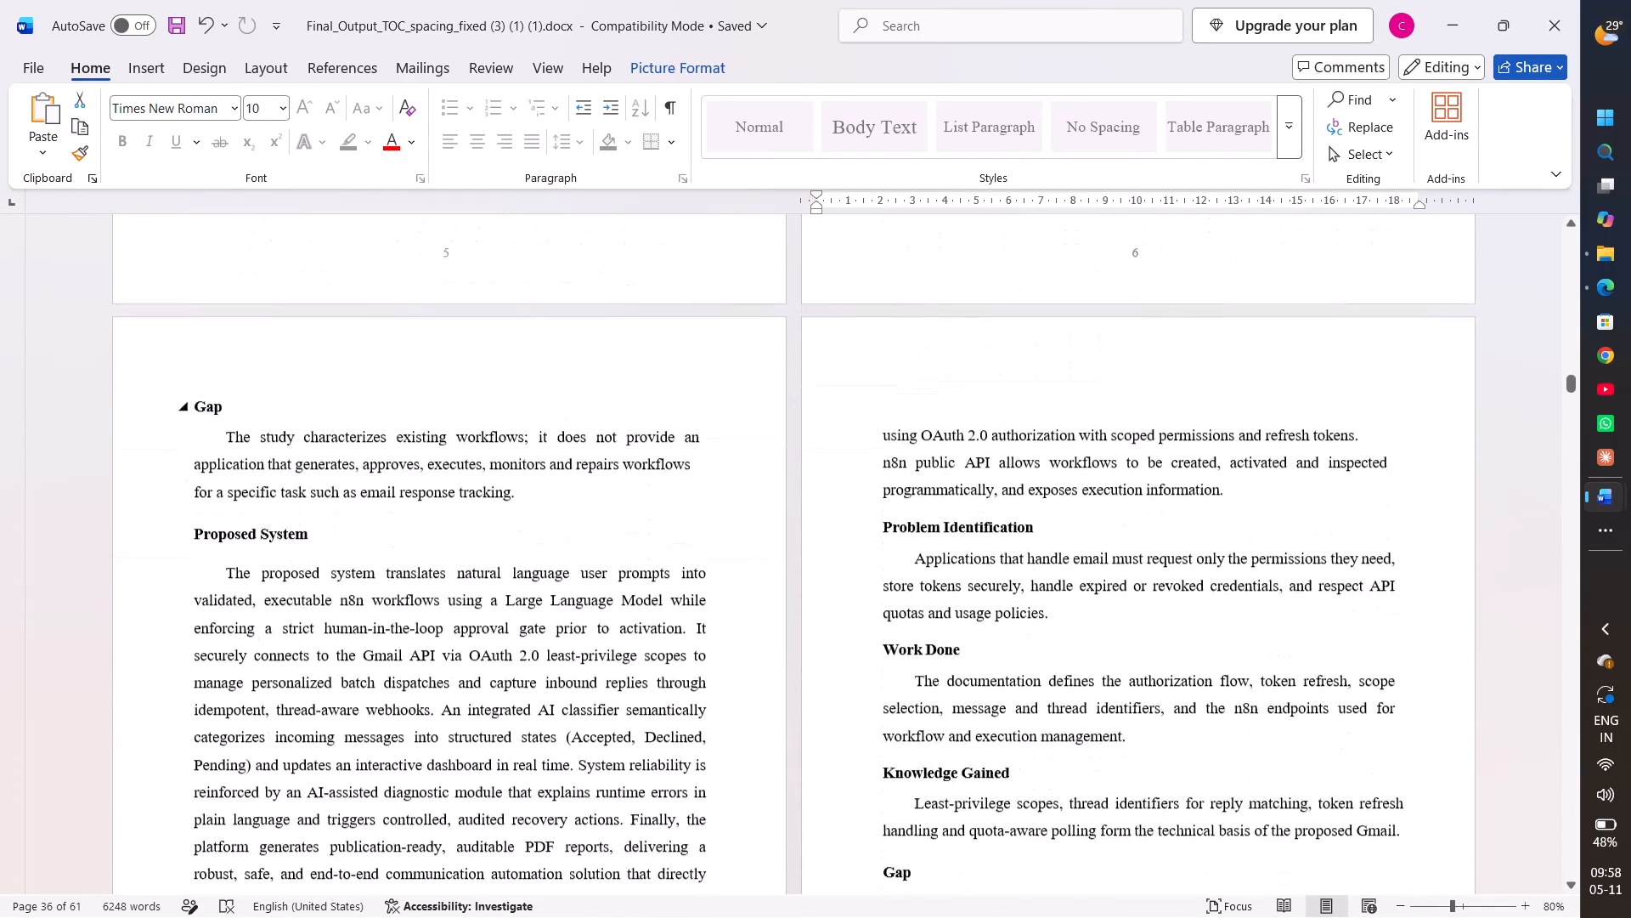
pyautogui.scroll(-2, 696, 401)
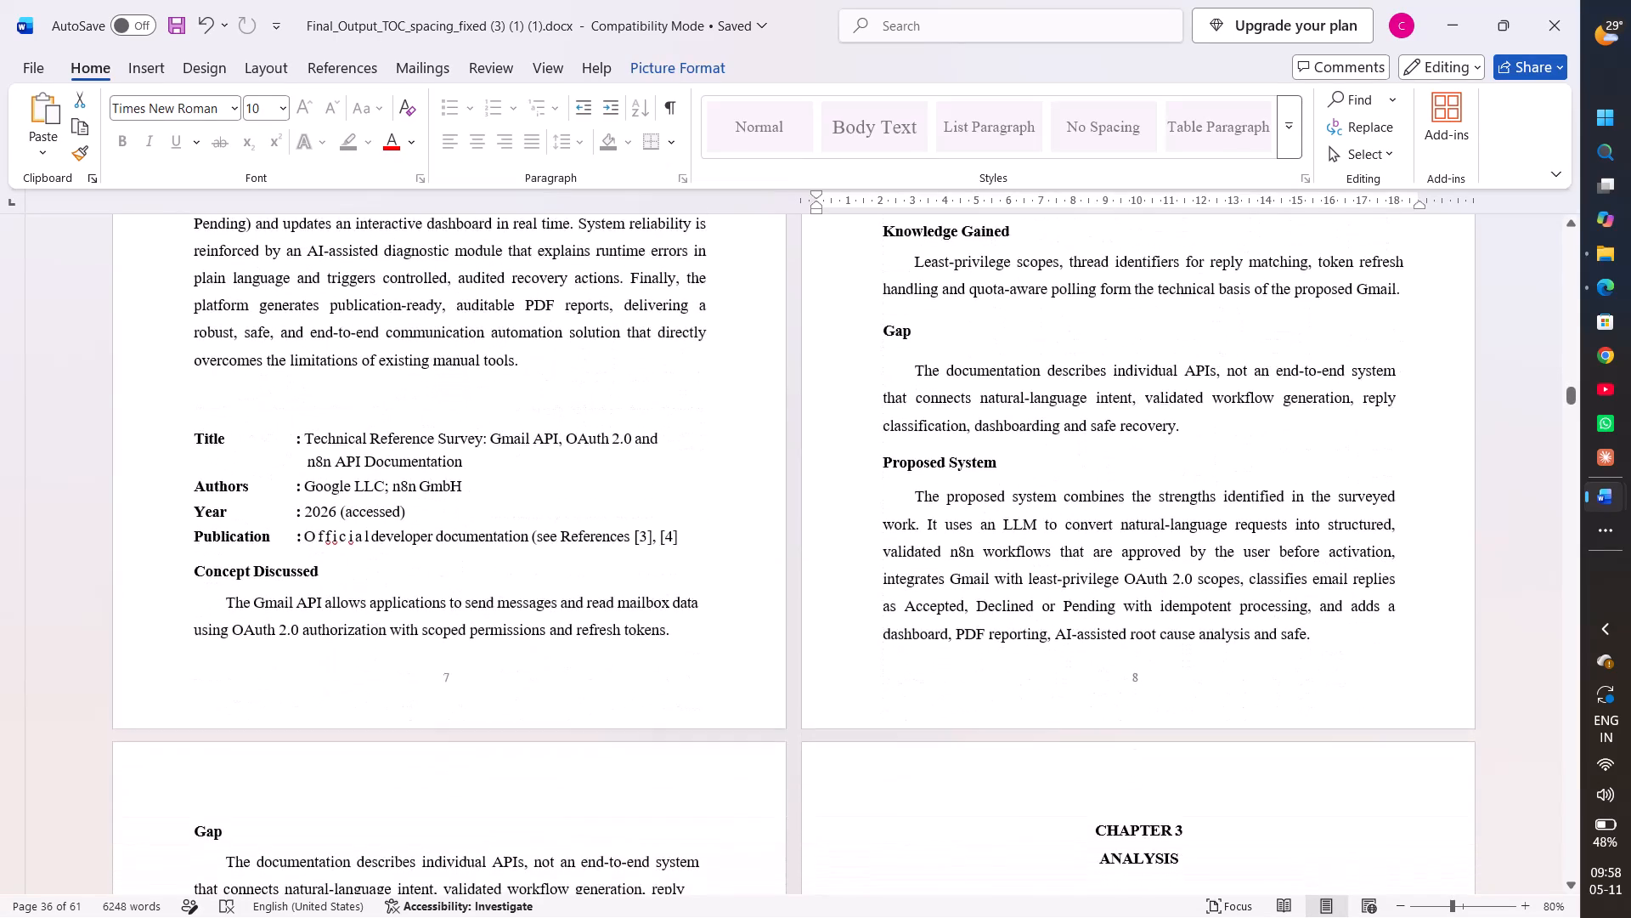
pyautogui.scroll(-1, 696, 401)
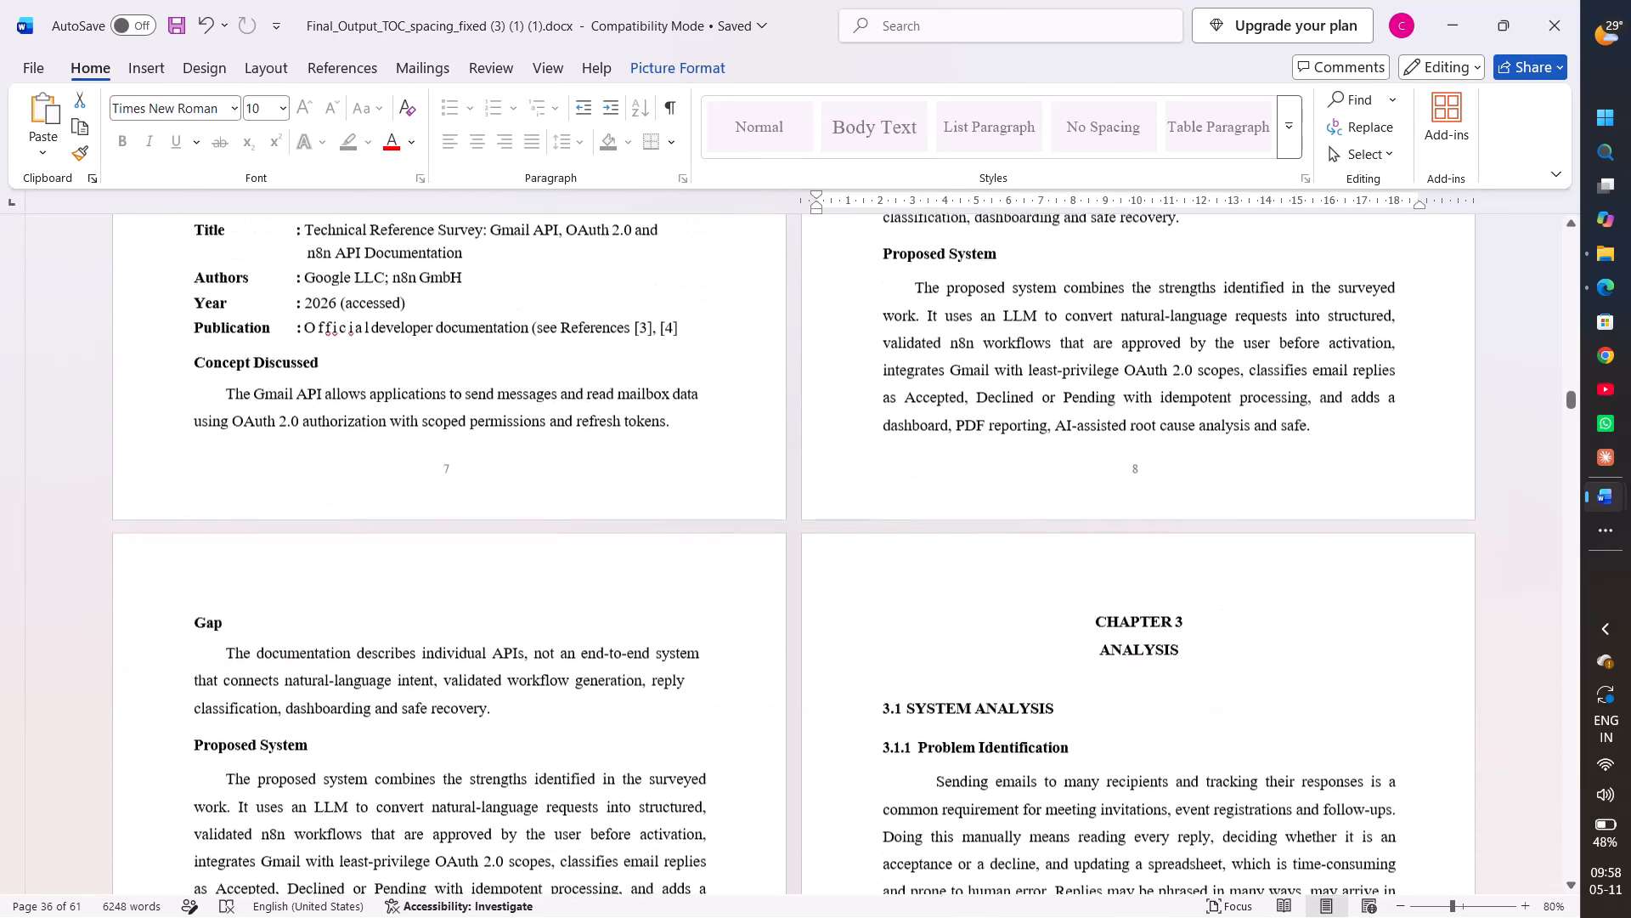
pyautogui.scroll(-1, 696, 401)
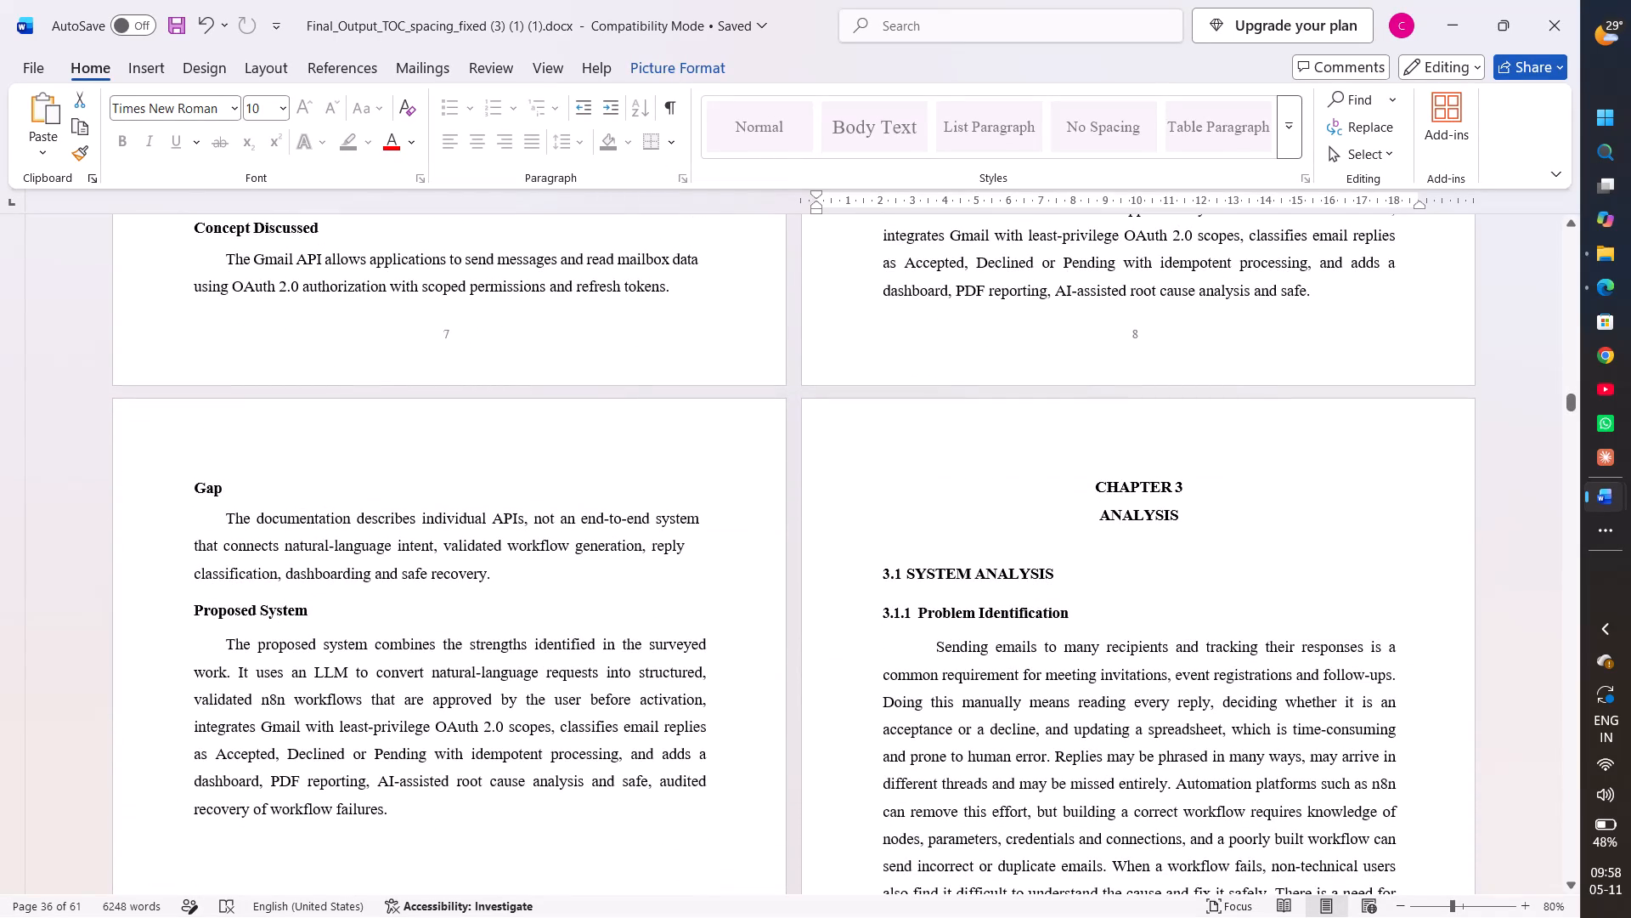
pyautogui.scroll(-2, 696, 401)
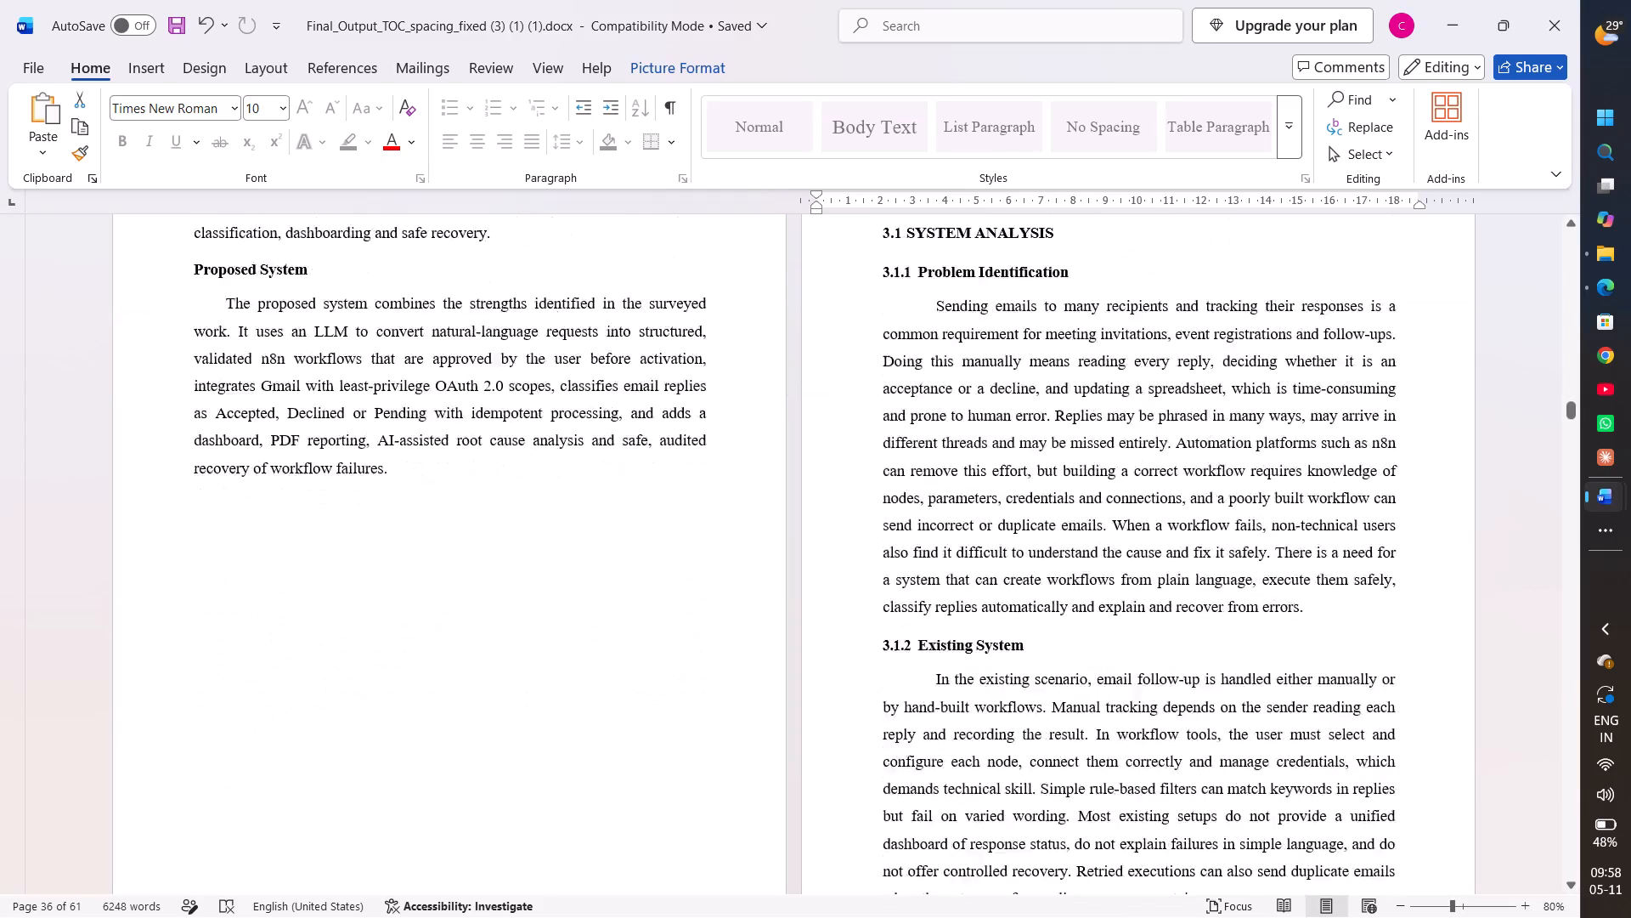
pyautogui.scroll(-2, 696, 401)
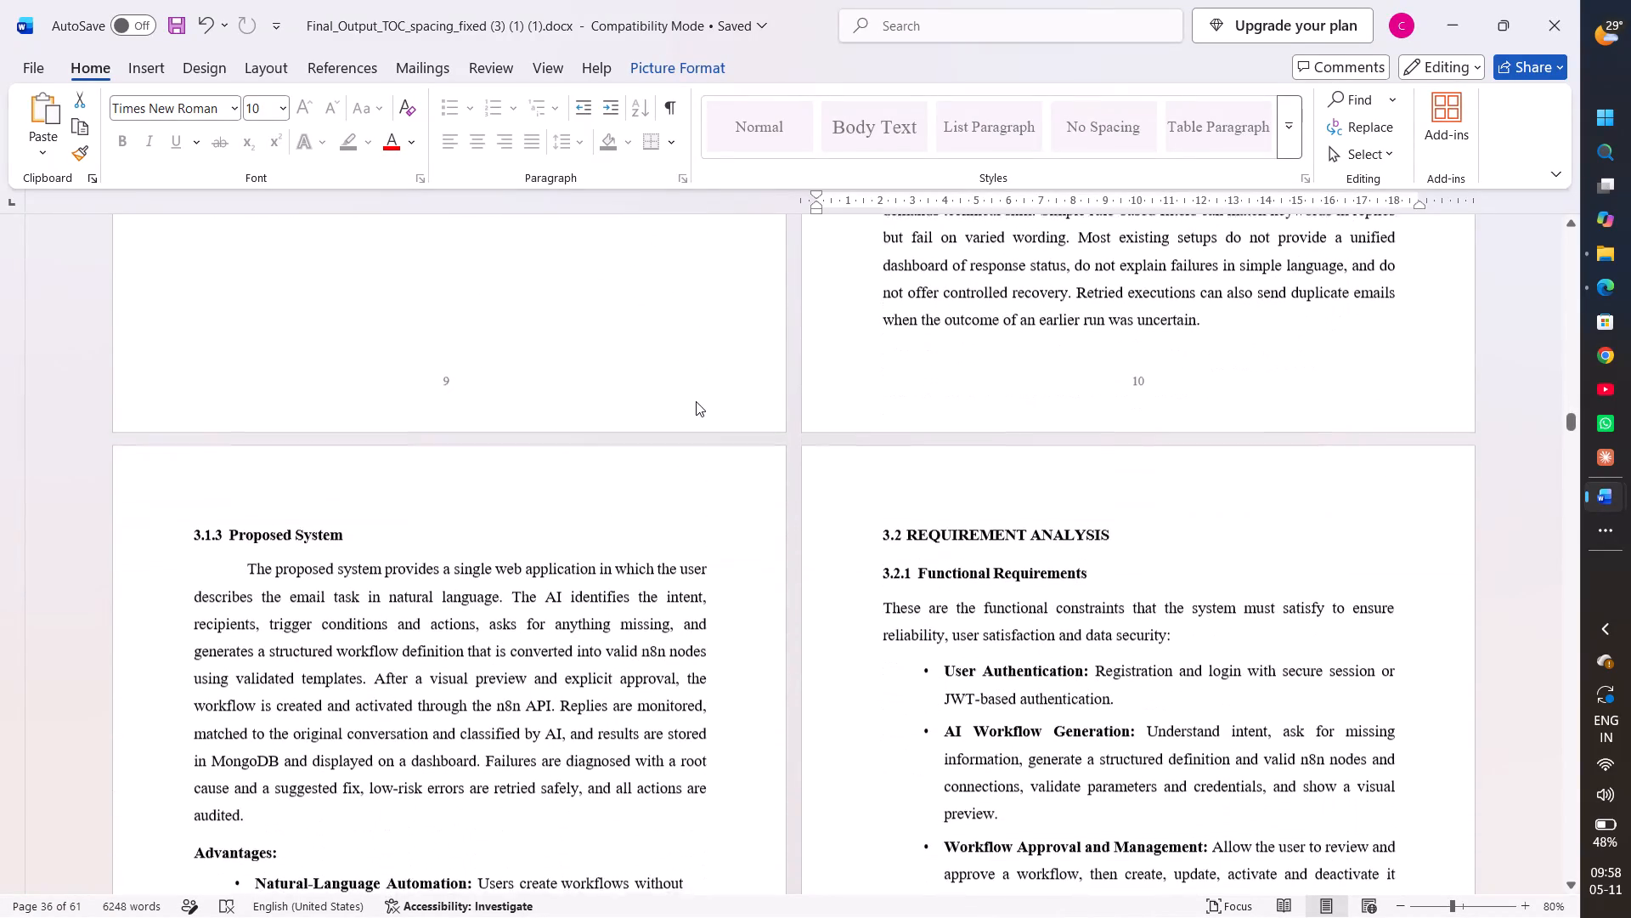
pyautogui.scroll(-1, 696, 401)
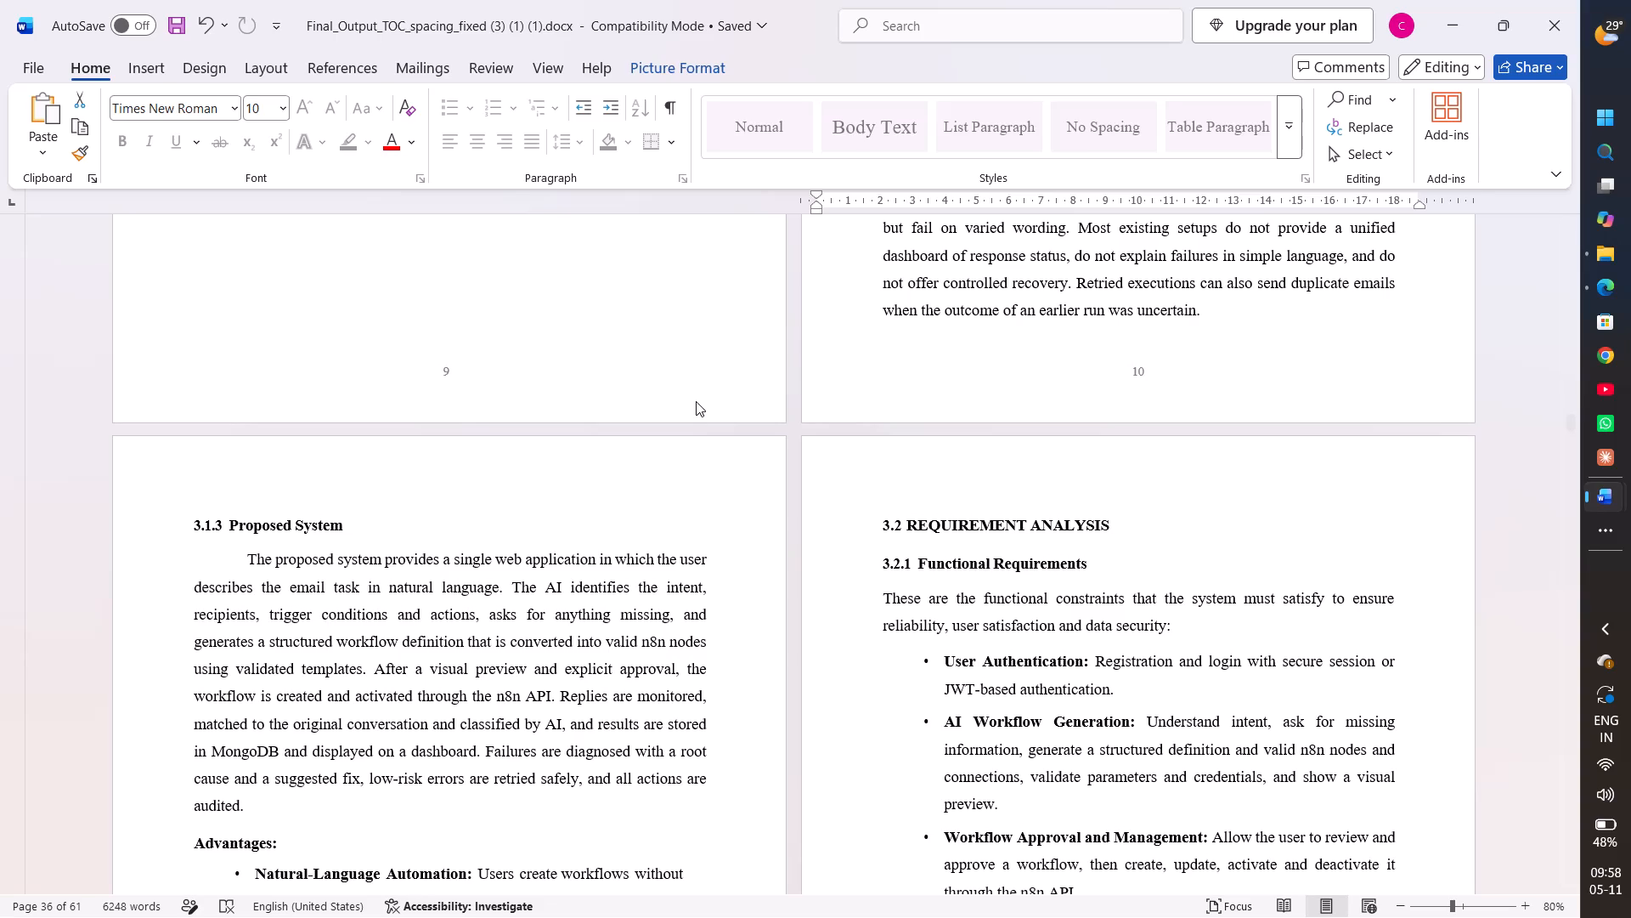
# Check the heading numbering alignment and list layout from section 3.2 Requirement Analysis to section 3.2.3 Hardware Specification.
pyautogui.click(883, 524)
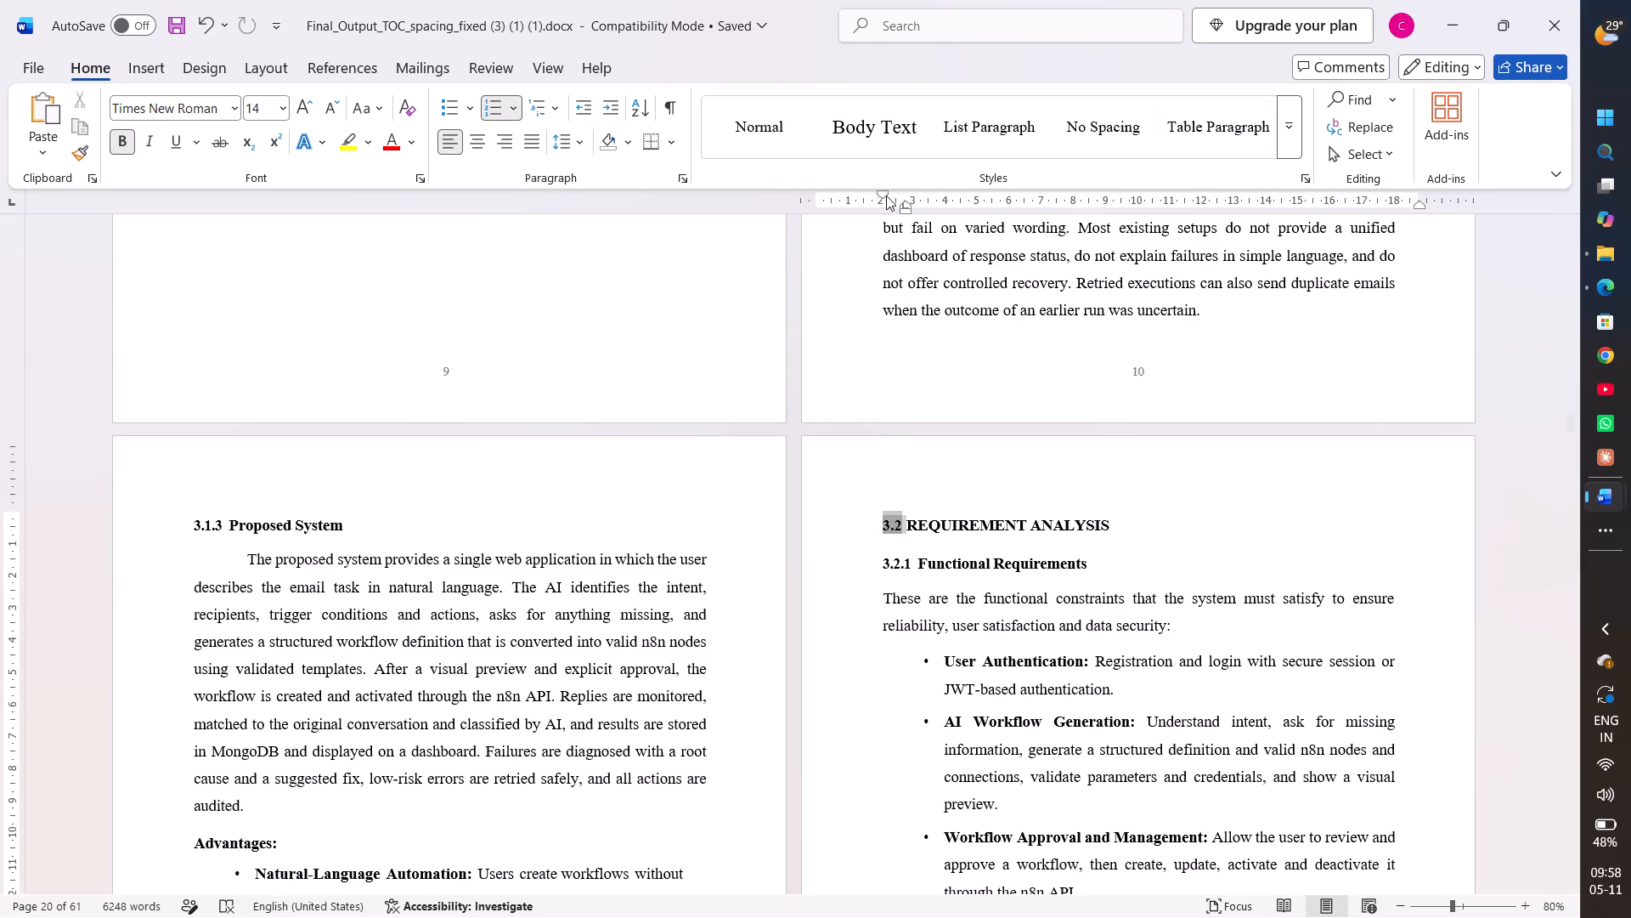
pyautogui.click(871, 560)
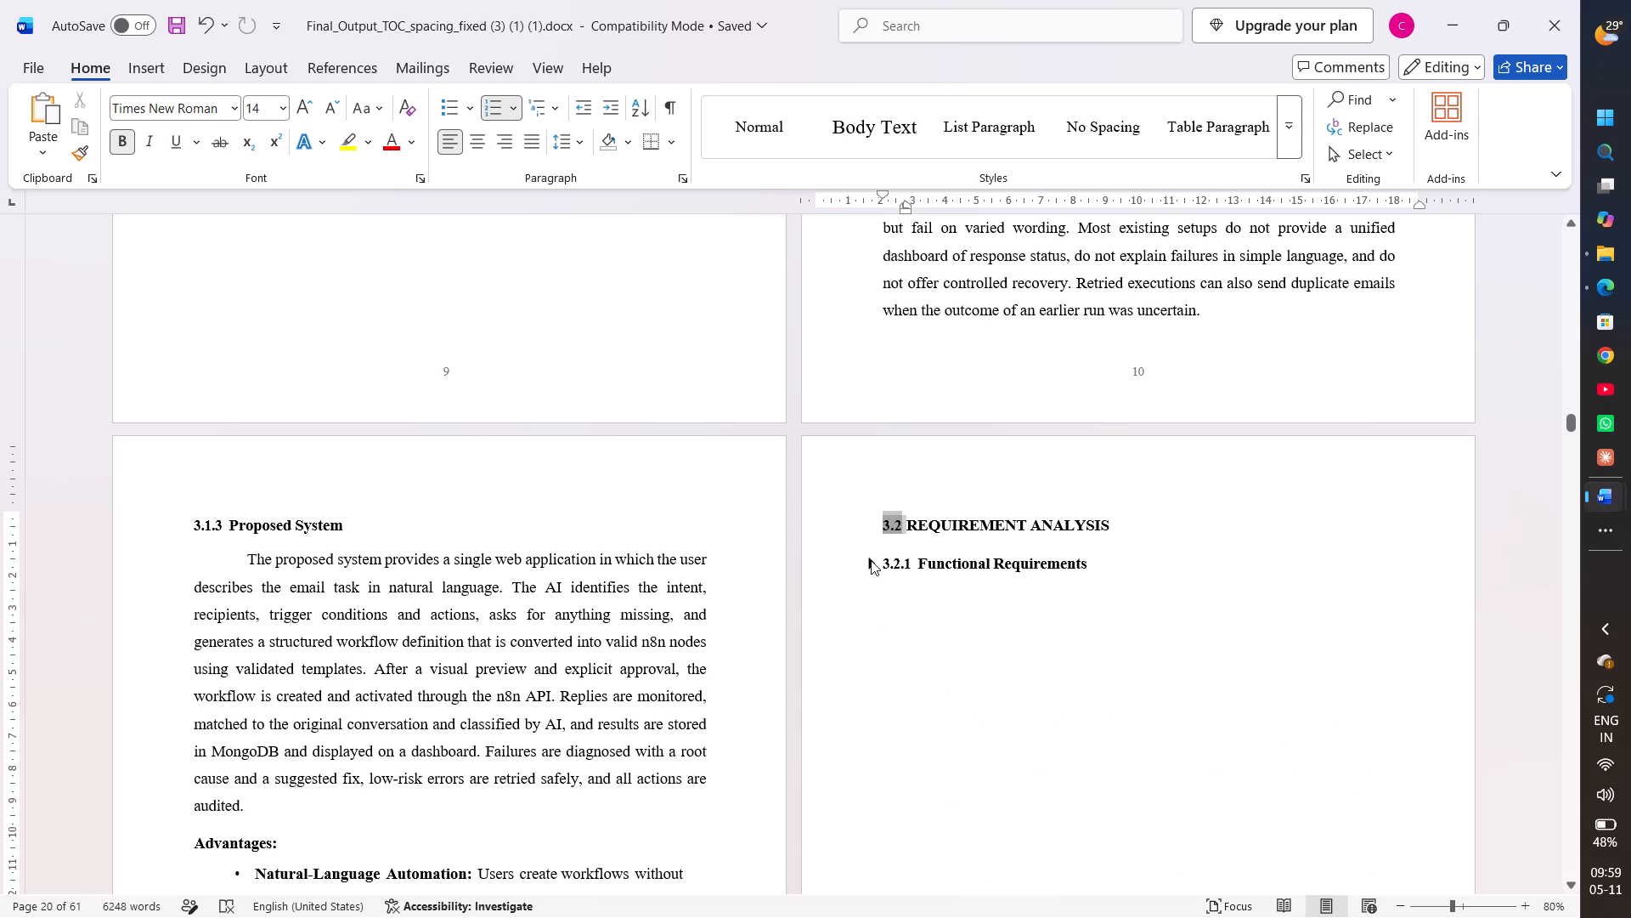
pyautogui.click(871, 560)
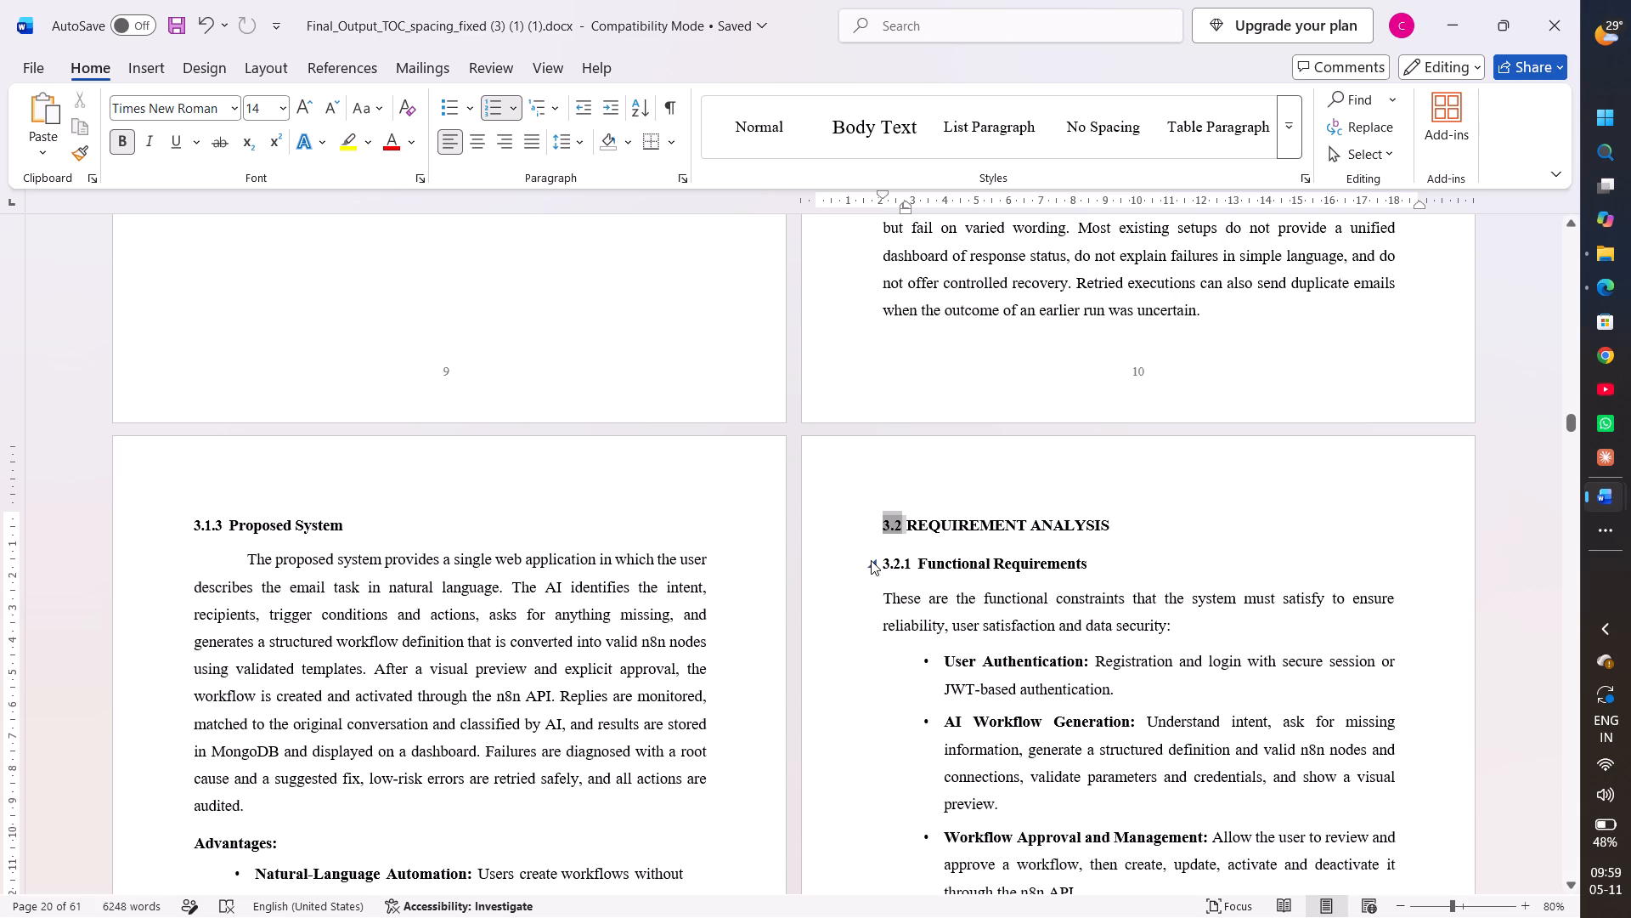
pyautogui.scroll(-3, 871, 560)
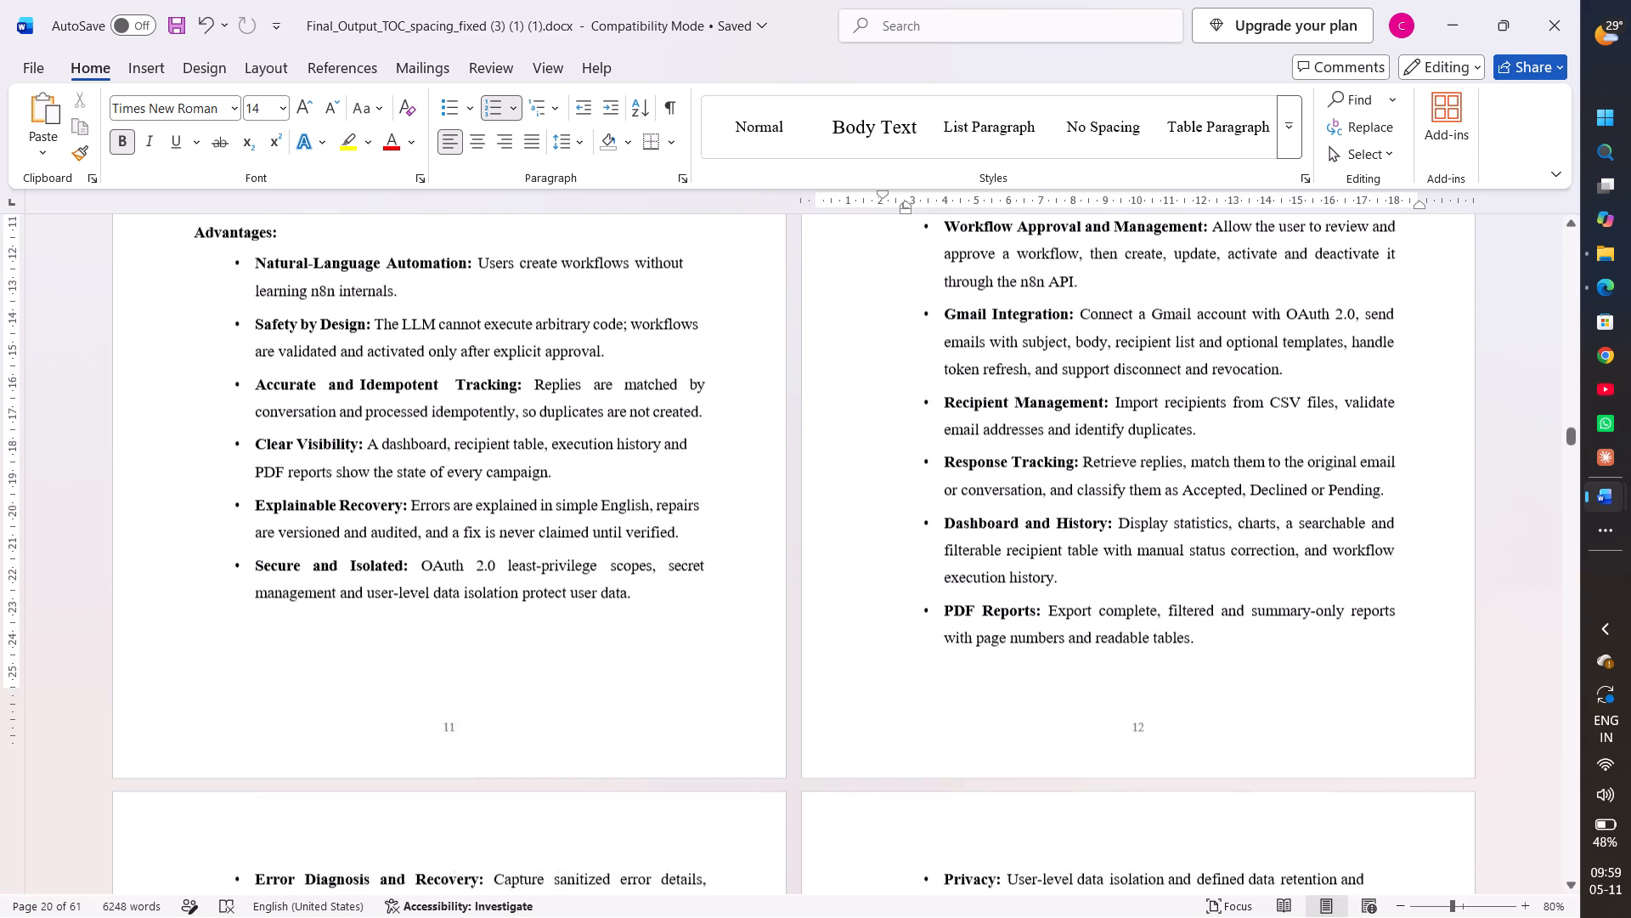
pyautogui.scroll(-3, 871, 560)
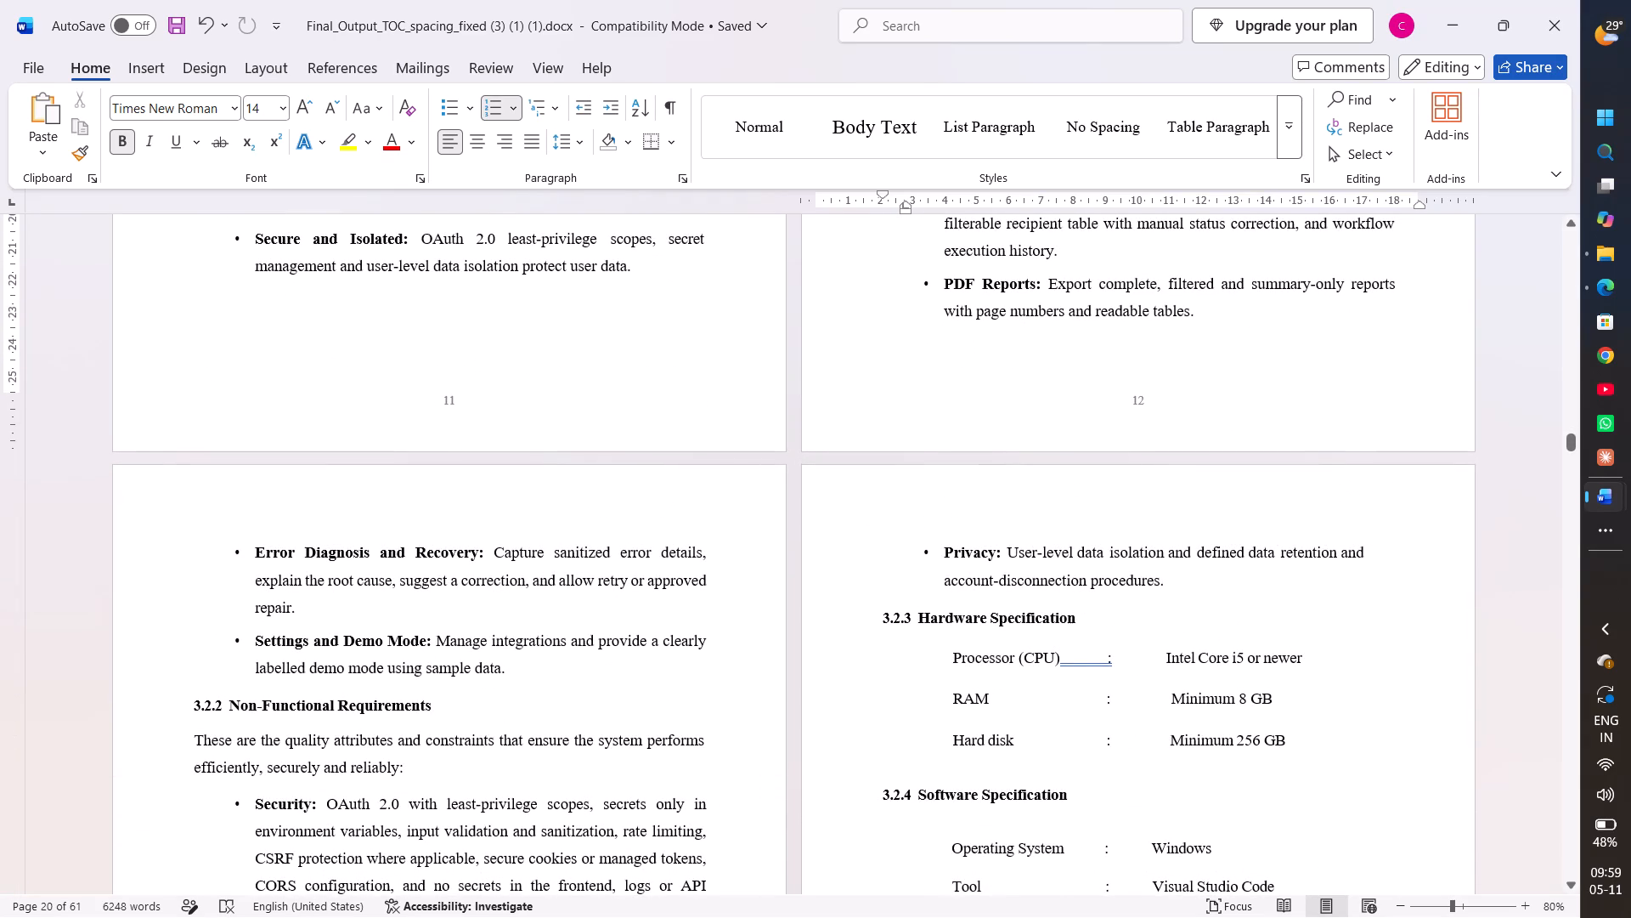
pyautogui.scroll(-1, 871, 560)
pyautogui.click(883, 625)
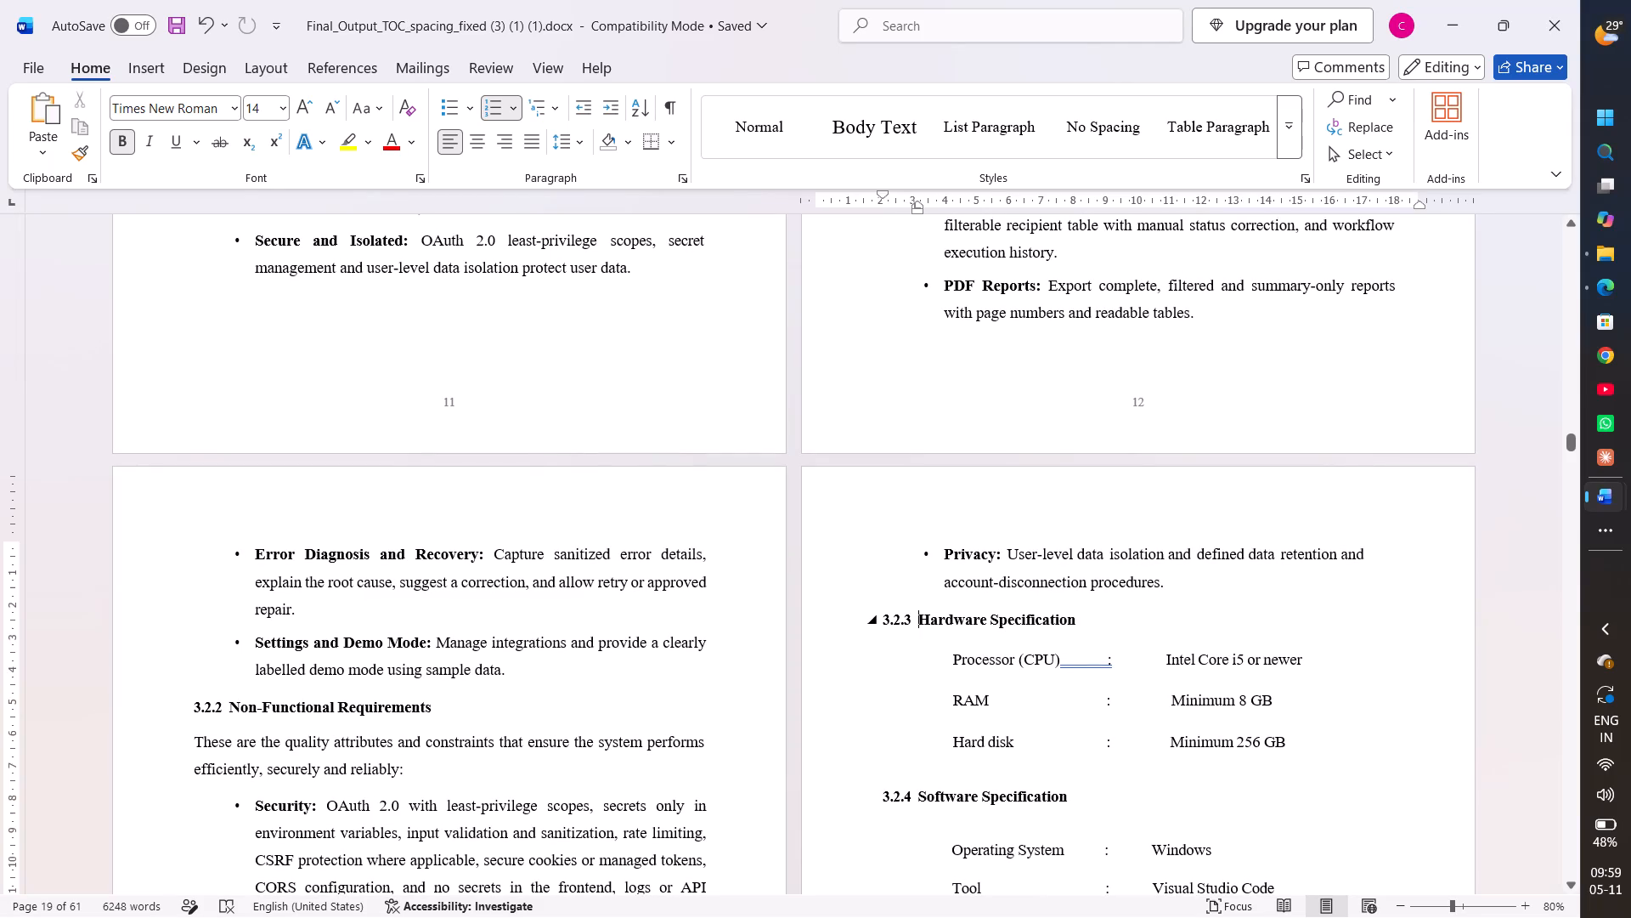
pyautogui.click(883, 625)
# Recheck the 3.2.1 Functional Requirements heading alignment and review the preceding pages back to the User Authentication and AI Workflow Generation bullets on page 3.
pyautogui.scroll(1, 915, 428)
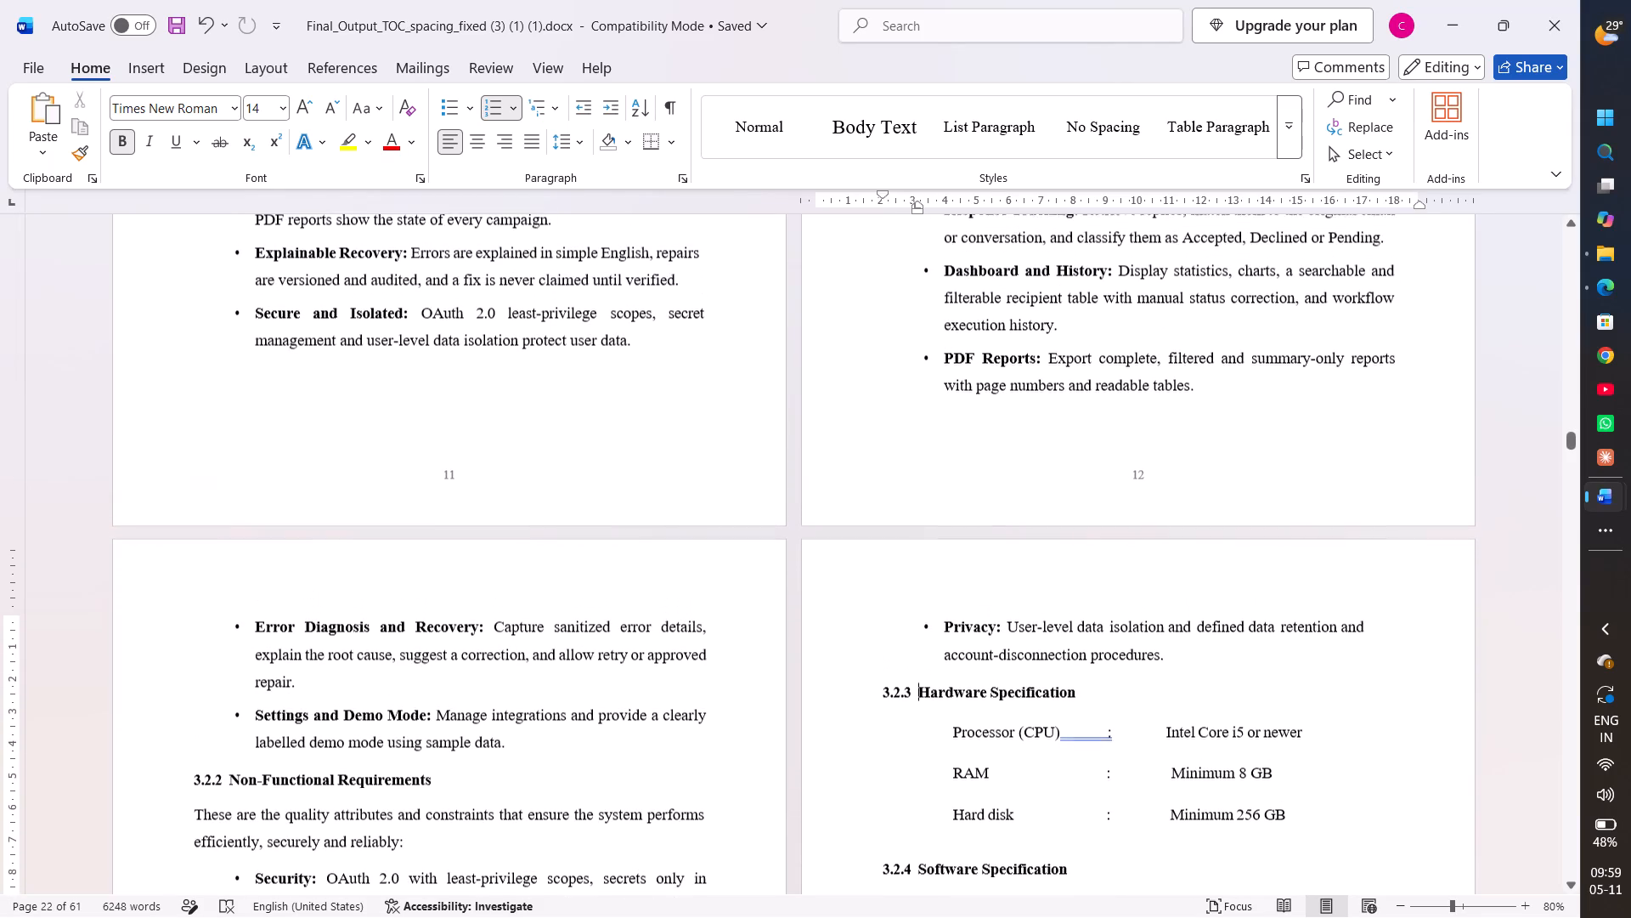
pyautogui.scroll(3, 915, 428)
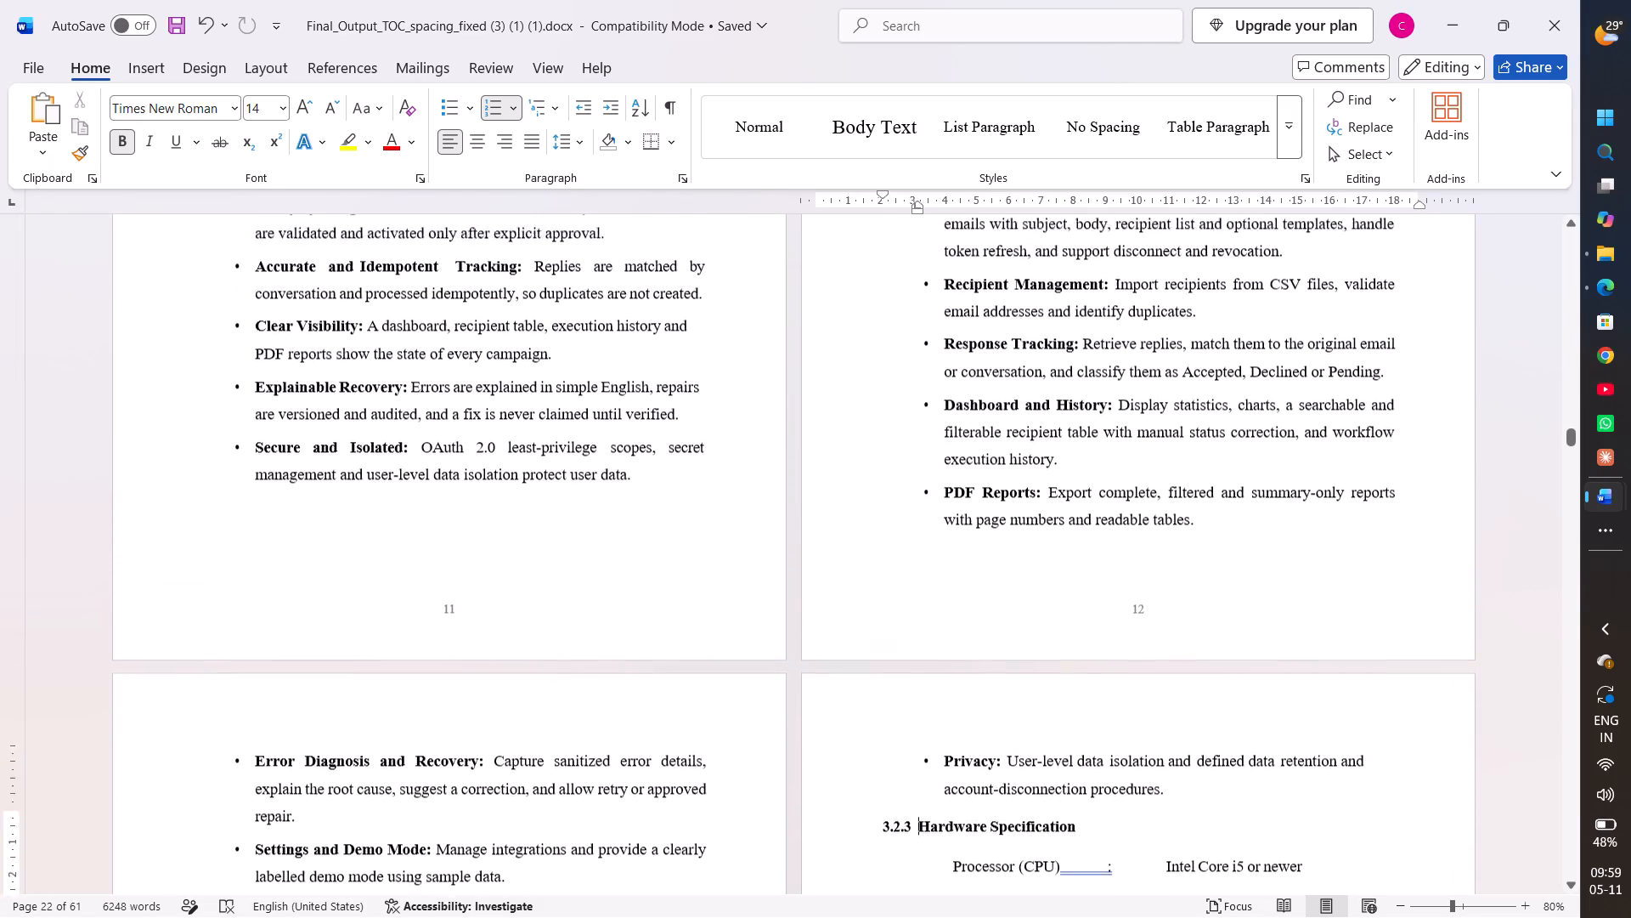
pyautogui.scroll(4, 915, 428)
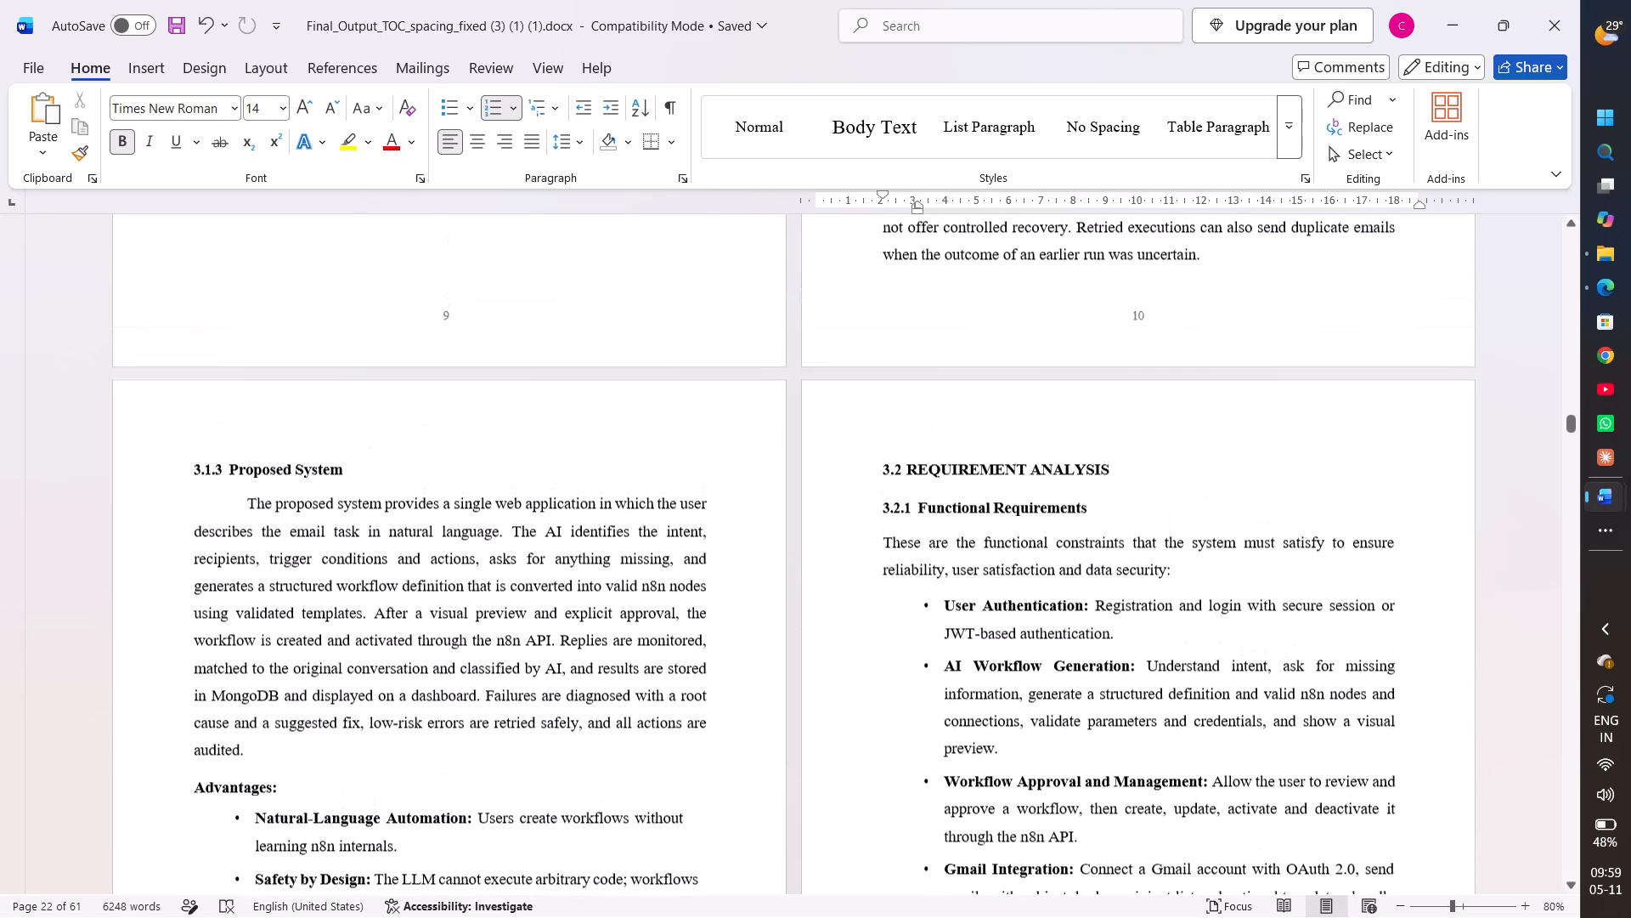
pyautogui.scroll(1, 915, 428)
pyautogui.click(880, 503)
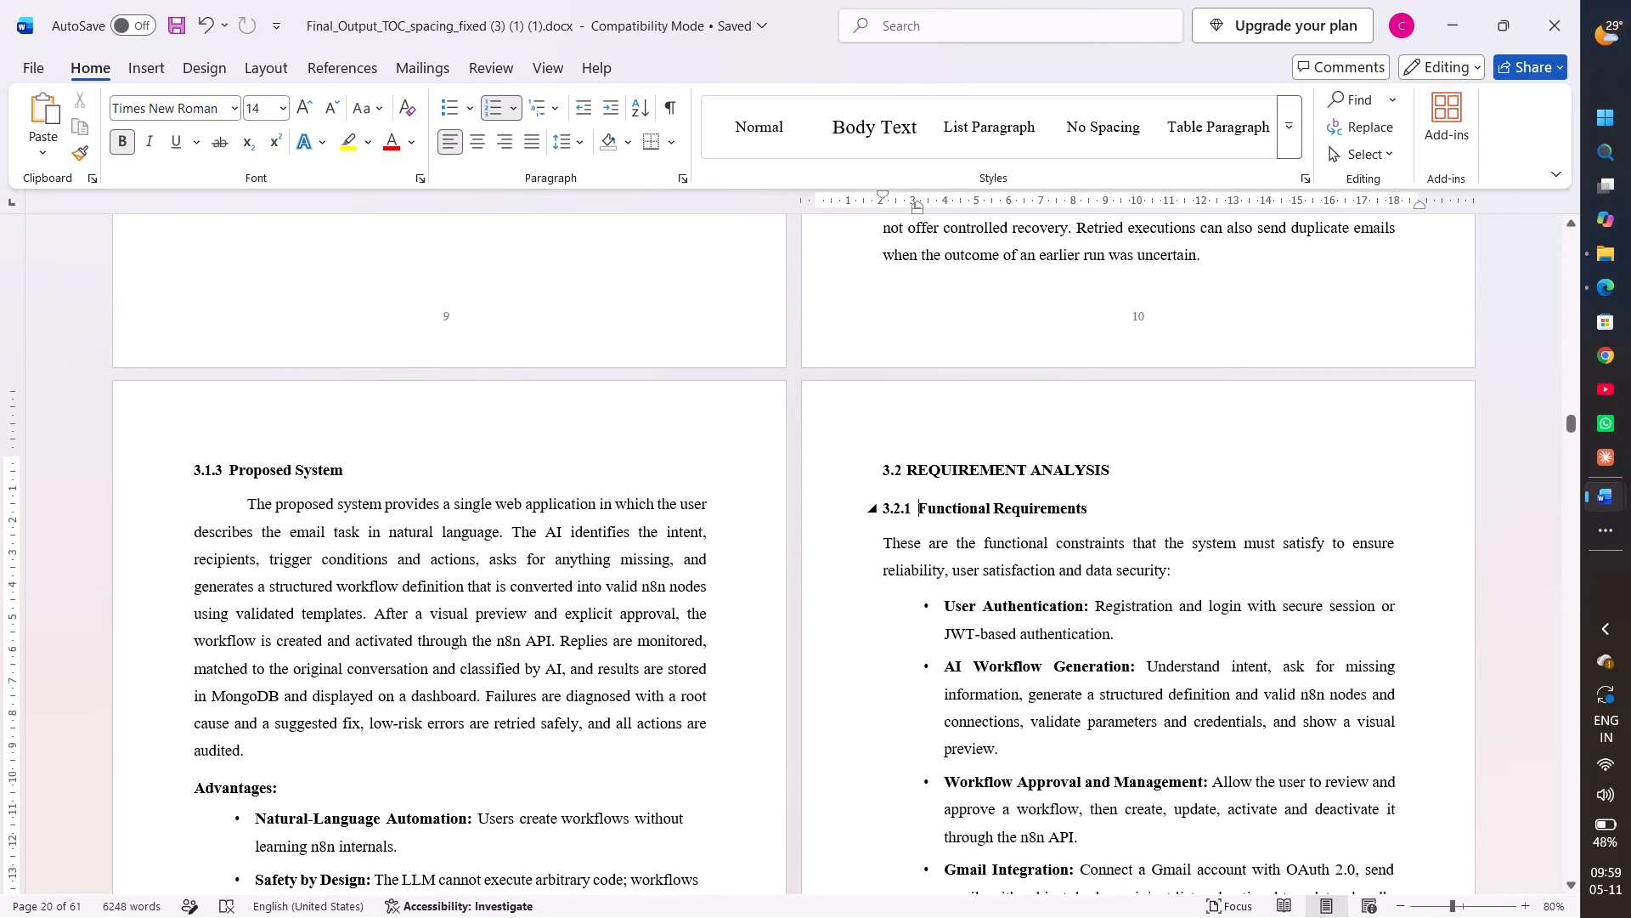
pyautogui.scroll(4, 880, 503)
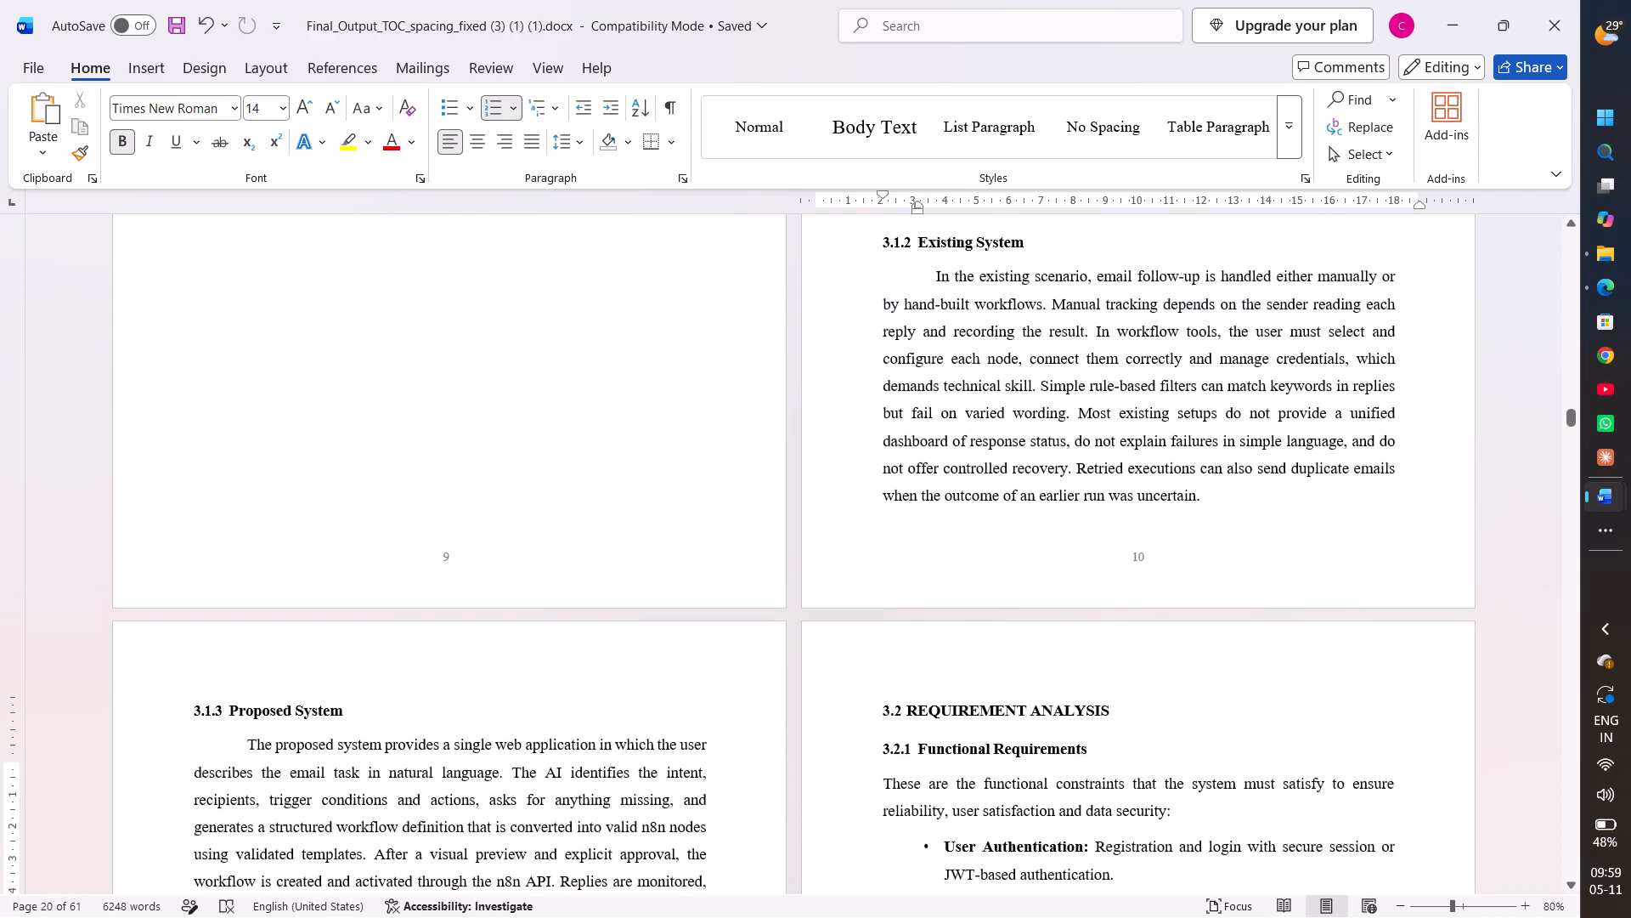
pyautogui.scroll(7, 880, 503)
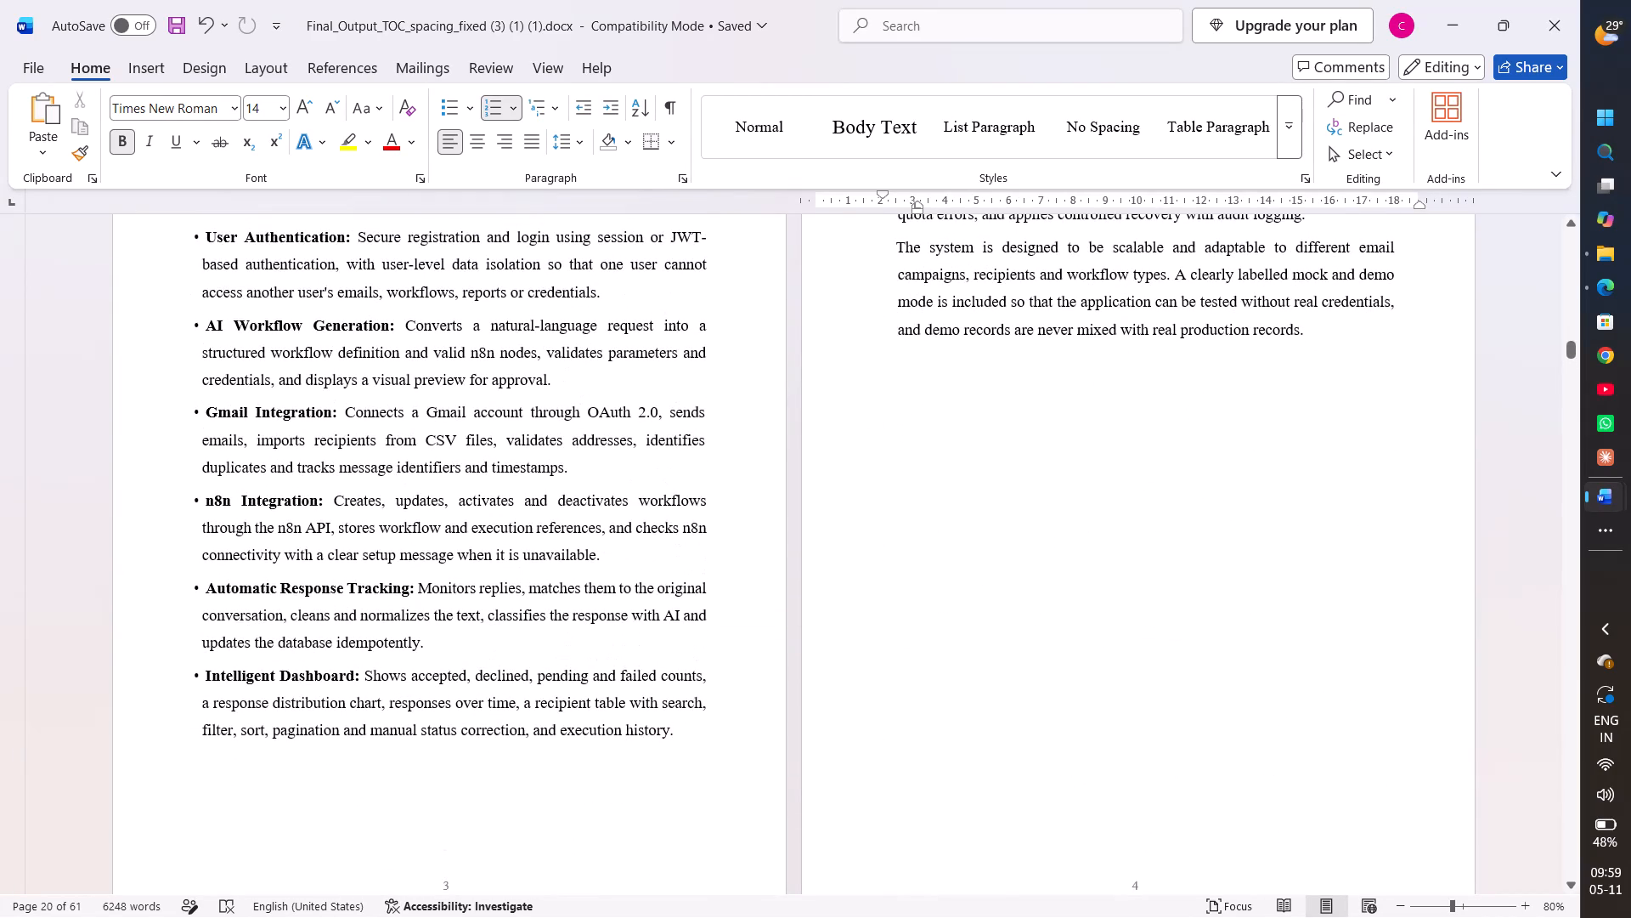
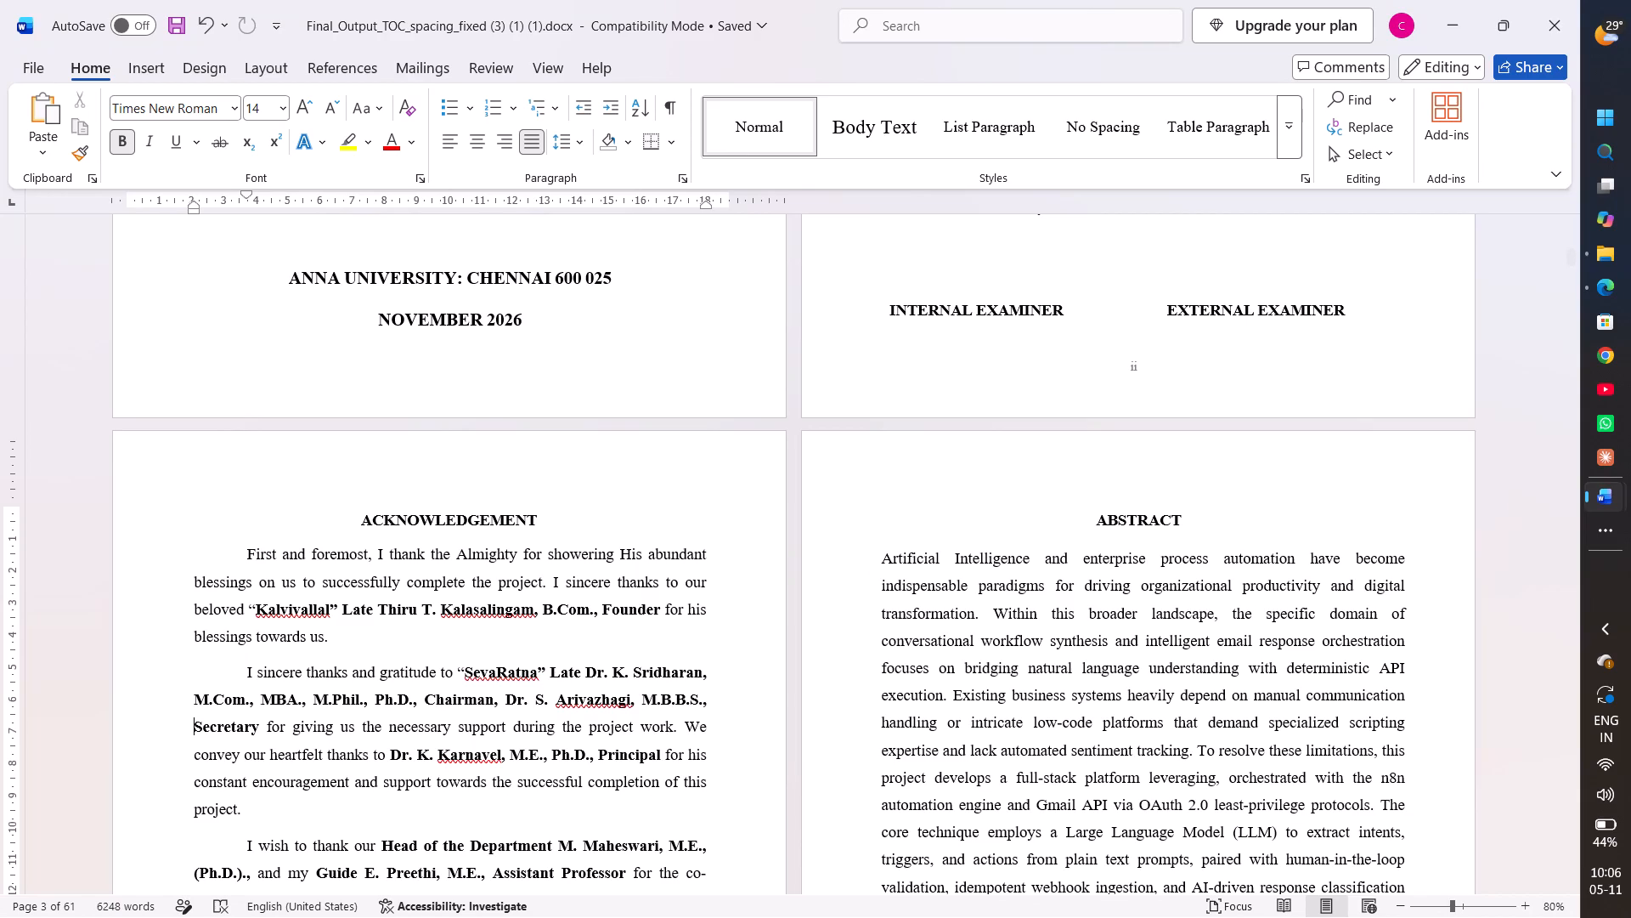
pyautogui.hotkey('alt', 'Tab')
pyautogui.hotkey('alt', 'Tab')
pyautogui.hotkey('alt', 'Tab')
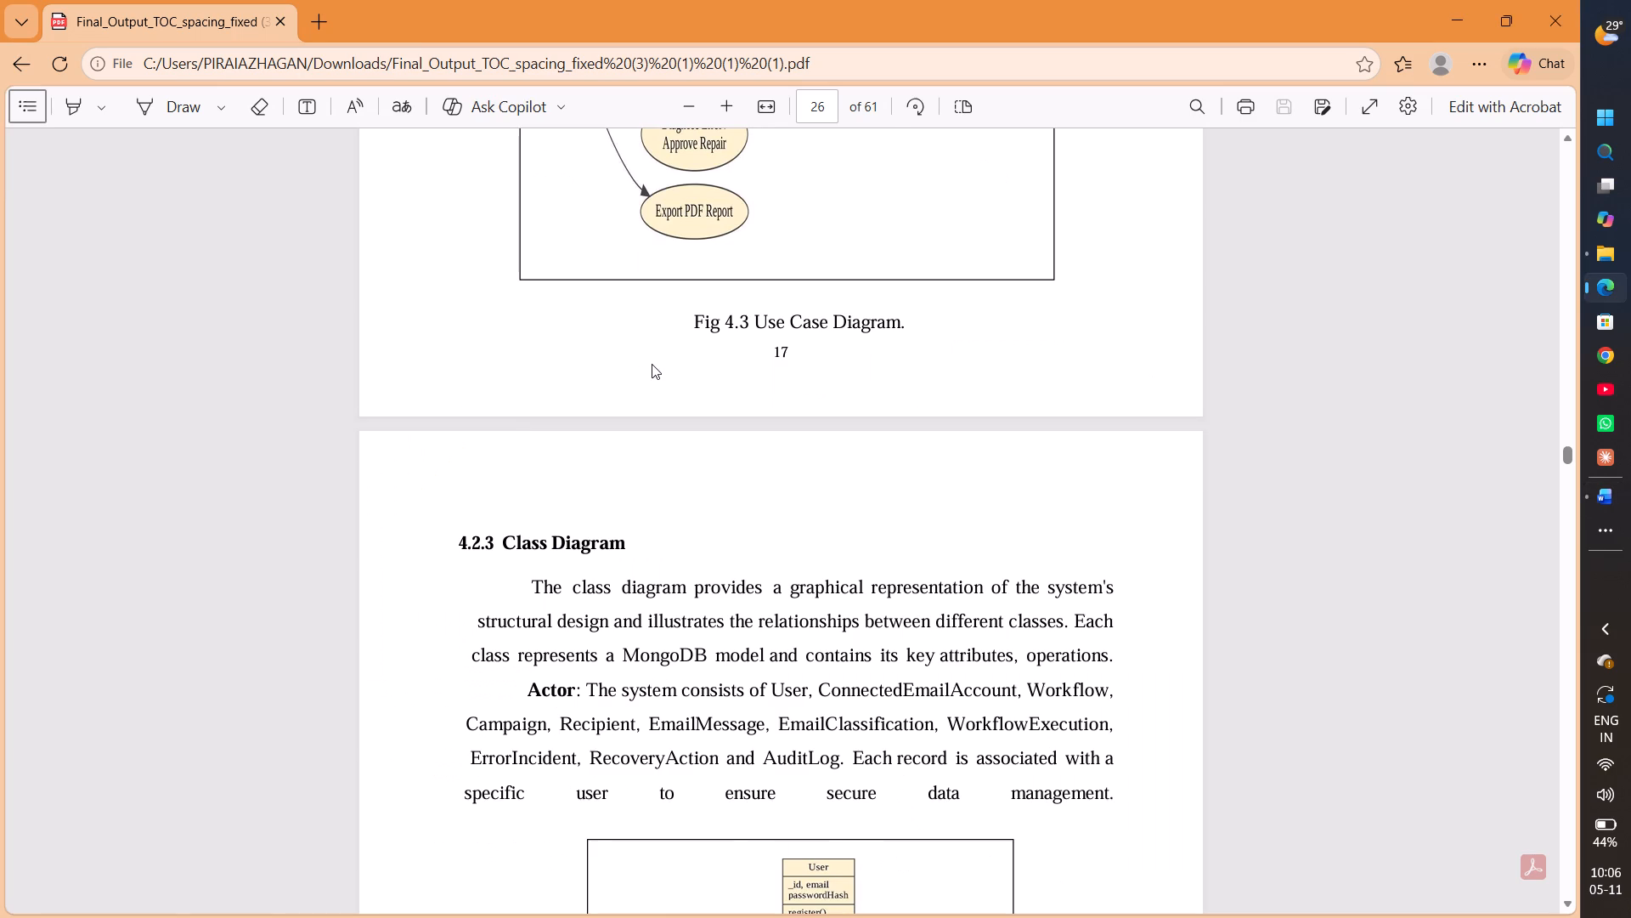
pyautogui.scroll(9, 652, 364)
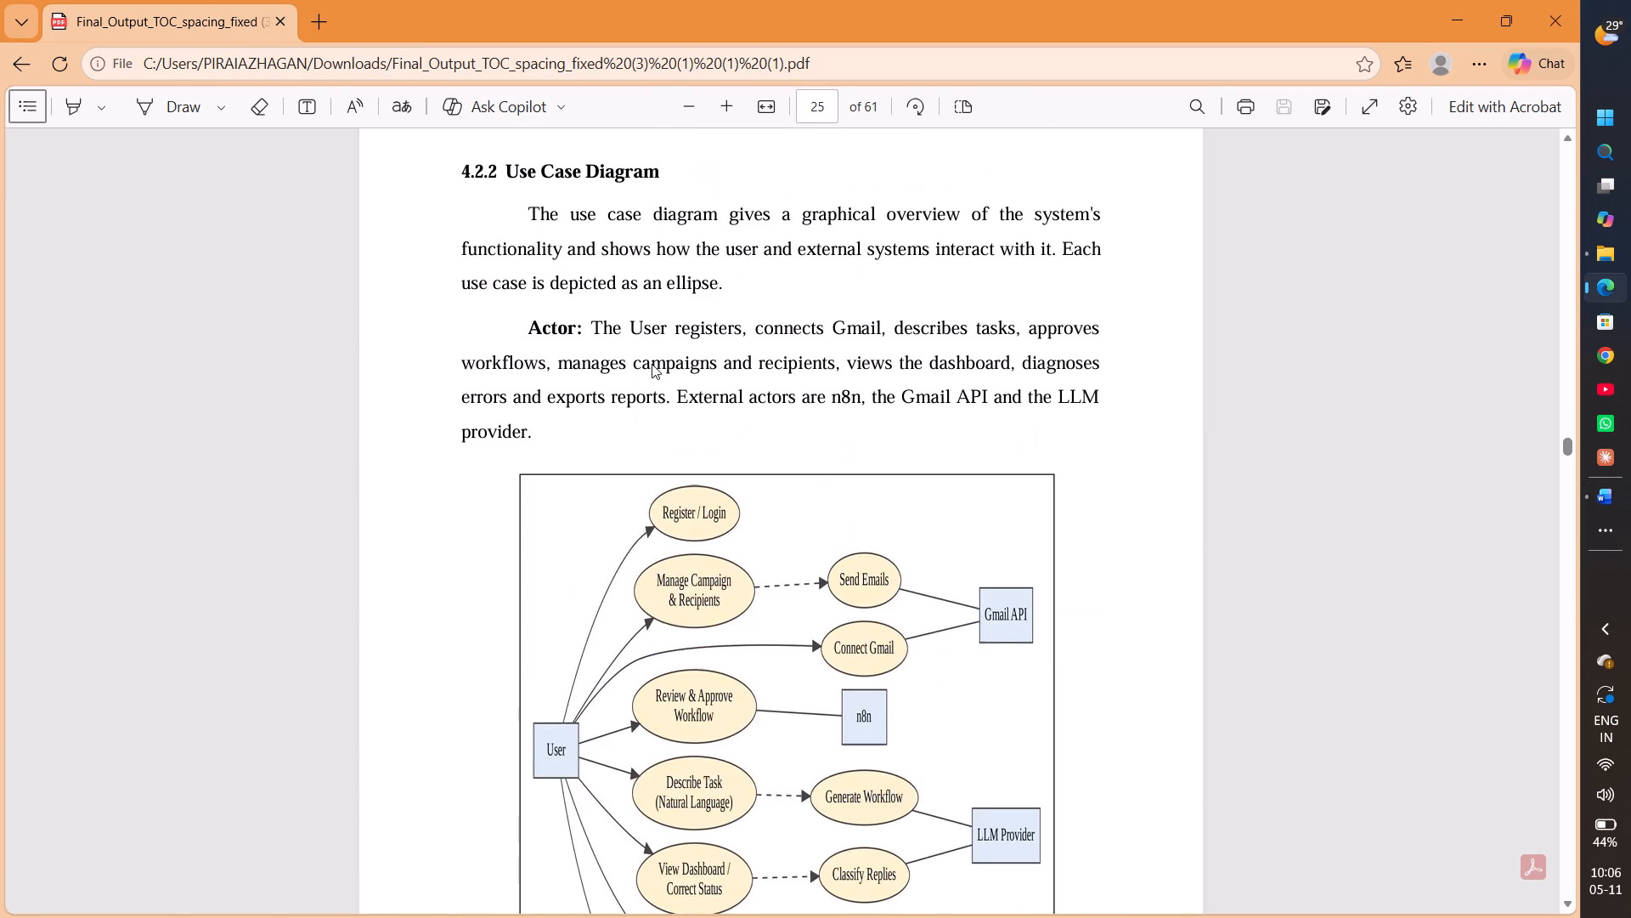
pyautogui.scroll(10, 652, 364)
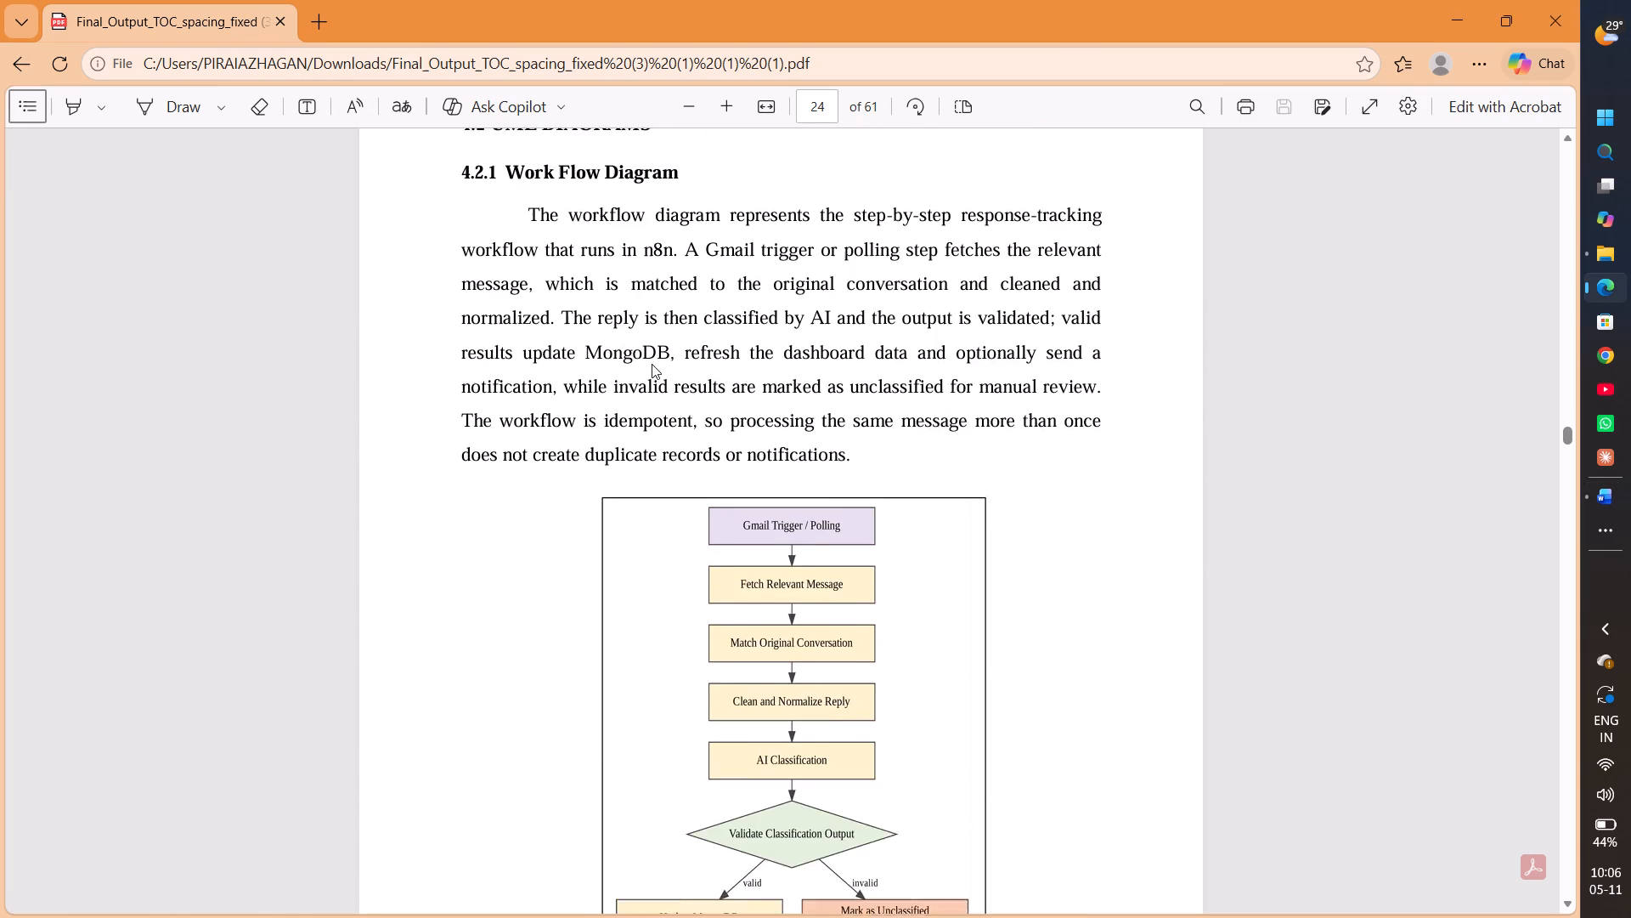
pyautogui.scroll(9, 652, 364)
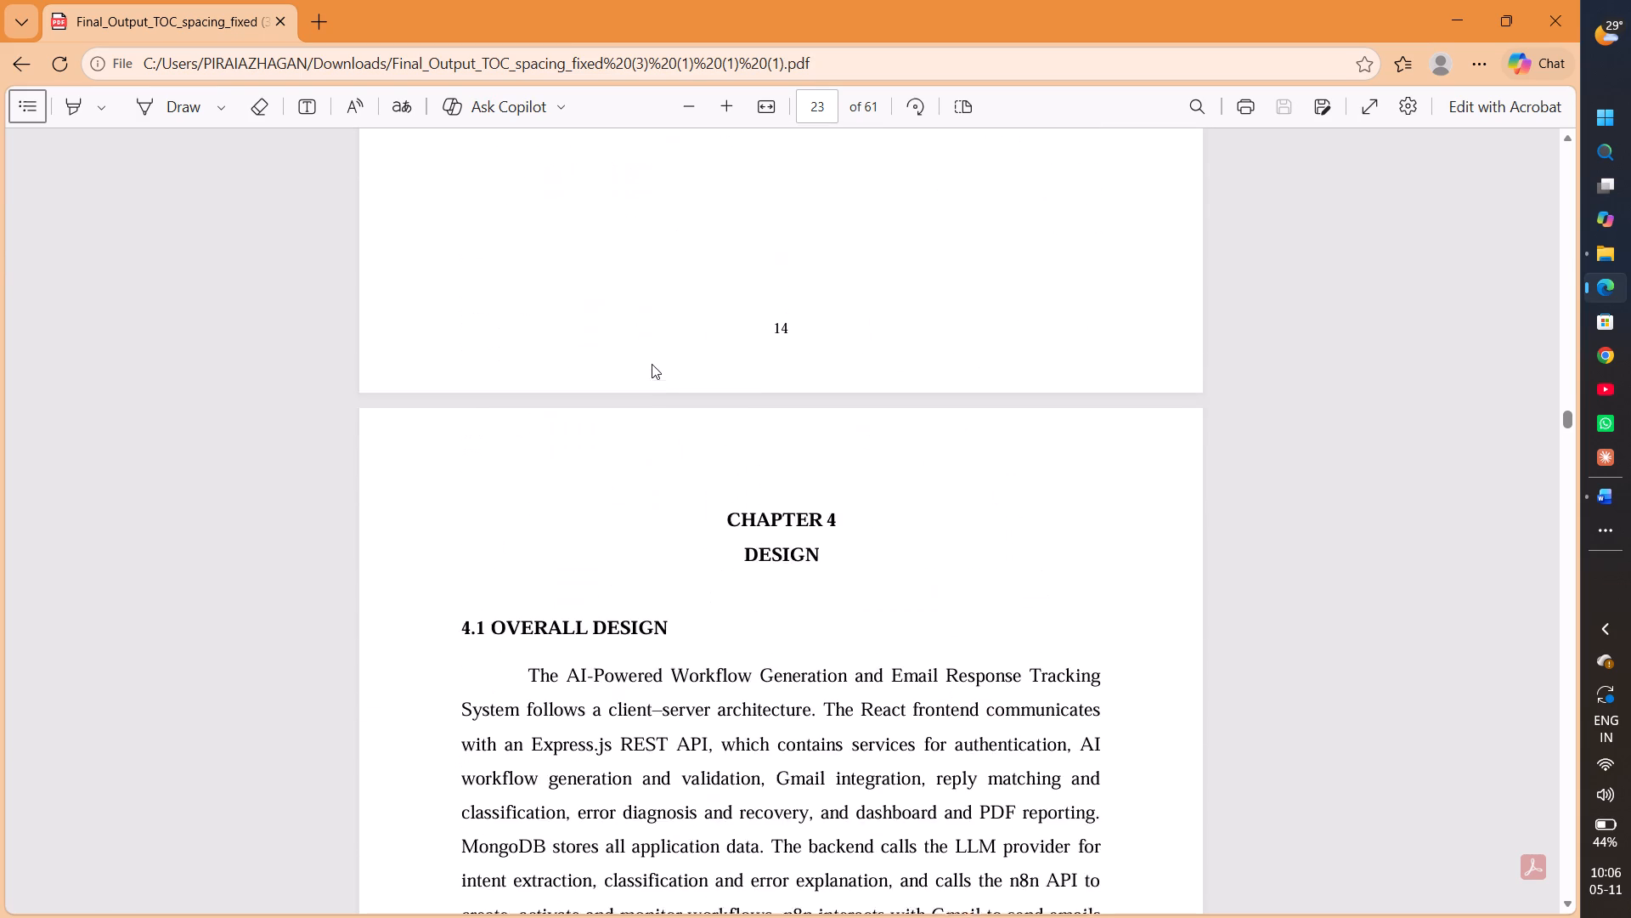
pyautogui.scroll(9, 652, 364)
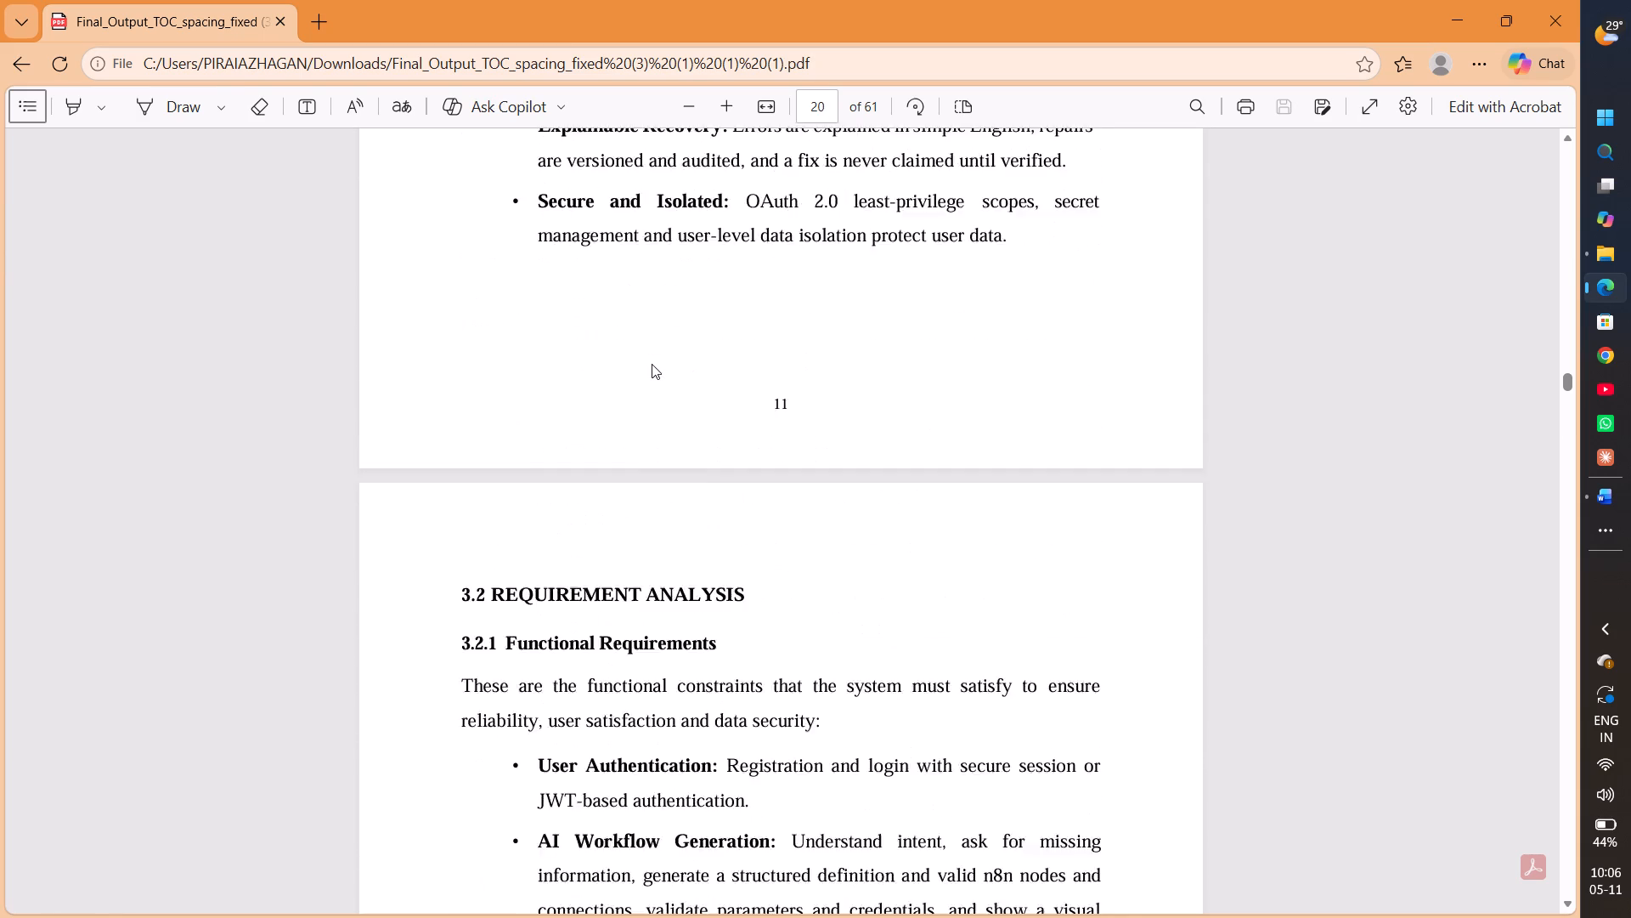
pyautogui.scroll(13, 652, 364)
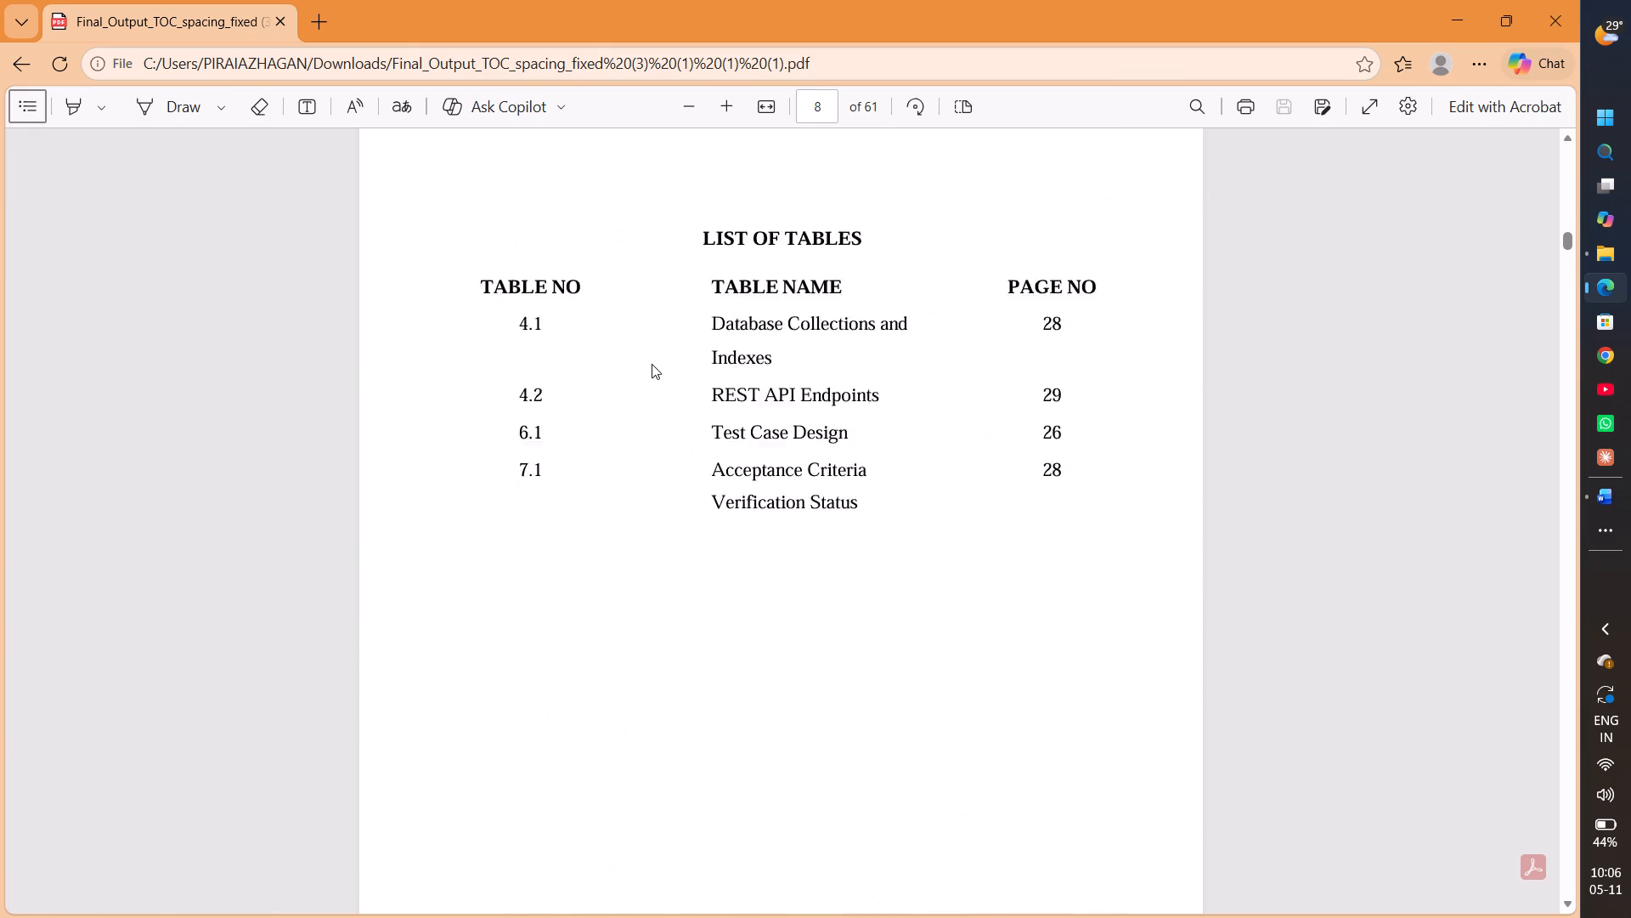
pyautogui.scroll(8, 652, 364)
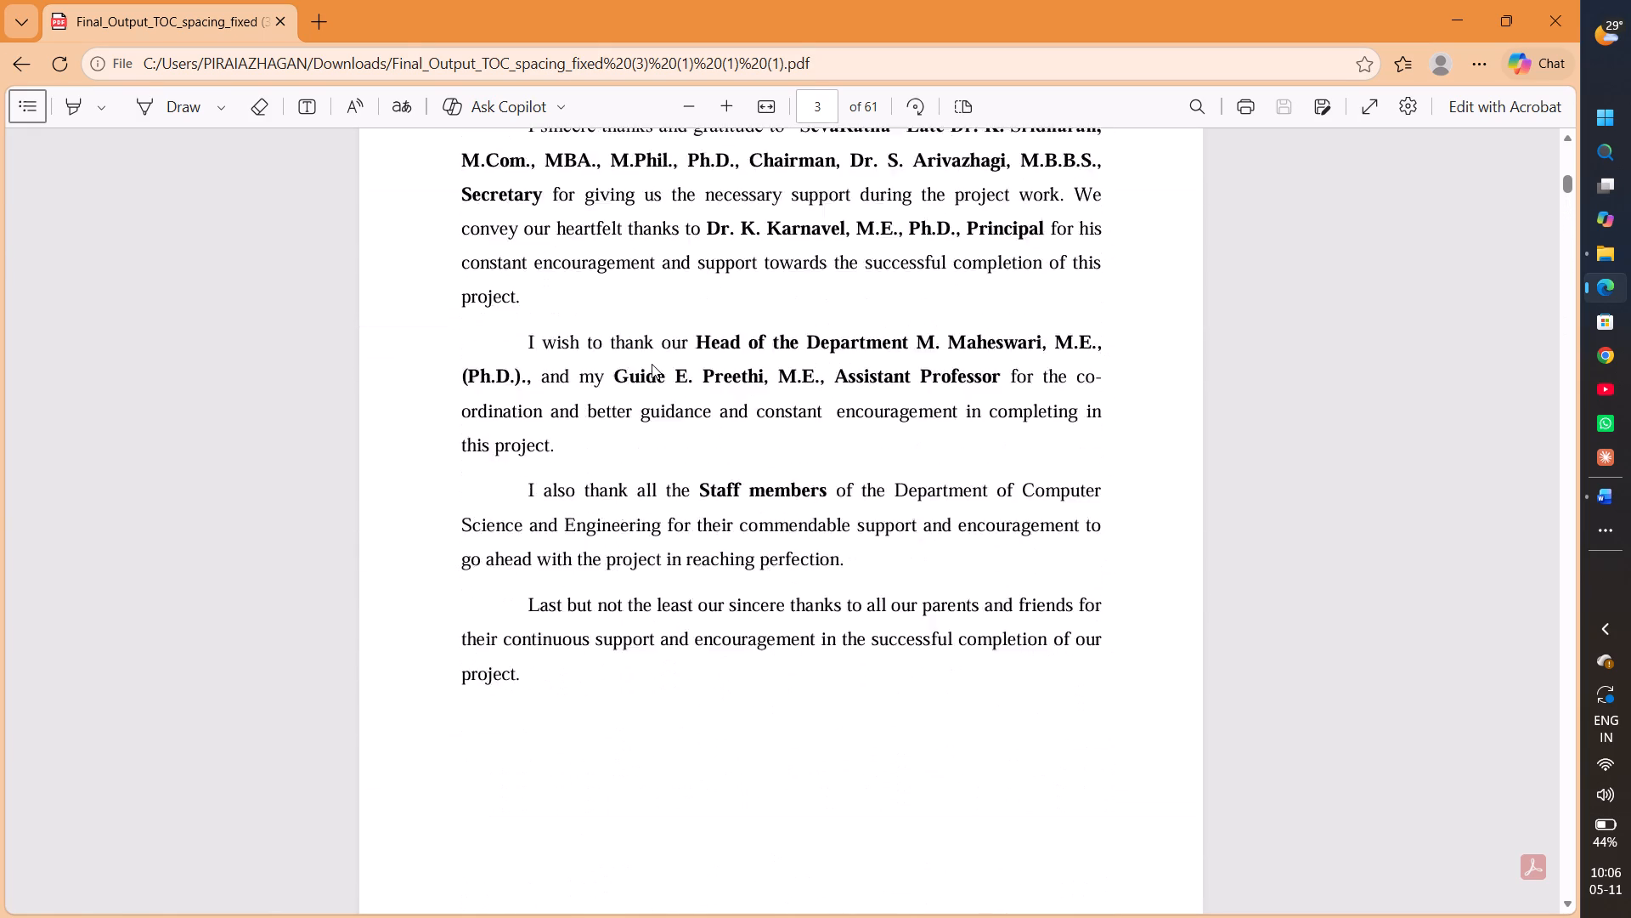
pyautogui.scroll(9, 652, 364)
# Check the PDF's page layout from the front matter through Chapter 3 to the Activity Diagram in section 4.2.4.
pyautogui.scroll(-20, 652, 364)
pyautogui.scroll(-17, 652, 364)
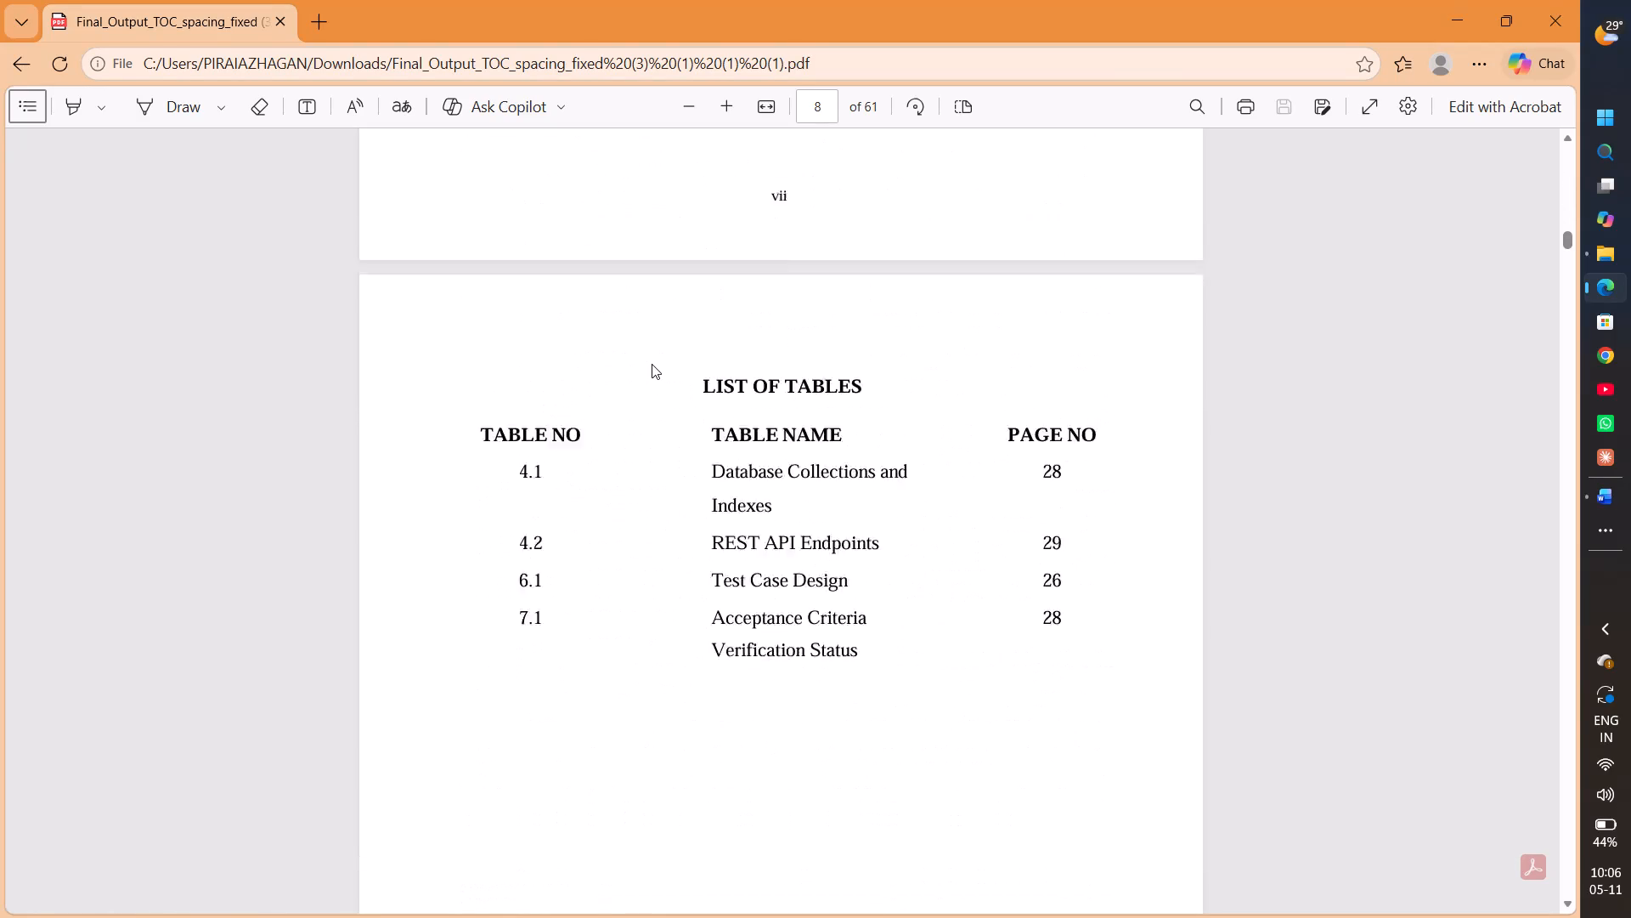
pyautogui.scroll(-16, 652, 364)
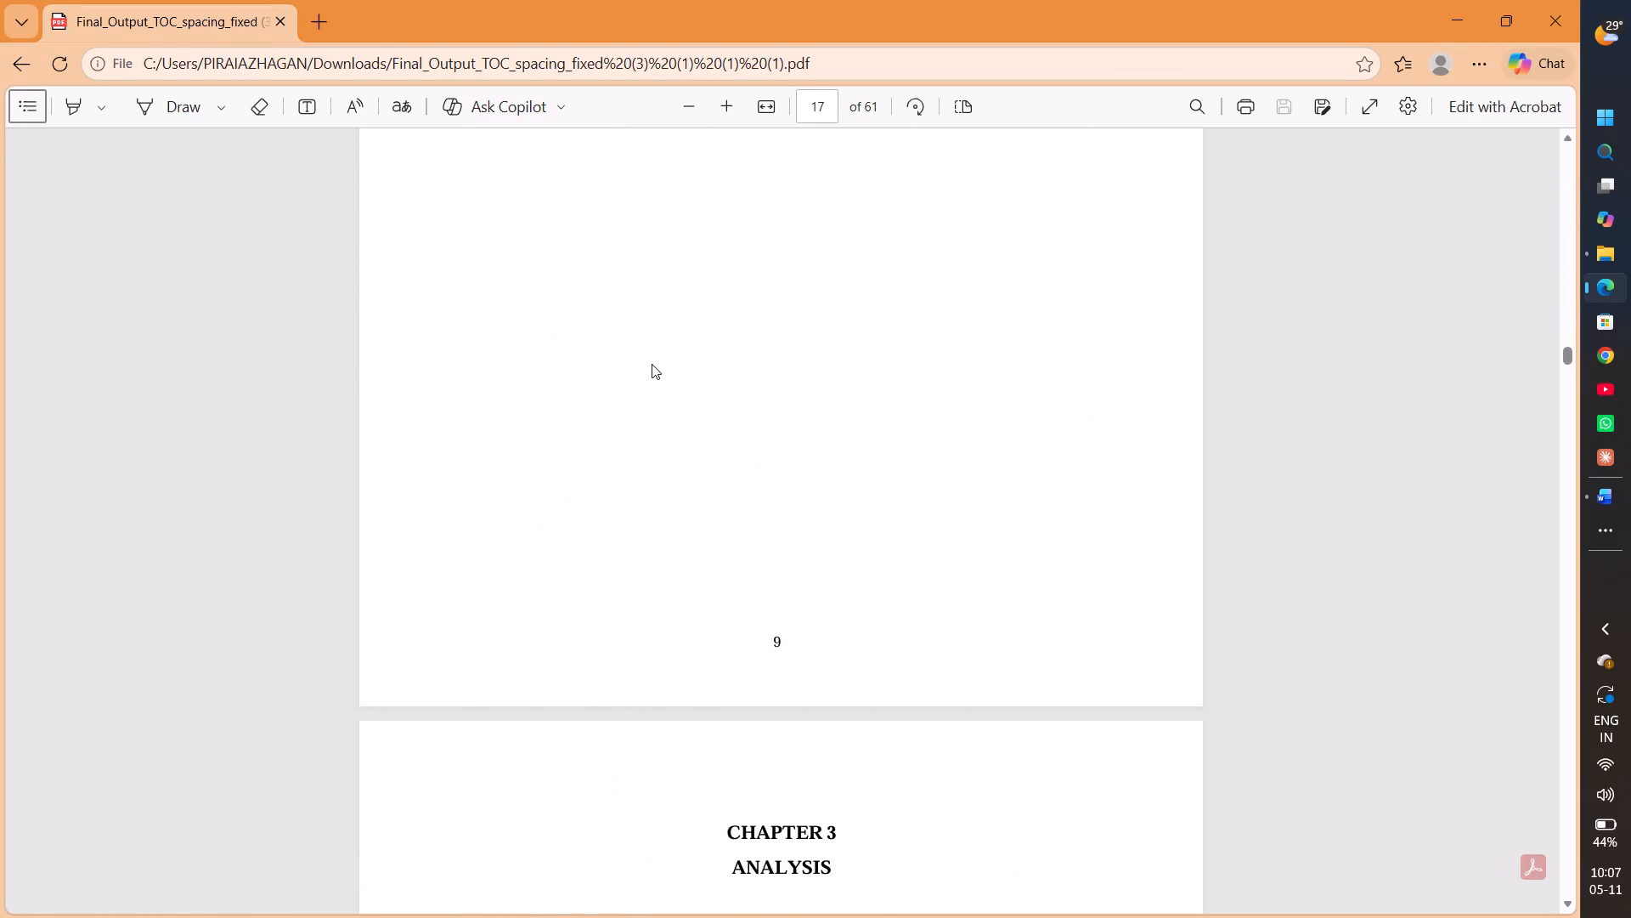
pyautogui.scroll(-7, 652, 364)
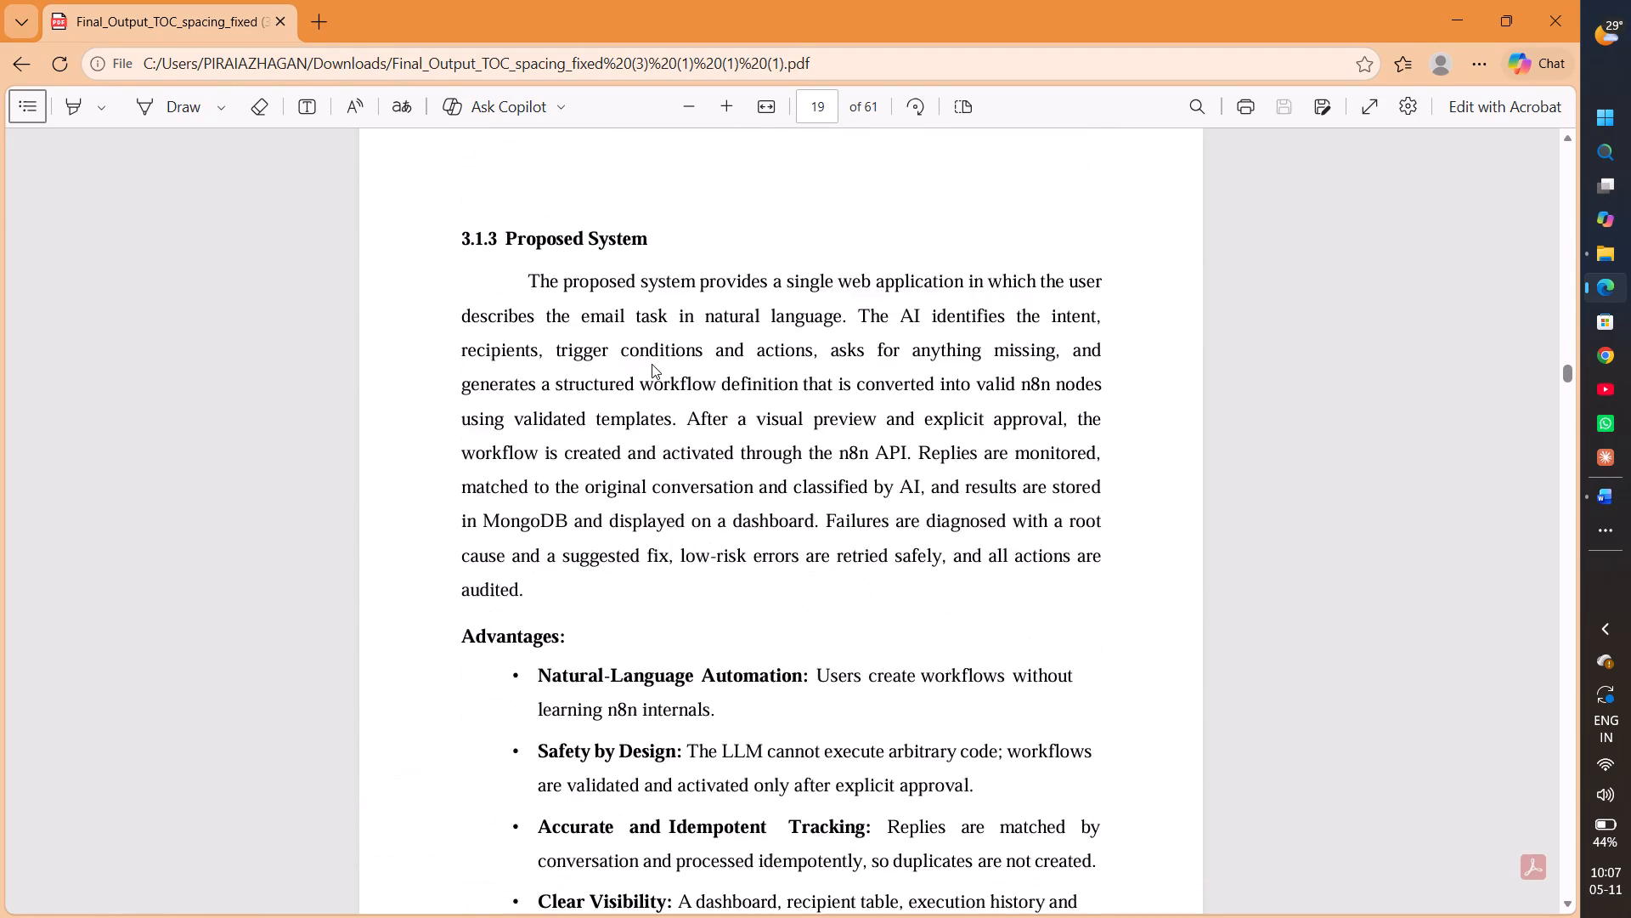
pyautogui.scroll(-7, 652, 364)
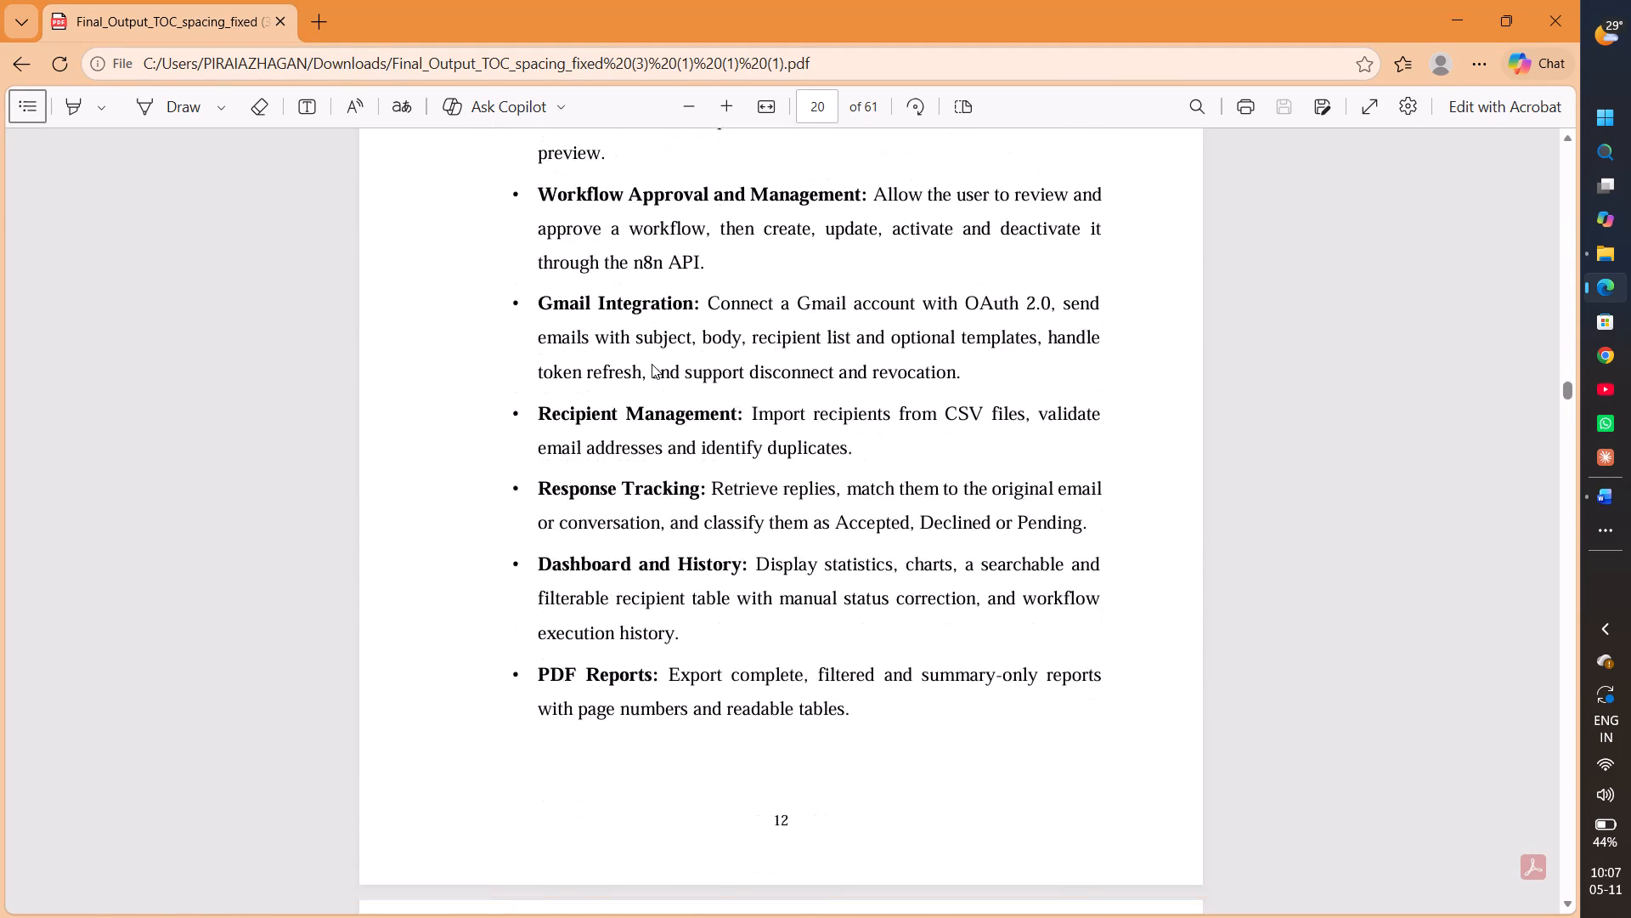
pyautogui.scroll(-7, 652, 364)
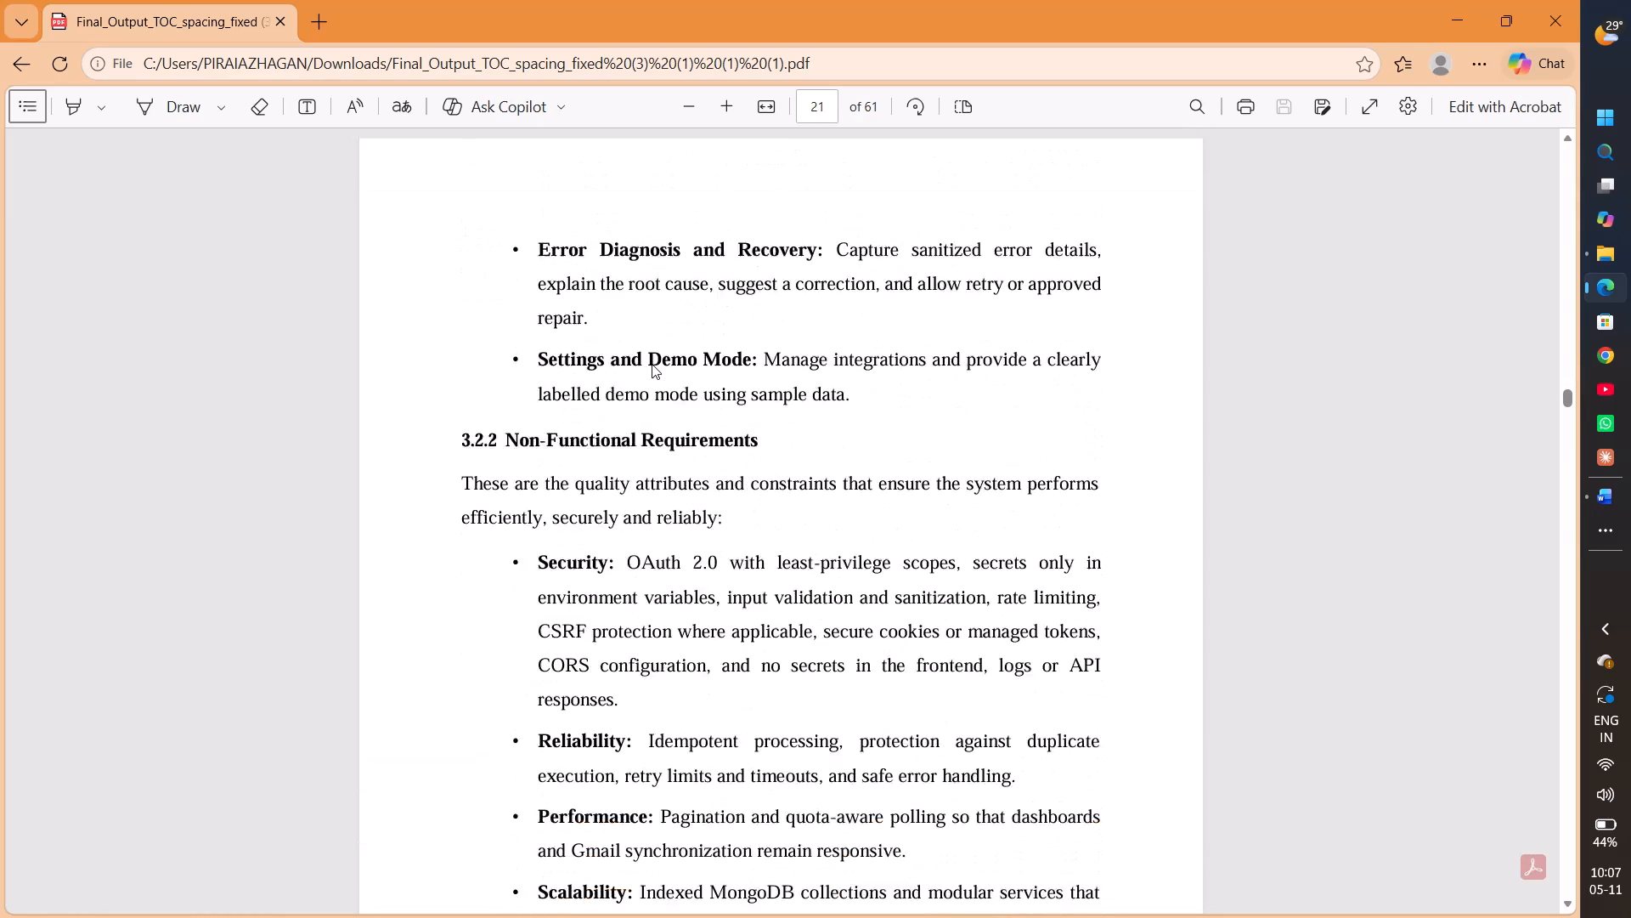
pyautogui.scroll(-7, 652, 364)
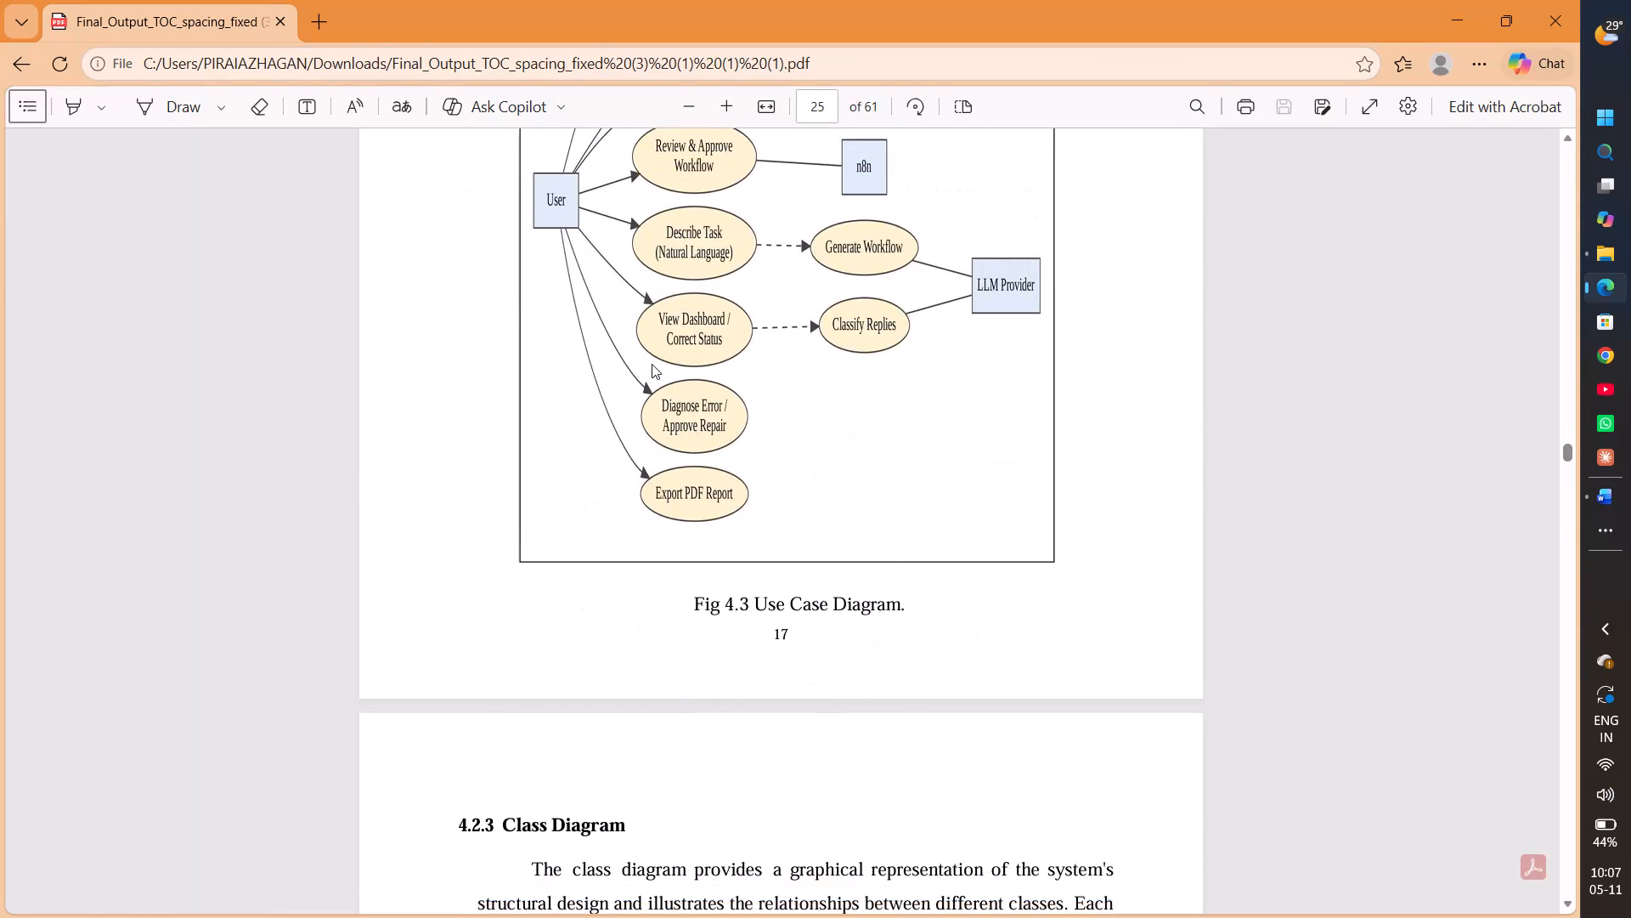
pyautogui.scroll(-7, 652, 364)
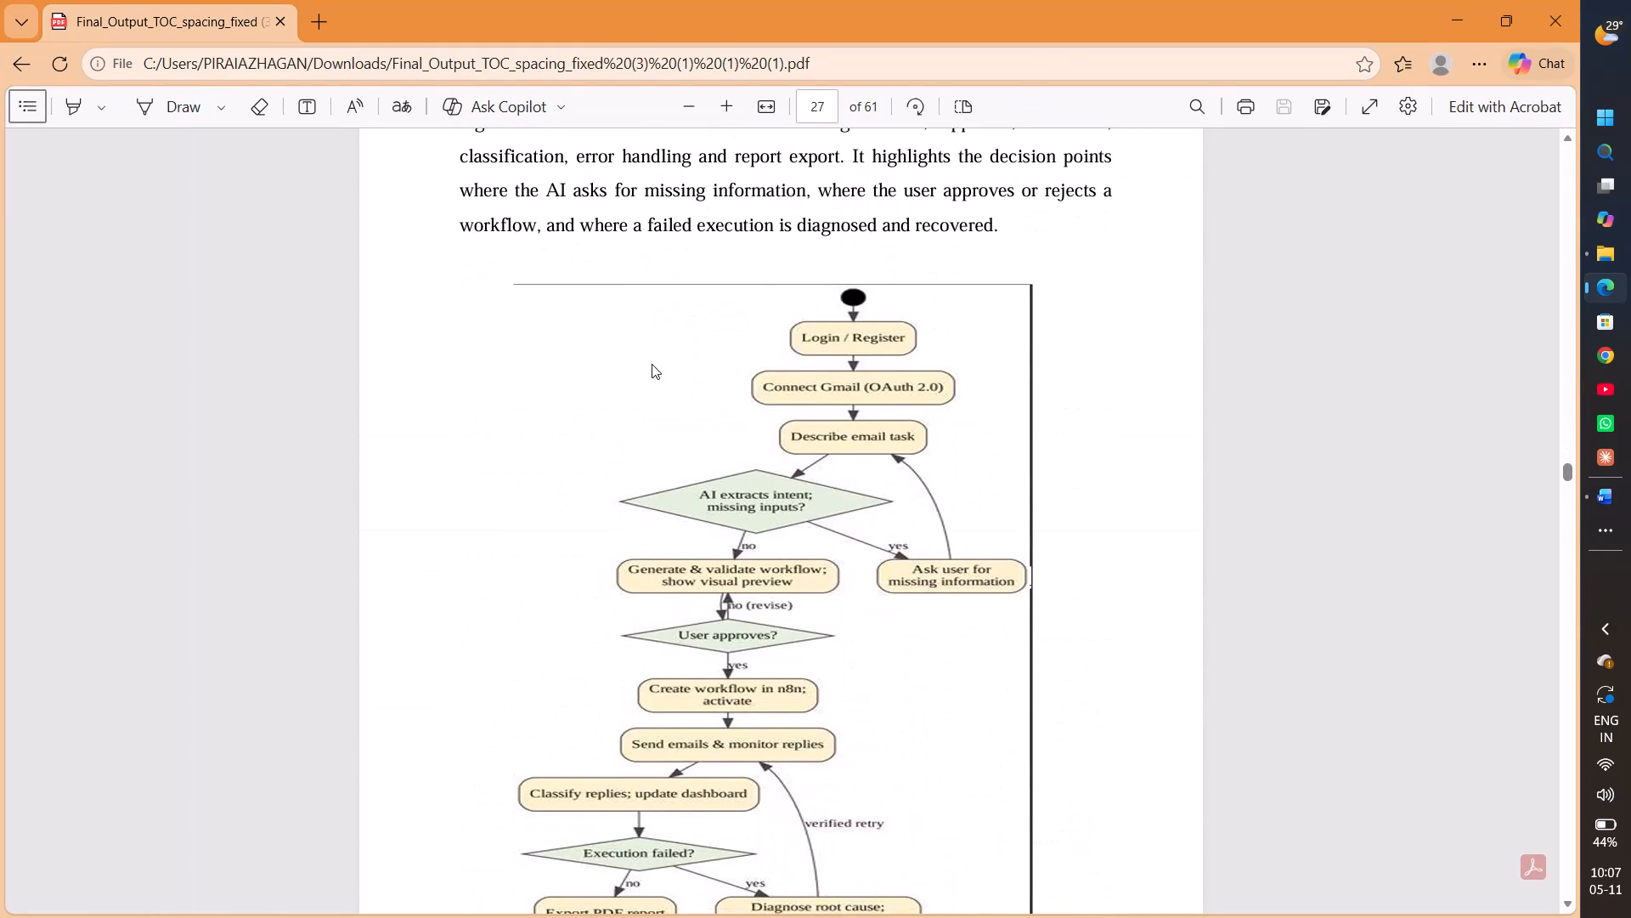
pyautogui.scroll(-5, 652, 364)
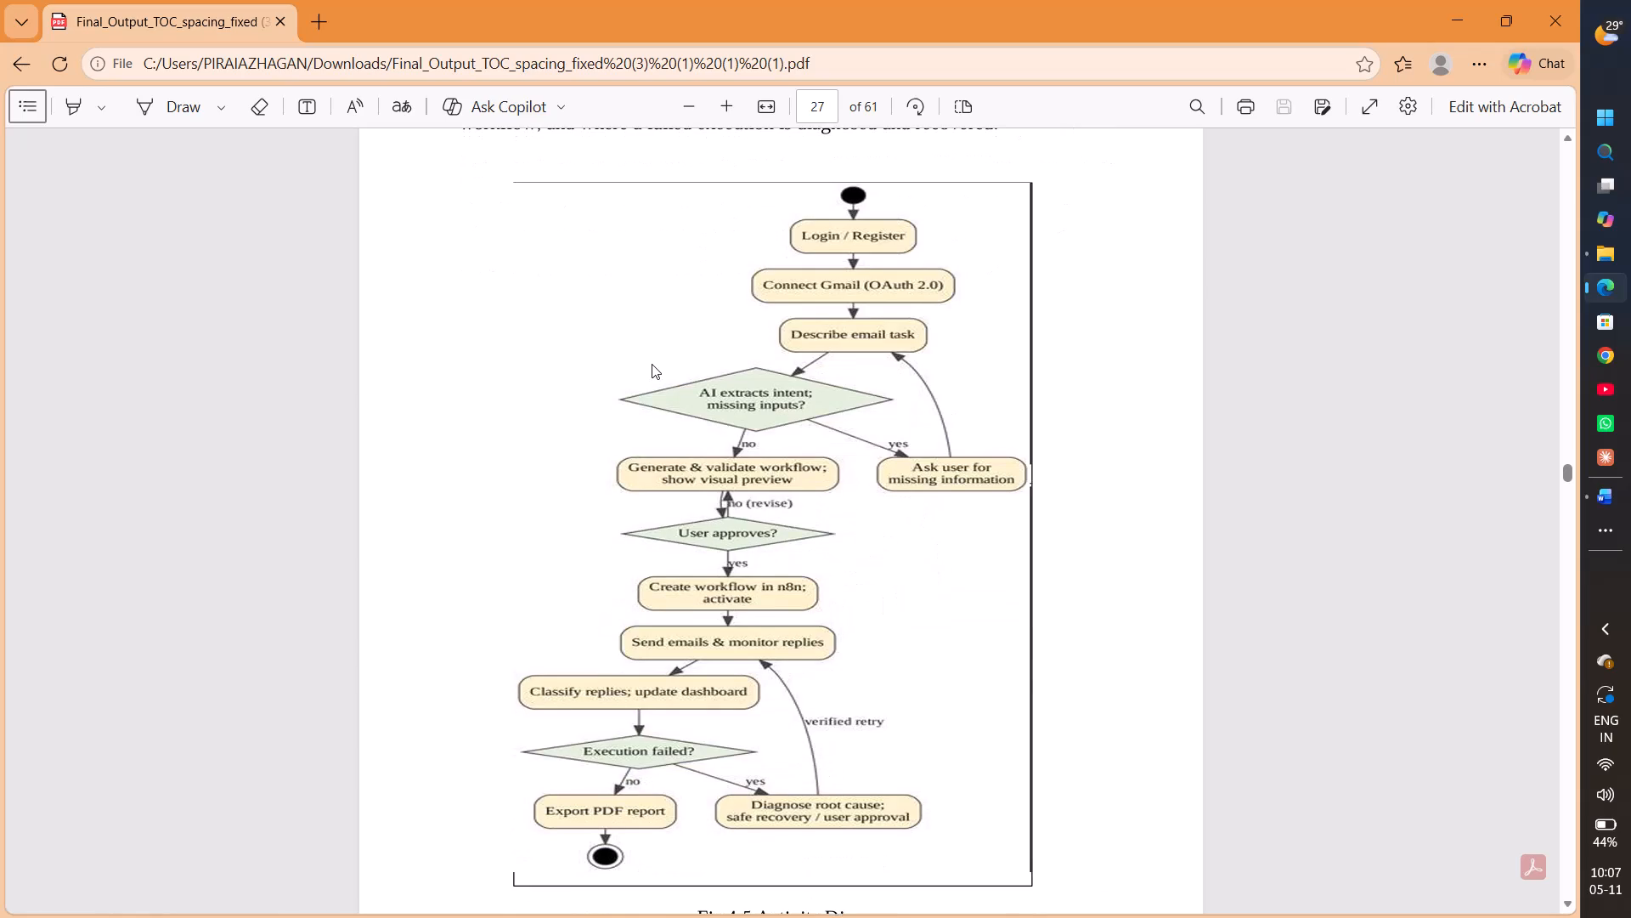
# Switch to the Word report and compare its Activity Diagram frame and Fig 4.5 caption with the PDF version.
pyautogui.hotkey('alt', 'Tab')
pyautogui.scroll(-13, 652, 364)
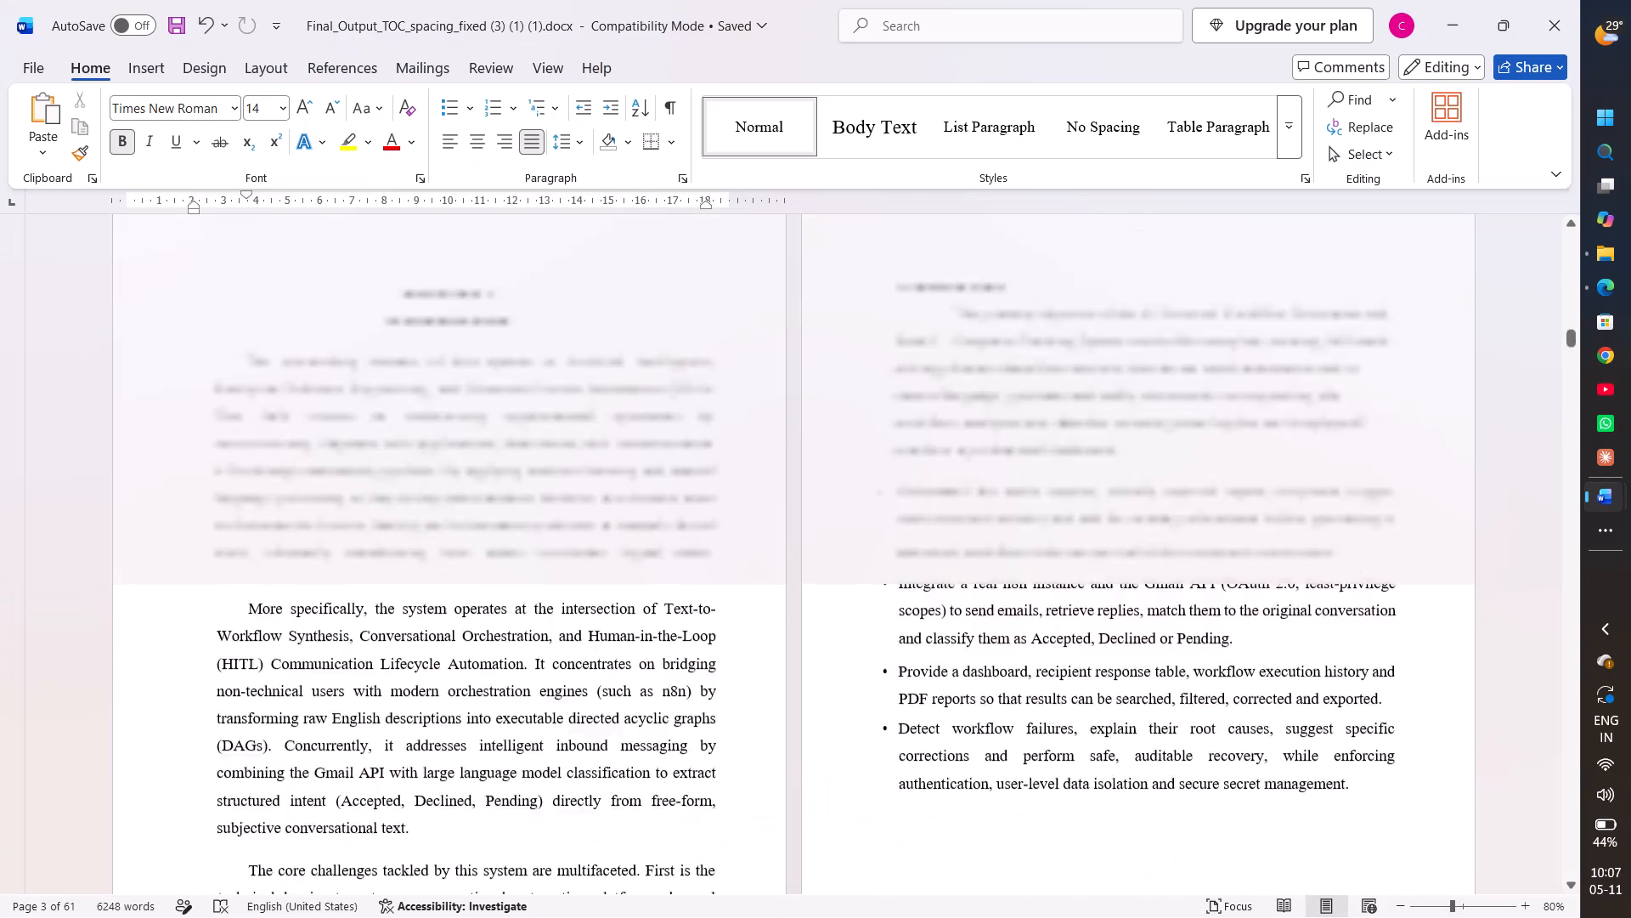
pyautogui.scroll(-6, 652, 364)
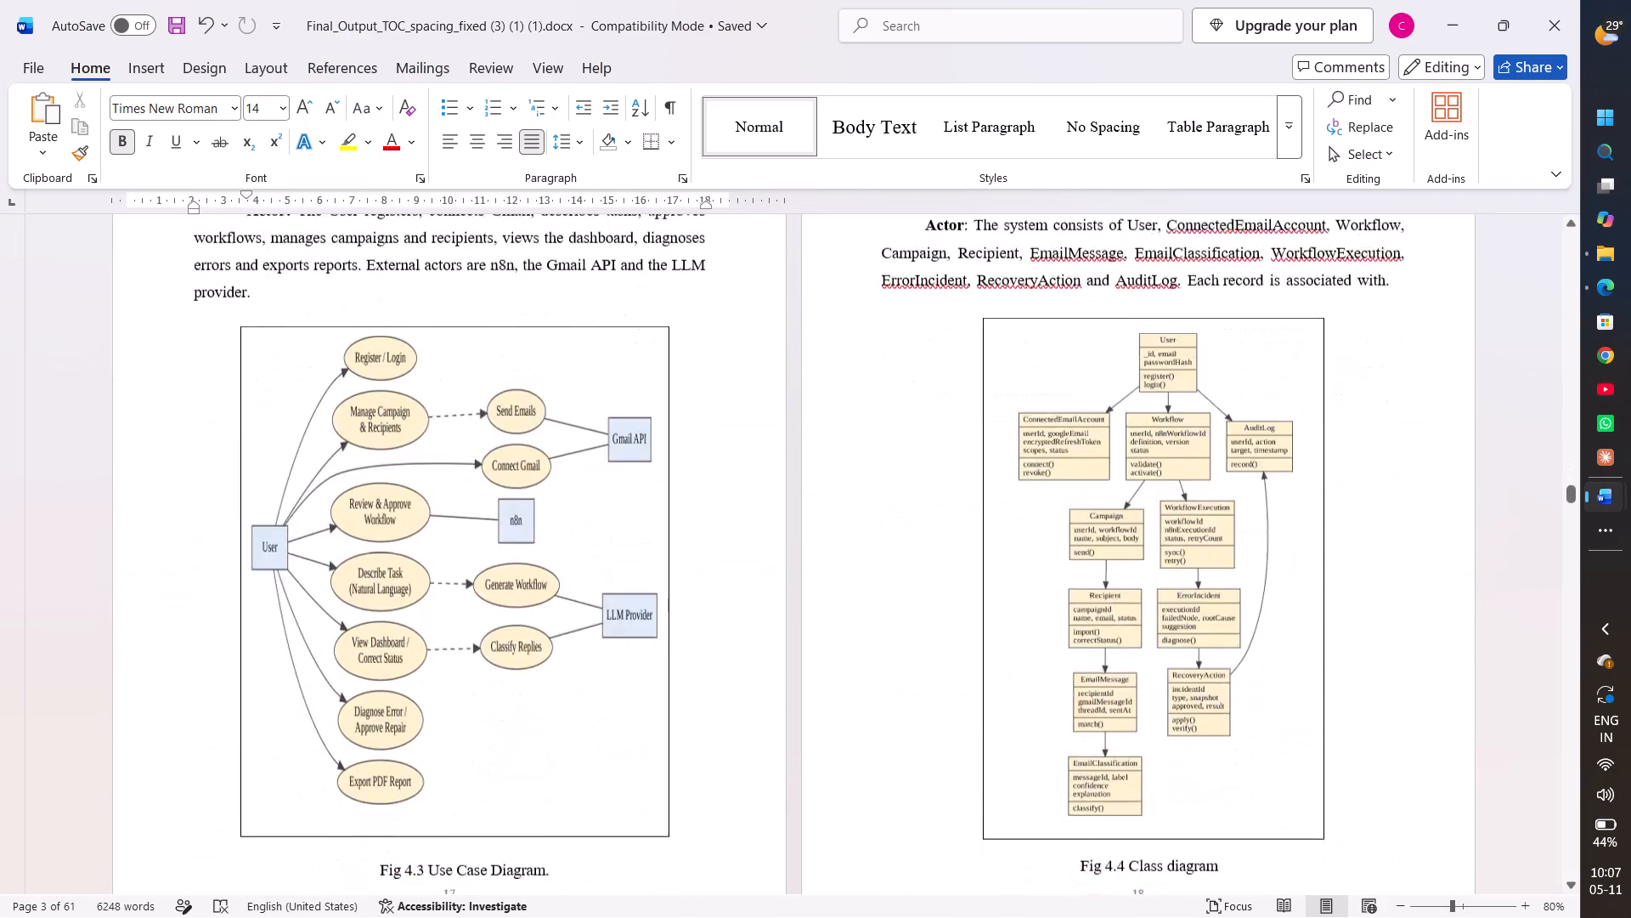
pyautogui.scroll(-3, 652, 364)
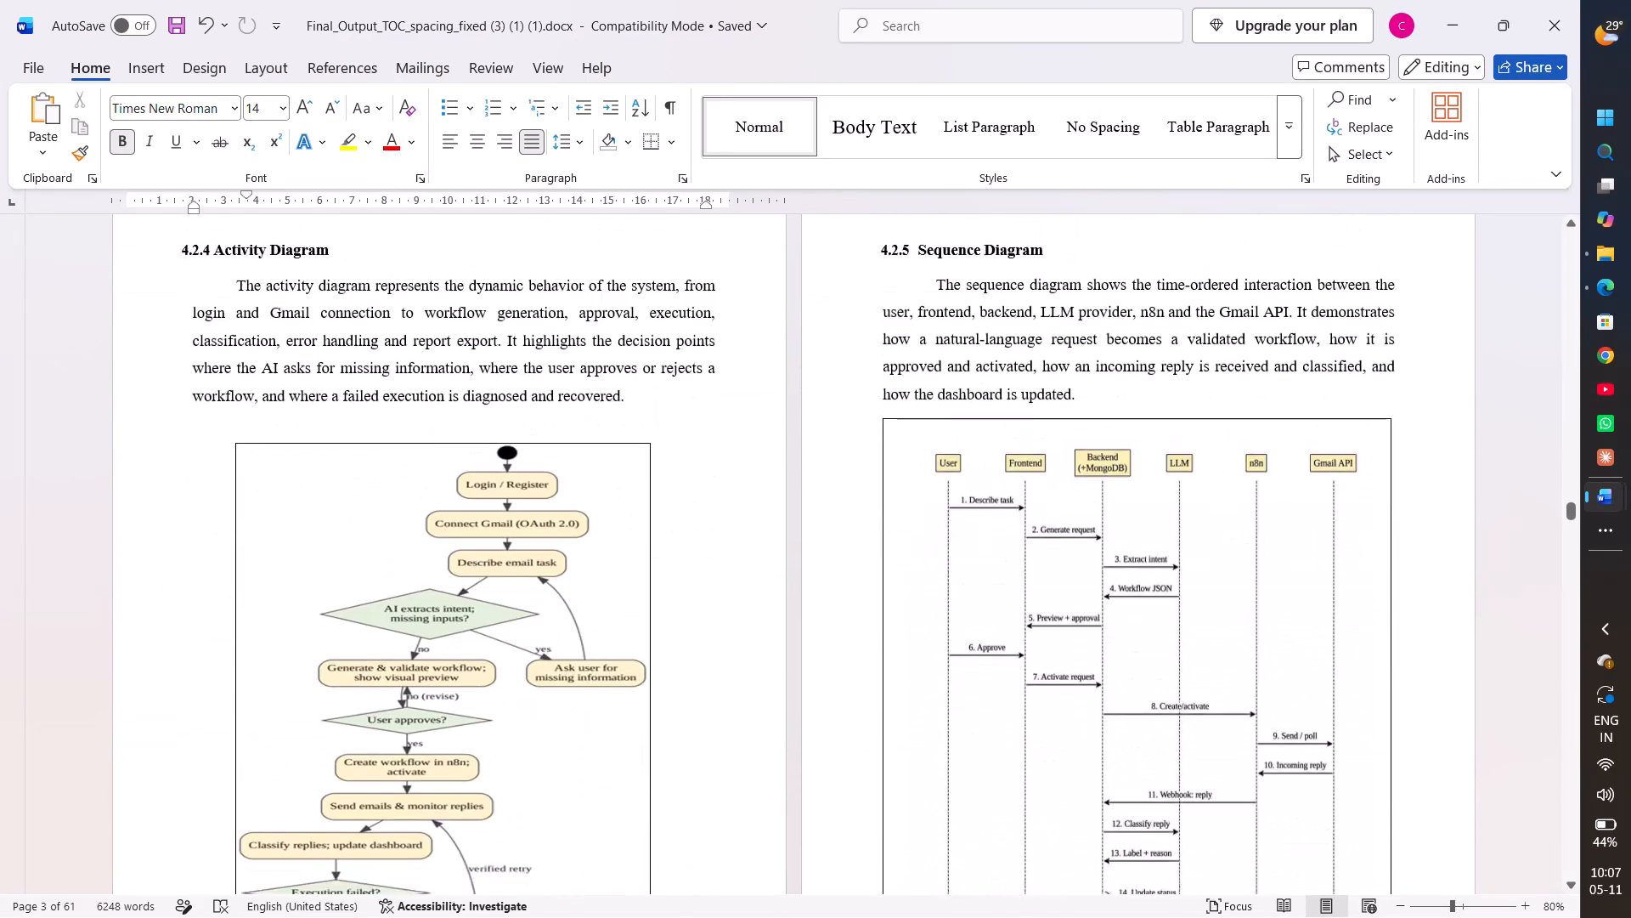
pyautogui.scroll(-2, 652, 364)
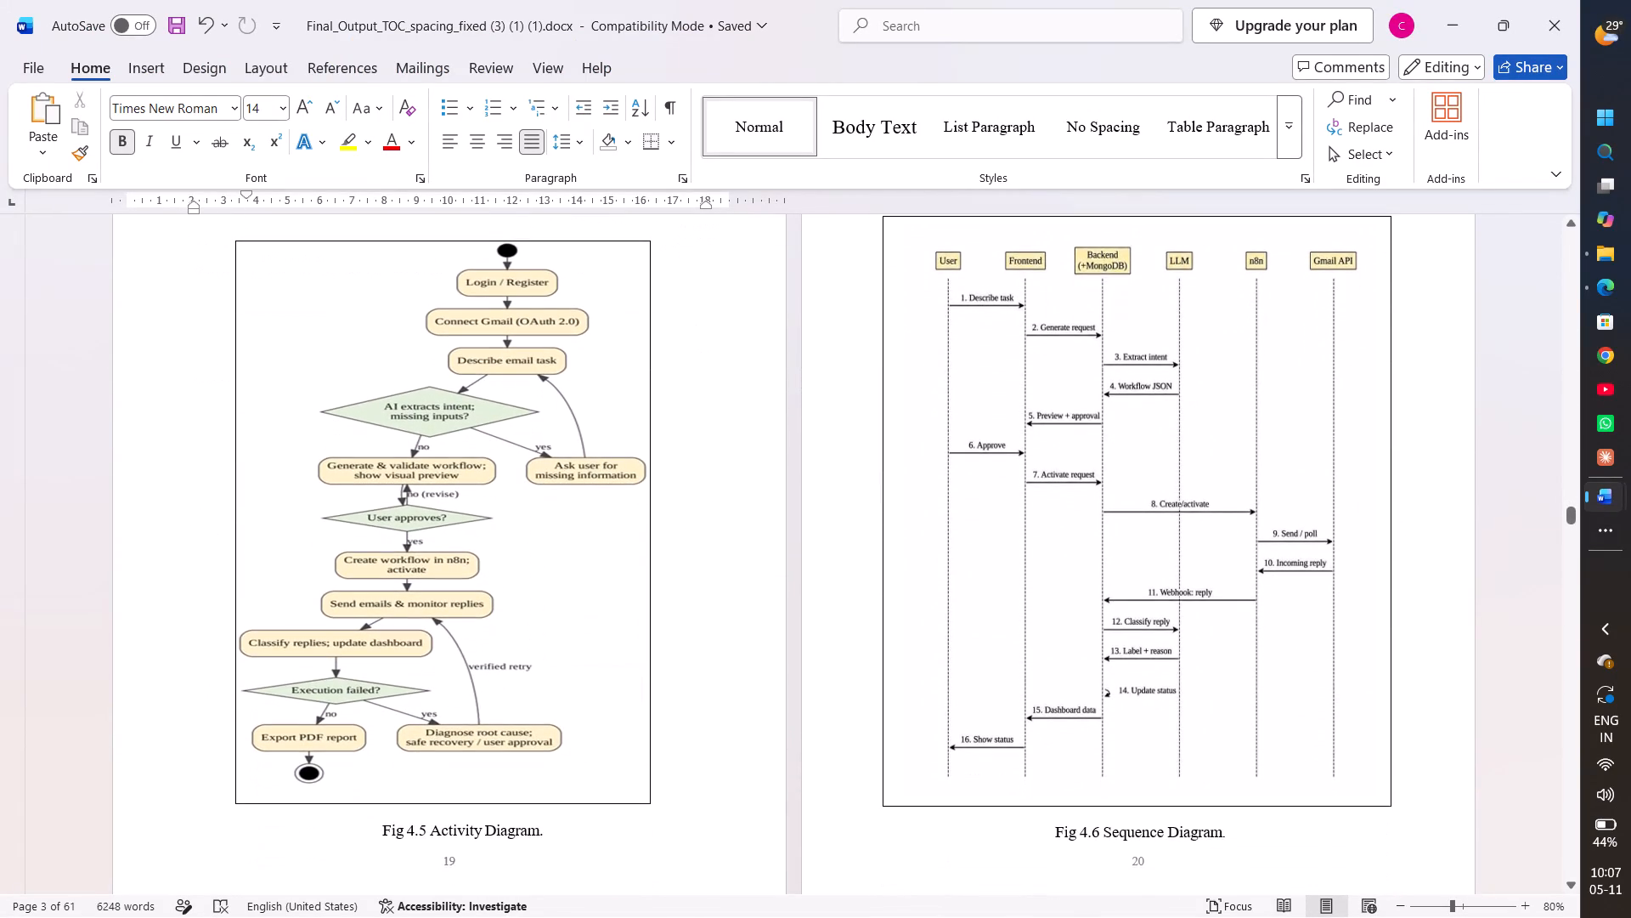
# Return to the PDF in Edge and check the layout from section 4.2.5 Sequence Diagram to the Fig 7.1 chart.
pyautogui.hotkey('alt', 'Tab')
pyautogui.scroll(-6, 652, 364)
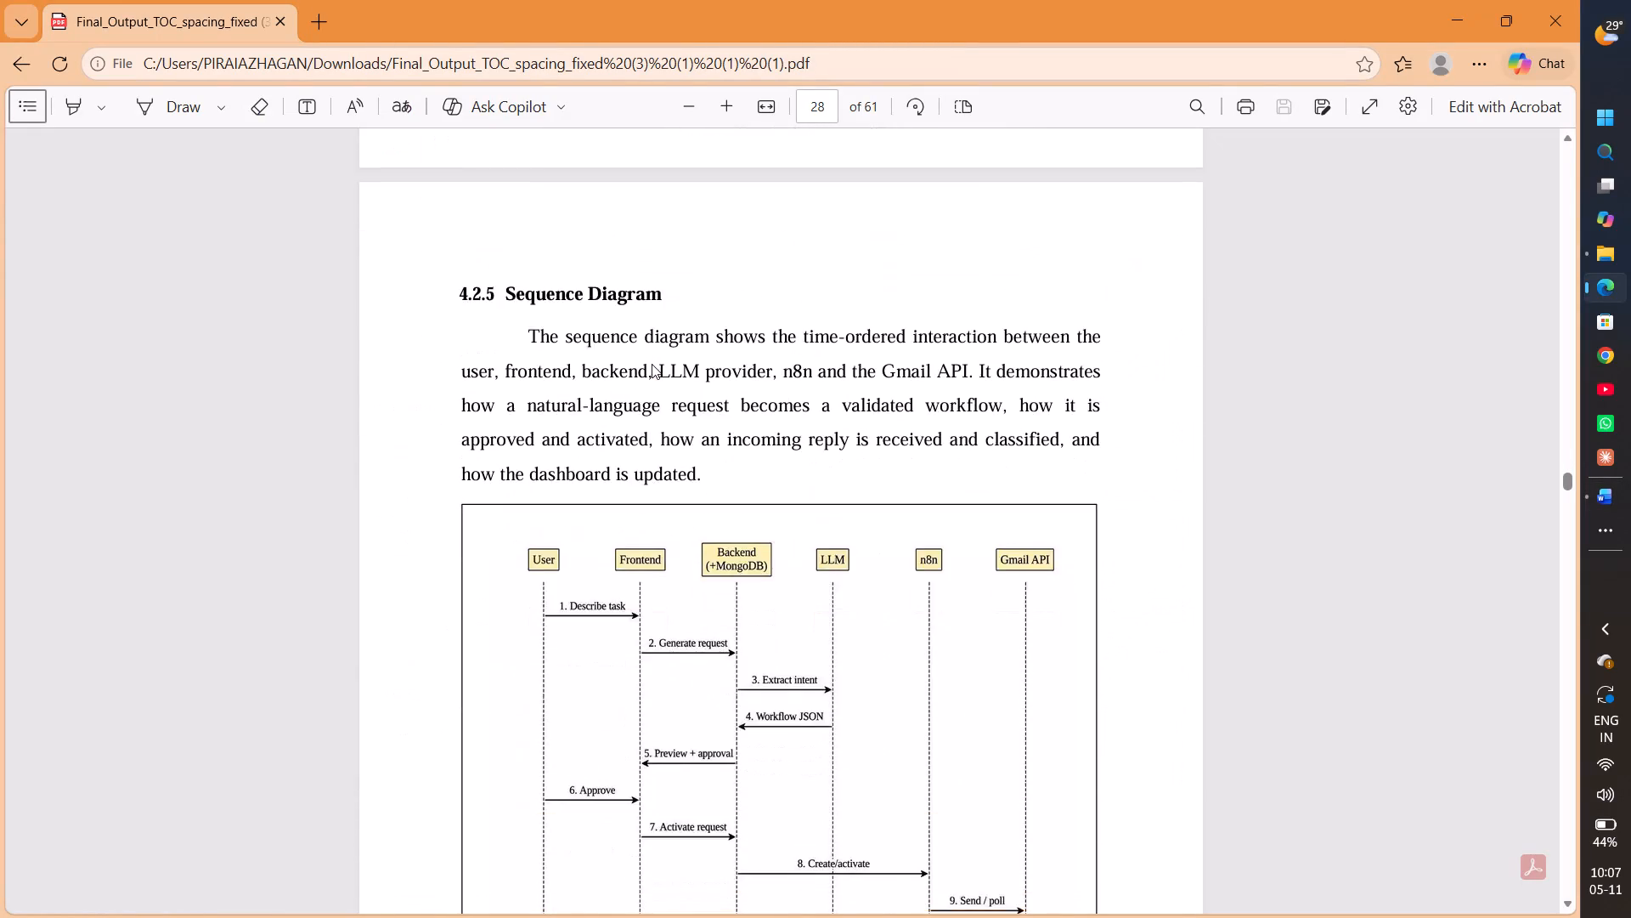
pyautogui.scroll(-9, 652, 364)
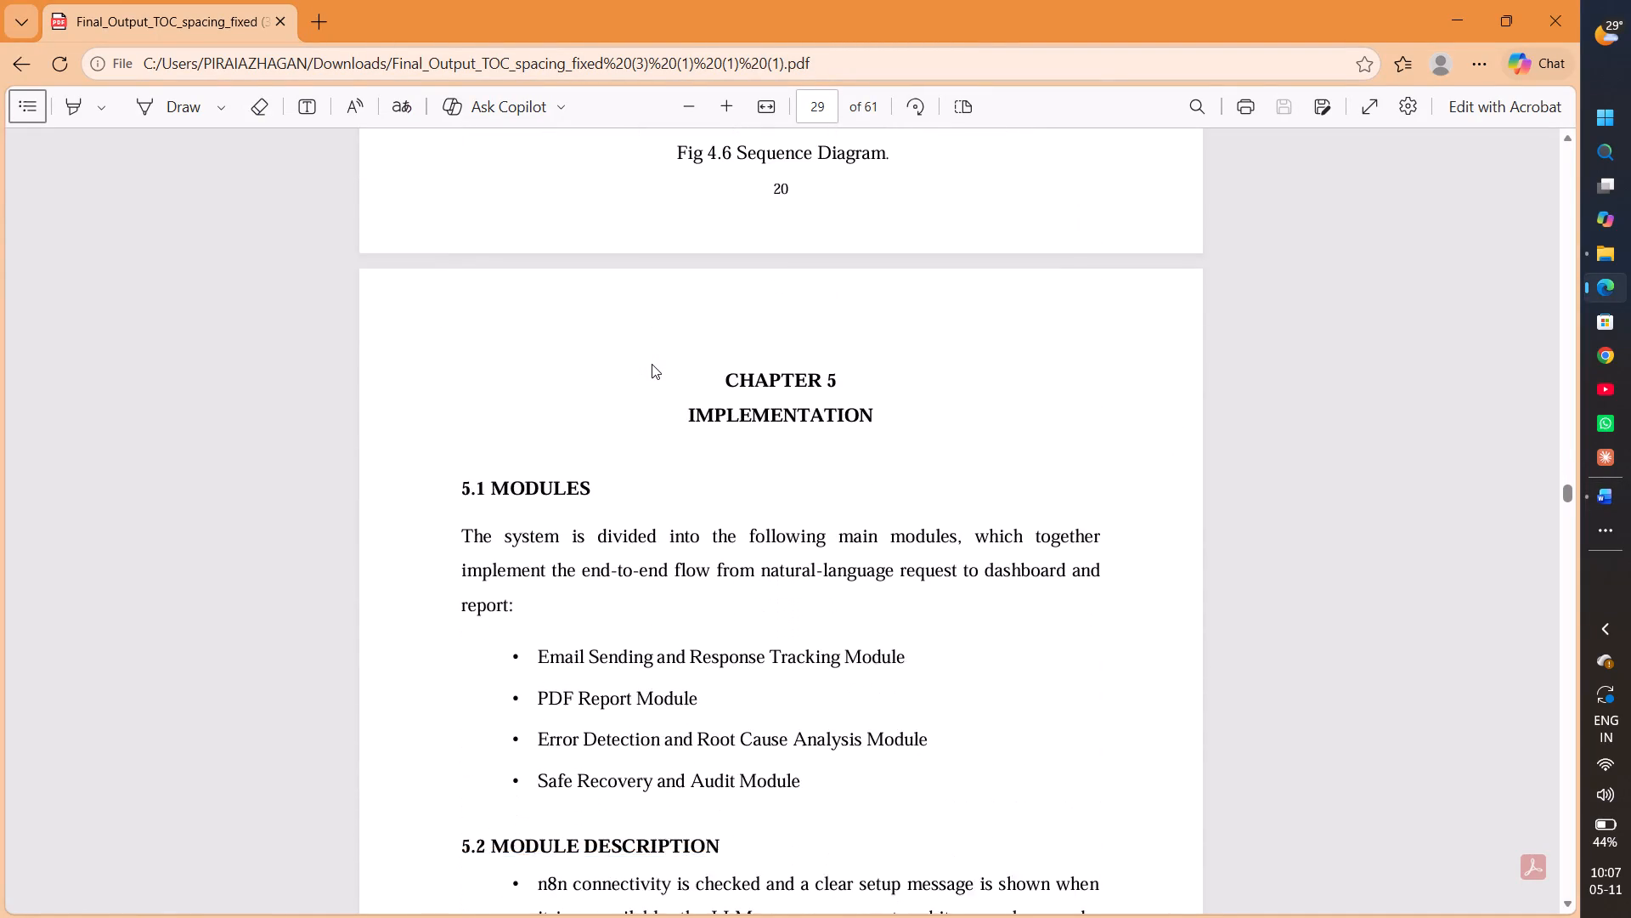
pyautogui.scroll(-9, 652, 364)
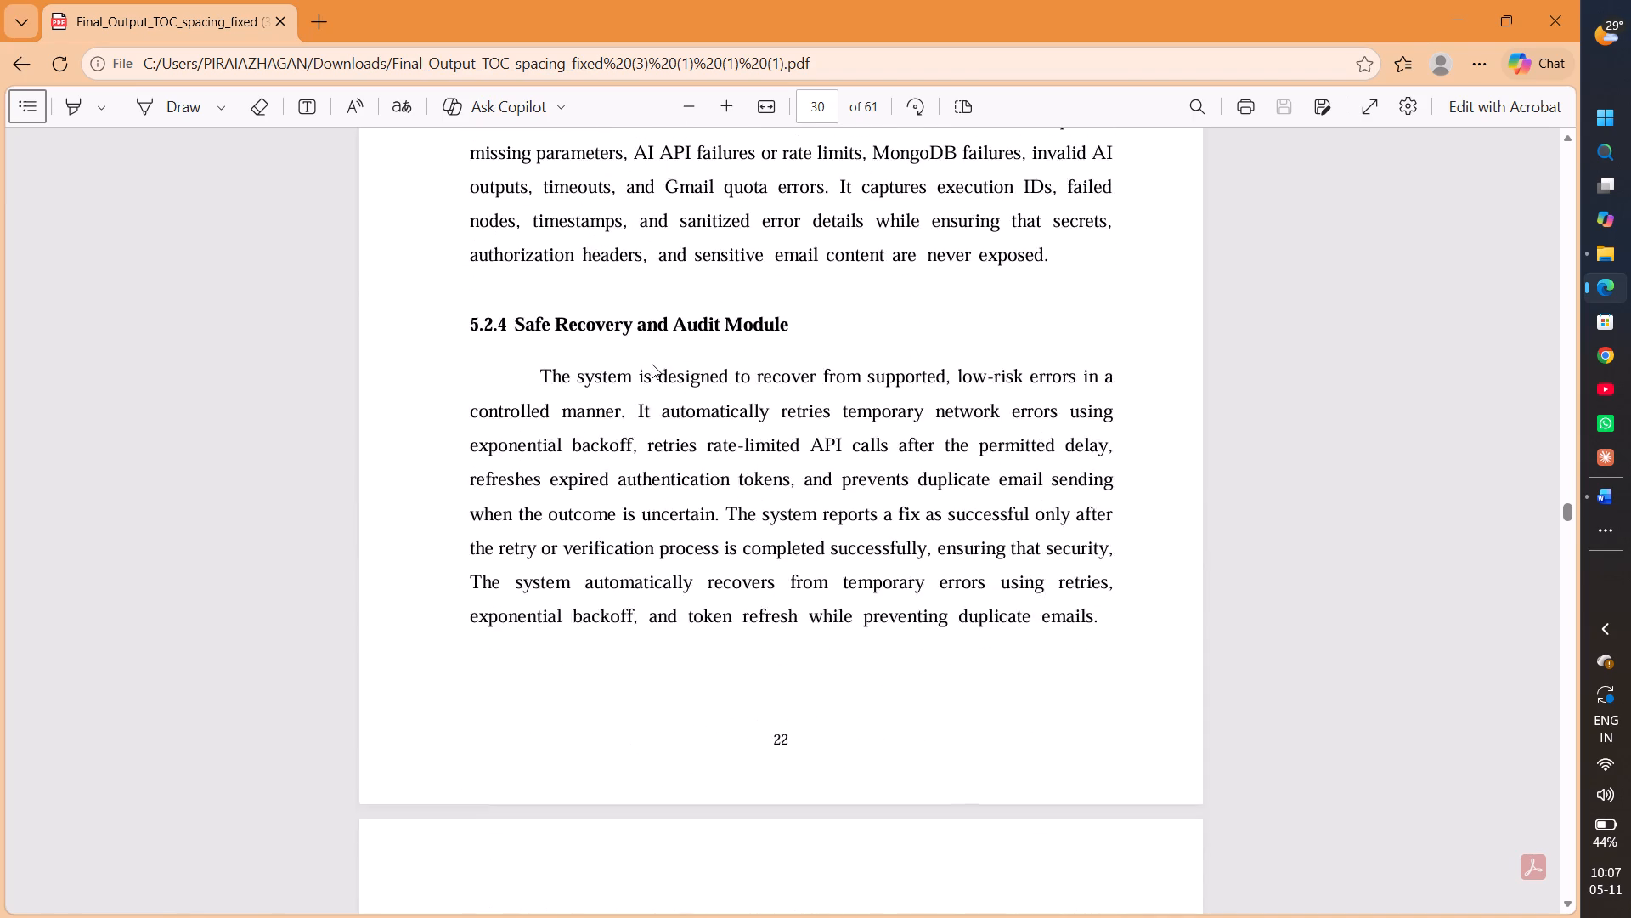
pyautogui.scroll(-9, 652, 364)
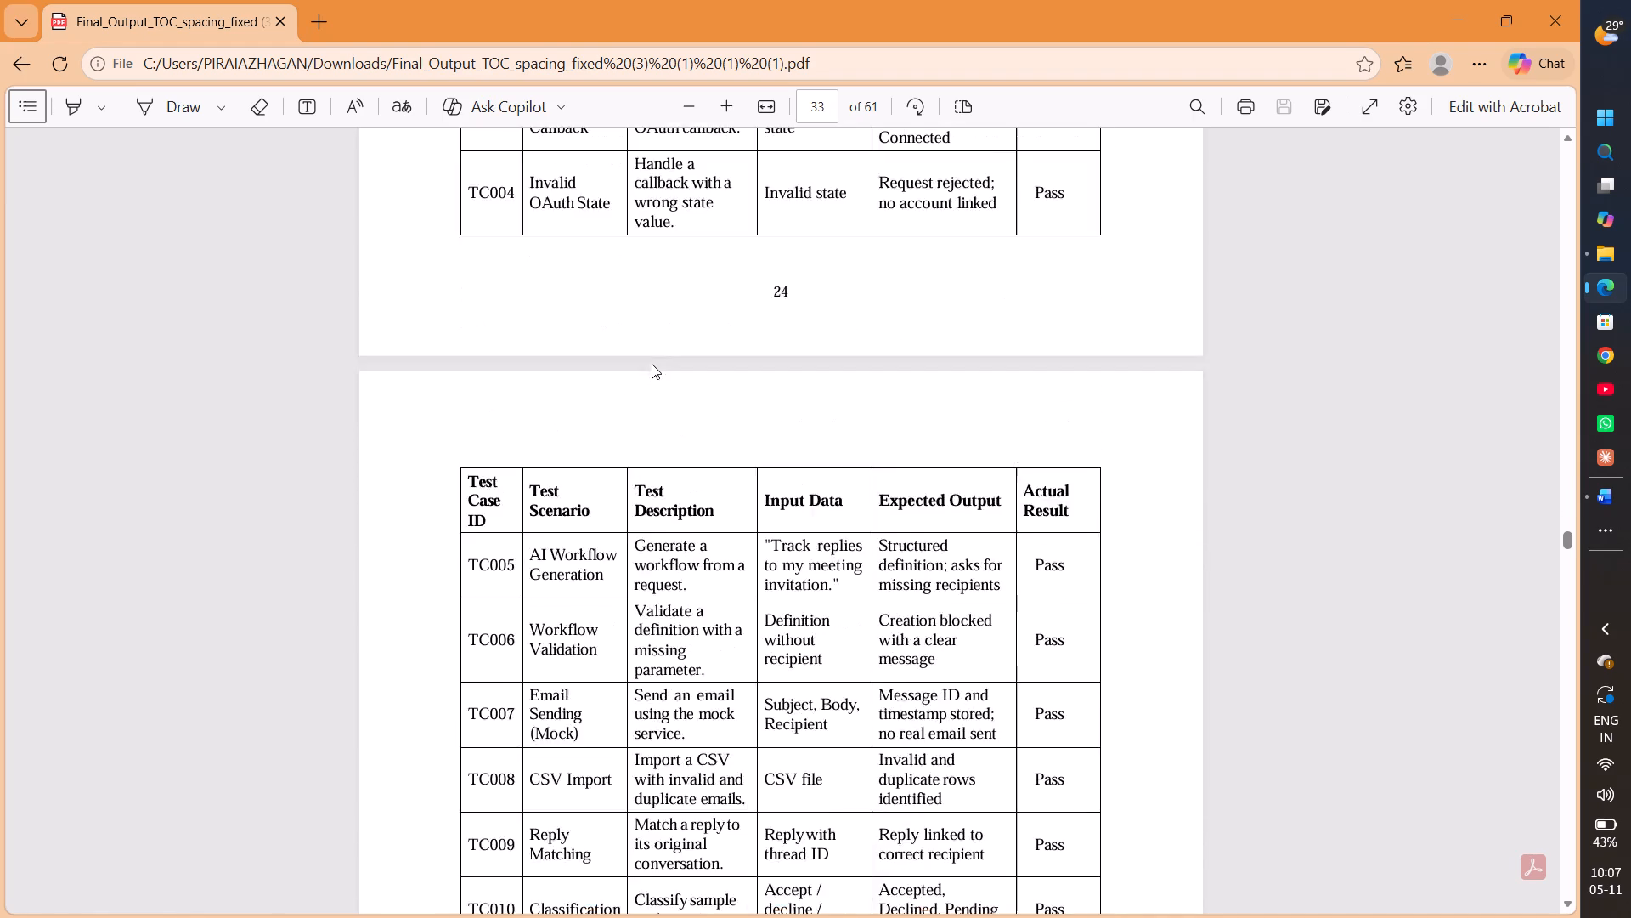
pyautogui.scroll(-9, 652, 364)
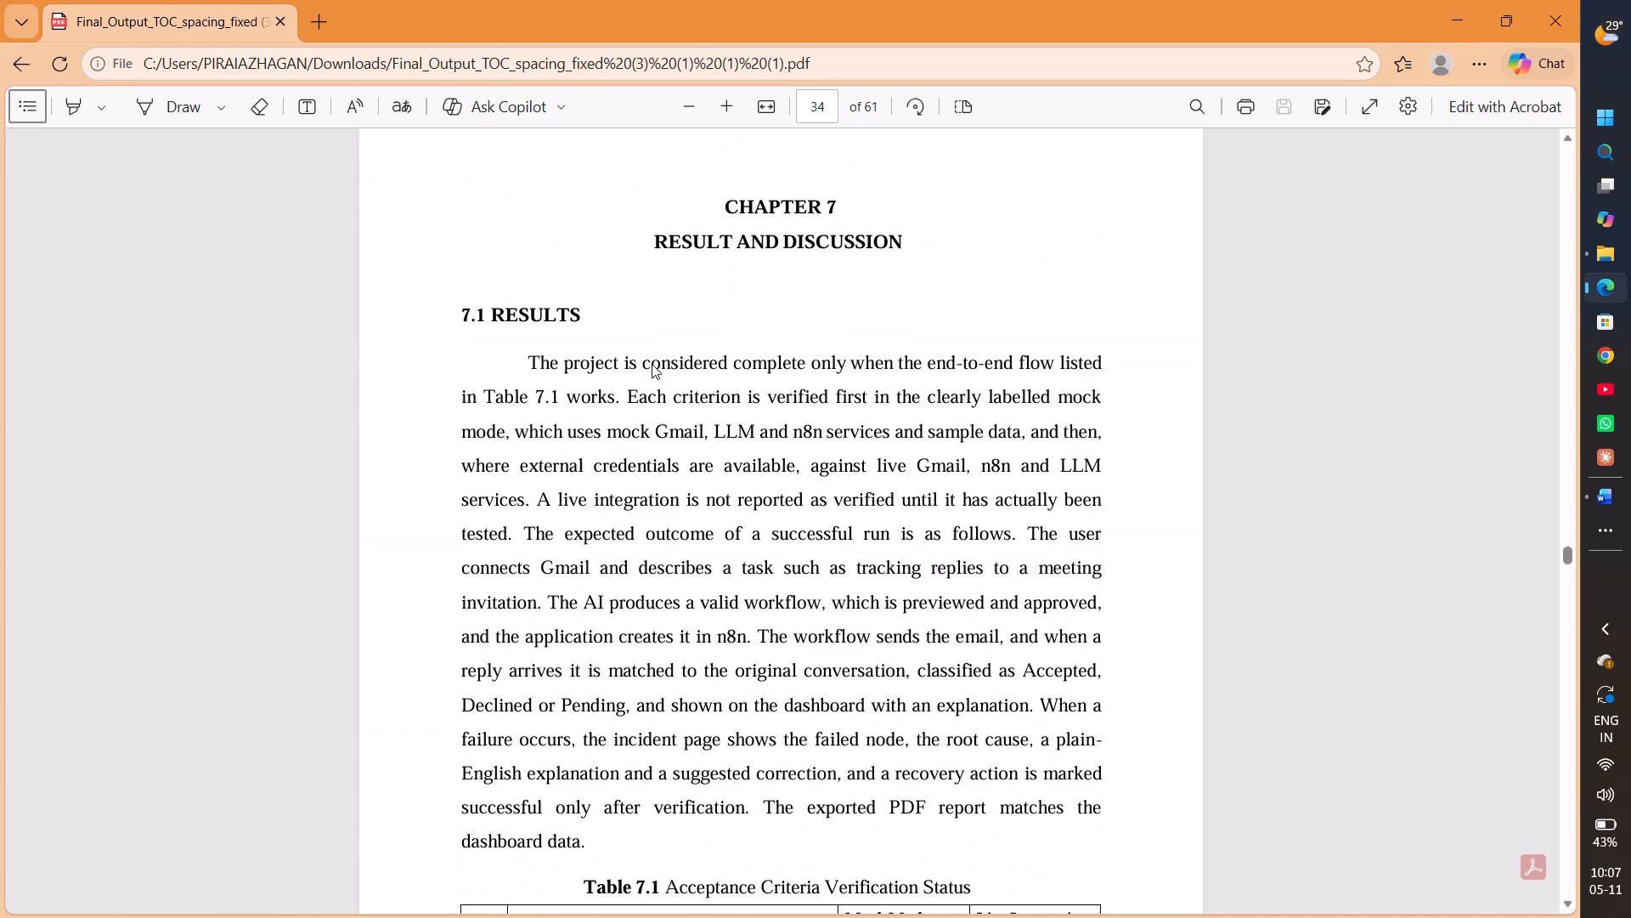
pyautogui.scroll(-8, 652, 364)
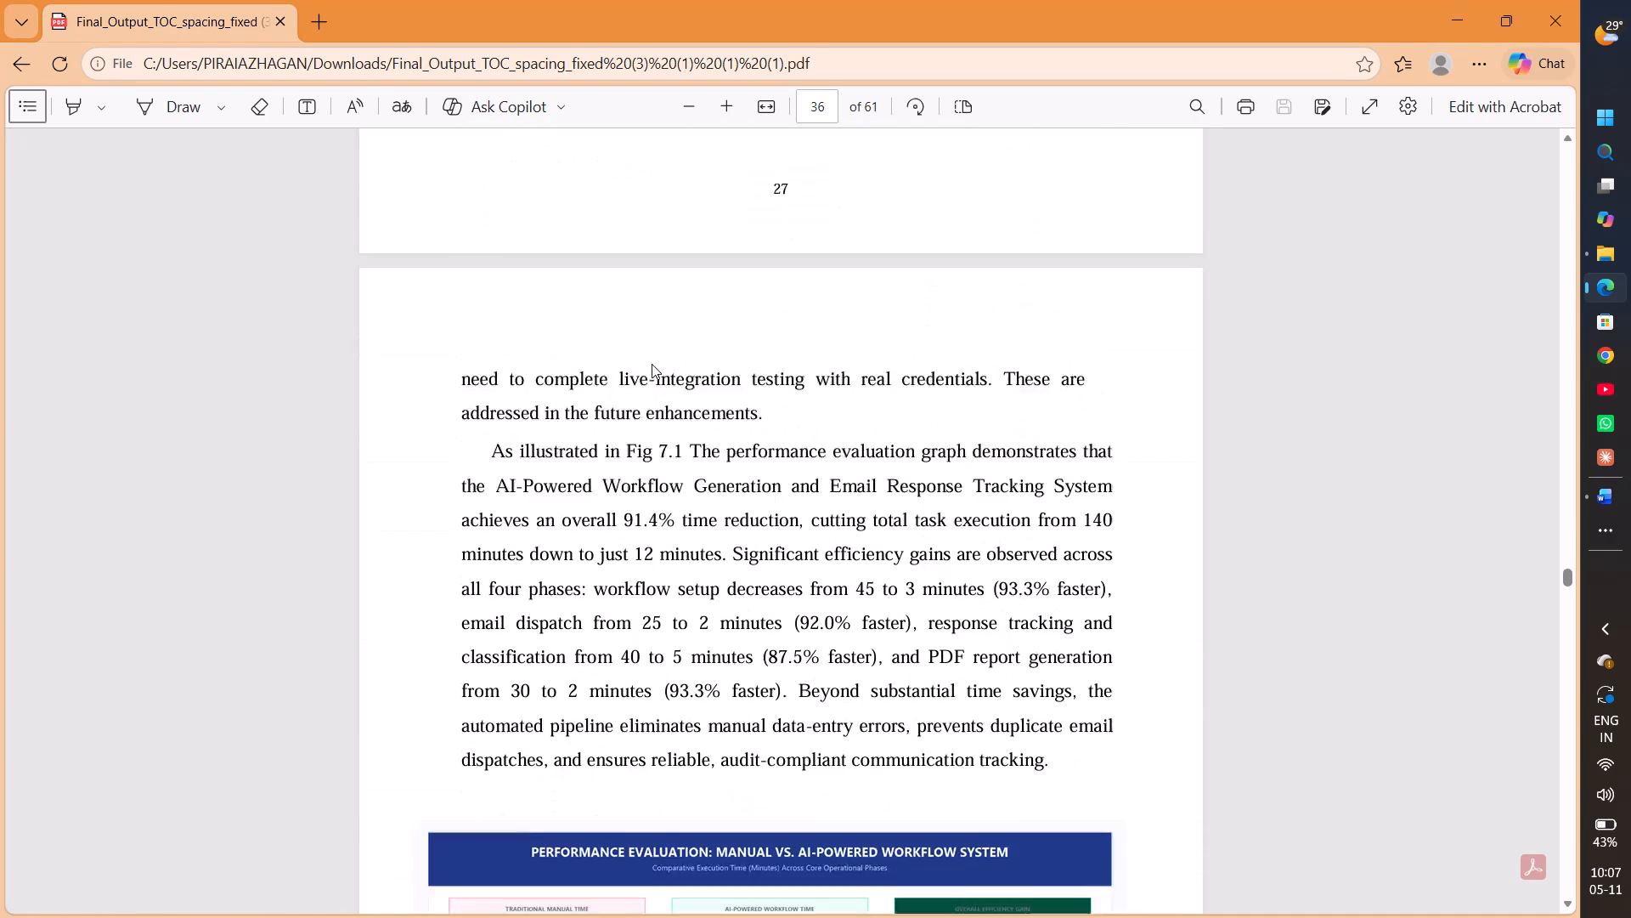
pyautogui.scroll(-1, 652, 364)
pyautogui.scroll(1, 652, 364)
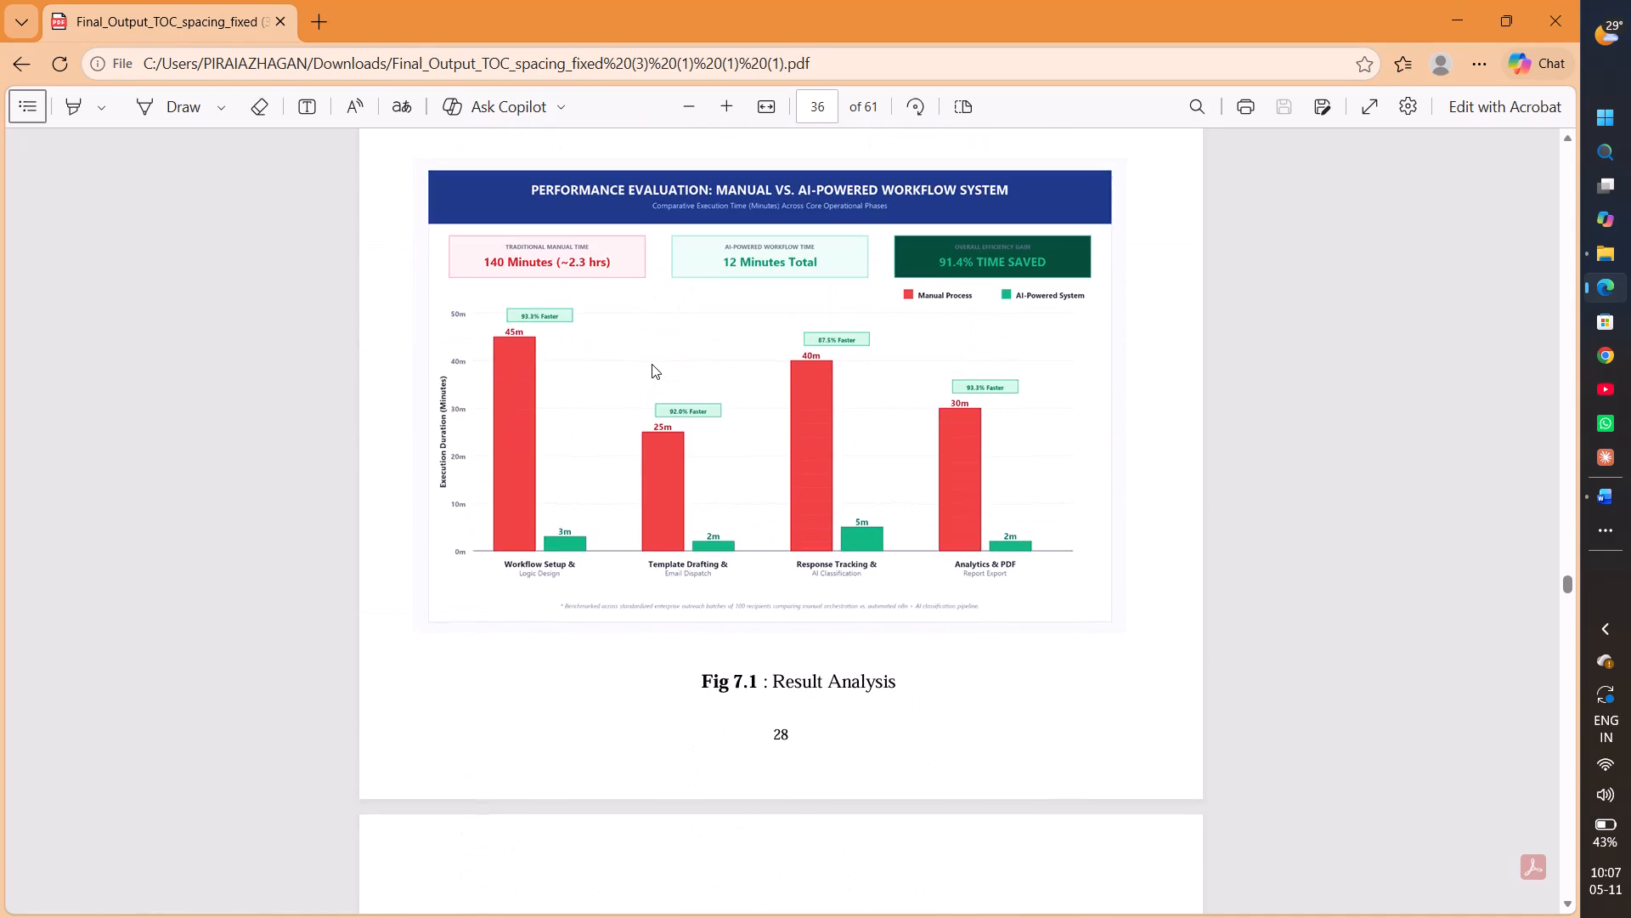
# Switch to the Word report and select the Fig 7.1 Result Analysis chart picture on page 28.
pyautogui.hotkey('alt', 'Tab')
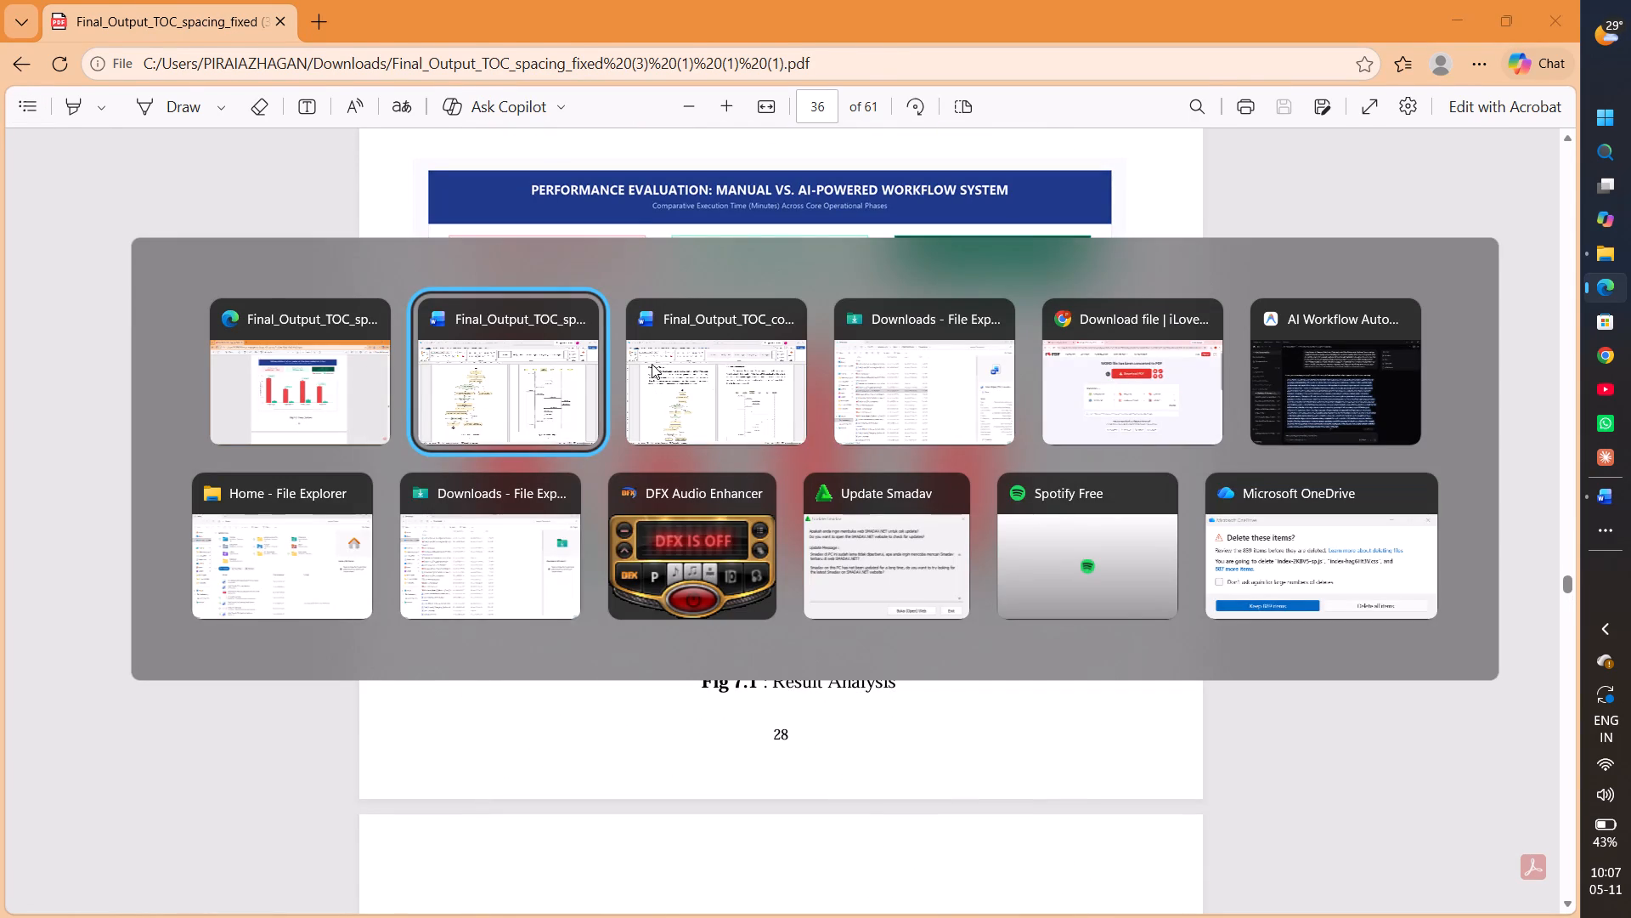
pyautogui.scroll(-12, 652, 364)
pyautogui.scroll(1, 652, 364)
pyautogui.hscroll(1, 652, 364)
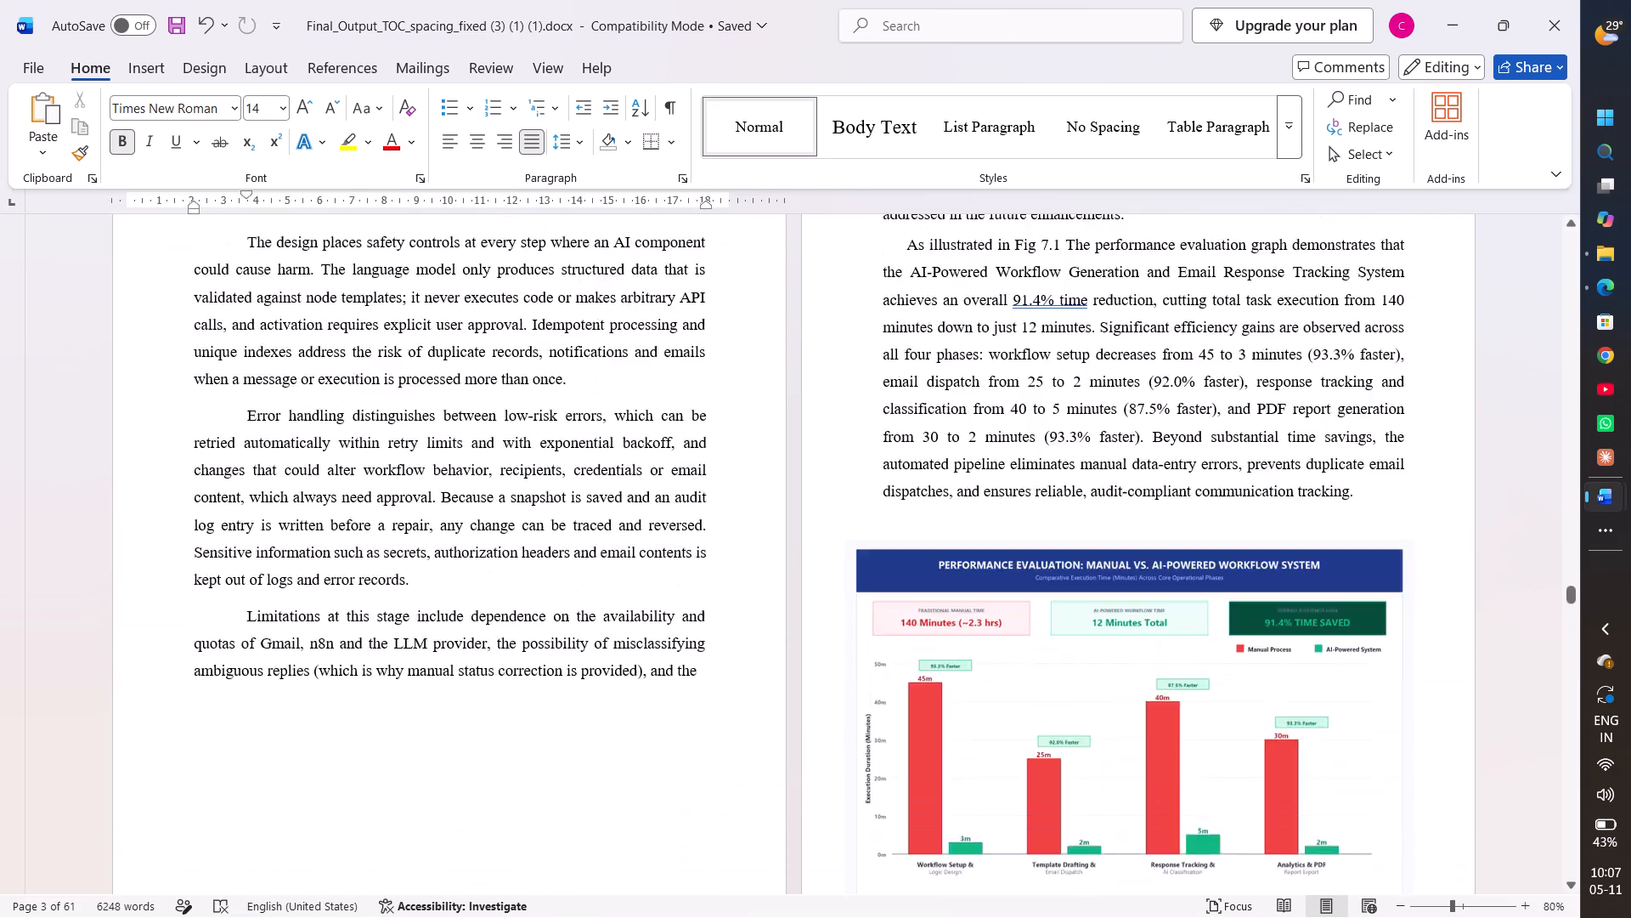
pyautogui.hscroll(1, 652, 364)
pyautogui.scroll(5, 652, 364)
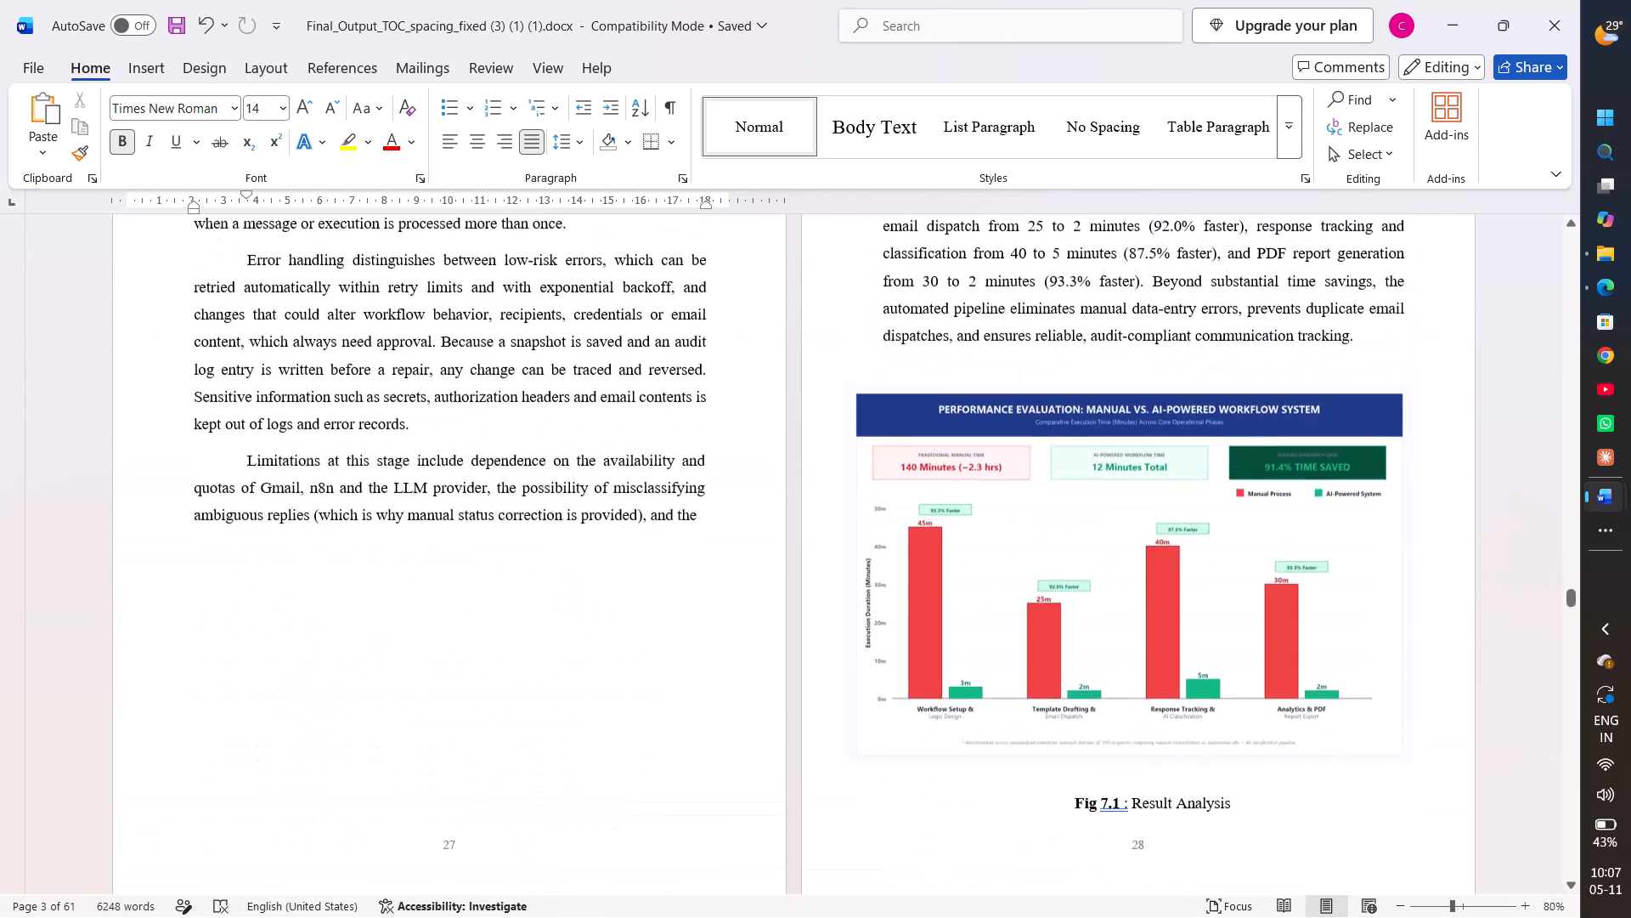
pyautogui.click(872, 480)
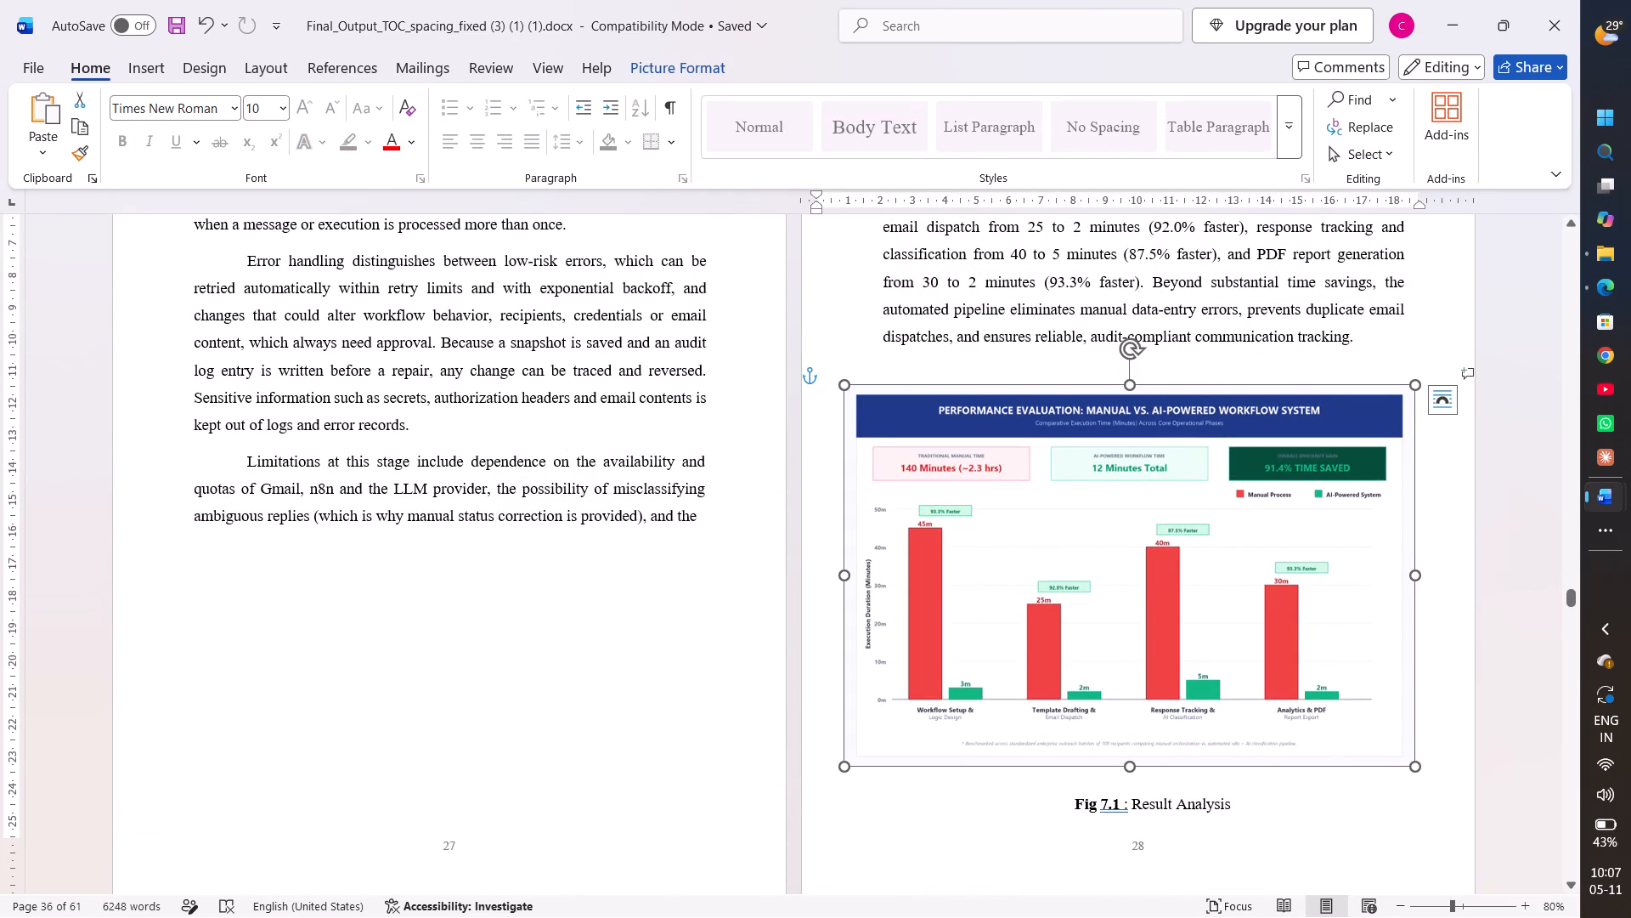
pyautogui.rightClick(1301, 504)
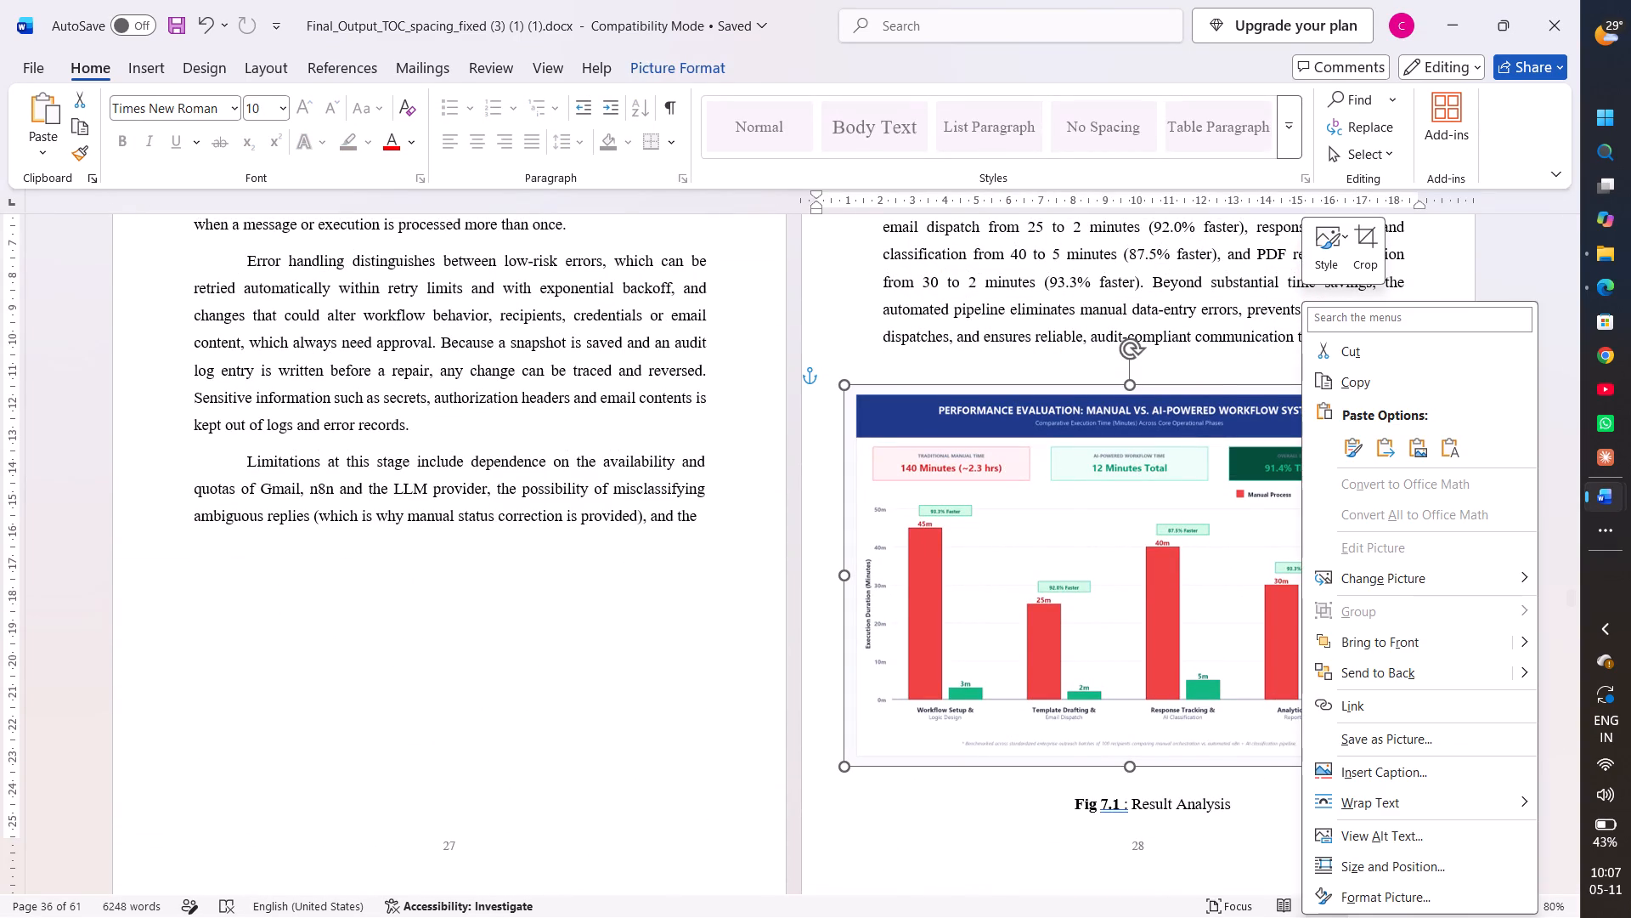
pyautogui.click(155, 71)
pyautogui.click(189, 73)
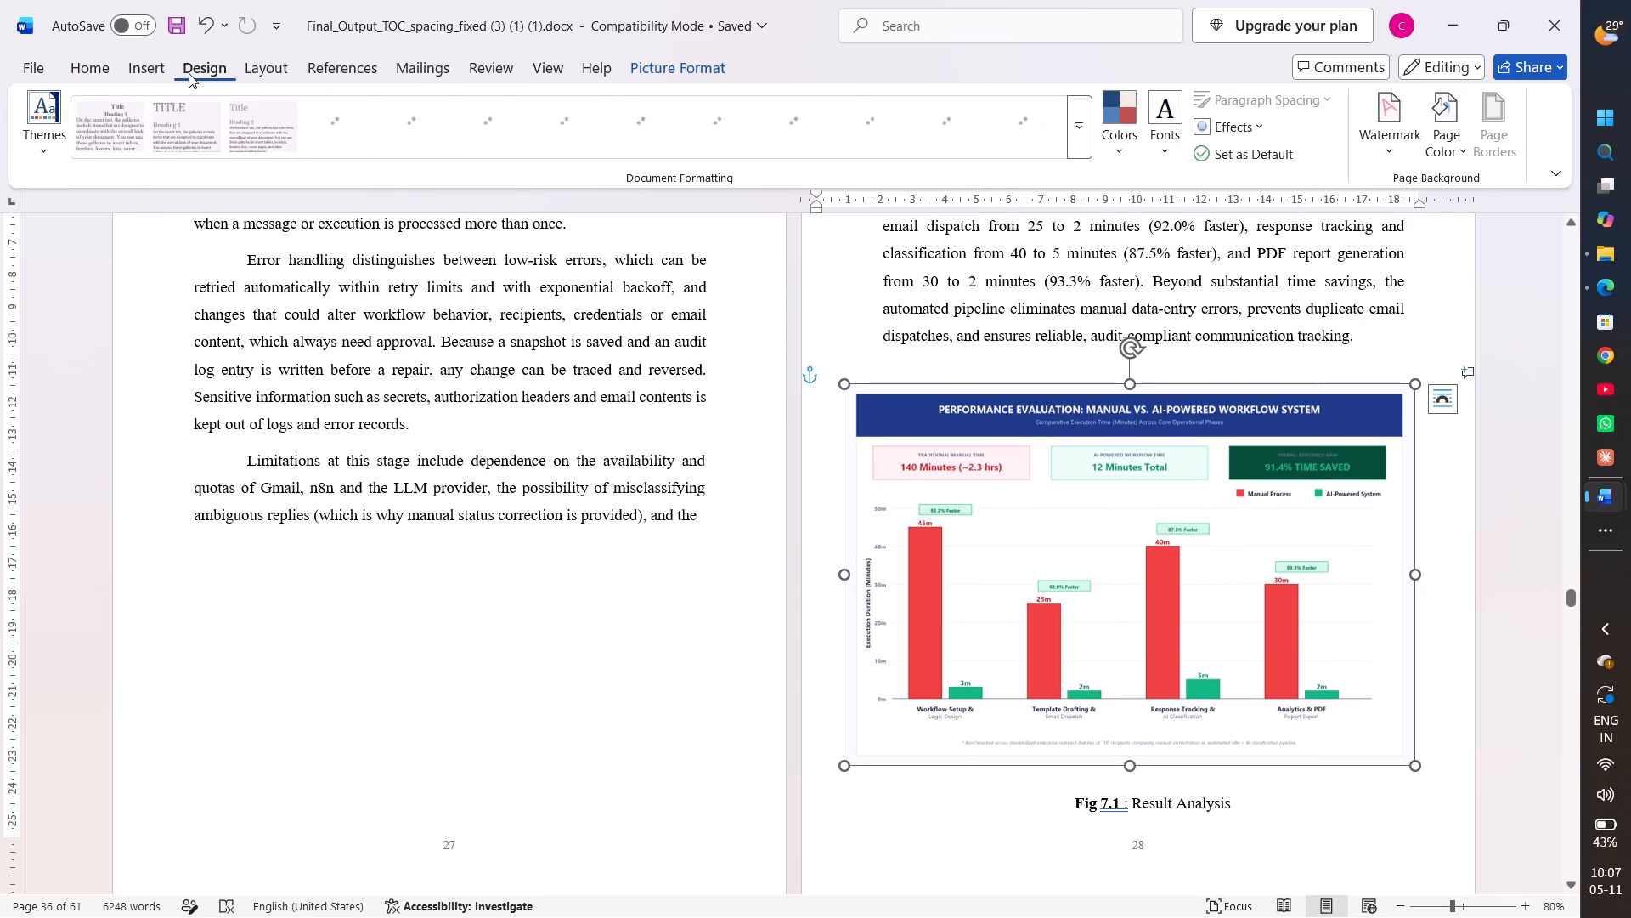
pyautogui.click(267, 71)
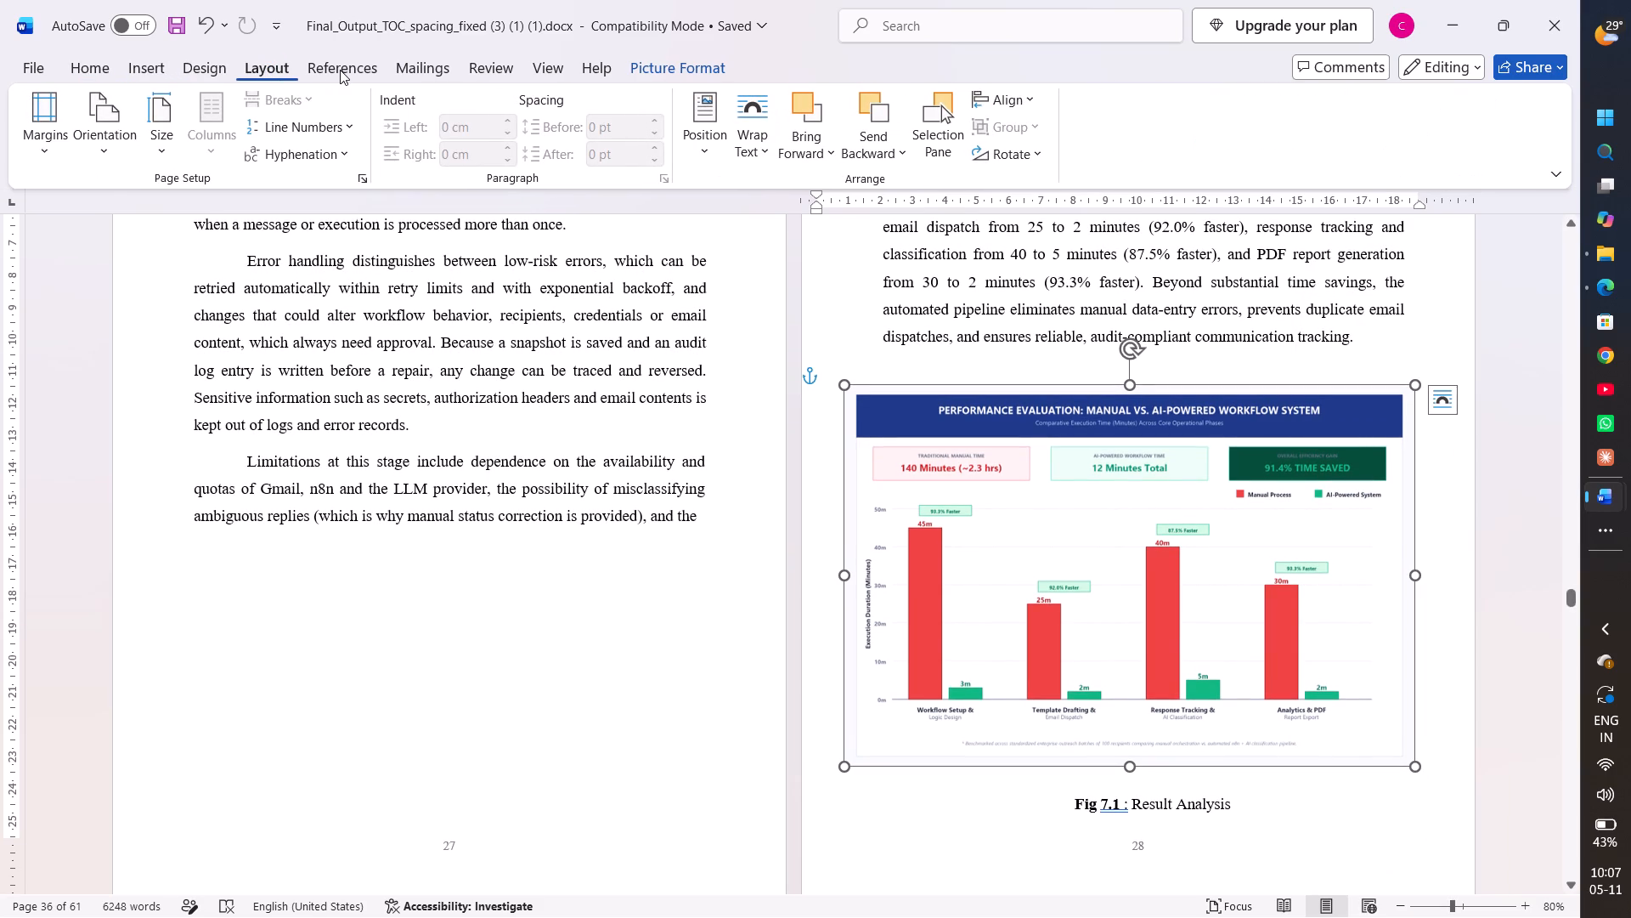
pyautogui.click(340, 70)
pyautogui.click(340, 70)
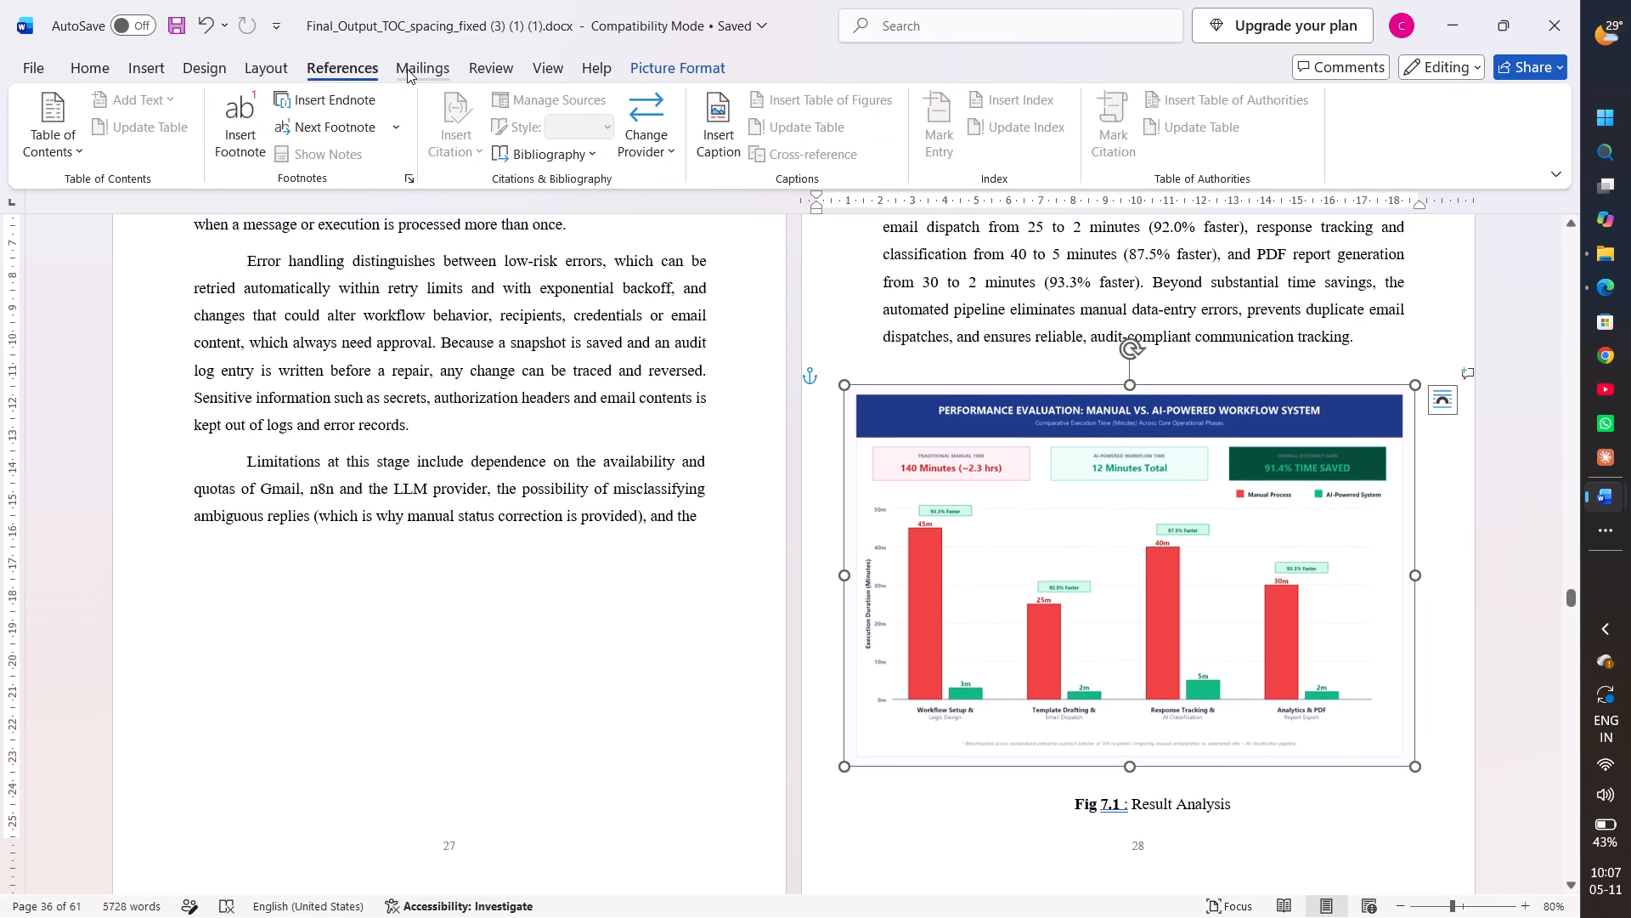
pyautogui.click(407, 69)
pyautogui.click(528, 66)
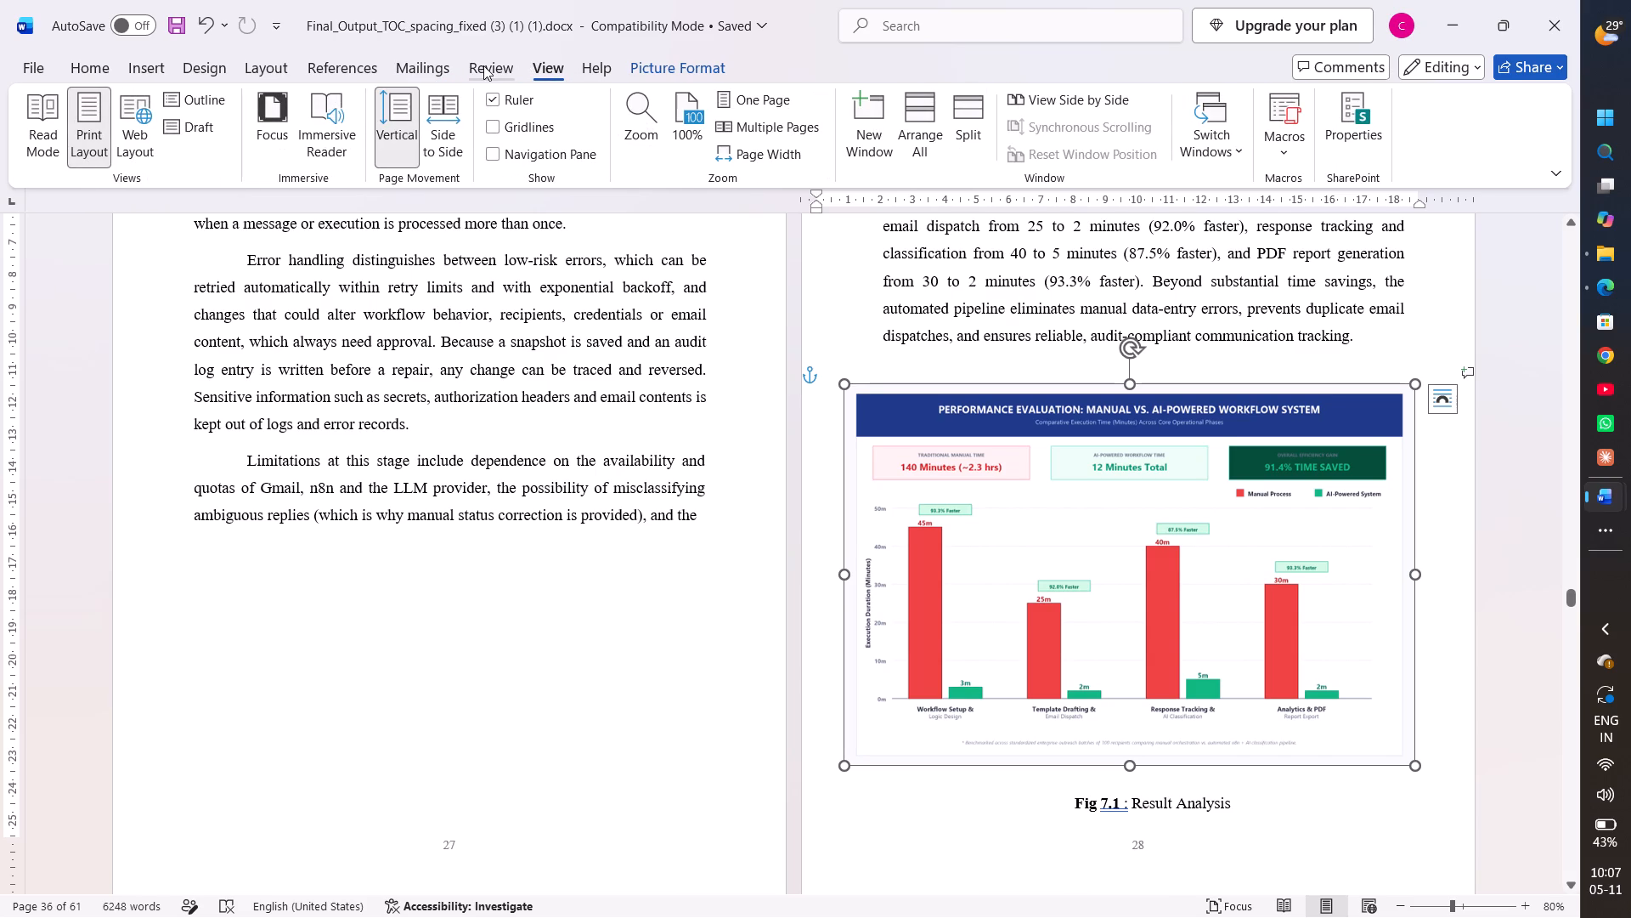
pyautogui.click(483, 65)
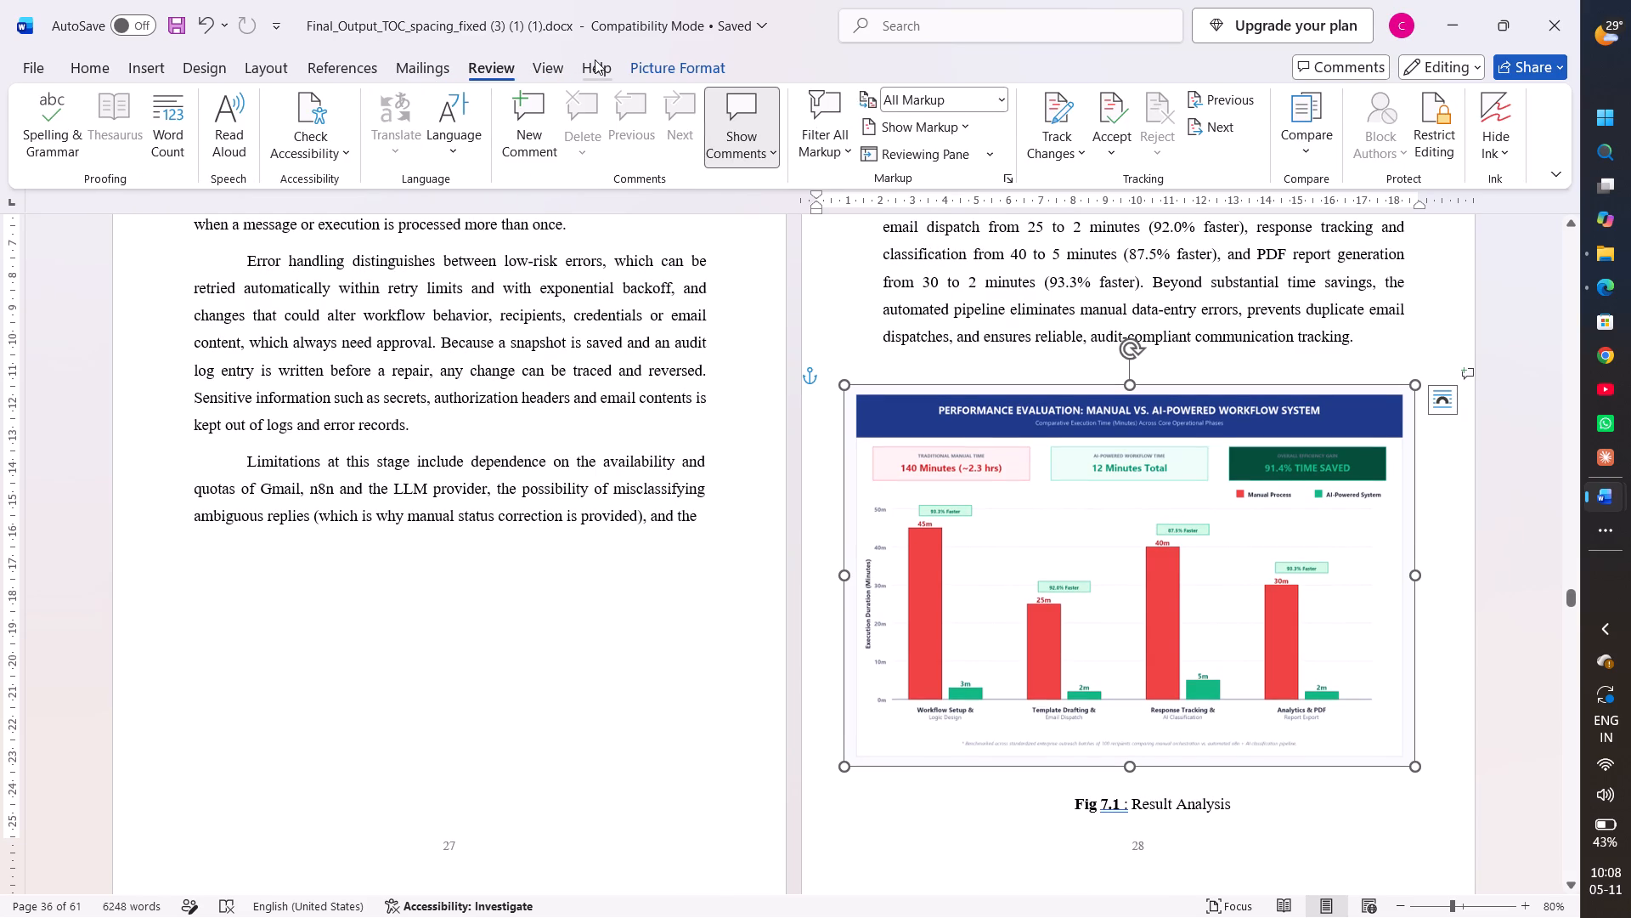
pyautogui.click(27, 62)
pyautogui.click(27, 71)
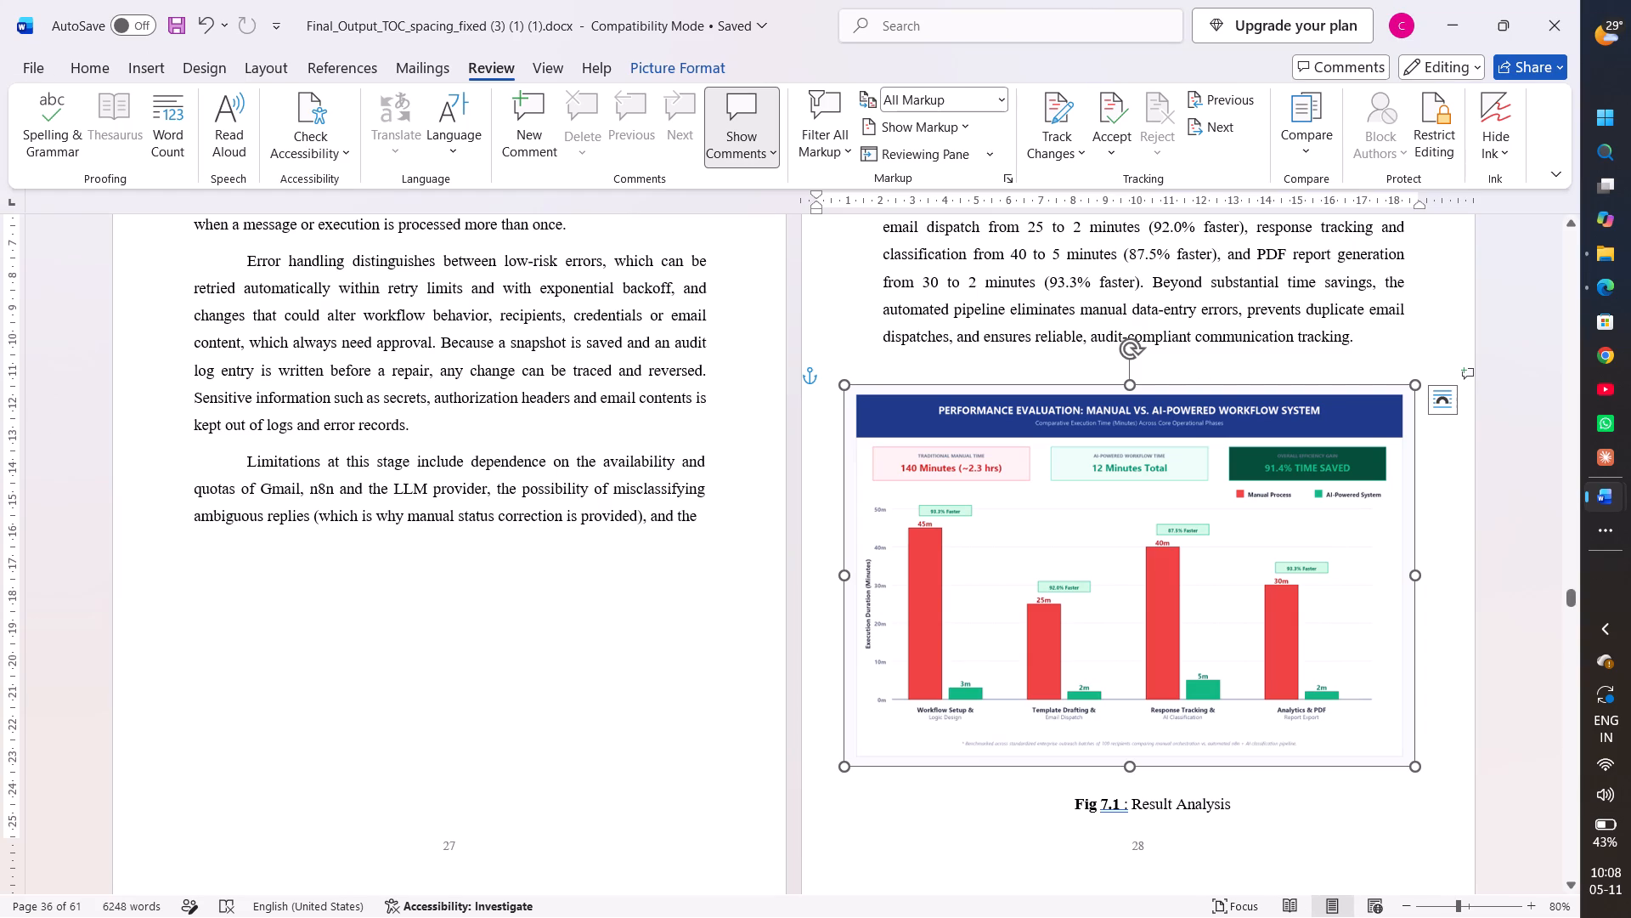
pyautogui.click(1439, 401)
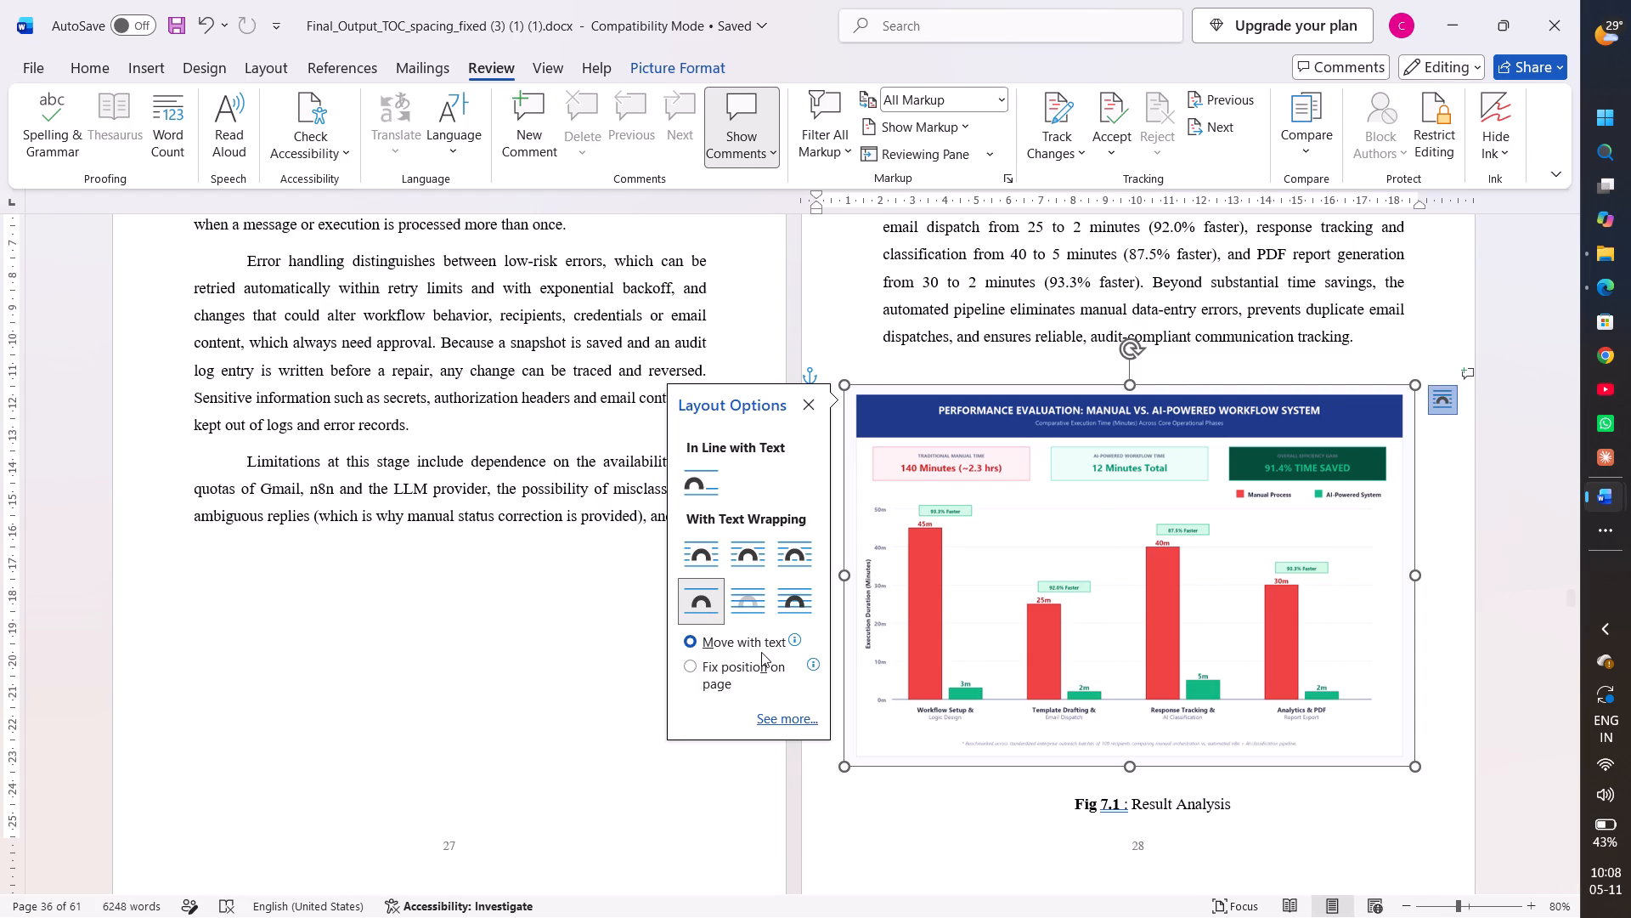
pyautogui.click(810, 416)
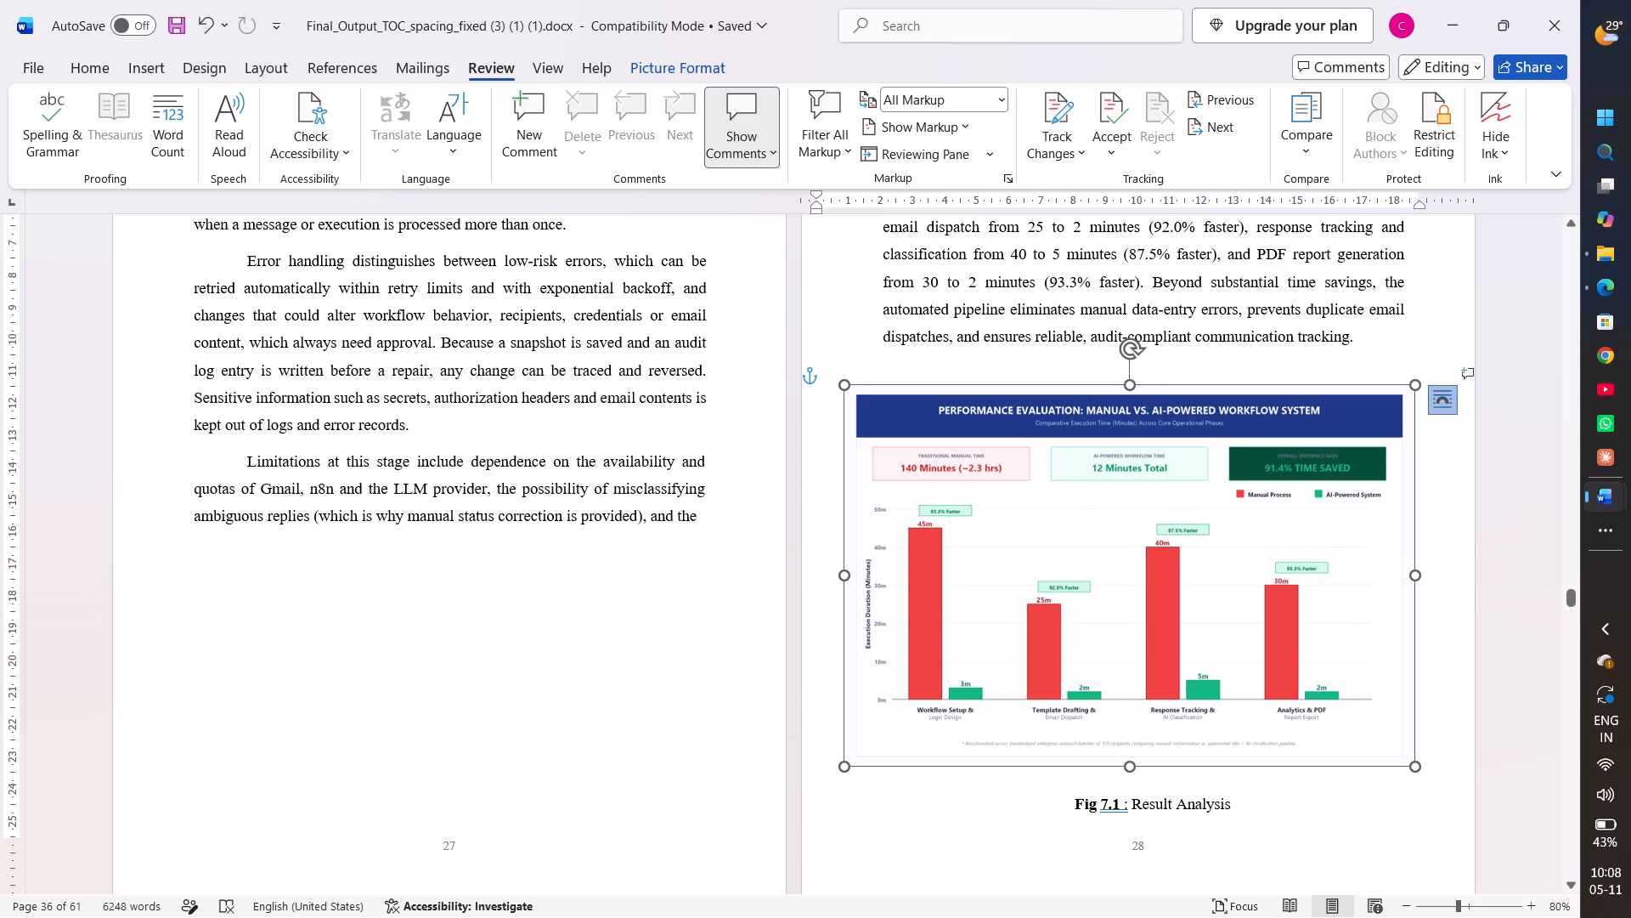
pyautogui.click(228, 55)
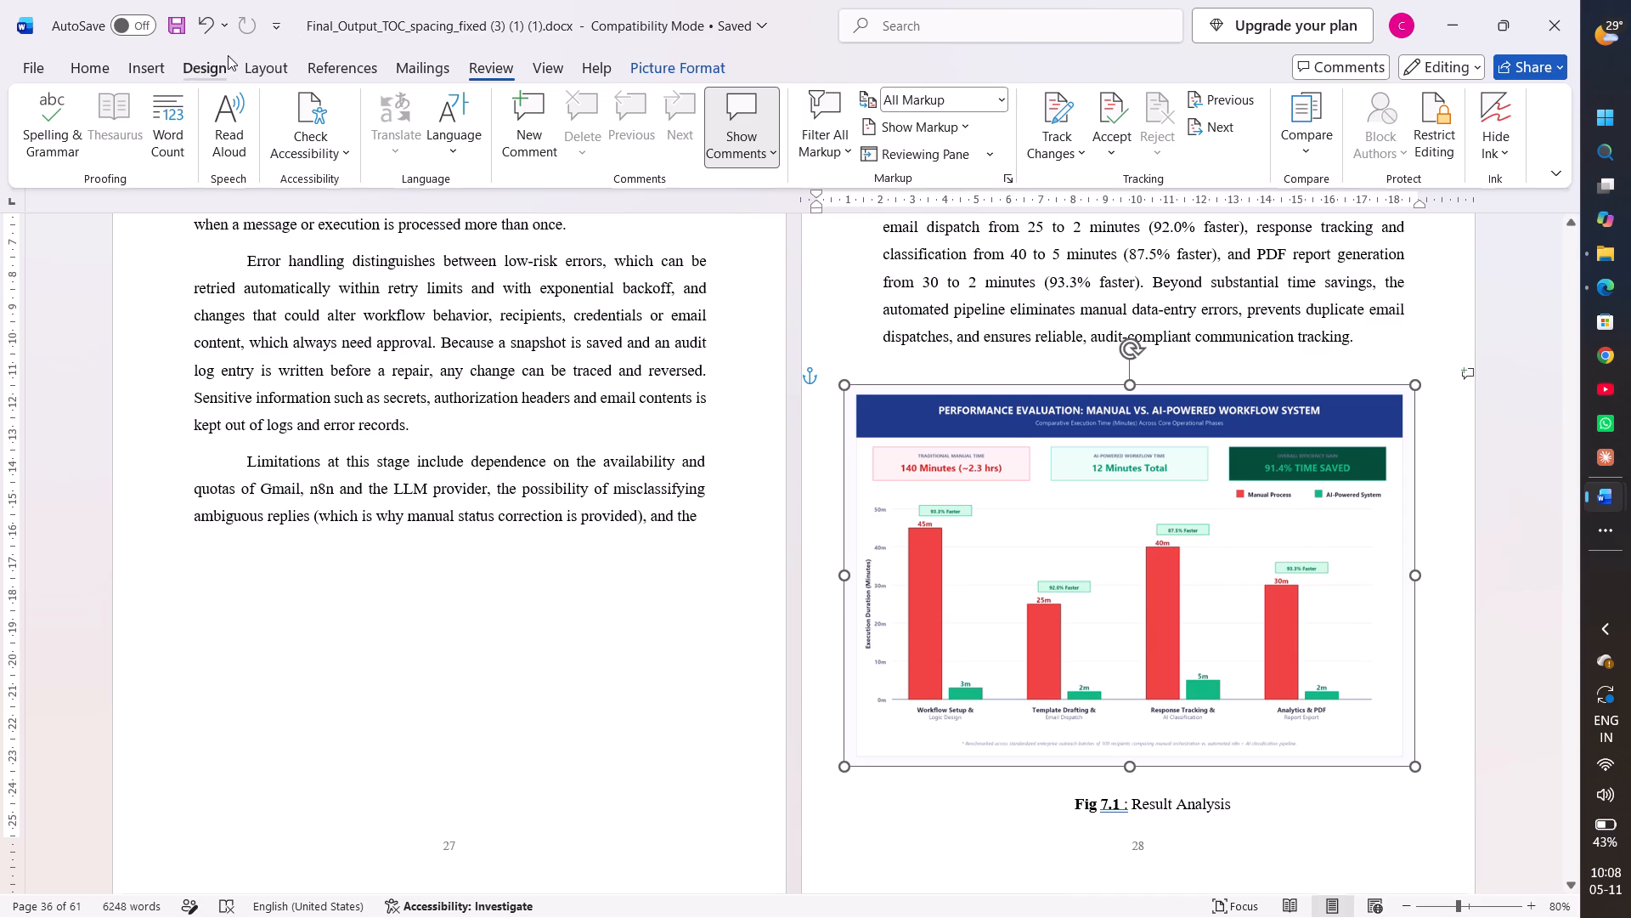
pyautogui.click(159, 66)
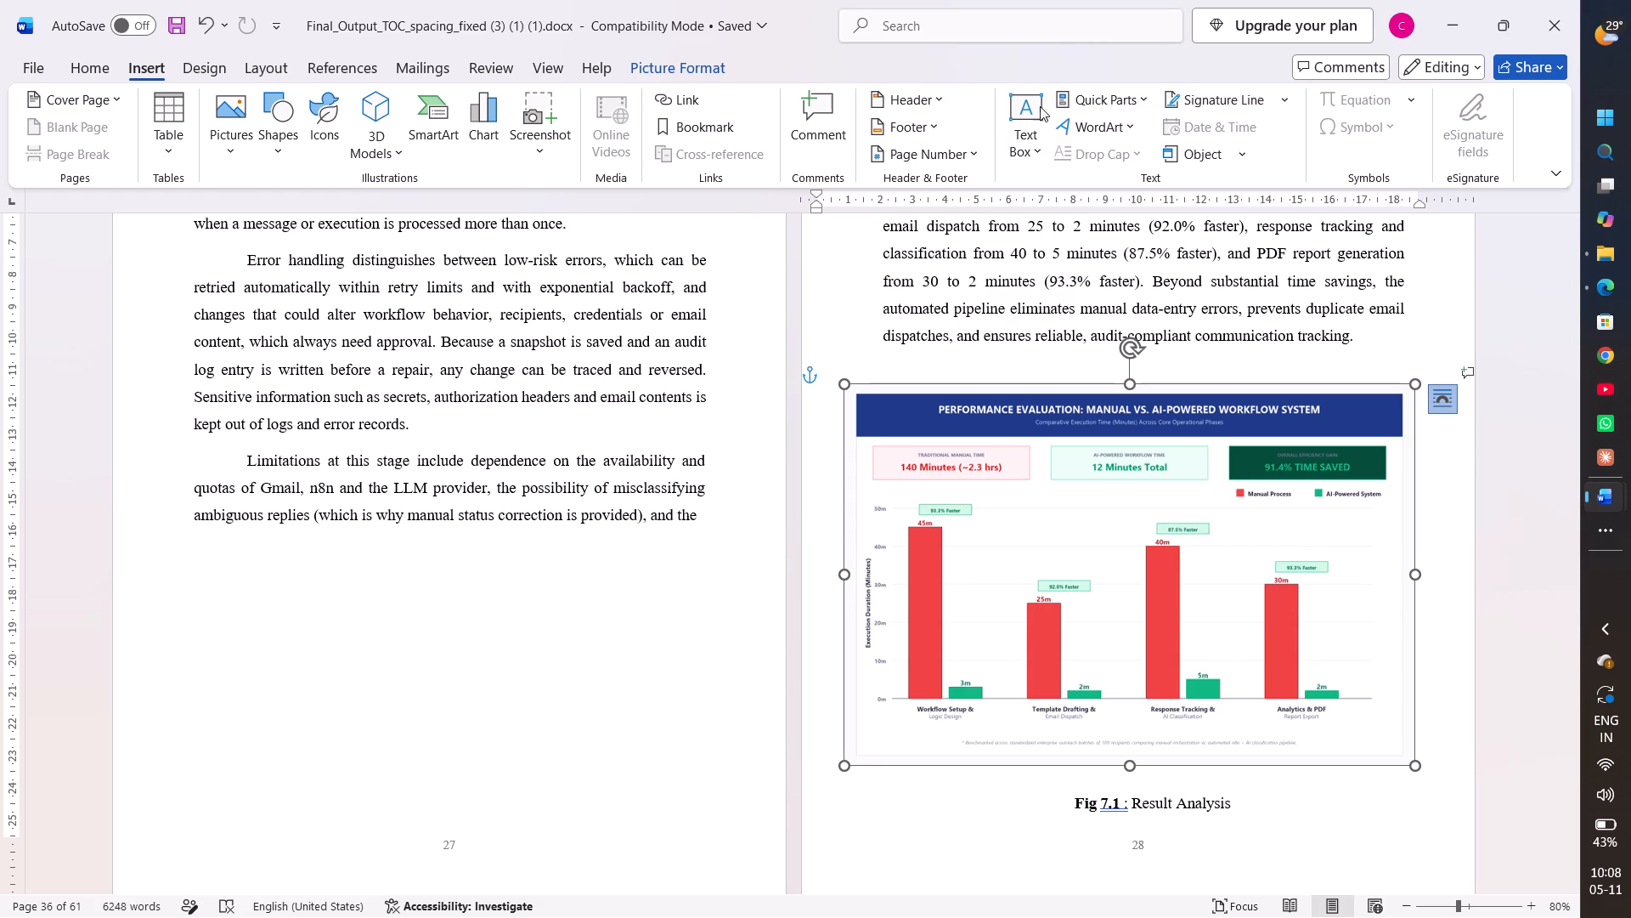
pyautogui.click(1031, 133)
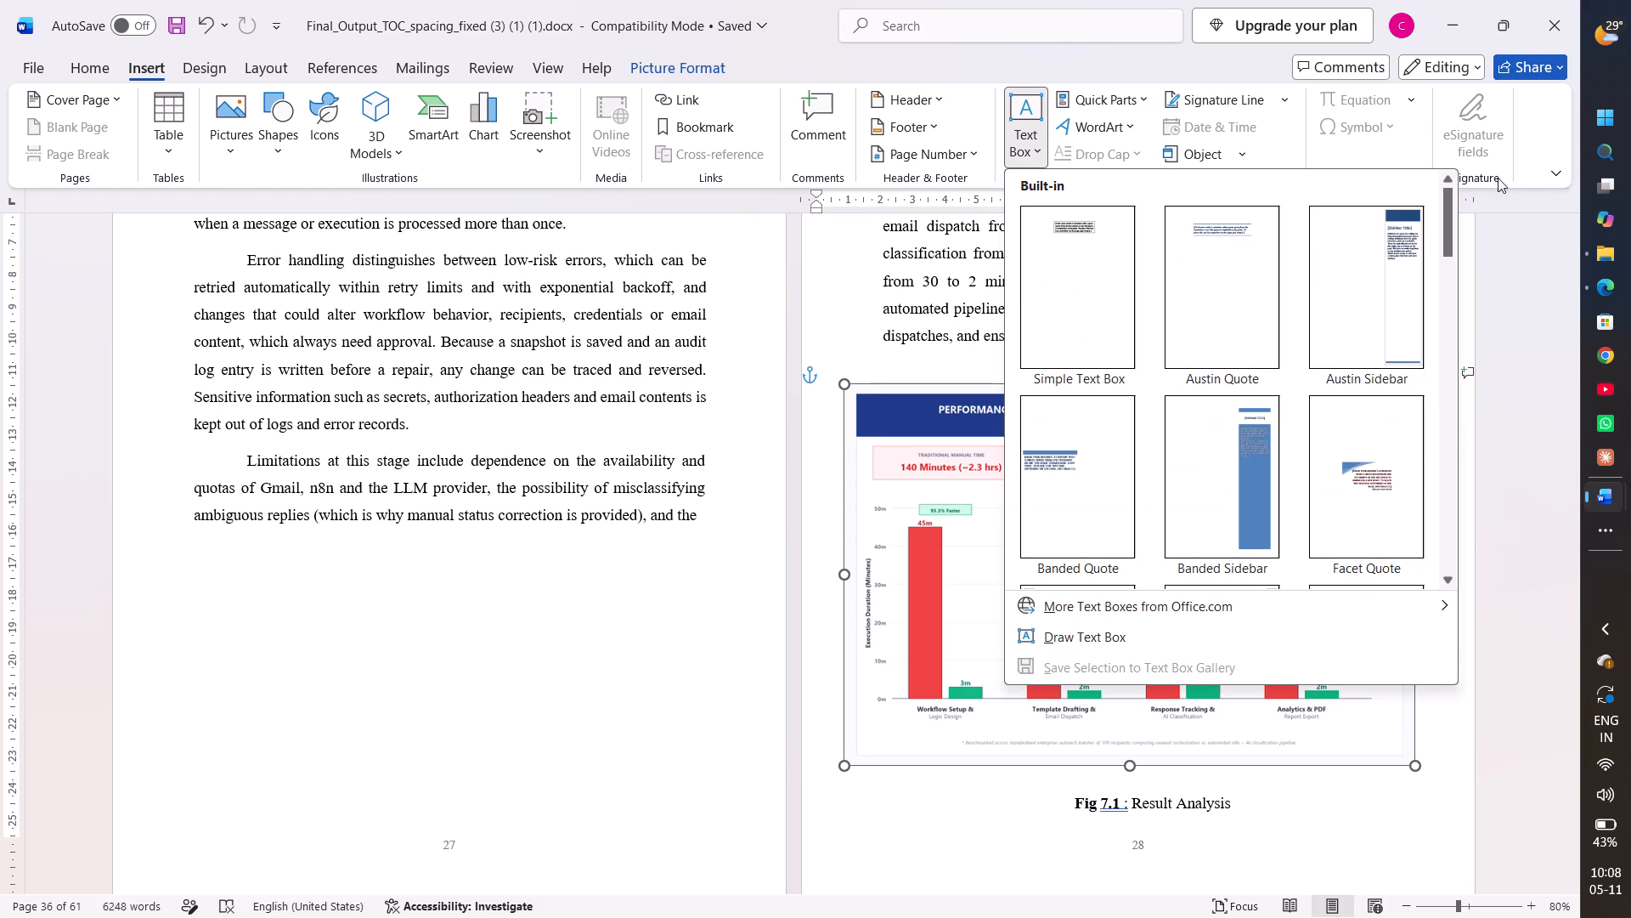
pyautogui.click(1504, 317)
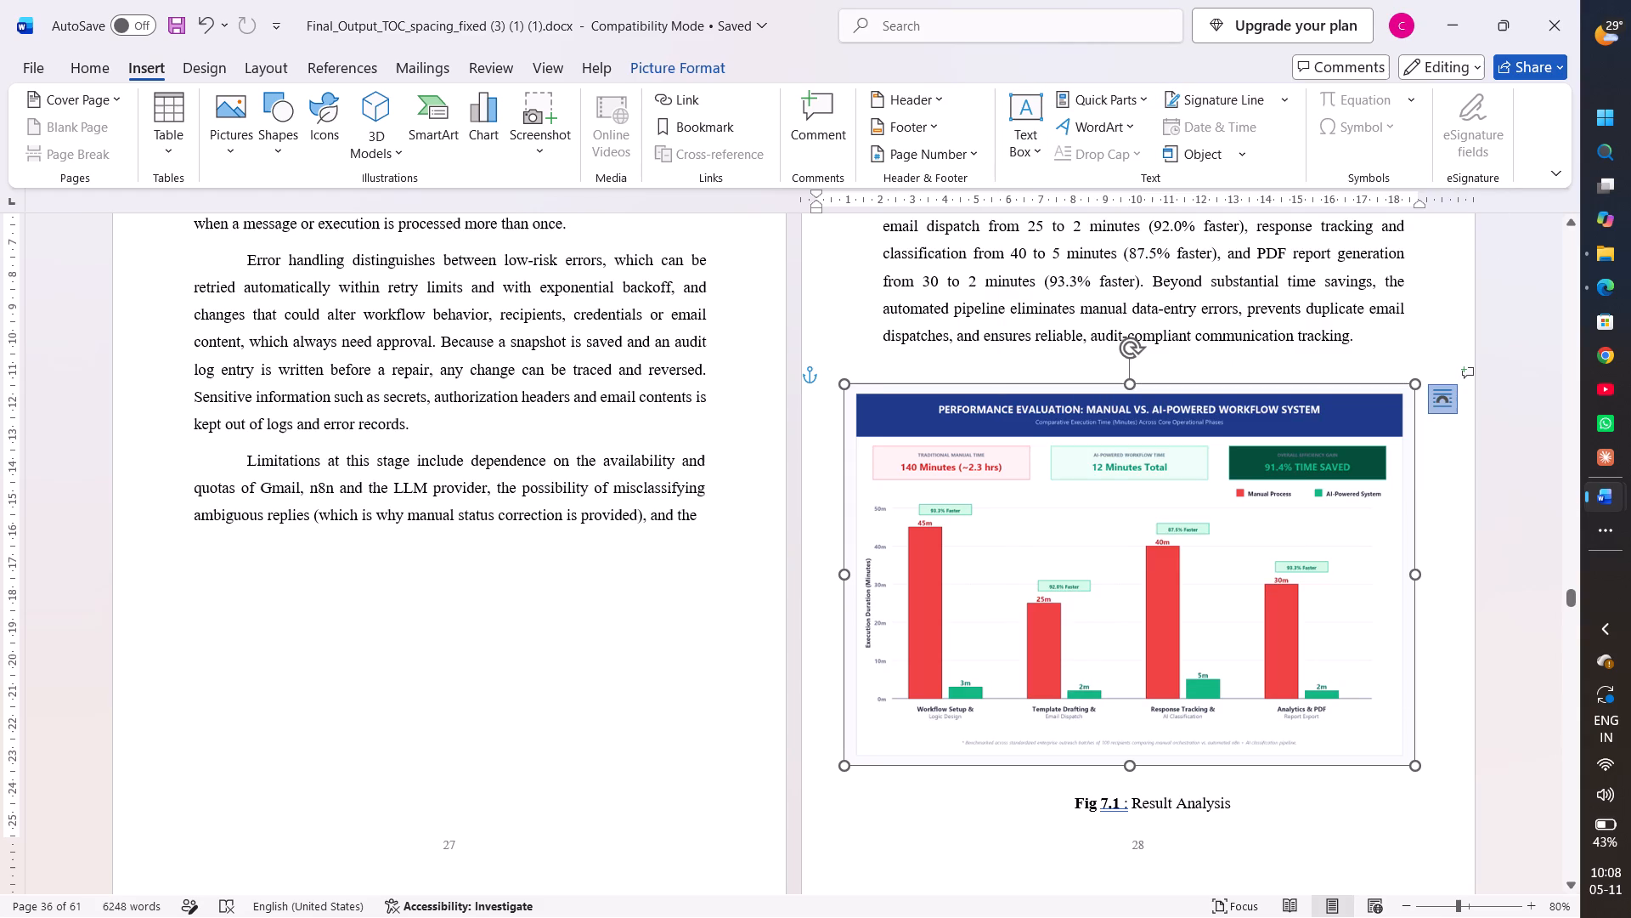
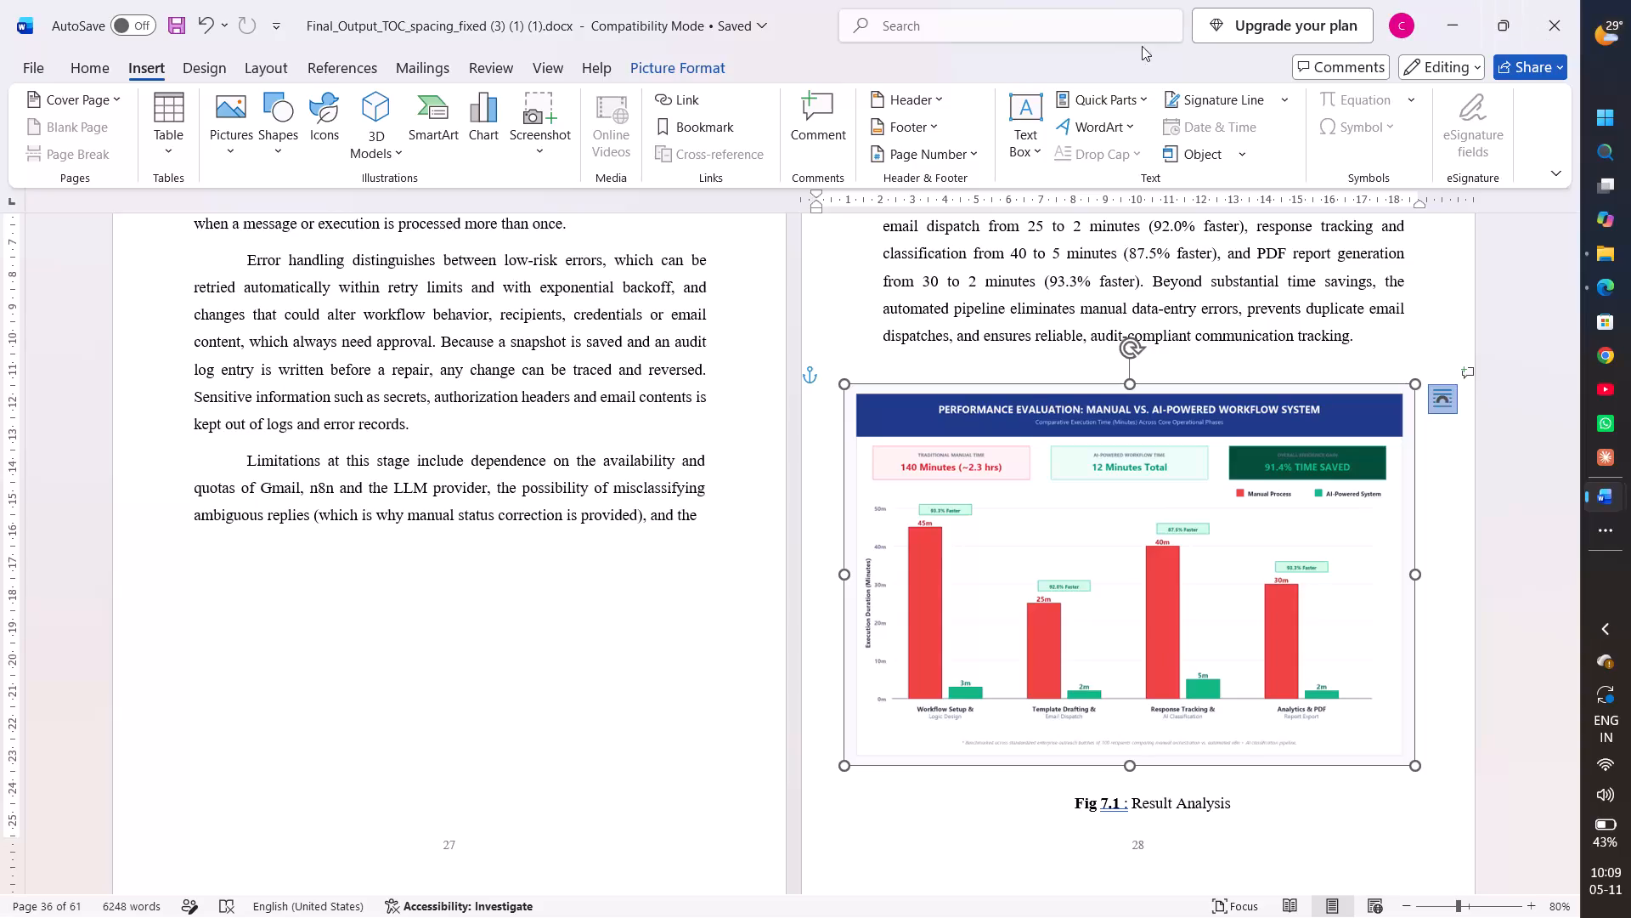
# Insert a Simple Text Box over the Fig 7.1 chart and delete its placeholder text, leaving a small empty box.
pyautogui.click(1028, 122)
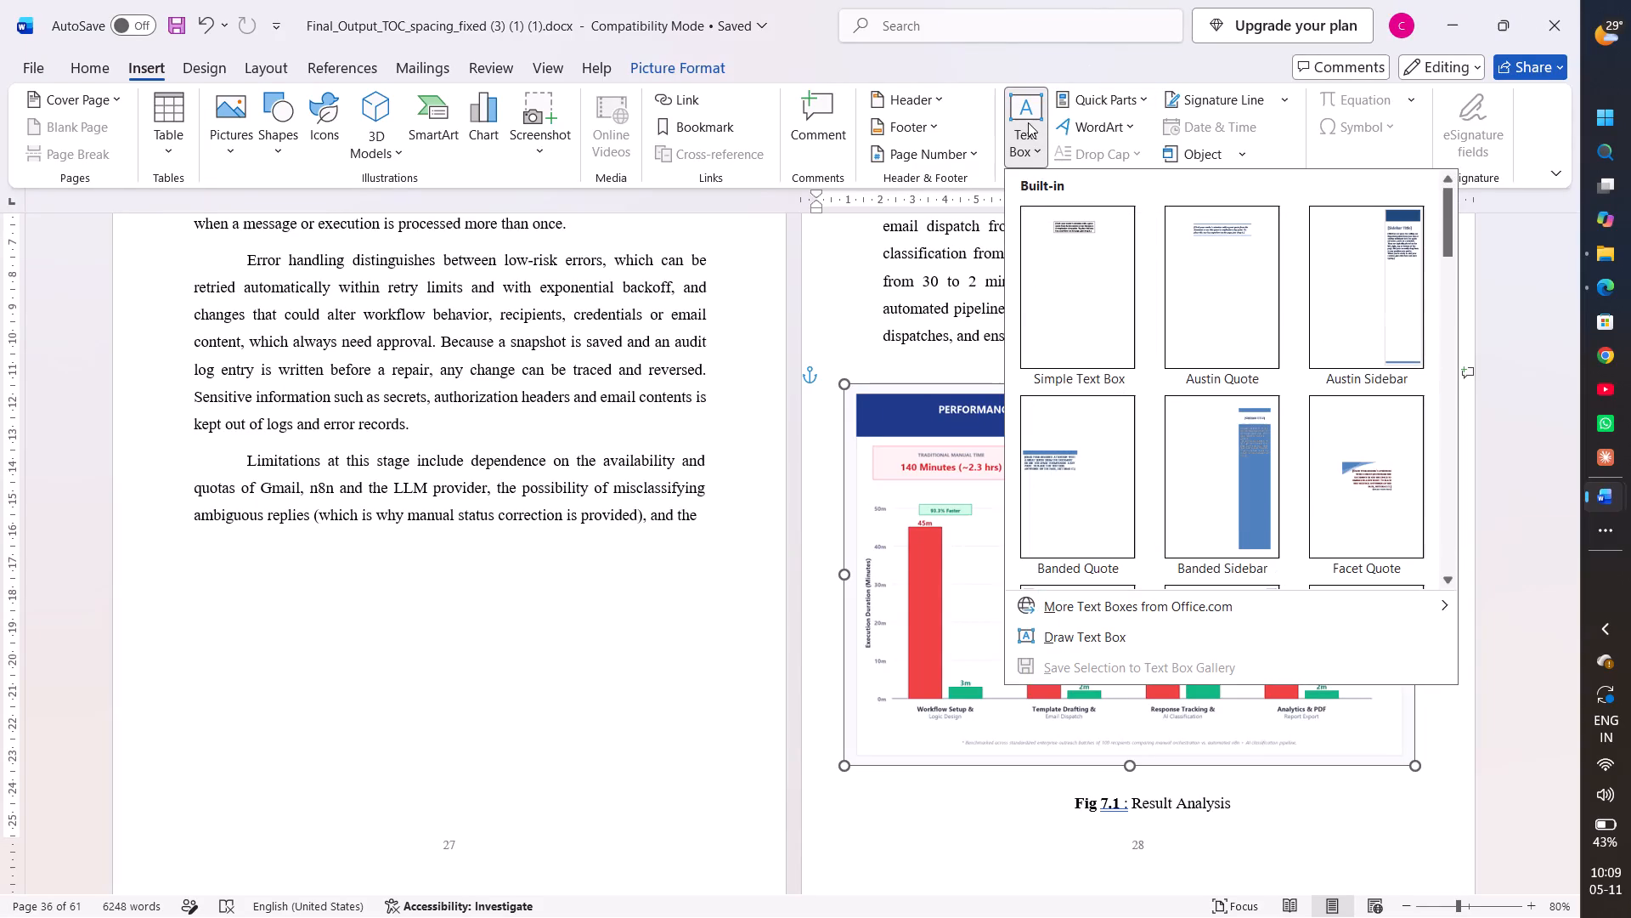
pyautogui.click(1088, 344)
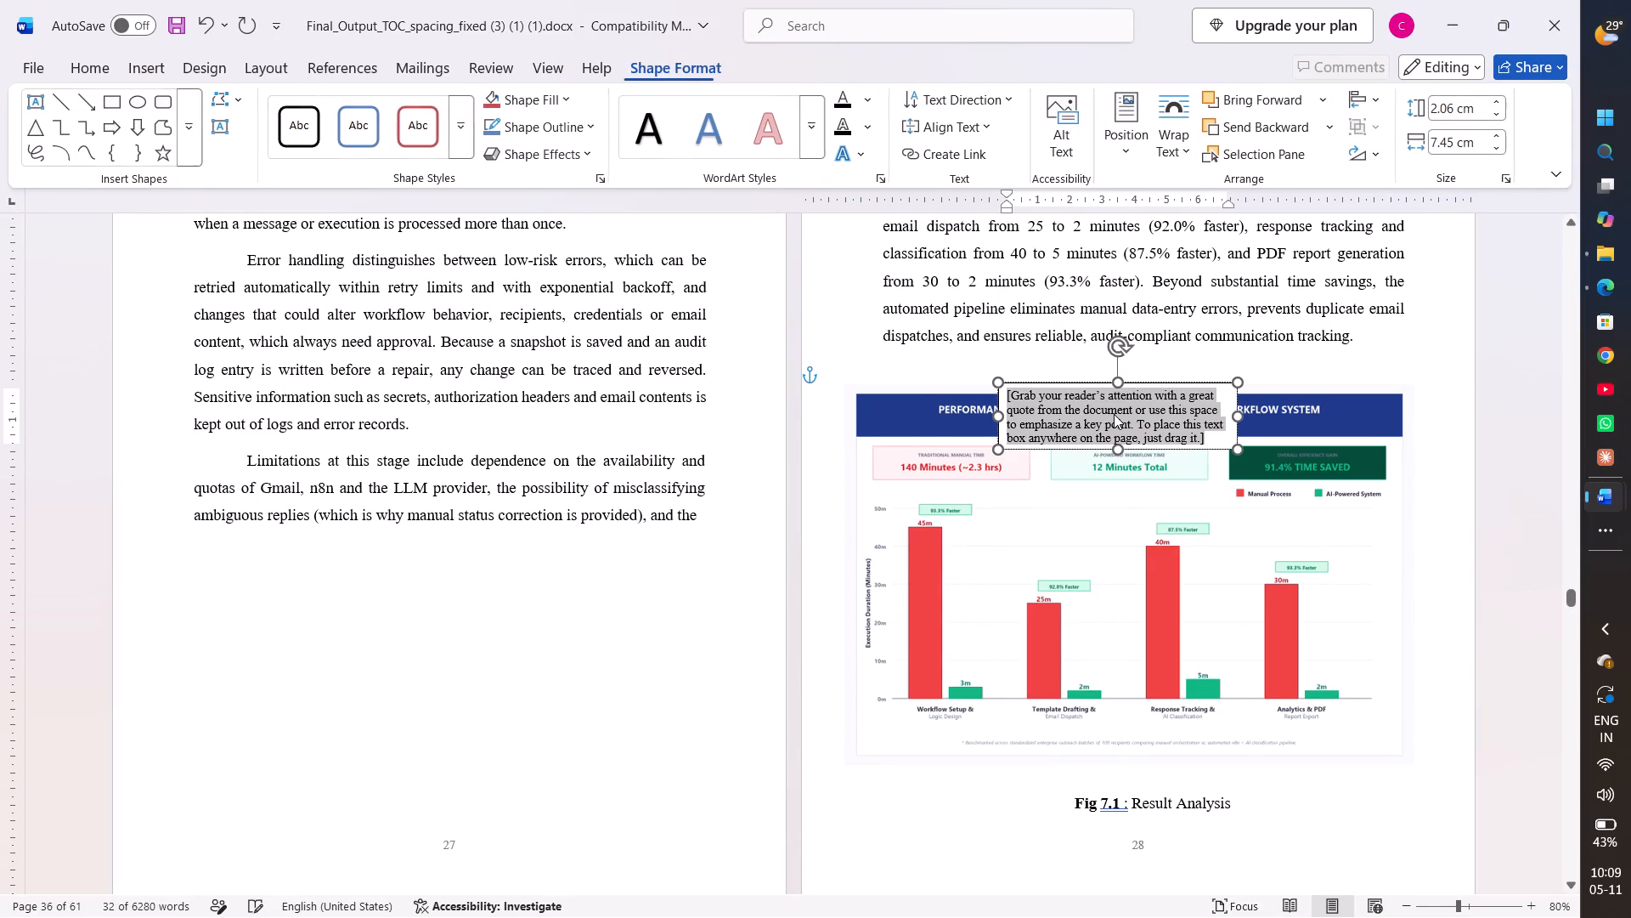
pyautogui.click(1114, 414)
pyautogui.press('BackSpace')
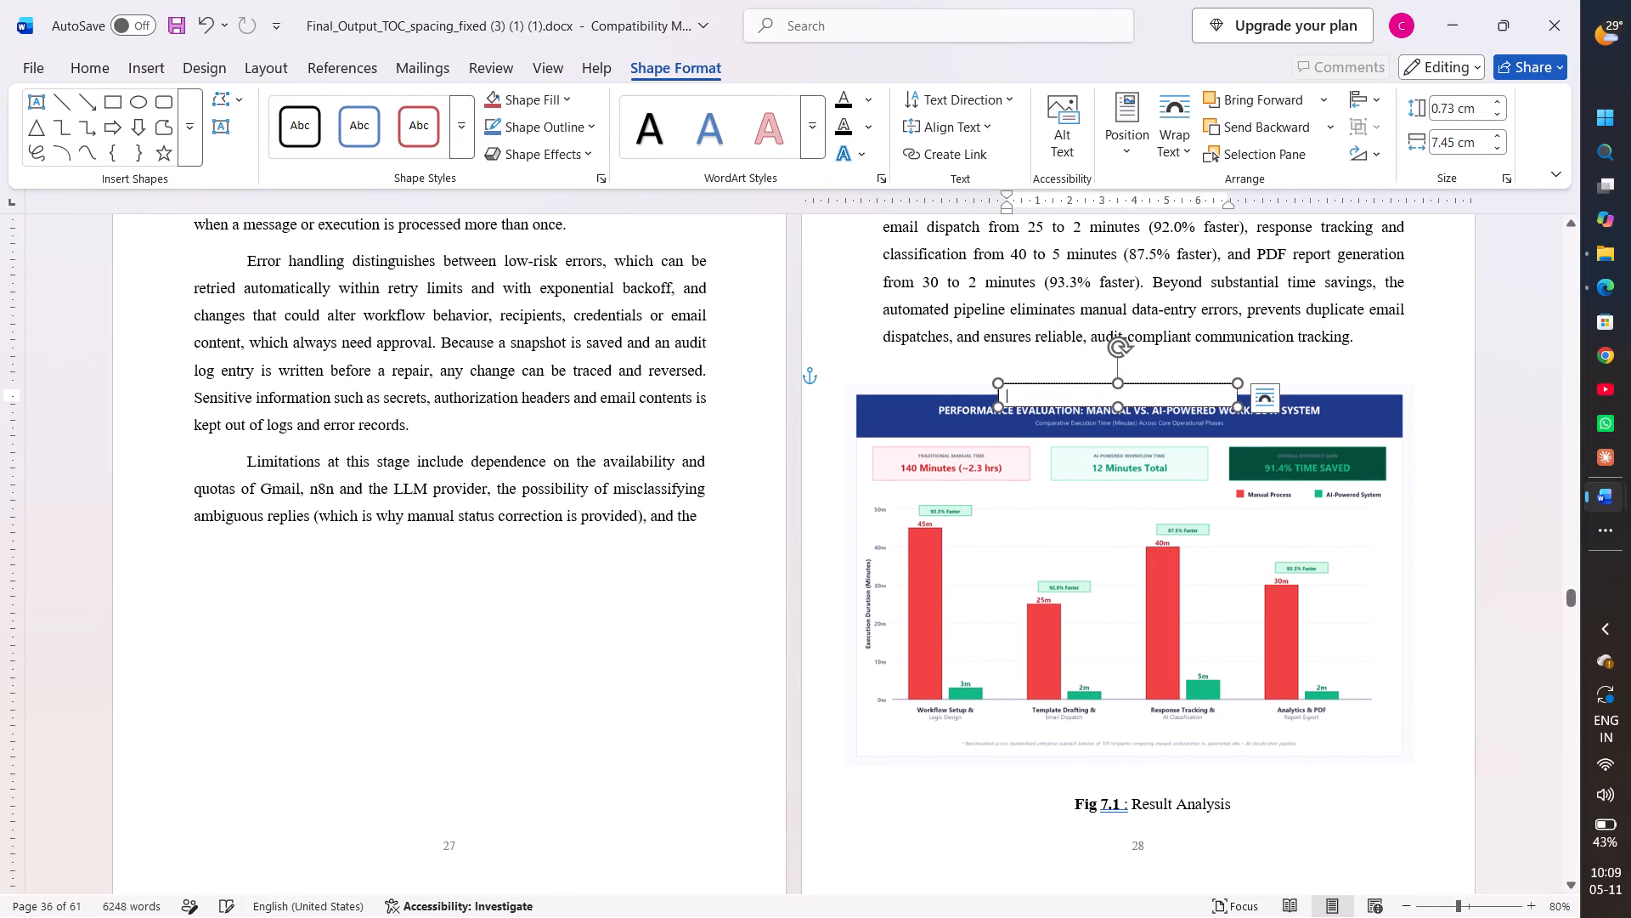
pyautogui.moveTo(1116, 405); pyautogui.dragTo(1116, 419)
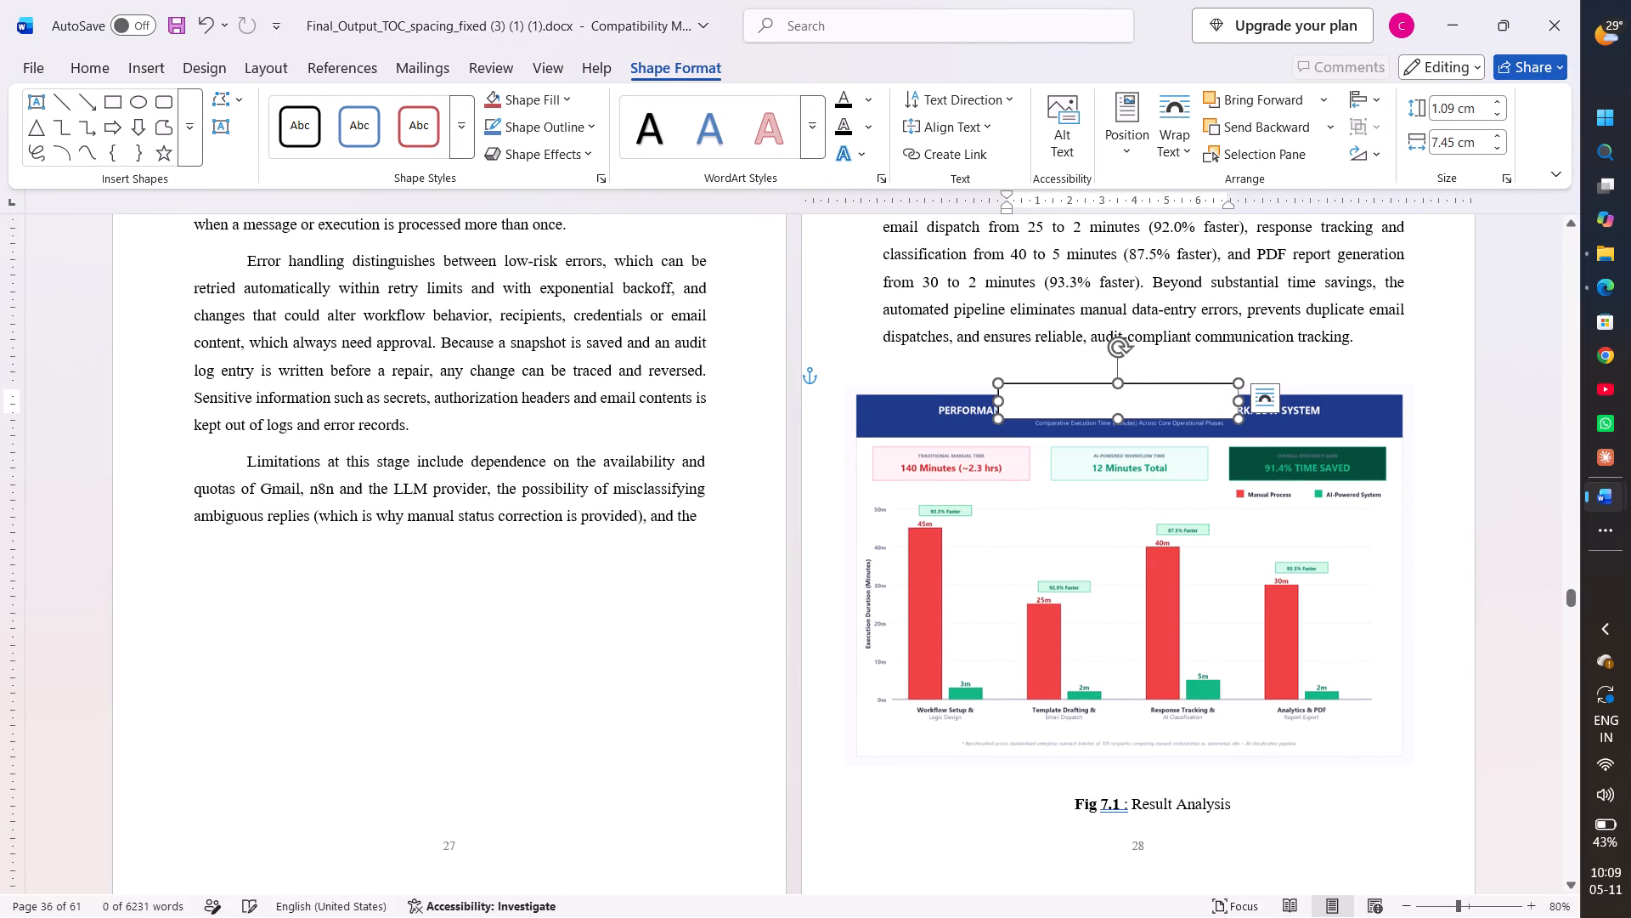
# Copy the Fig 7.1 chart picture and stretch the empty text box over the chart area above the caption.
pyautogui.click(1048, 496)
pyautogui.hotkey('ctrl', 'c')
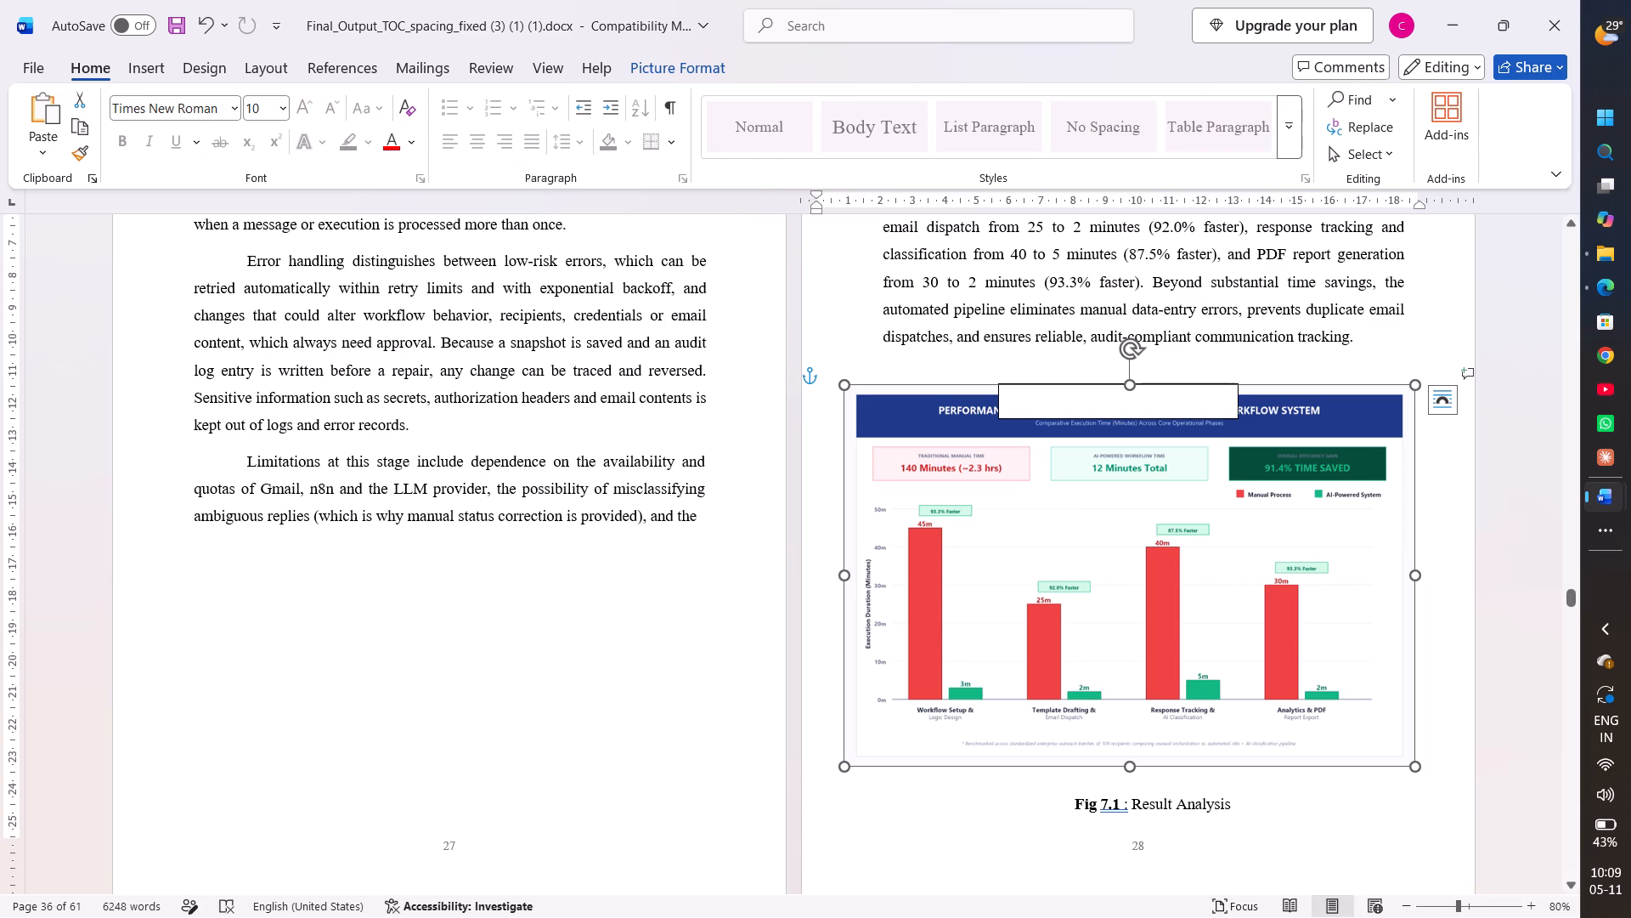
pyautogui.click(1122, 415)
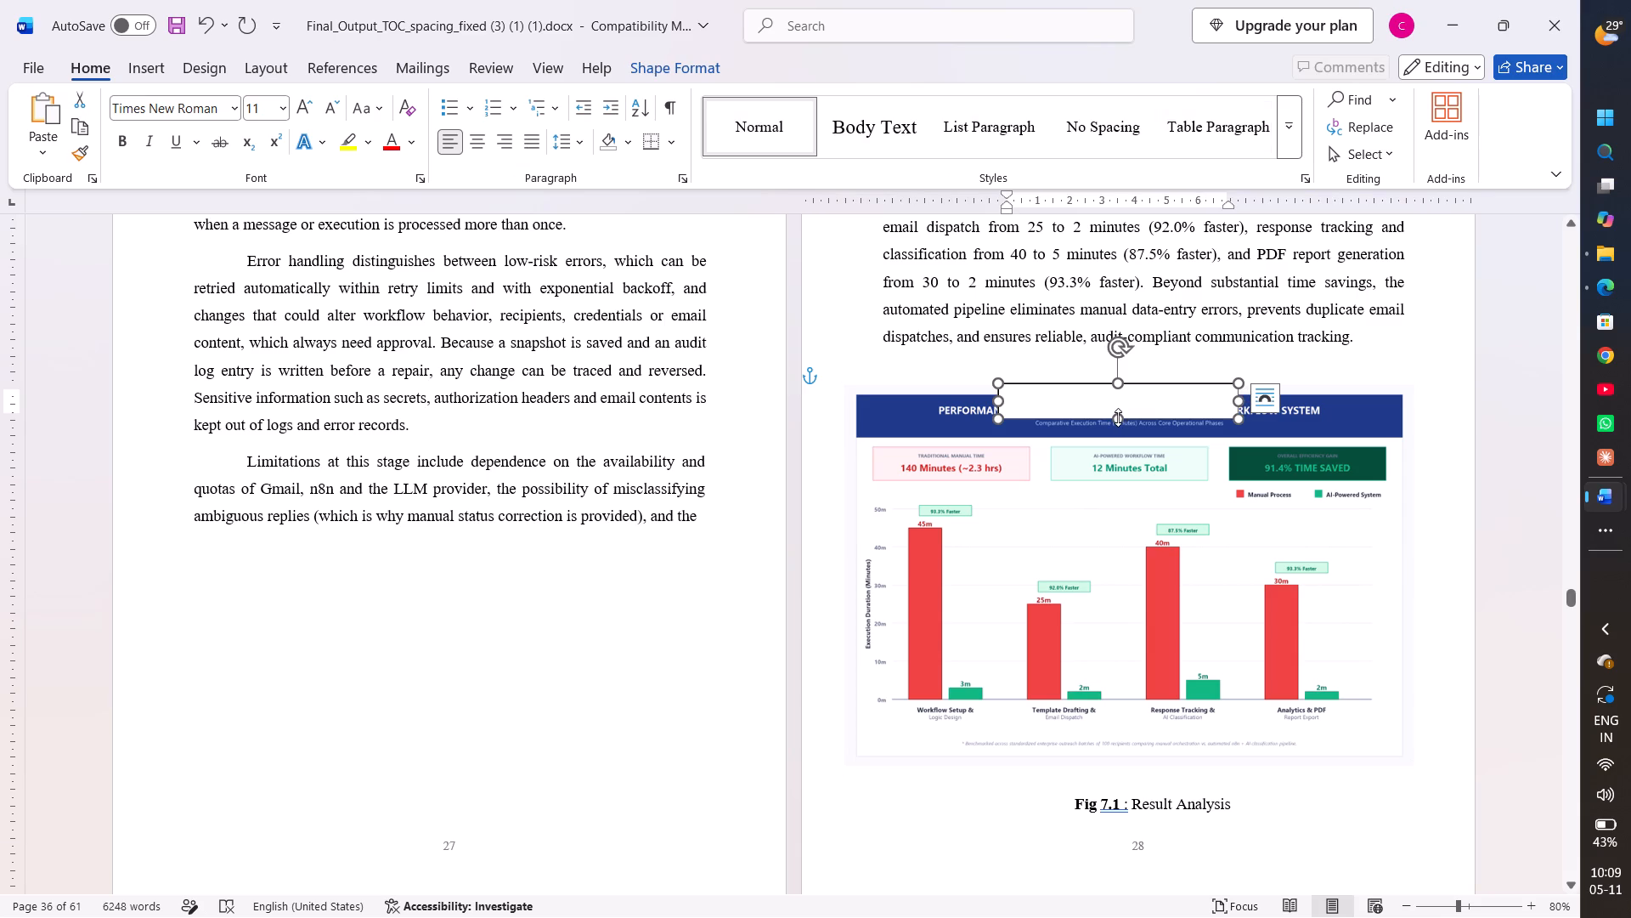
pyautogui.moveTo(1118, 417); pyautogui.dragTo(1140, 755)
pyautogui.moveTo(1238, 570); pyautogui.dragTo(1253, 570)
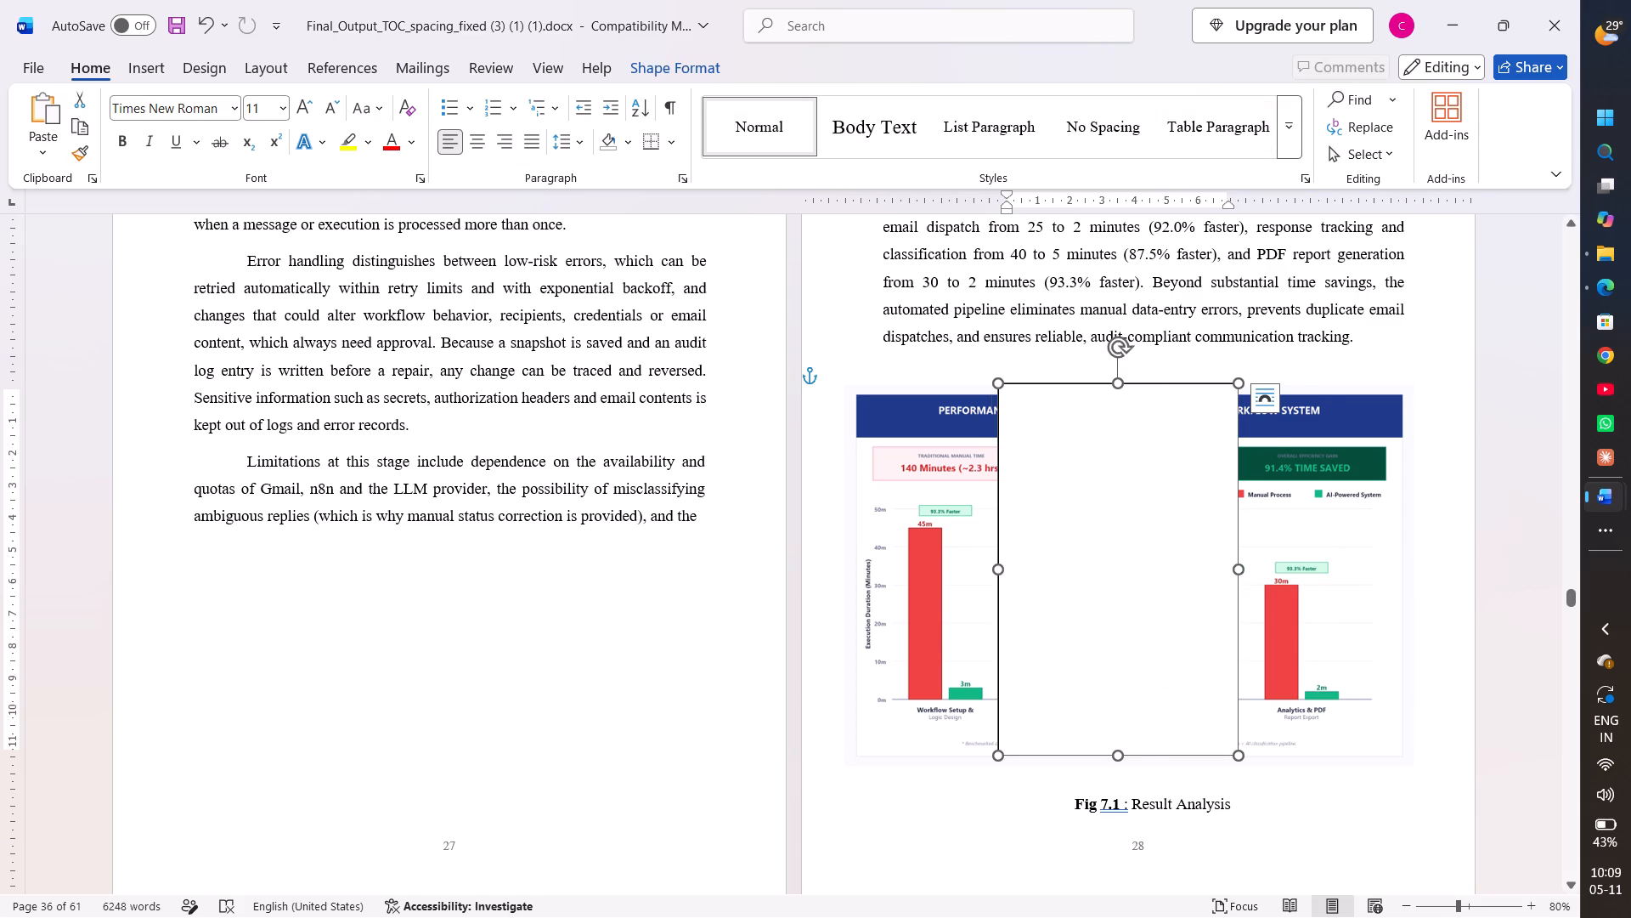
pyautogui.moveTo(1253, 570); pyautogui.dragTo(1388, 591)
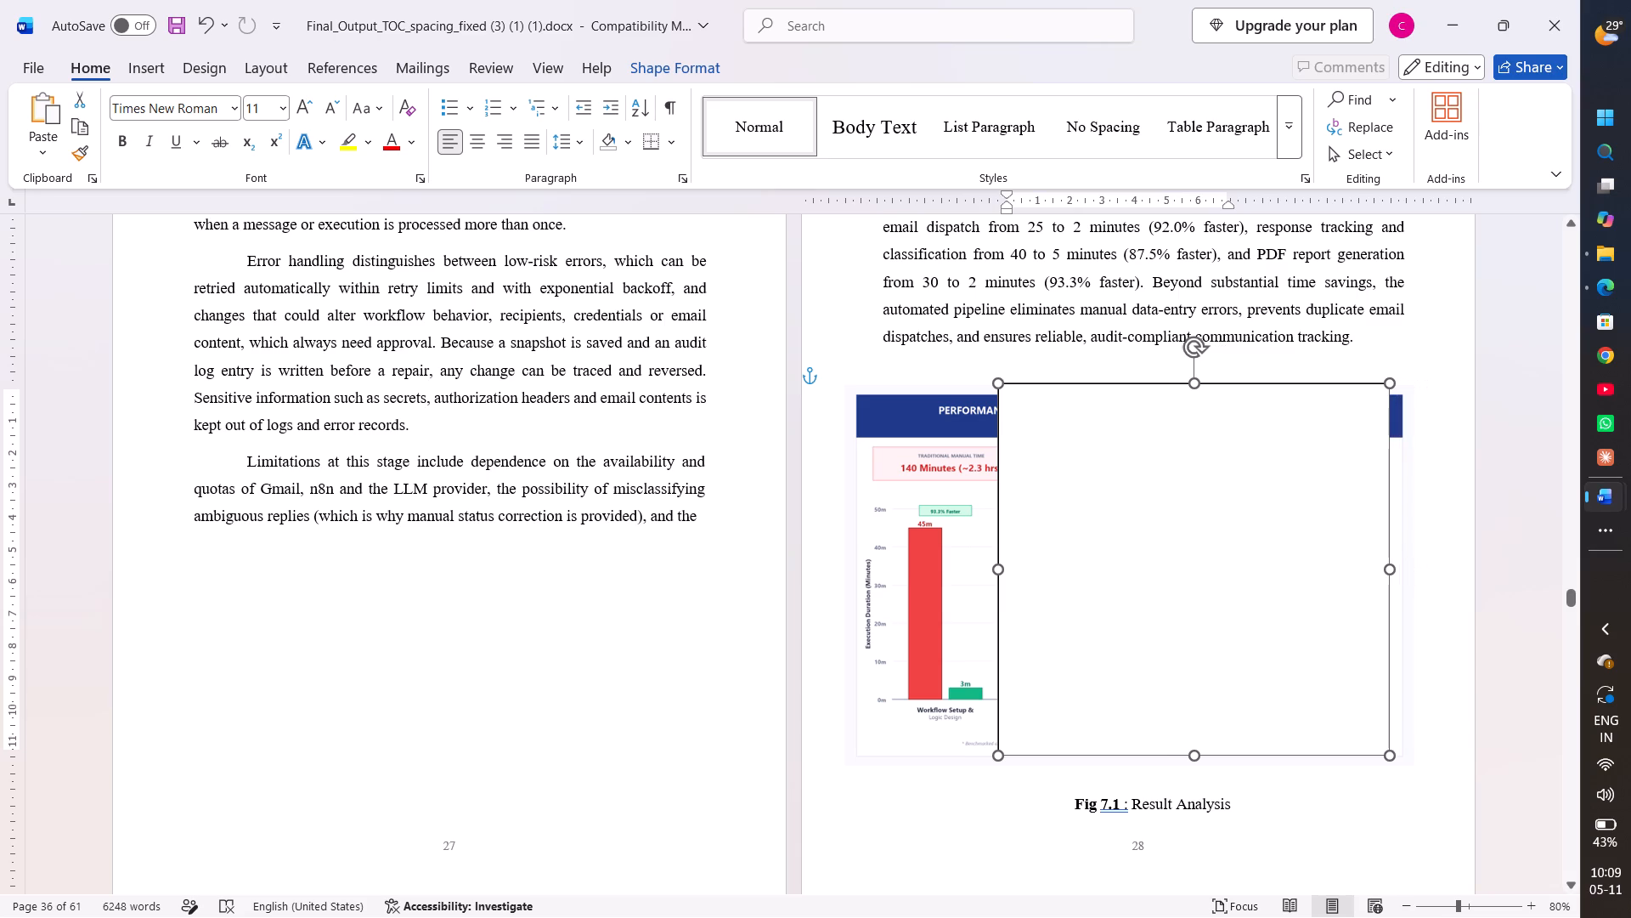
pyautogui.moveTo(1388, 591); pyautogui.dragTo(1399, 592)
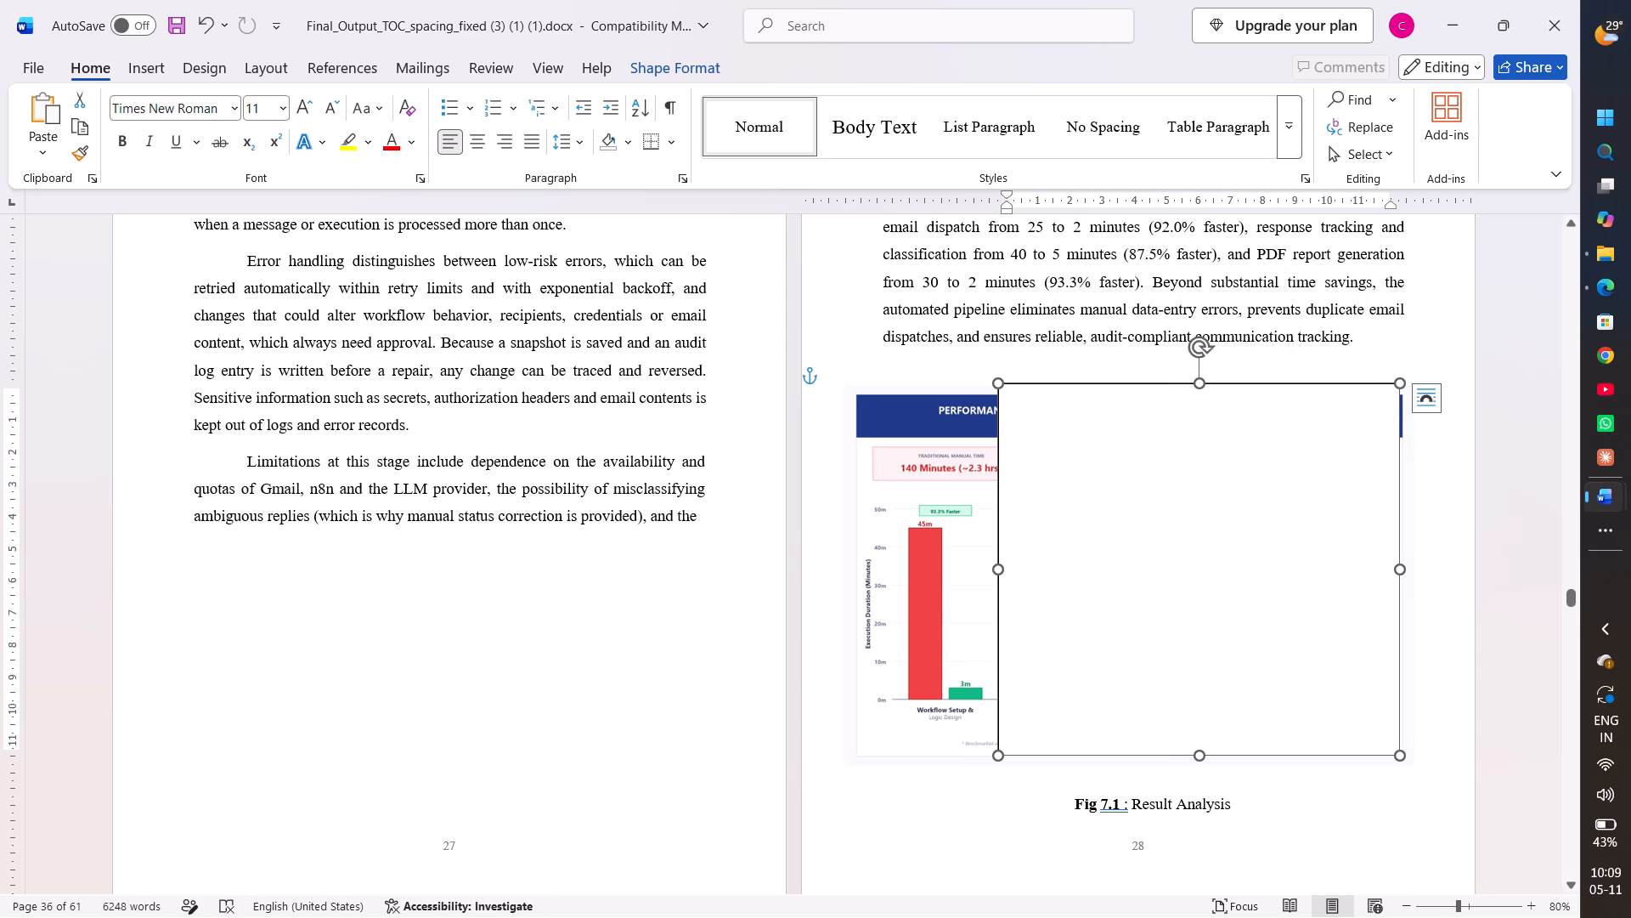
pyautogui.click(1399, 592)
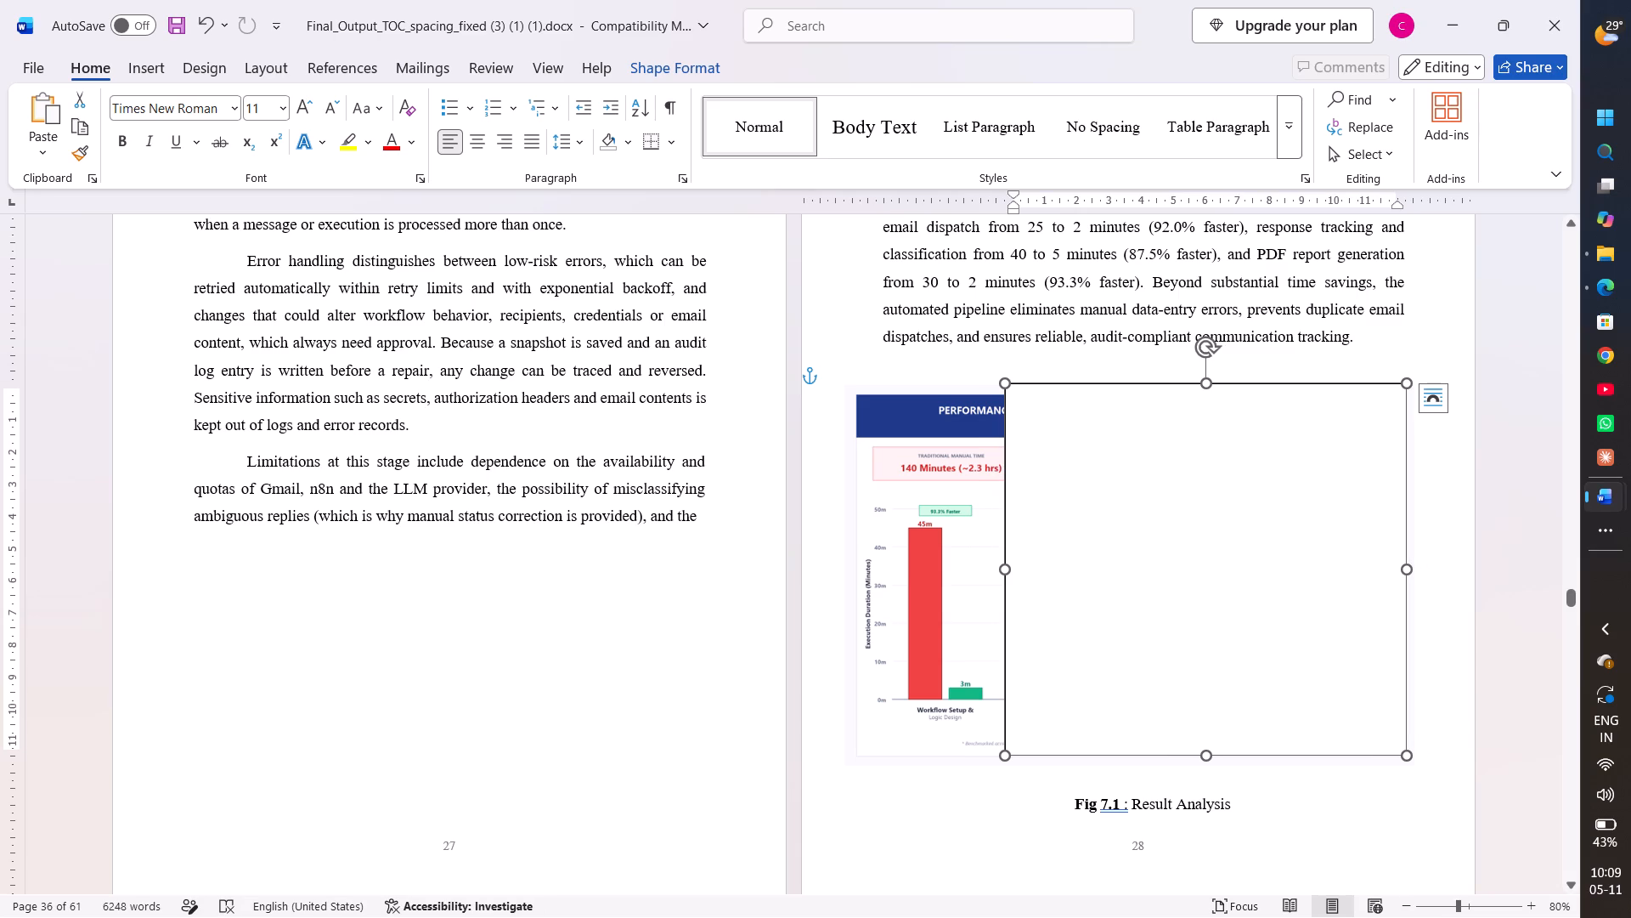
pyautogui.moveTo(1002, 574); pyautogui.dragTo(934, 579)
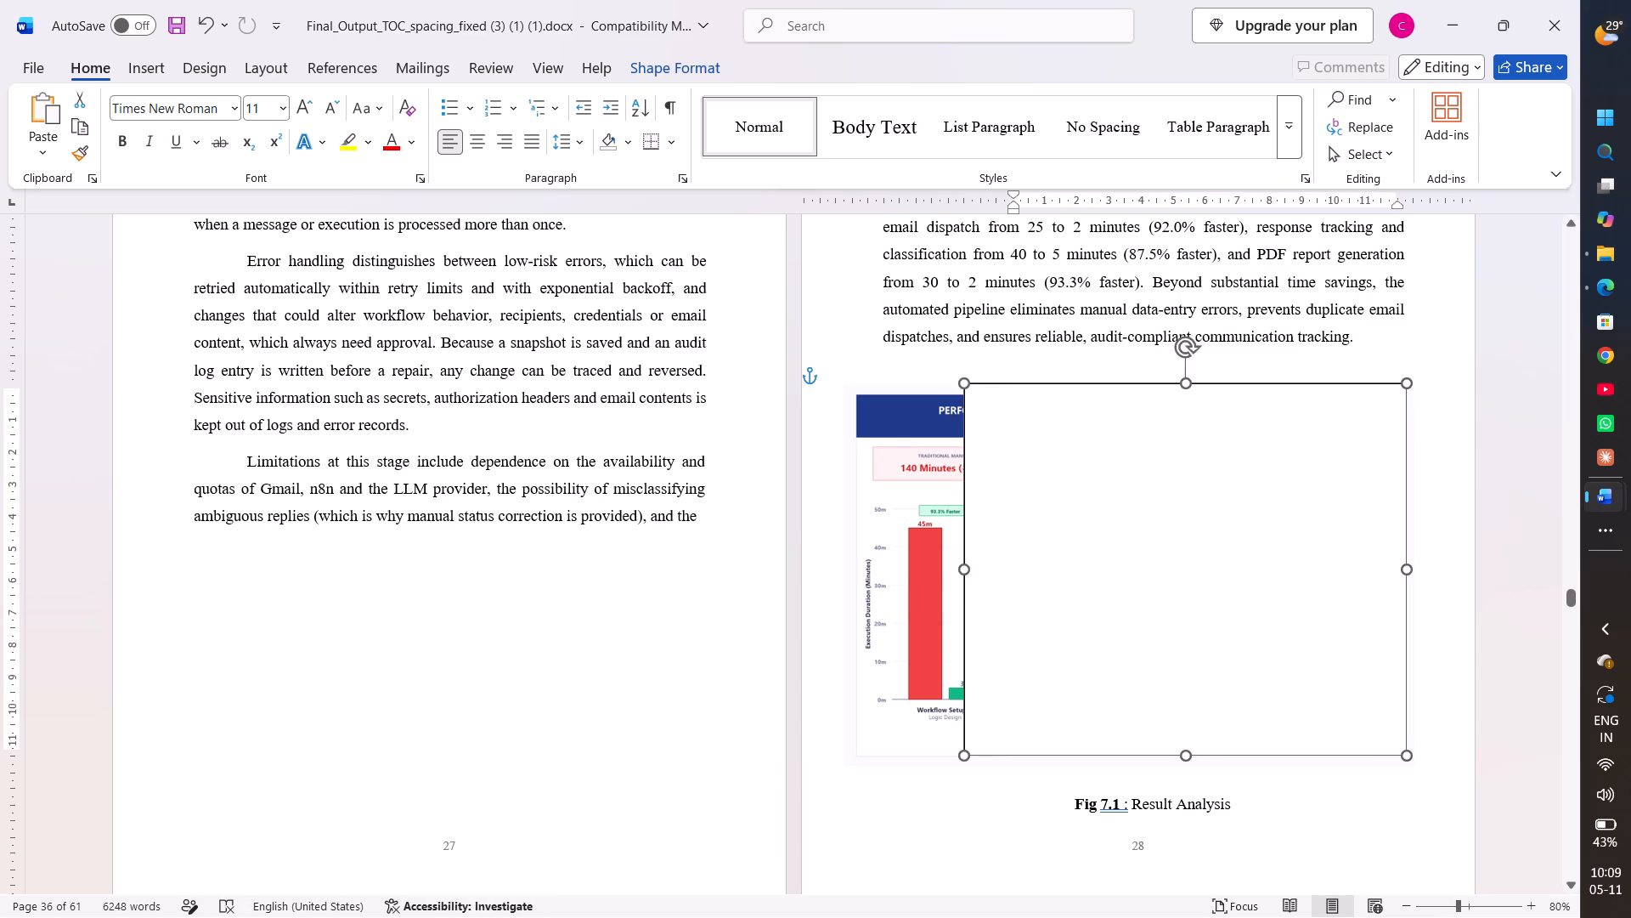
pyautogui.moveTo(934, 579); pyautogui.dragTo(861, 576)
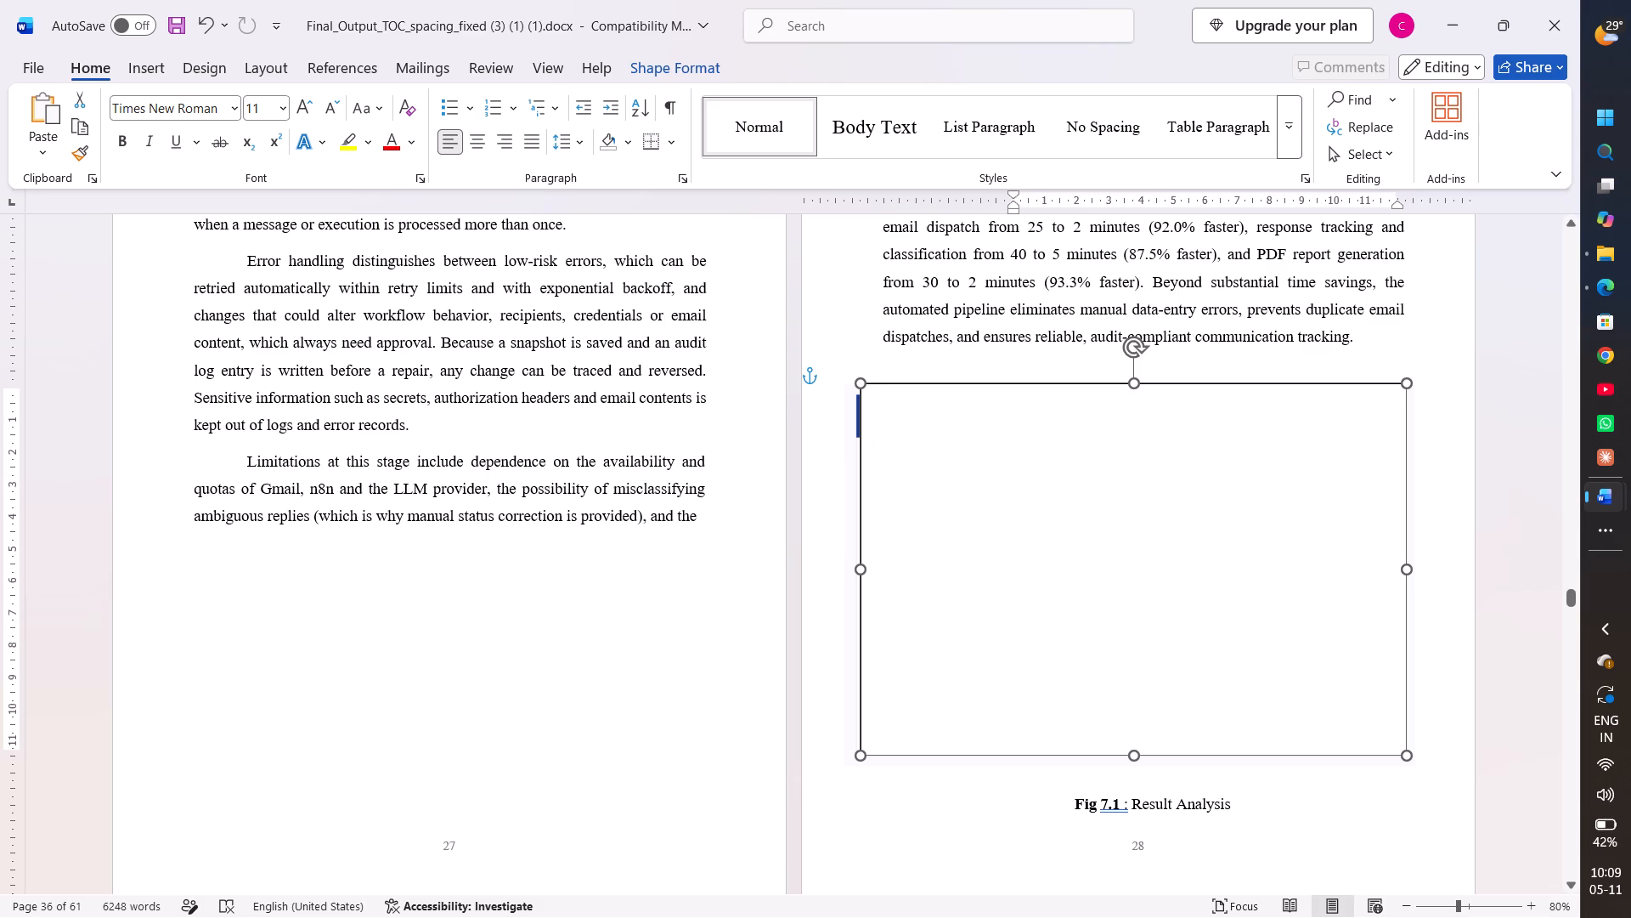
pyautogui.moveTo(861, 576); pyautogui.dragTo(856, 576)
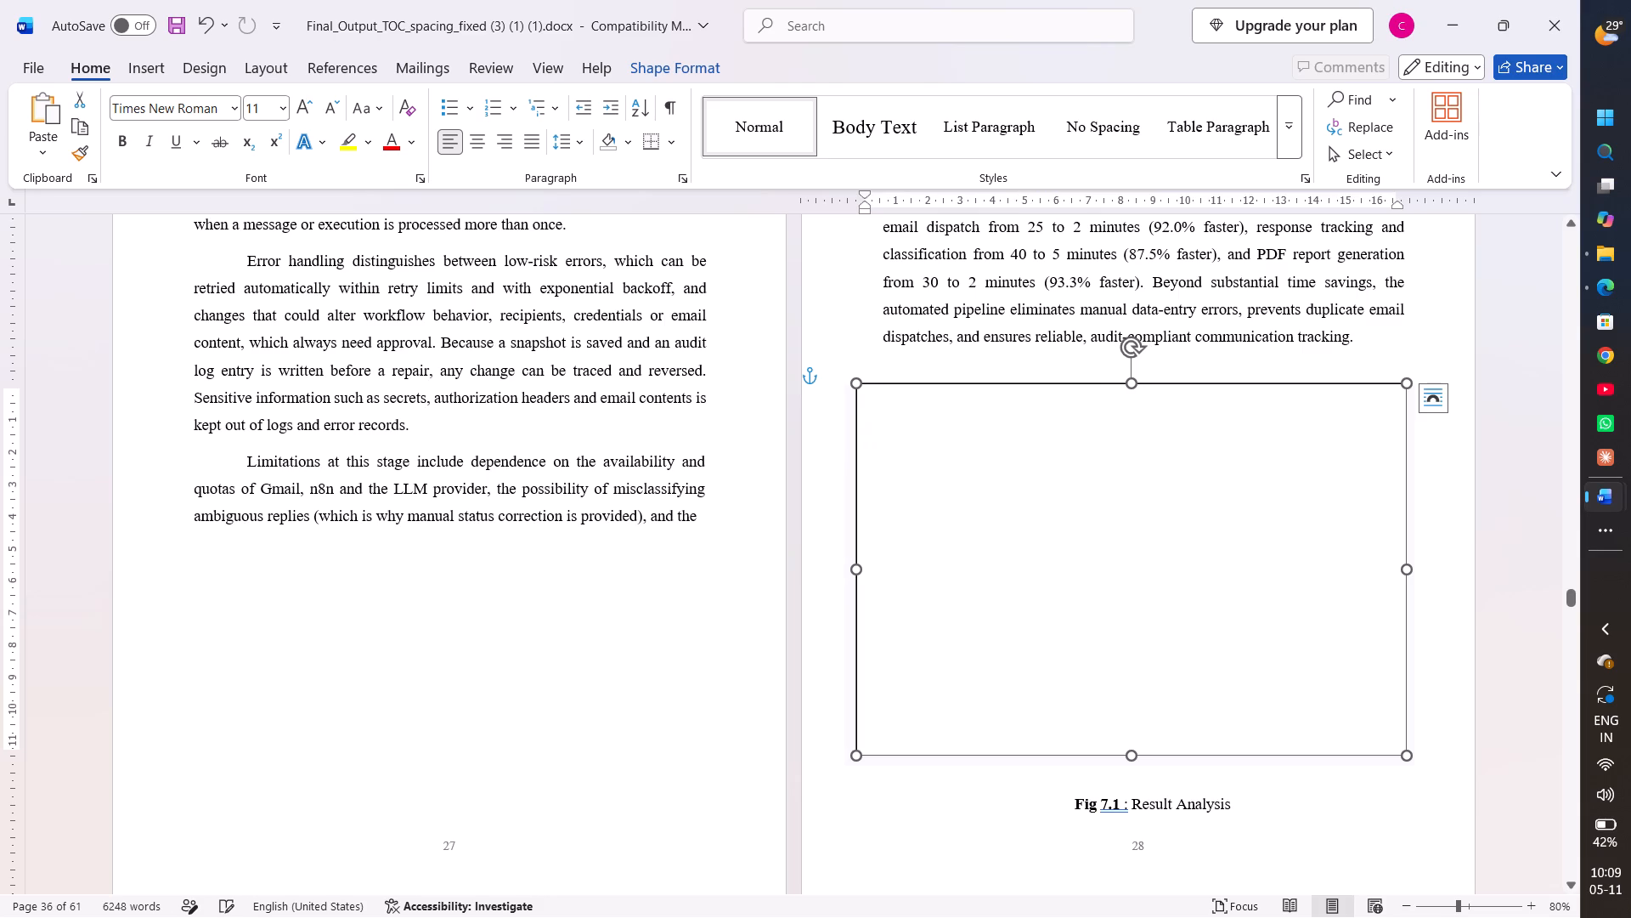
# Paste the copied chart picture into the enlarged text box above the Fig 7.1 caption and check its bordered frame.
pyautogui.click(1091, 584)
pyautogui.hotkey('ctrl', 'v')
pyautogui.moveTo(1095, 515); pyautogui.dragTo(1096, 530)
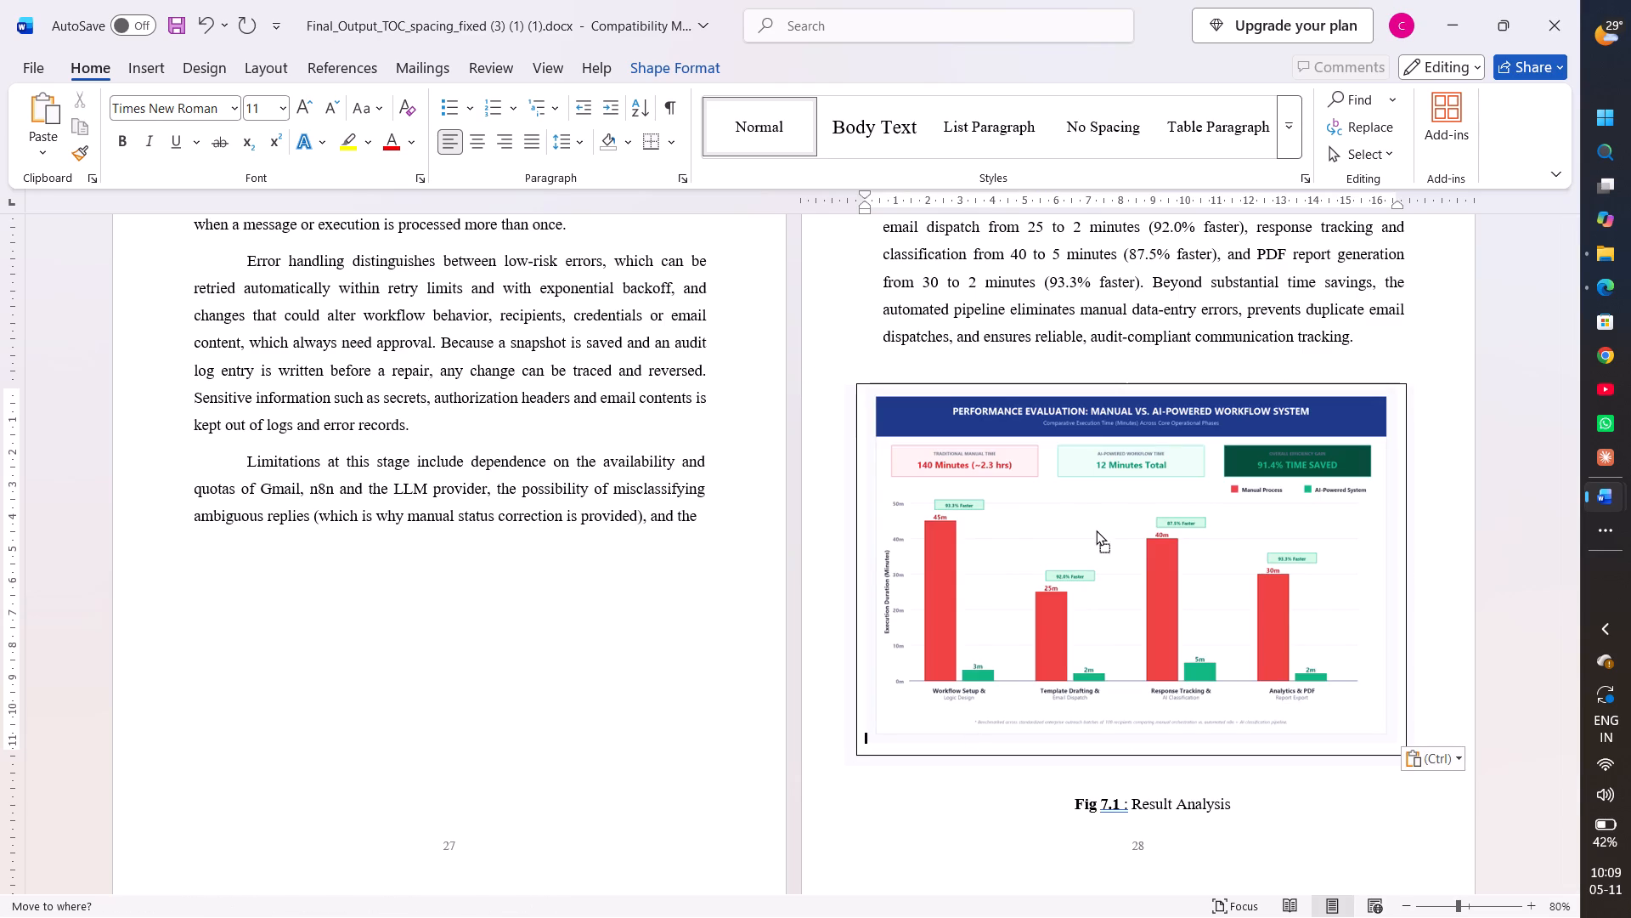
pyautogui.moveTo(1096, 530); pyautogui.dragTo(1098, 530)
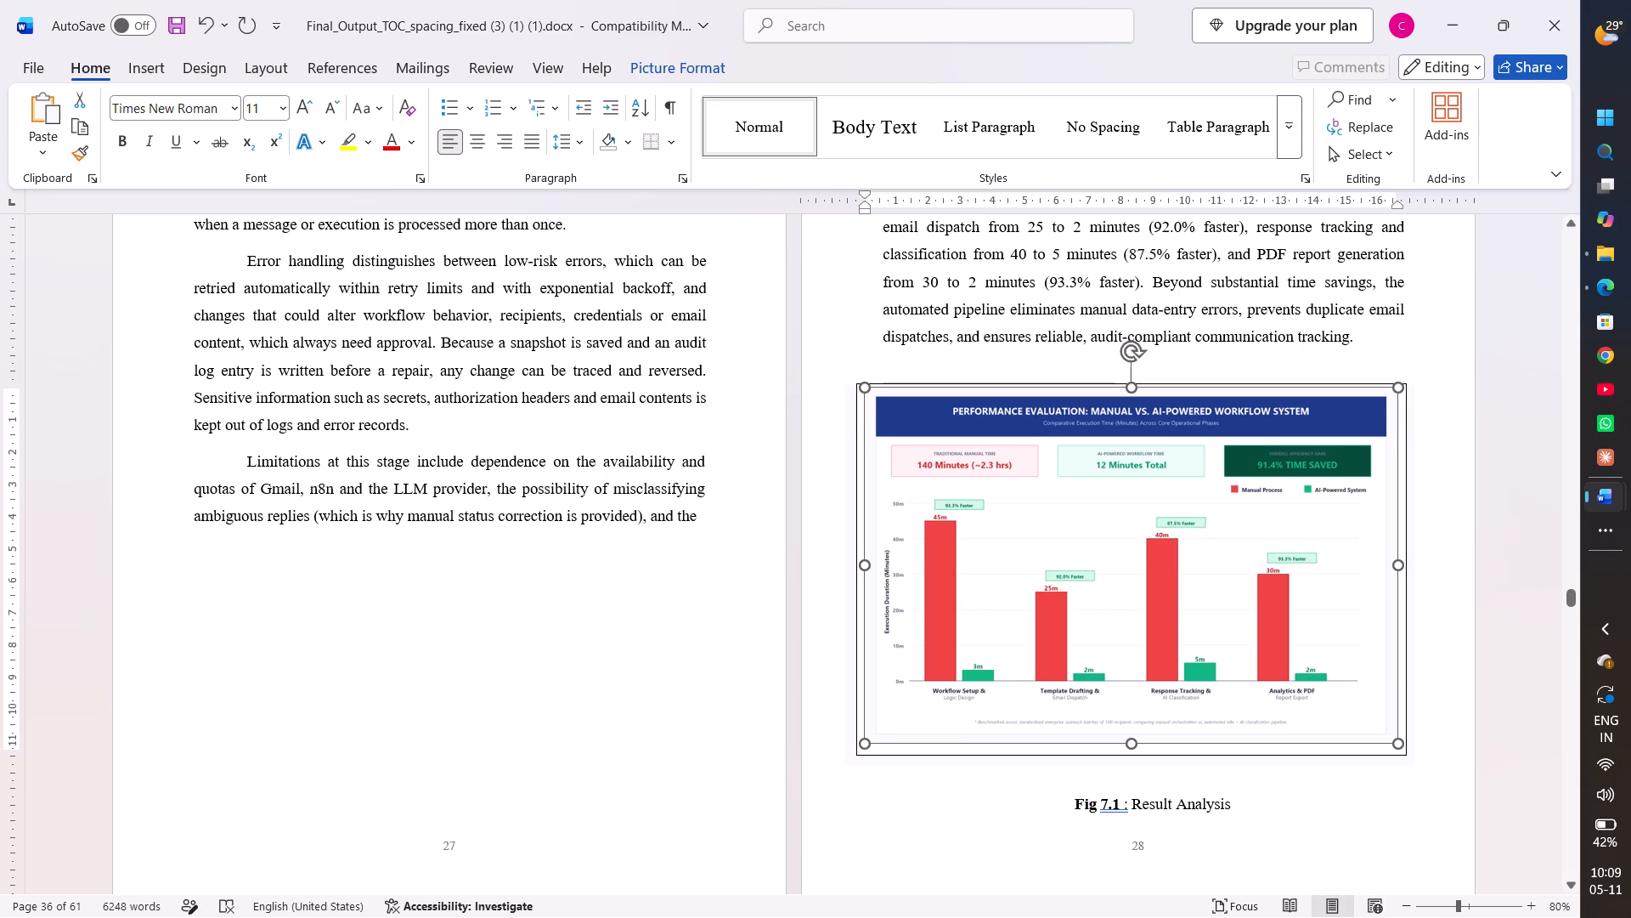
pyautogui.click(1537, 542)
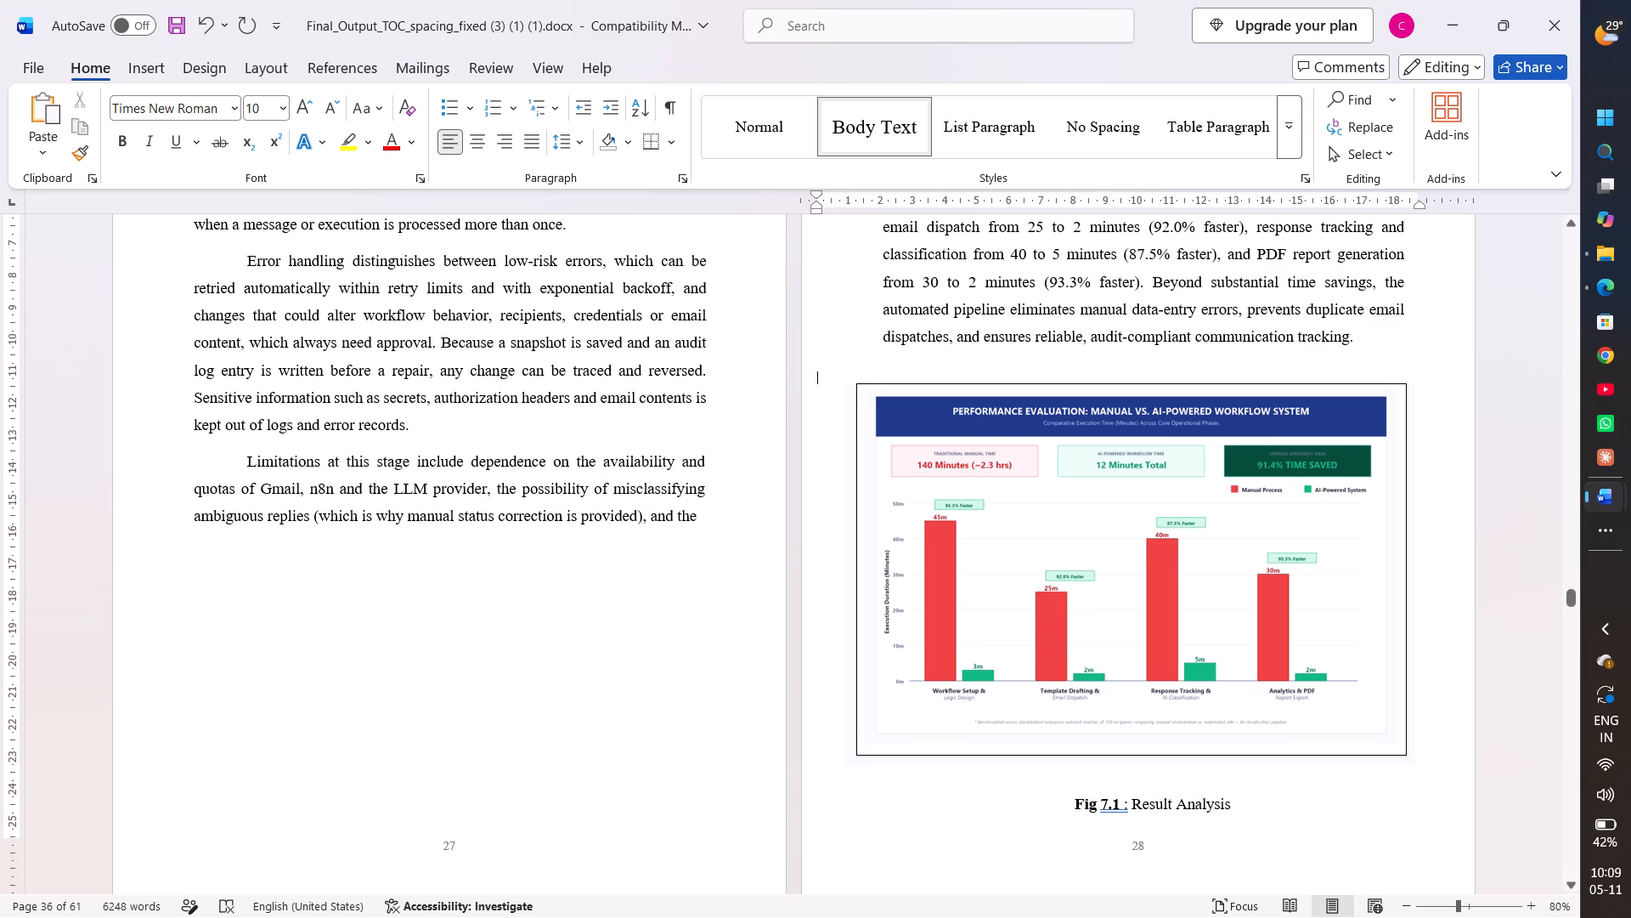
pyautogui.scroll(-2, 1537, 542)
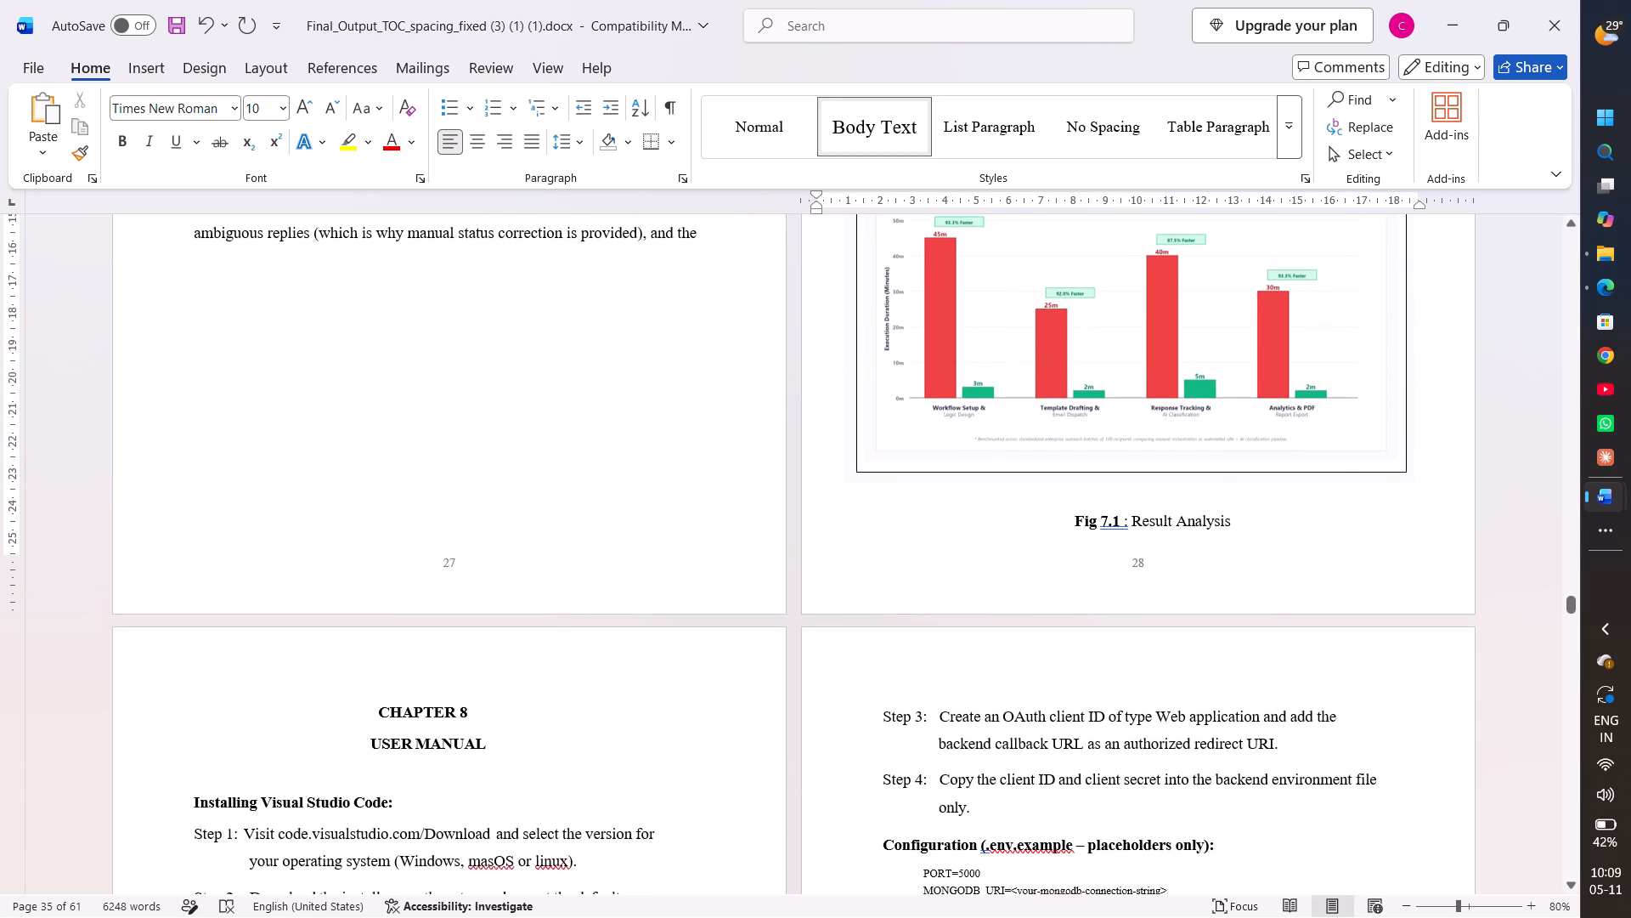
pyautogui.scroll(1, 1356, 541)
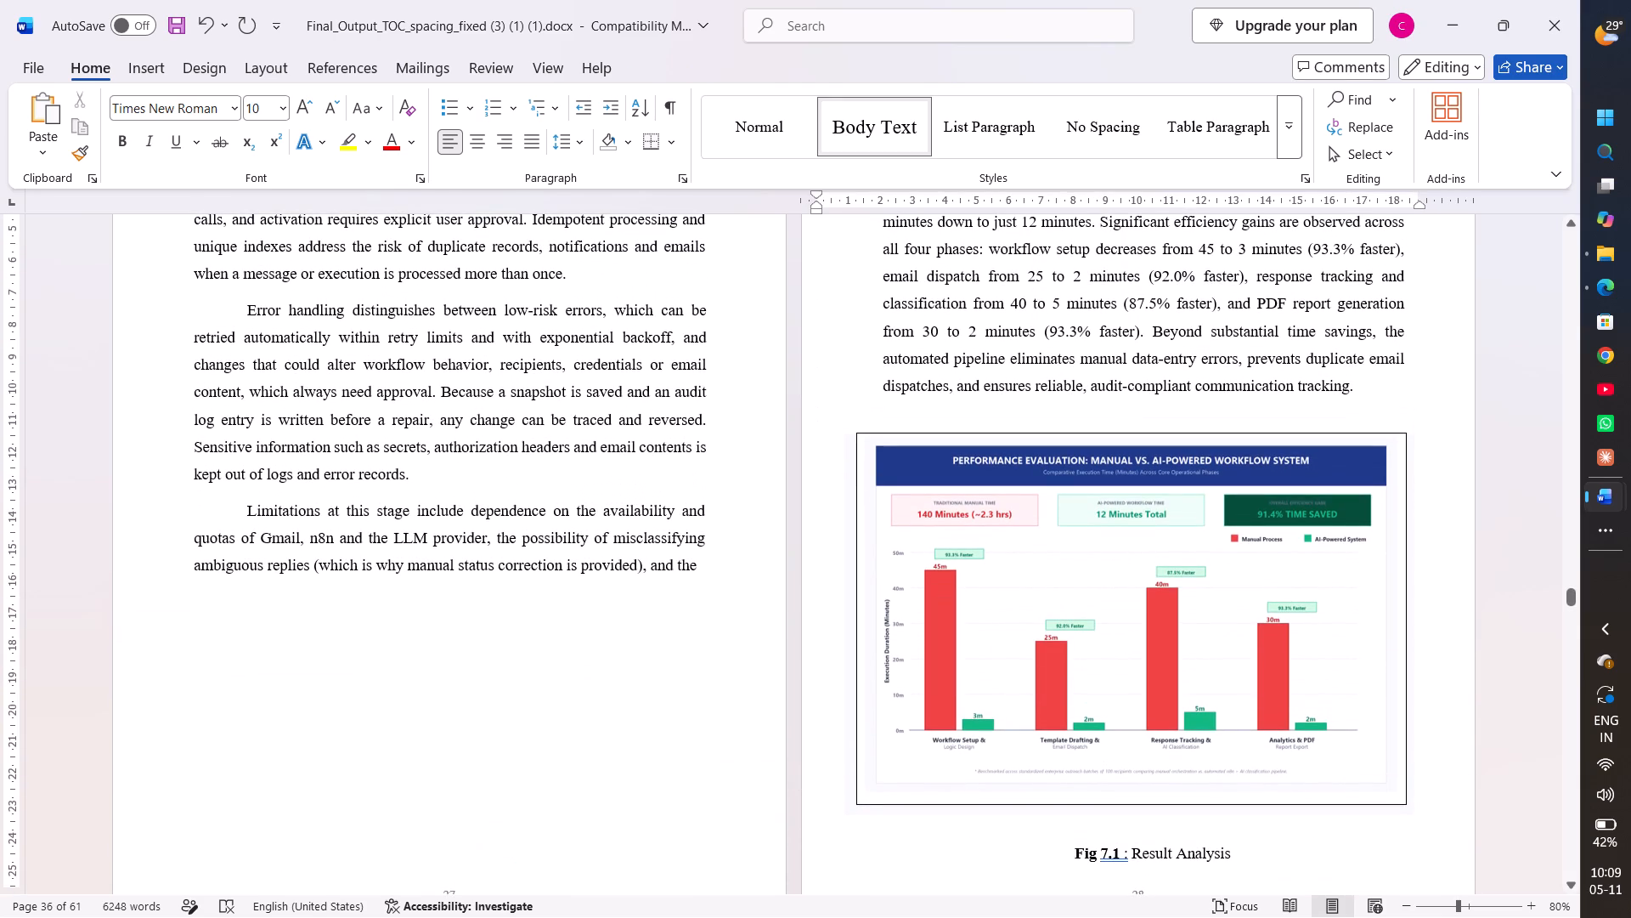
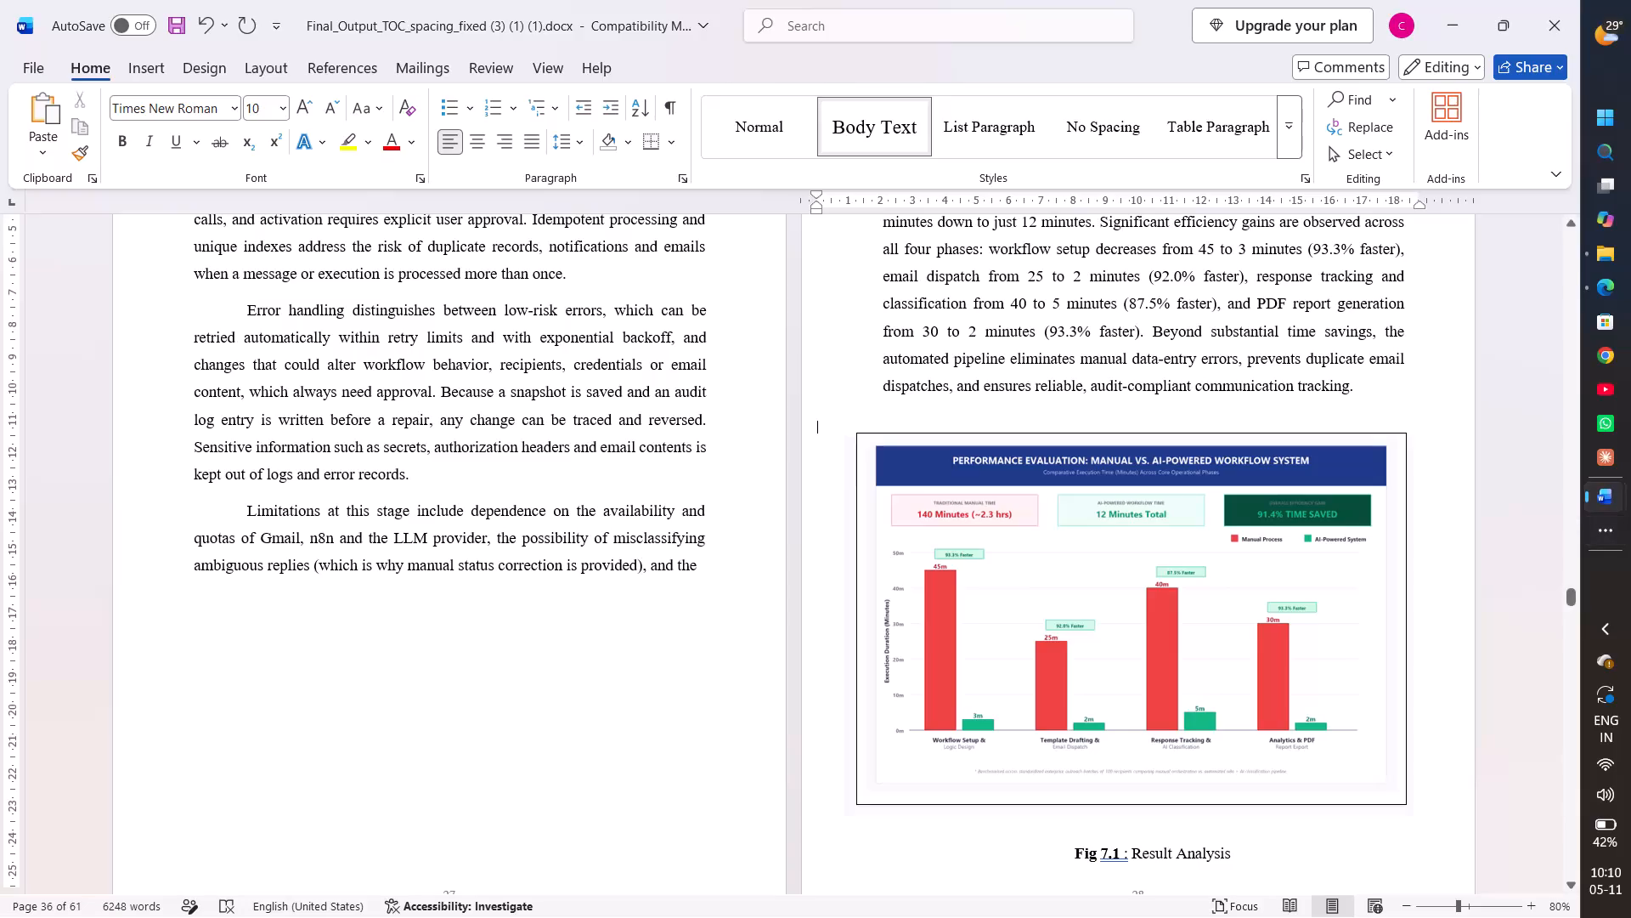
# Review the text and tables around the Fig 7.1 chart, then the Chapter 8 user manual and the journal paper pages.
pyautogui.moveTo(1357, 385); pyautogui.dragTo(1227, 301)
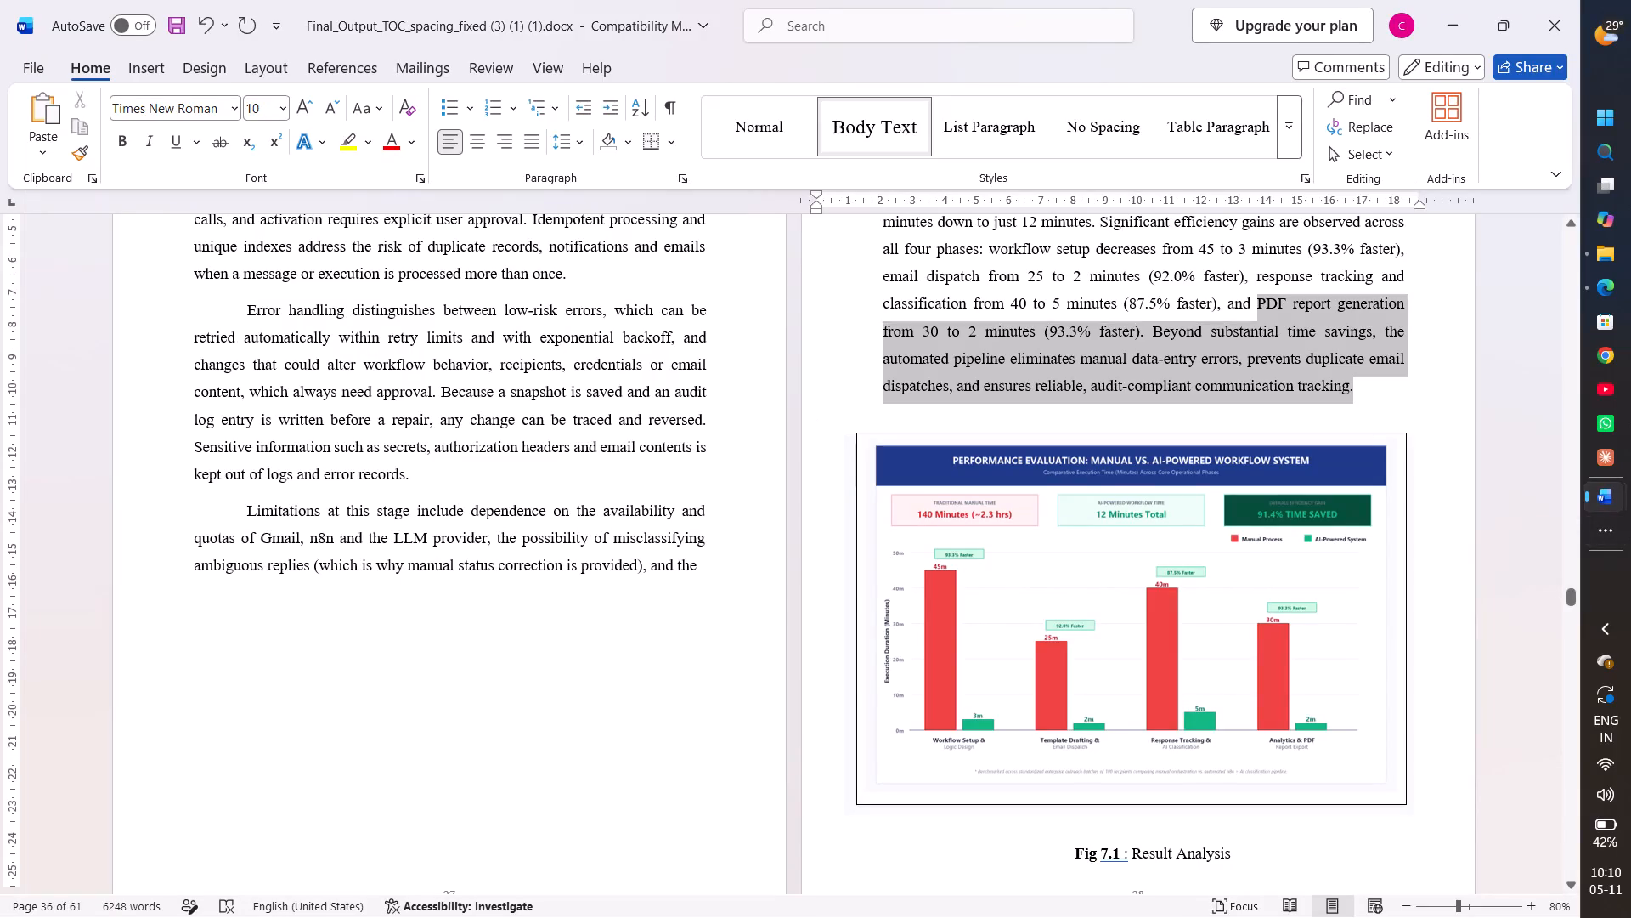
pyautogui.moveTo(1227, 301); pyautogui.dragTo(1189, 279)
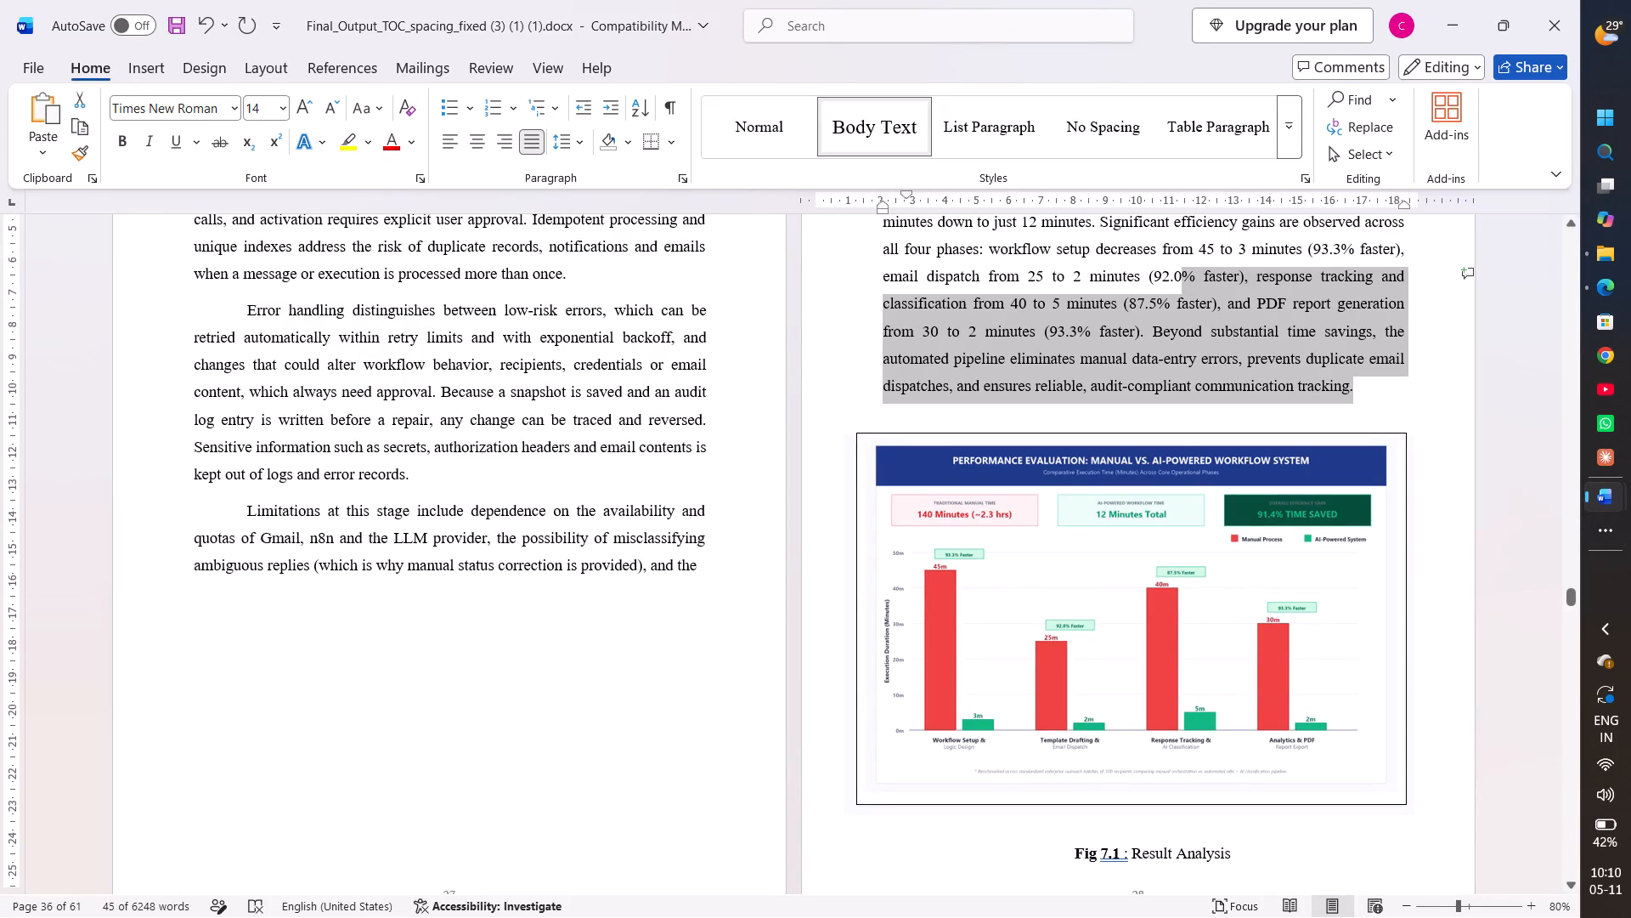
pyautogui.click(1357, 376)
pyautogui.scroll(2, 869, 507)
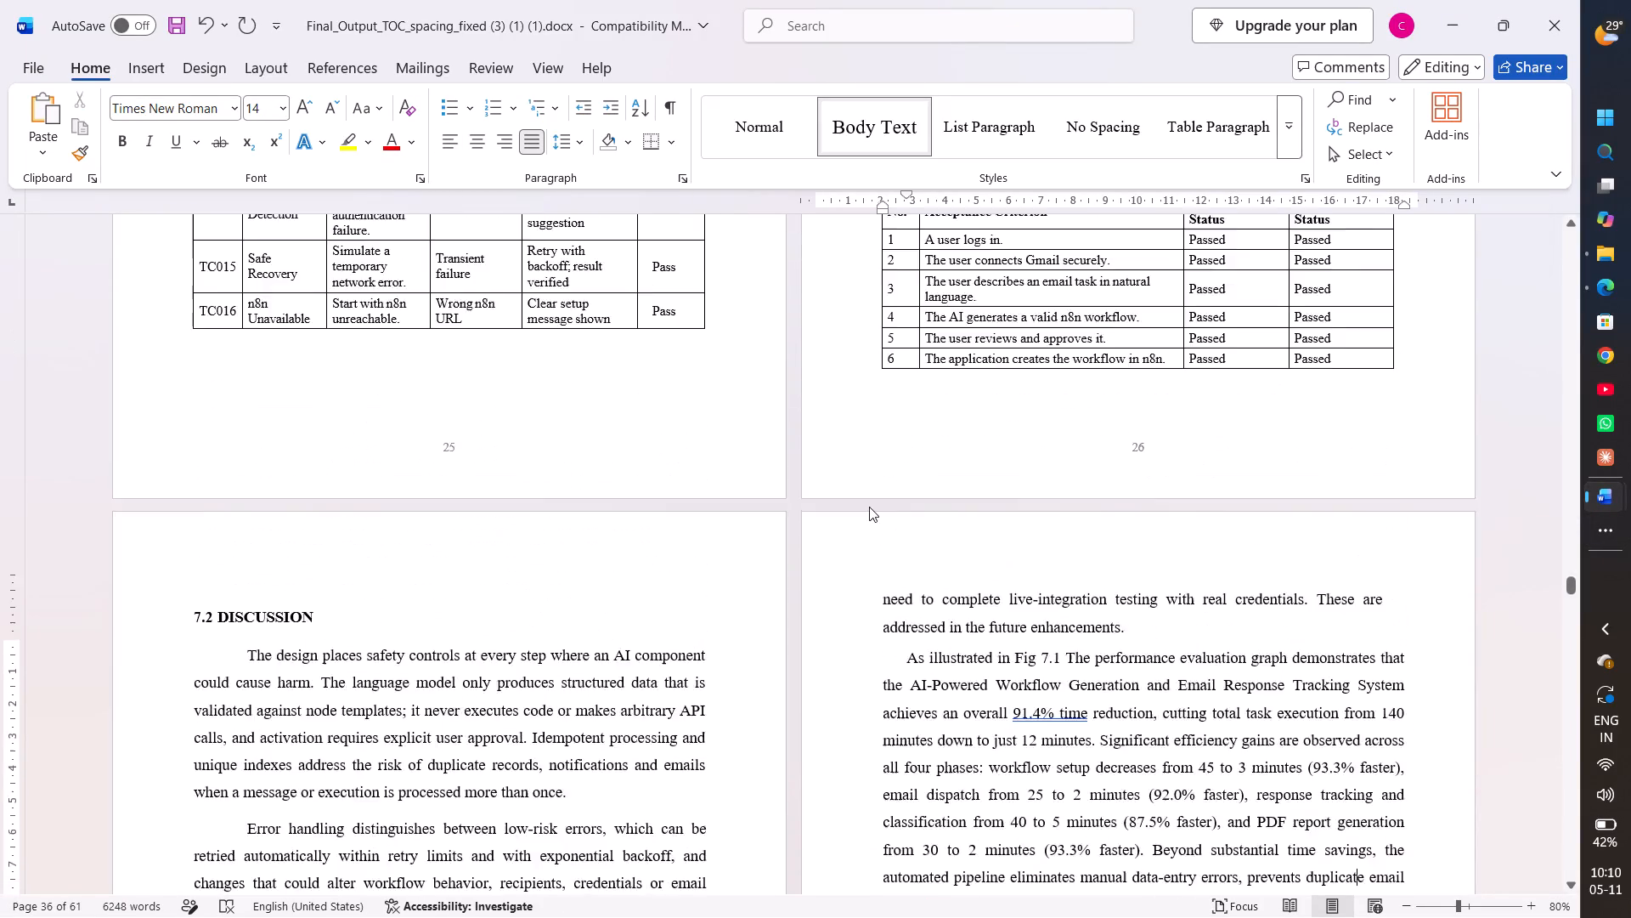
pyautogui.scroll(4, 869, 507)
pyautogui.scroll(-3, 869, 507)
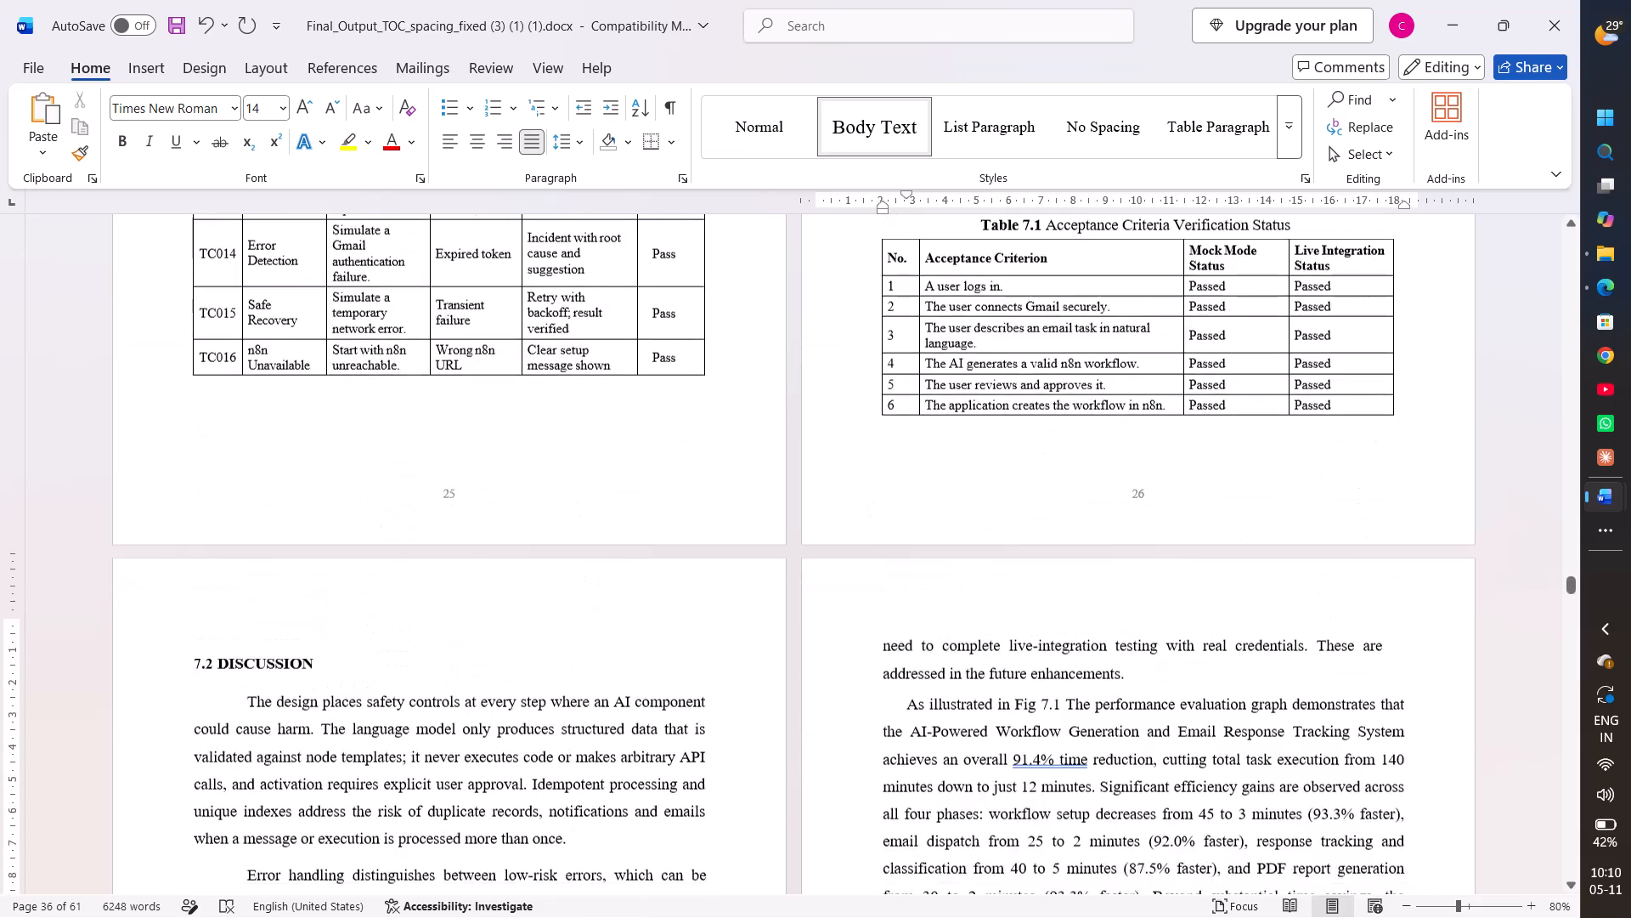
pyautogui.scroll(-1, 869, 507)
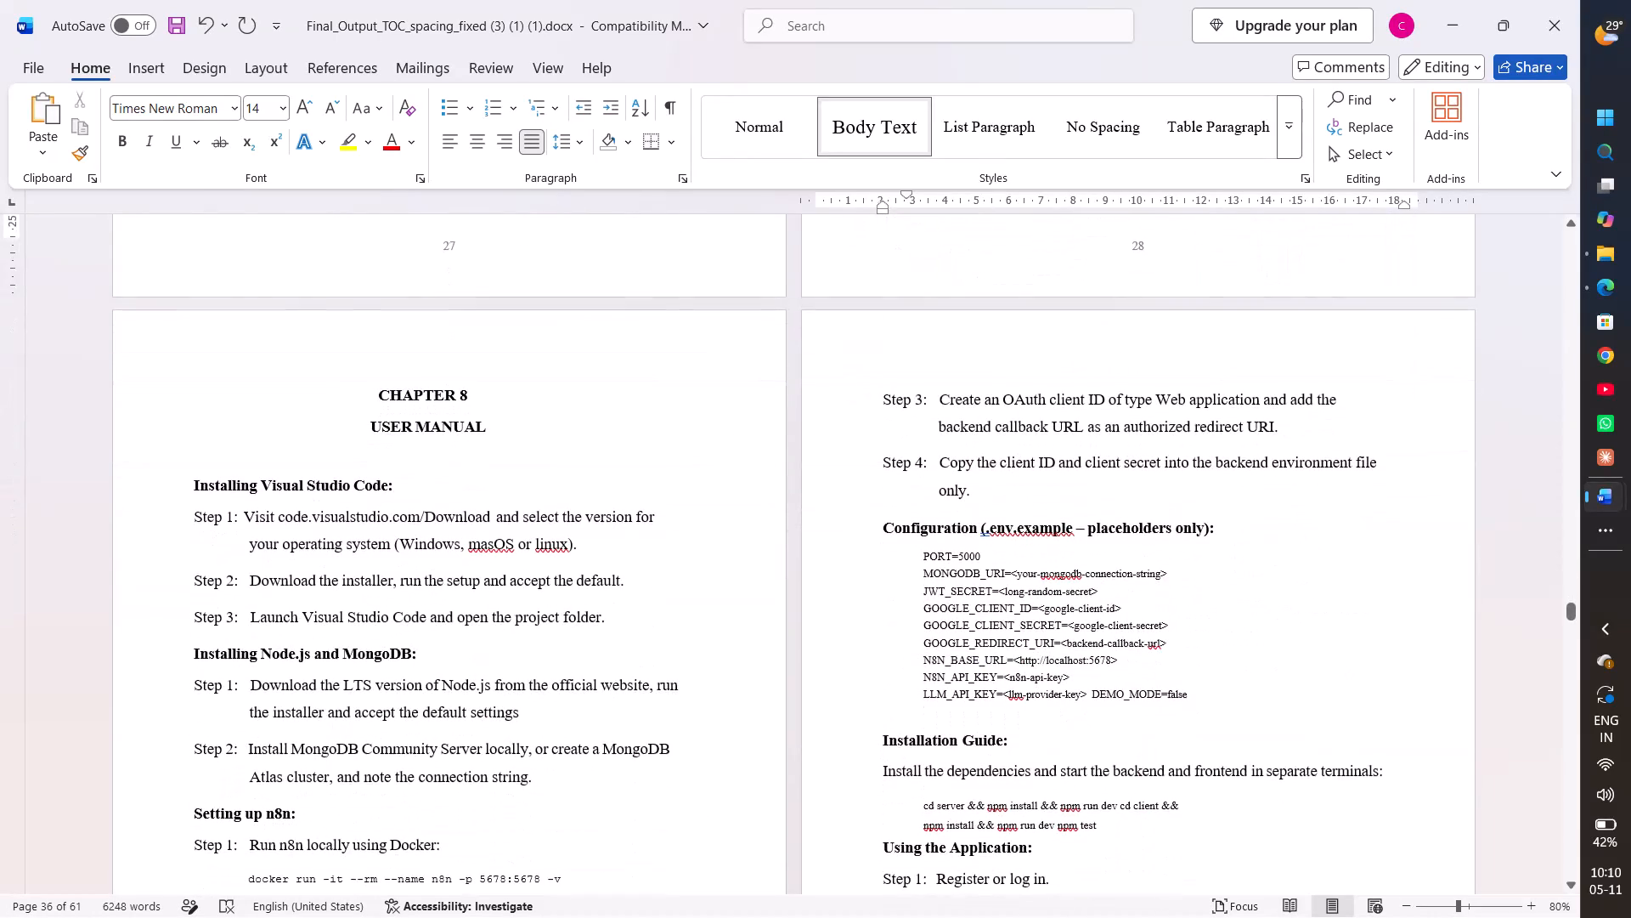
pyautogui.scroll(-6, 869, 507)
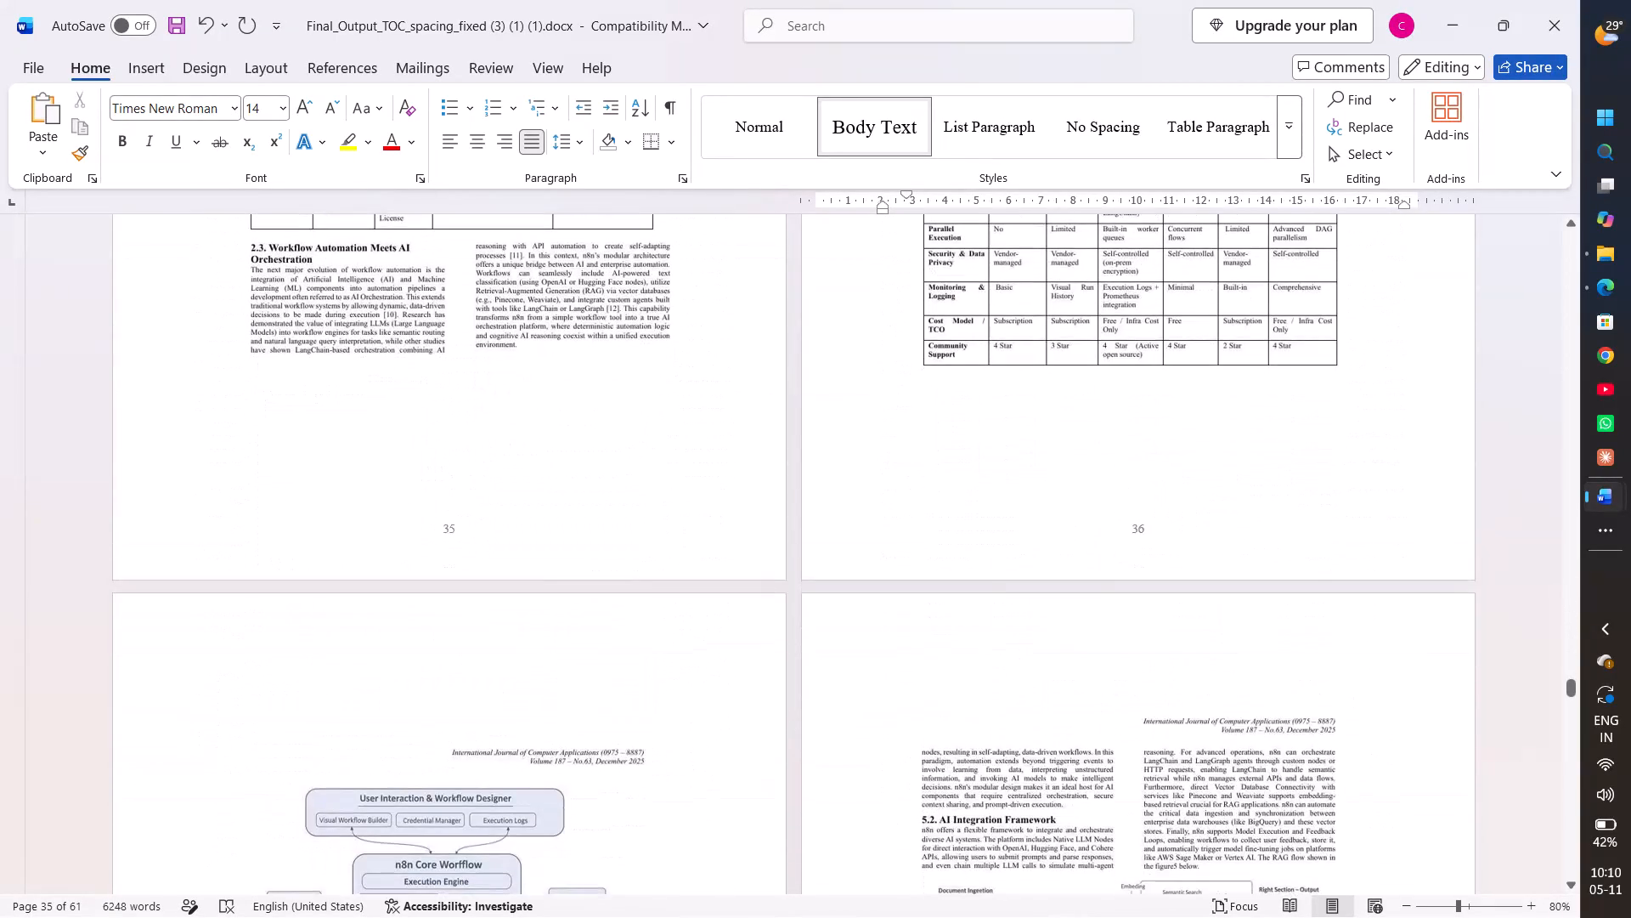
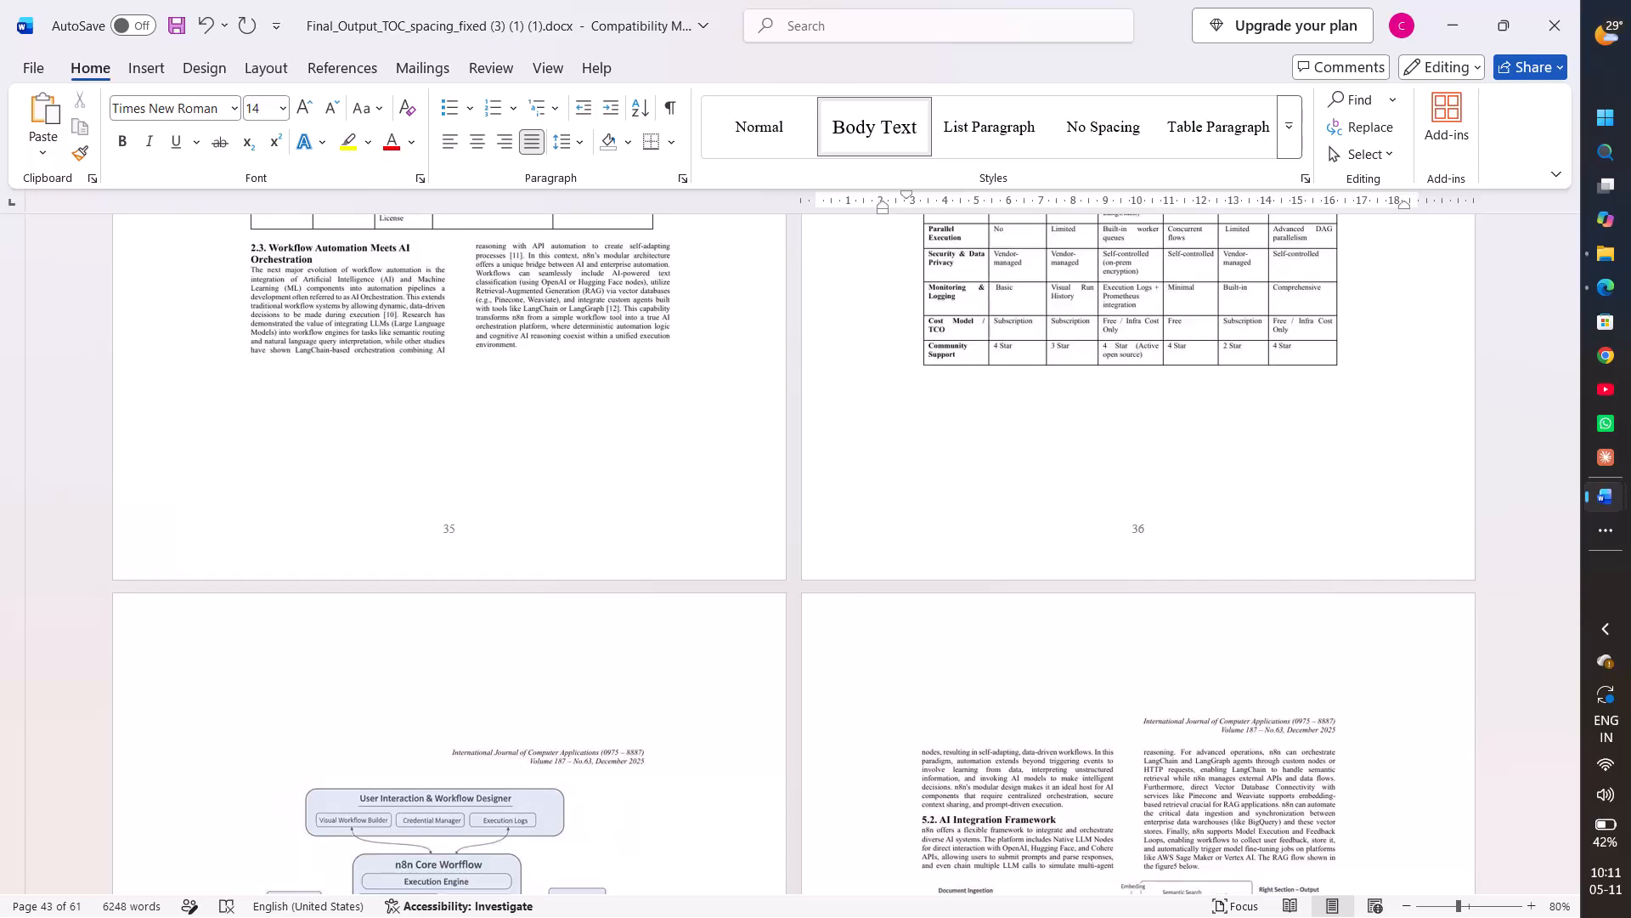
# In the Word report, delete the stretched-out last word "workflow" of the Chapter 9 Conclusion and end the sentence with "zero-defect.".
pyautogui.scroll(-2, 869, 507)
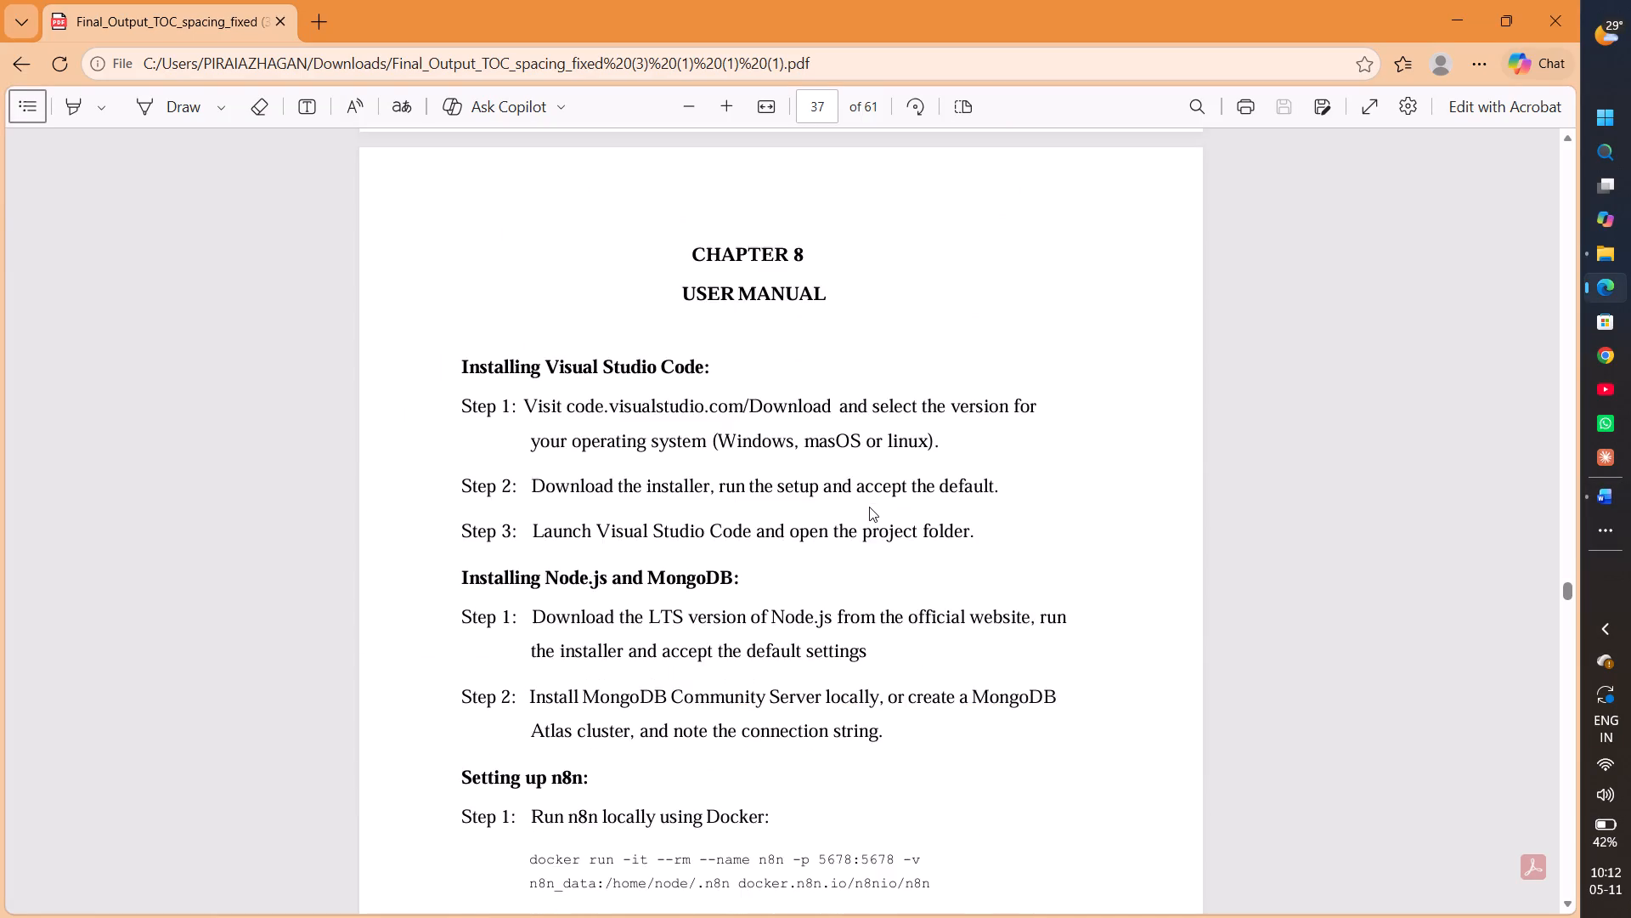
pyautogui.scroll(-7, 869, 507)
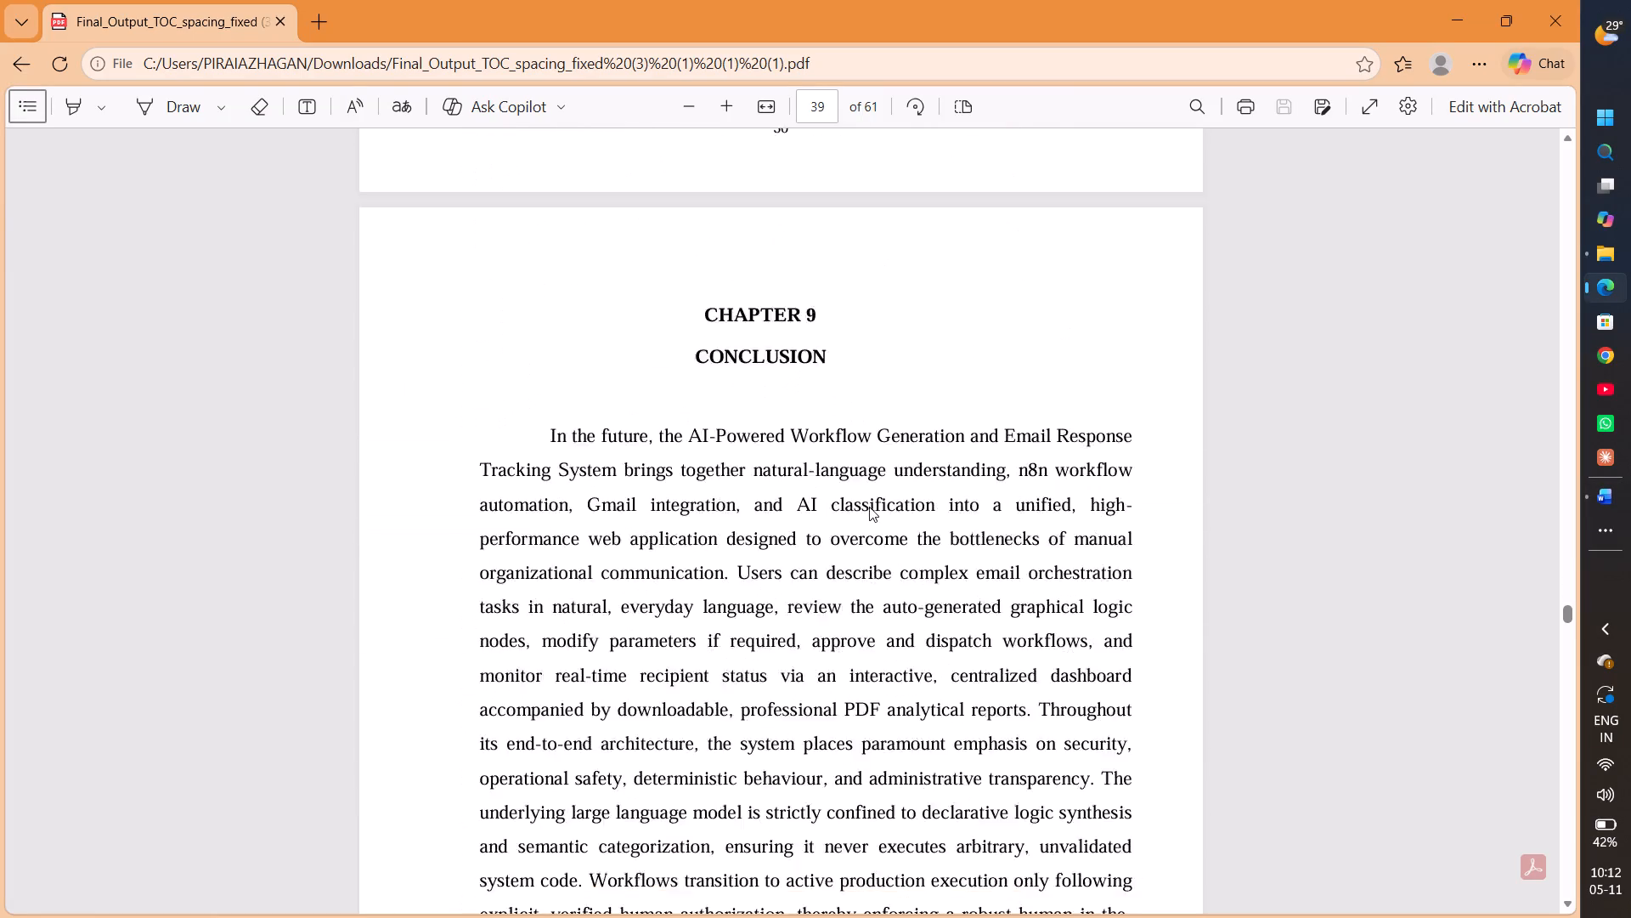
pyautogui.scroll(-6, 869, 507)
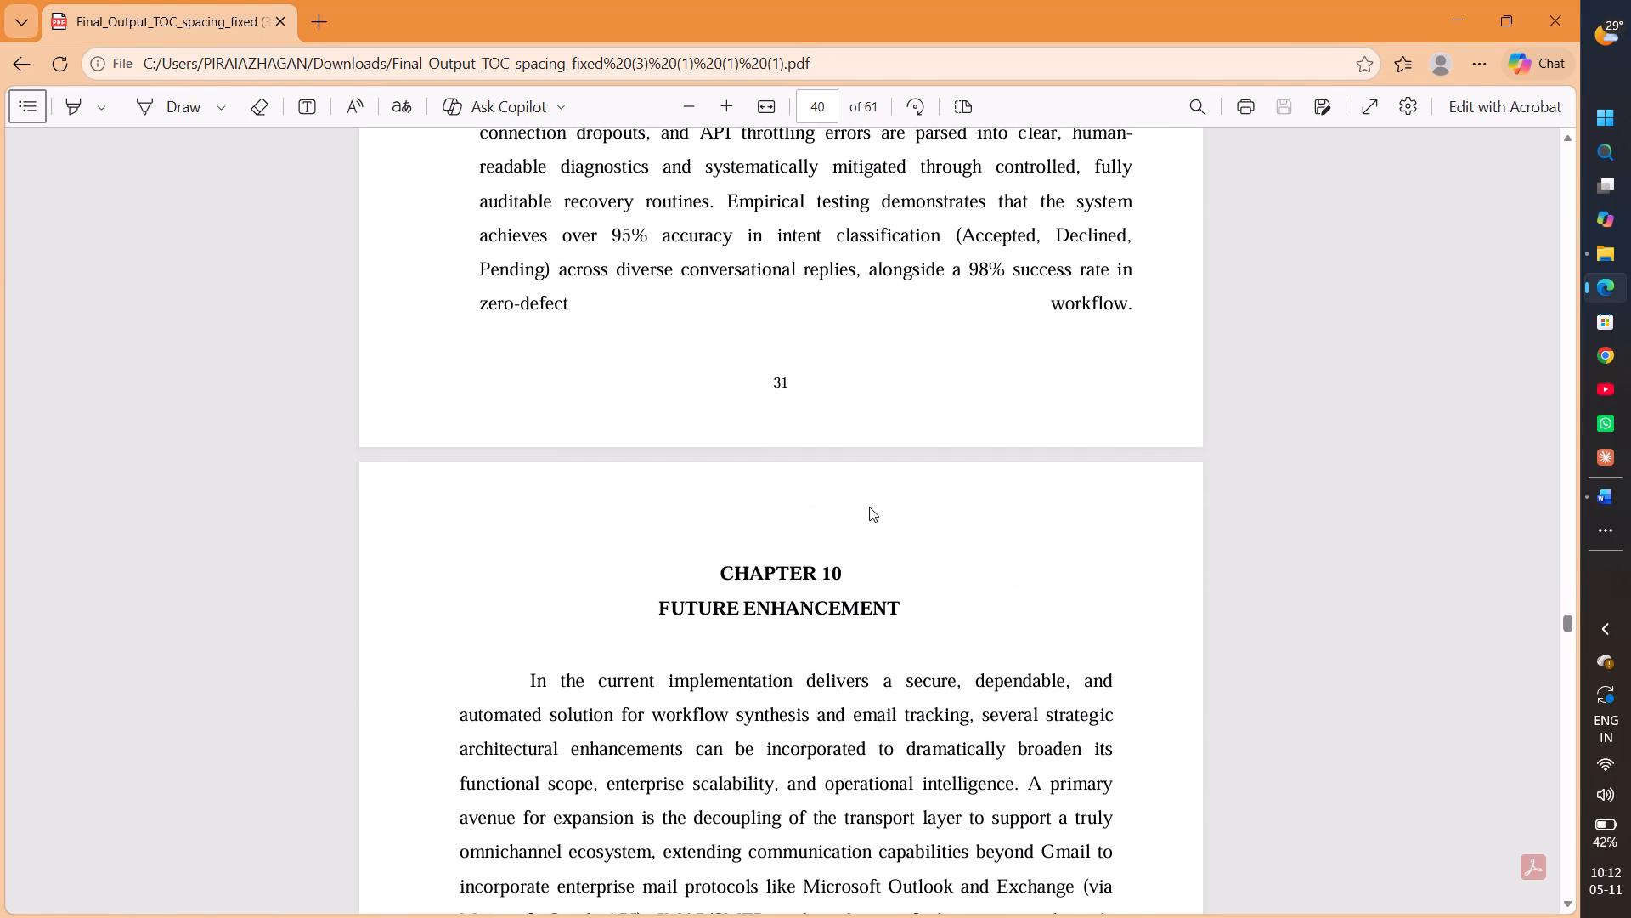
pyautogui.hotkey('alt', 'Tab')
pyautogui.hscroll(1, 869, 507)
pyautogui.scroll(6, 869, 507)
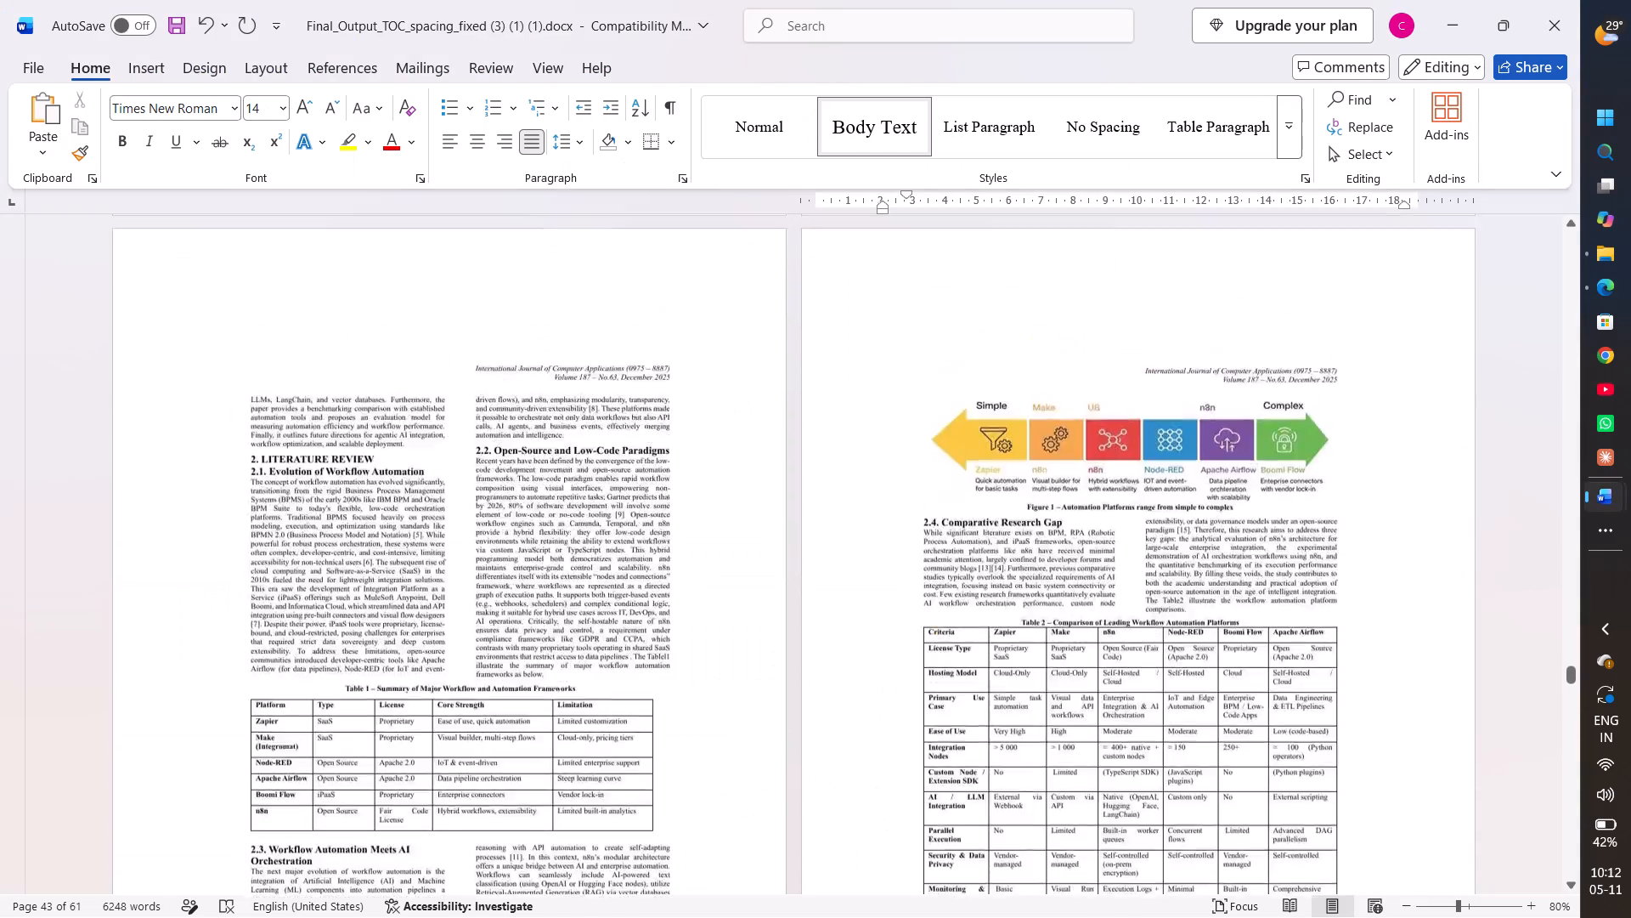
pyautogui.scroll(3, 869, 507)
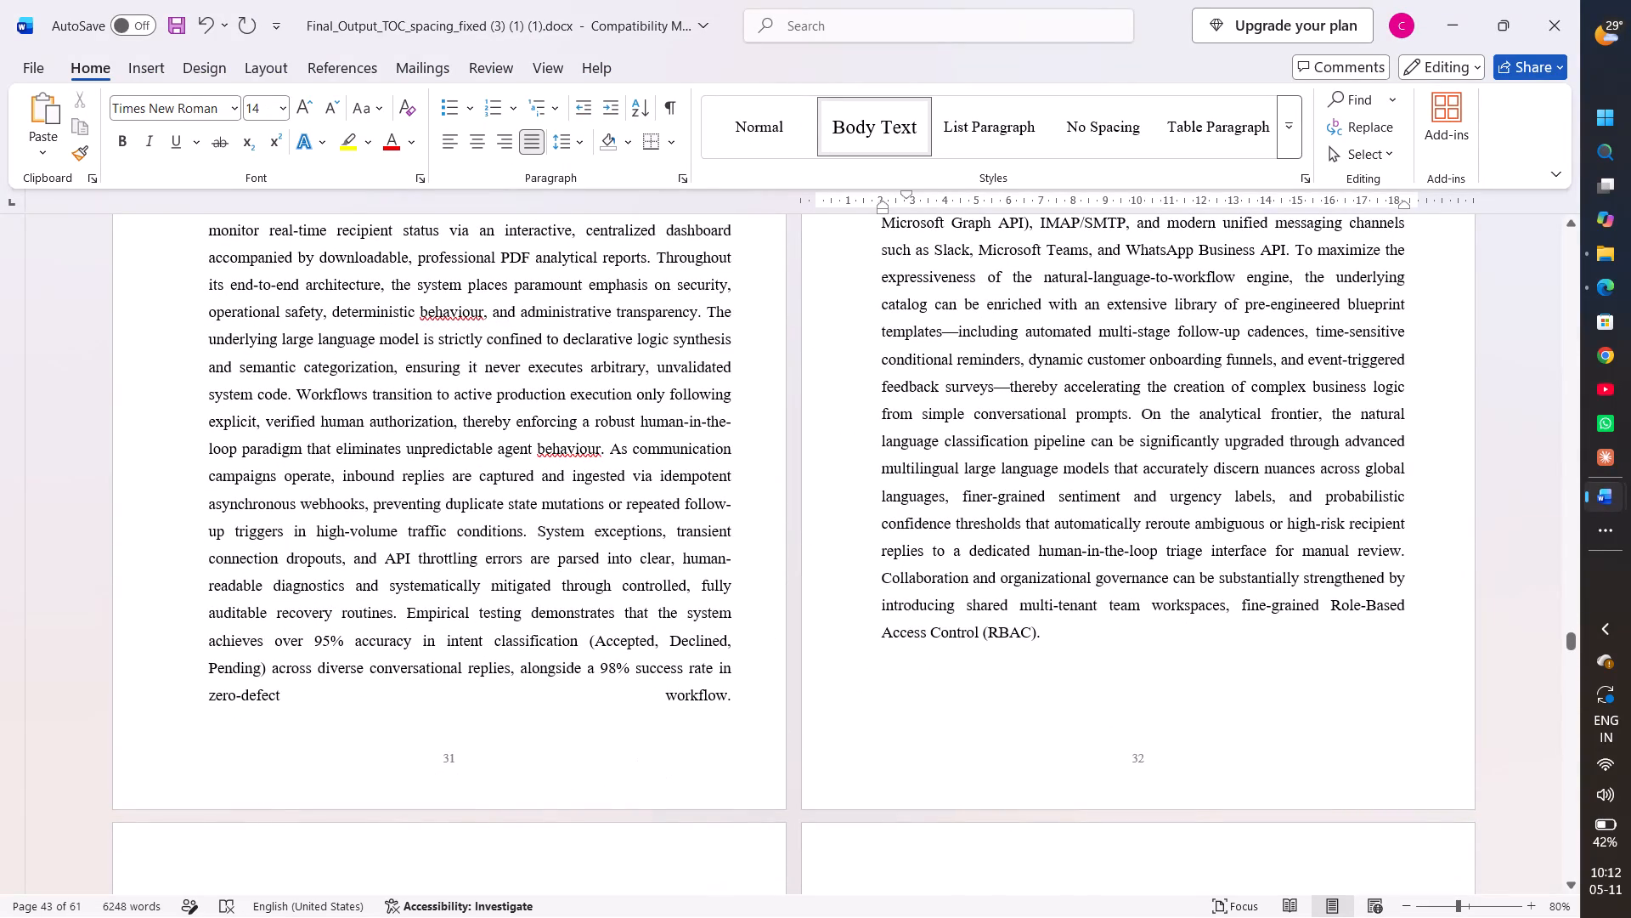
pyautogui.click(728, 694)
pyautogui.press('Right')
pyautogui.press('BackSpace')
pyautogui.press('BackSpace')
pyautogui.press('BackSpace')
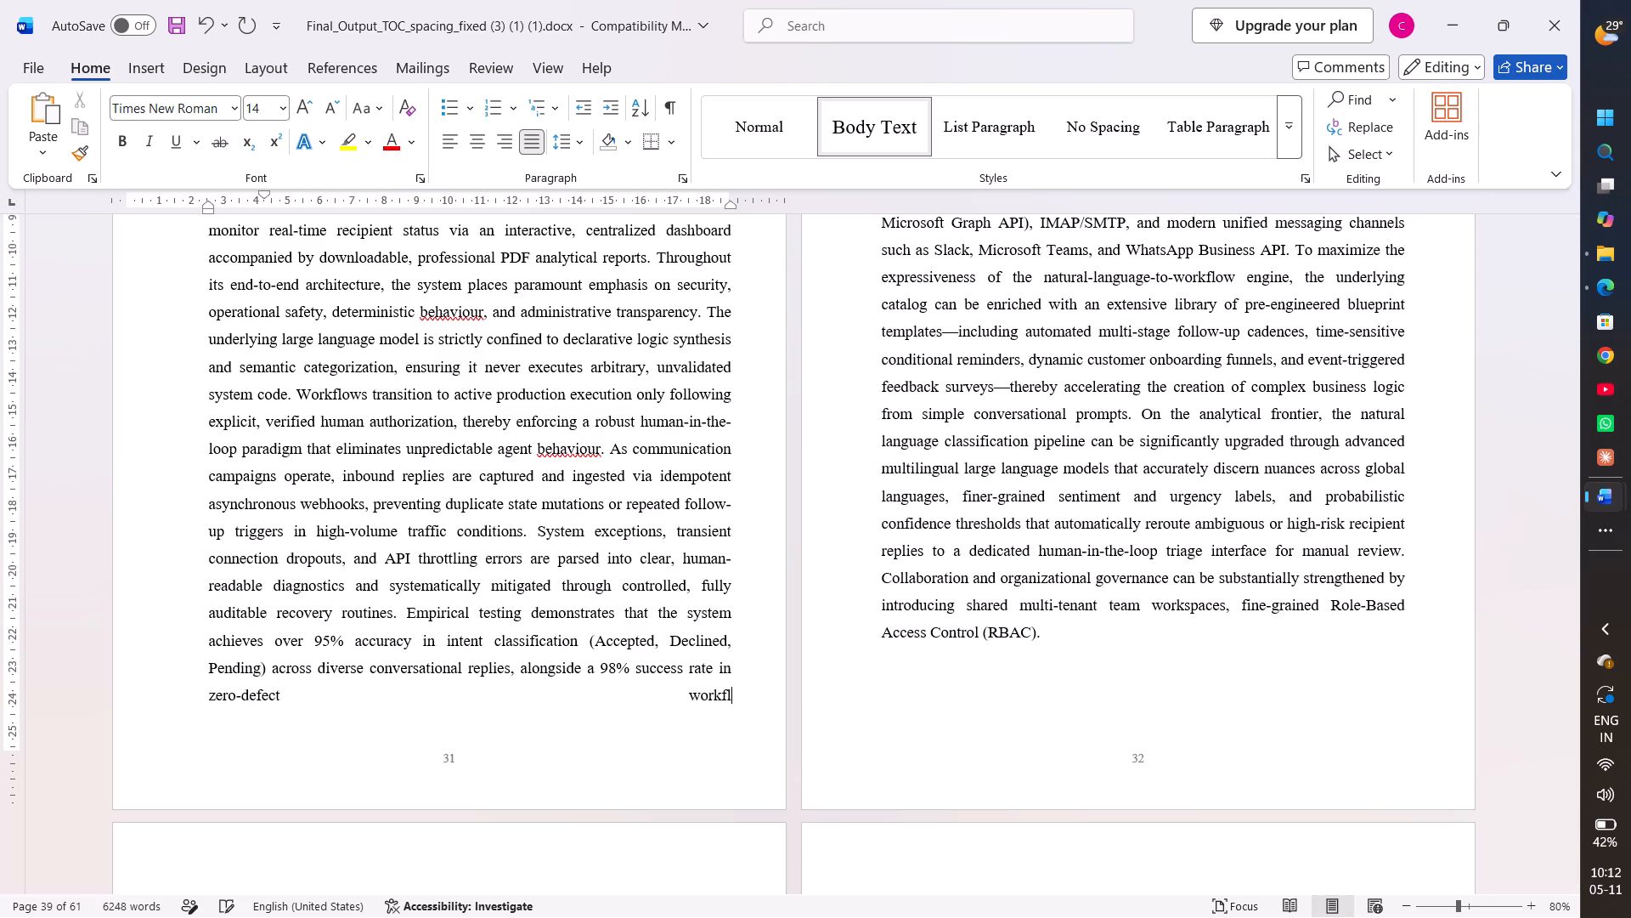
pyautogui.press('BackSpace')
pyautogui.press('BackSpace')
pyautogui.press('BackSpace')
pyautogui.press('BackSpace')
pyautogui.press('BackSpace')
pyautogui.press('BackSpace')
pyautogui.press('BackSpace')
pyautogui.press('.')
# Switch to the exported PDF in Edge and review the front matter, from the title page through the contents and lists of figures and tables.
pyautogui.scroll(1, 770, 638)
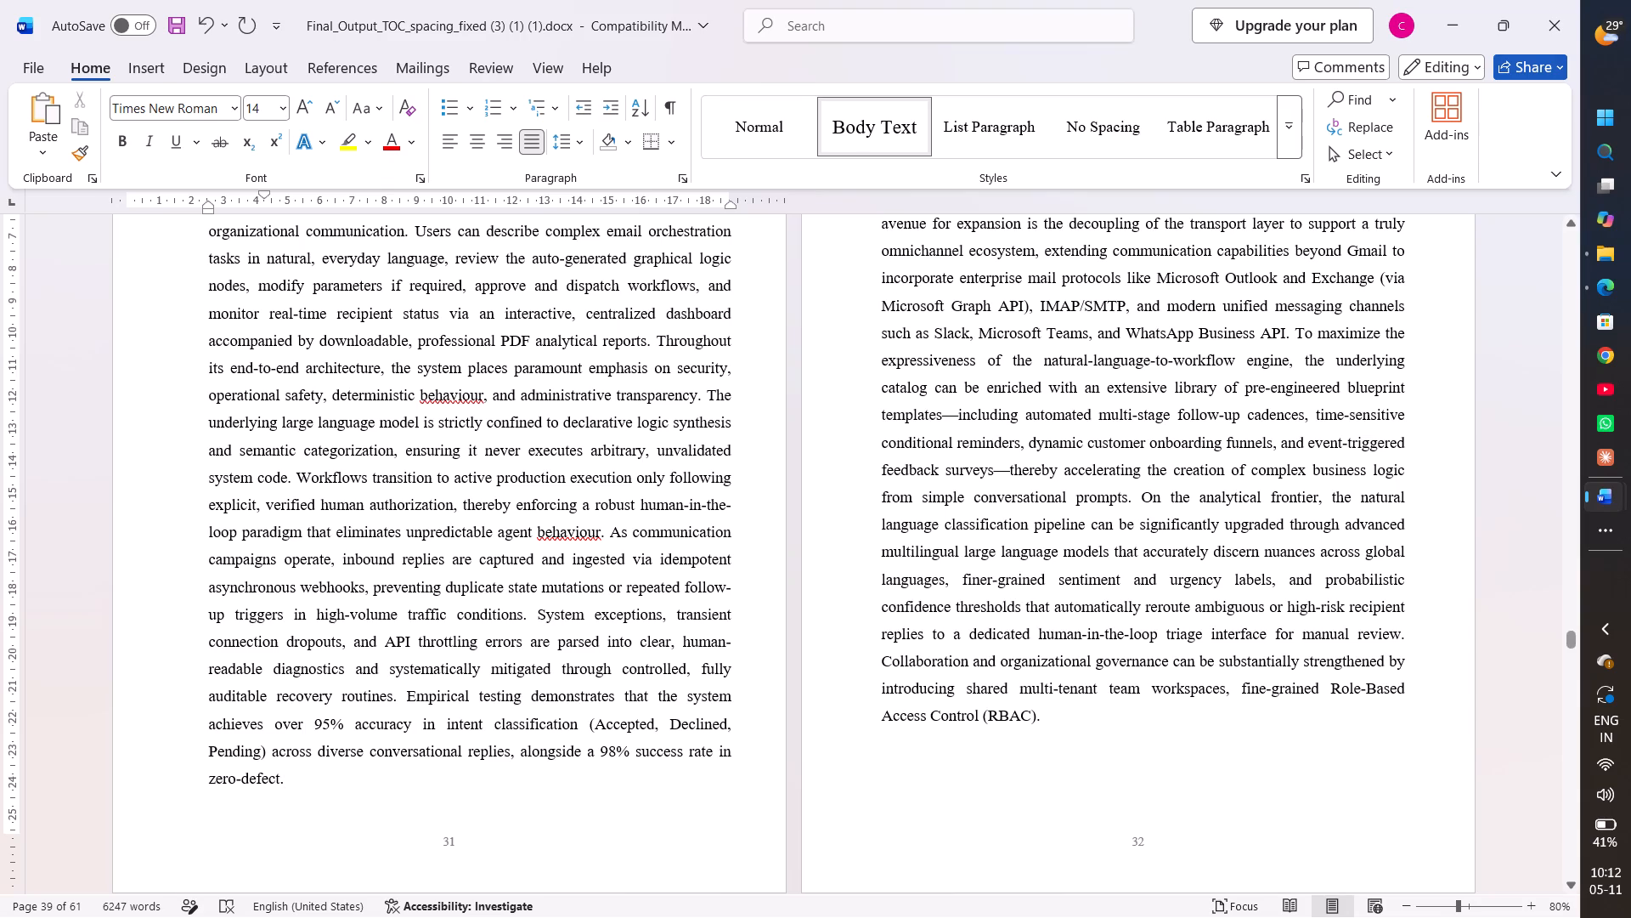
pyautogui.scroll(1, 946, 582)
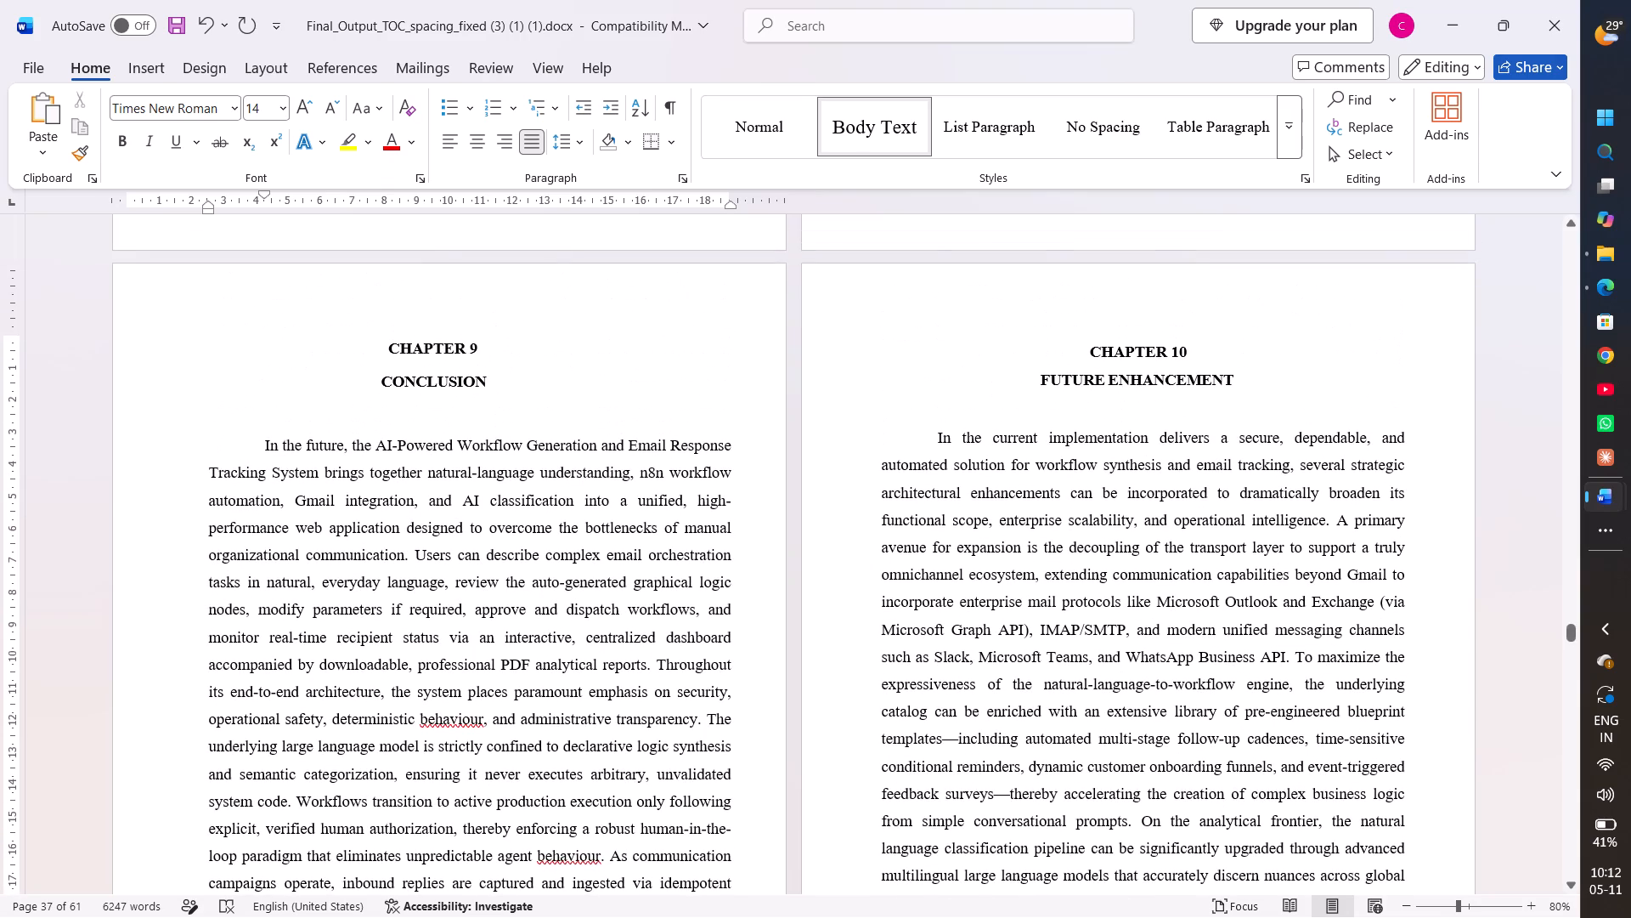
pyautogui.hotkey('alt', 'Tab')
pyautogui.scroll(-5, 946, 582)
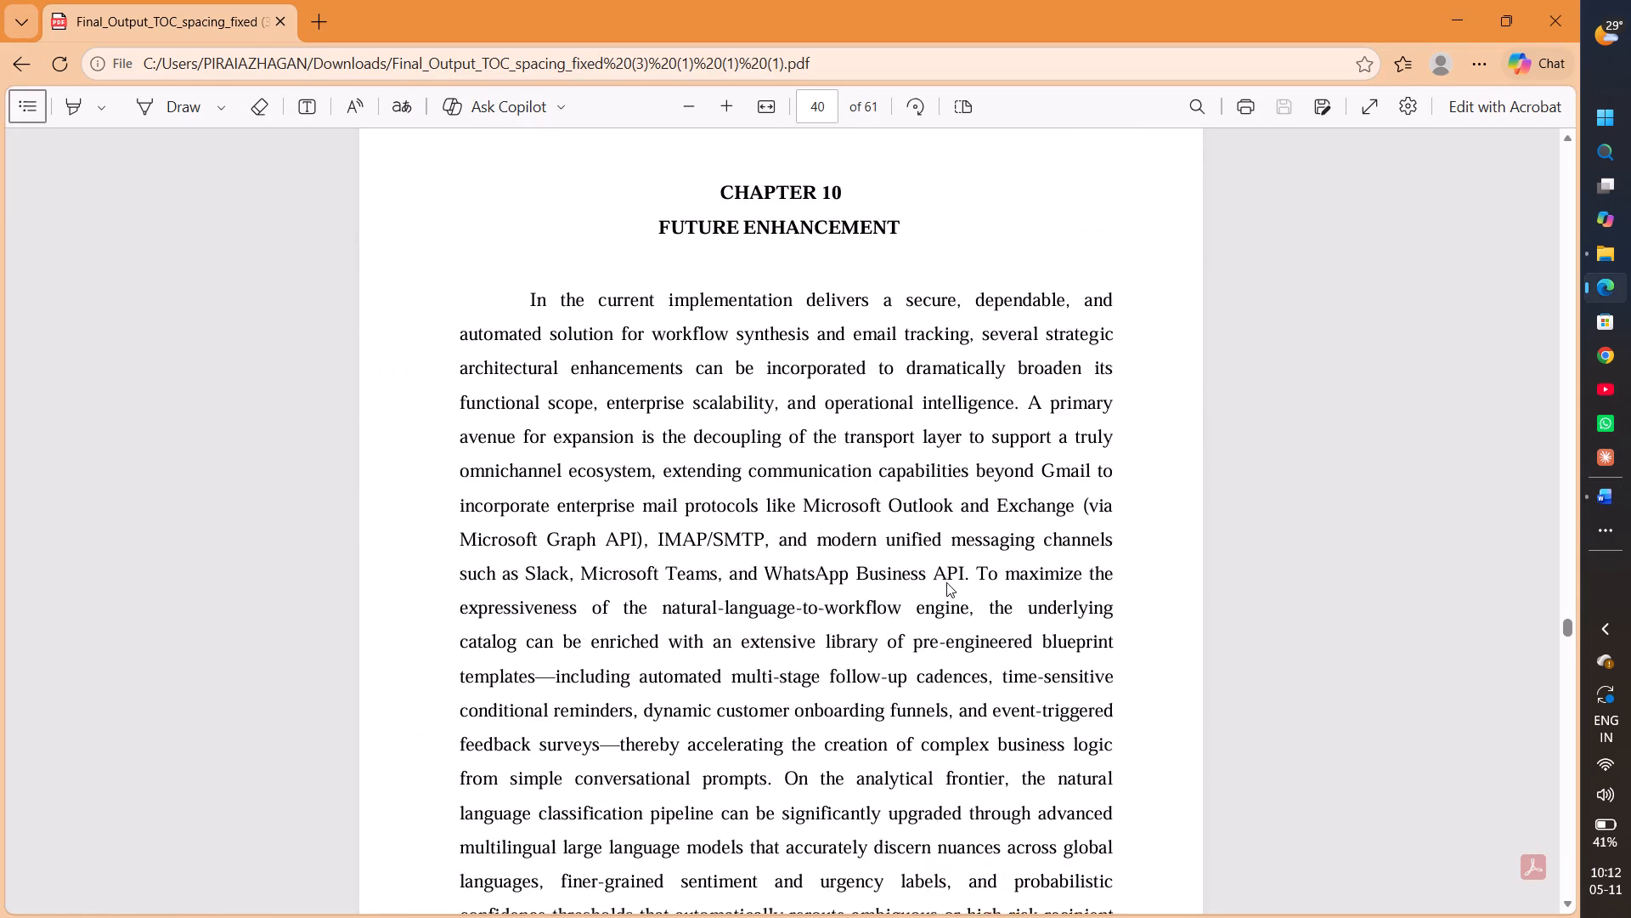
pyautogui.scroll(-4, 946, 582)
pyautogui.scroll(18, 946, 582)
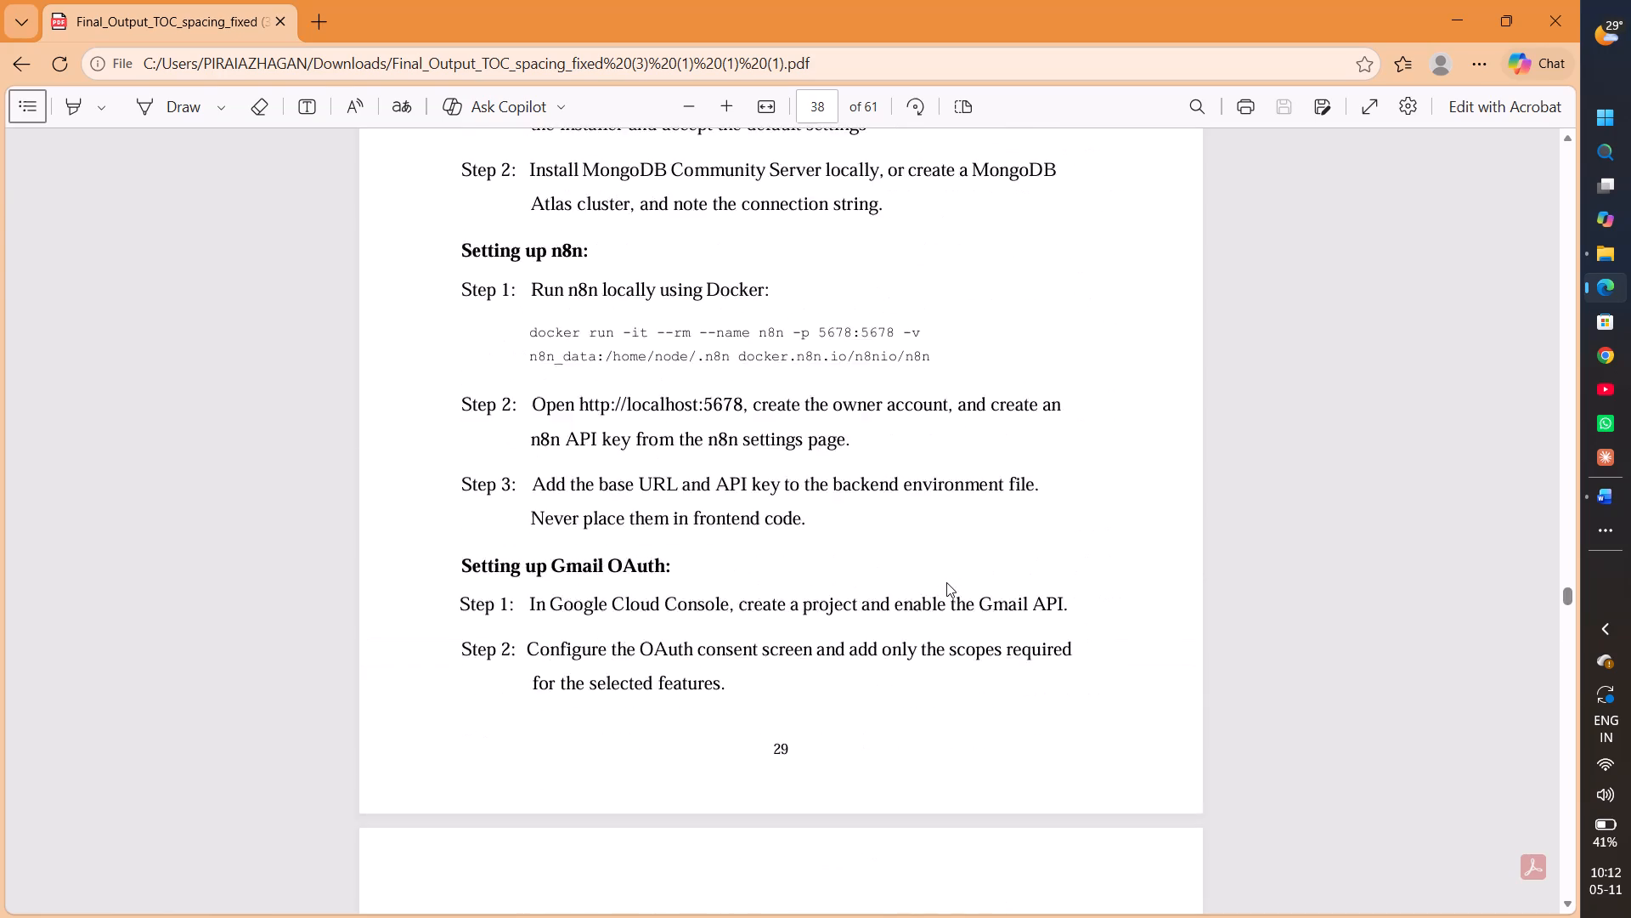
pyautogui.scroll(14, 946, 582)
pyautogui.scroll(20, 946, 582)
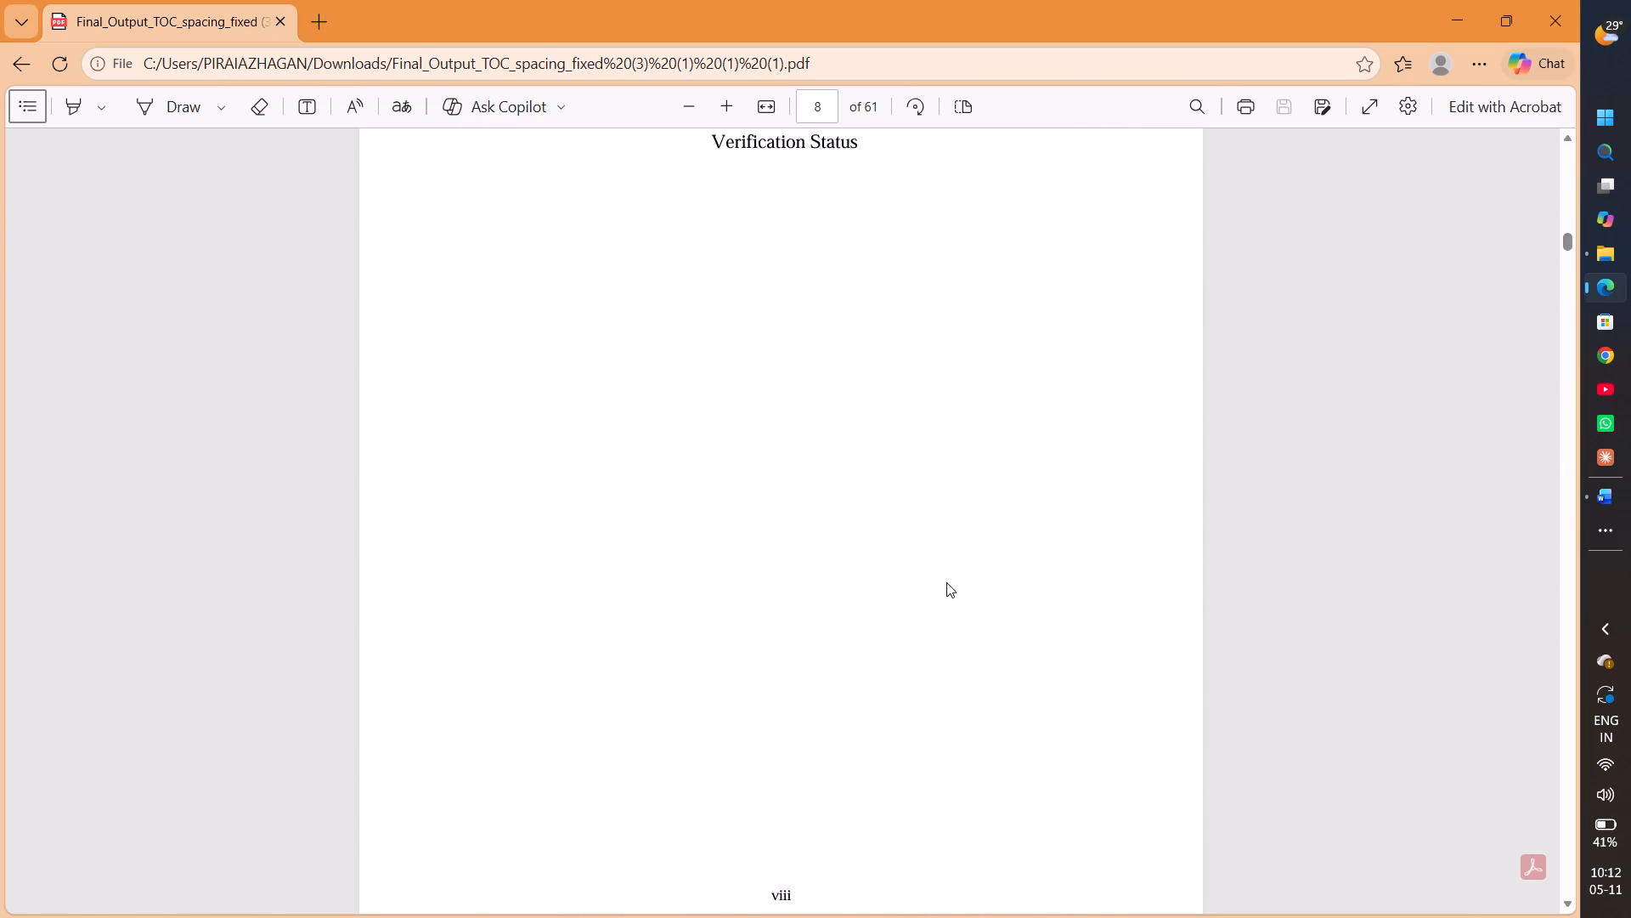
pyautogui.scroll(9, 946, 582)
pyautogui.scroll(-4, 946, 582)
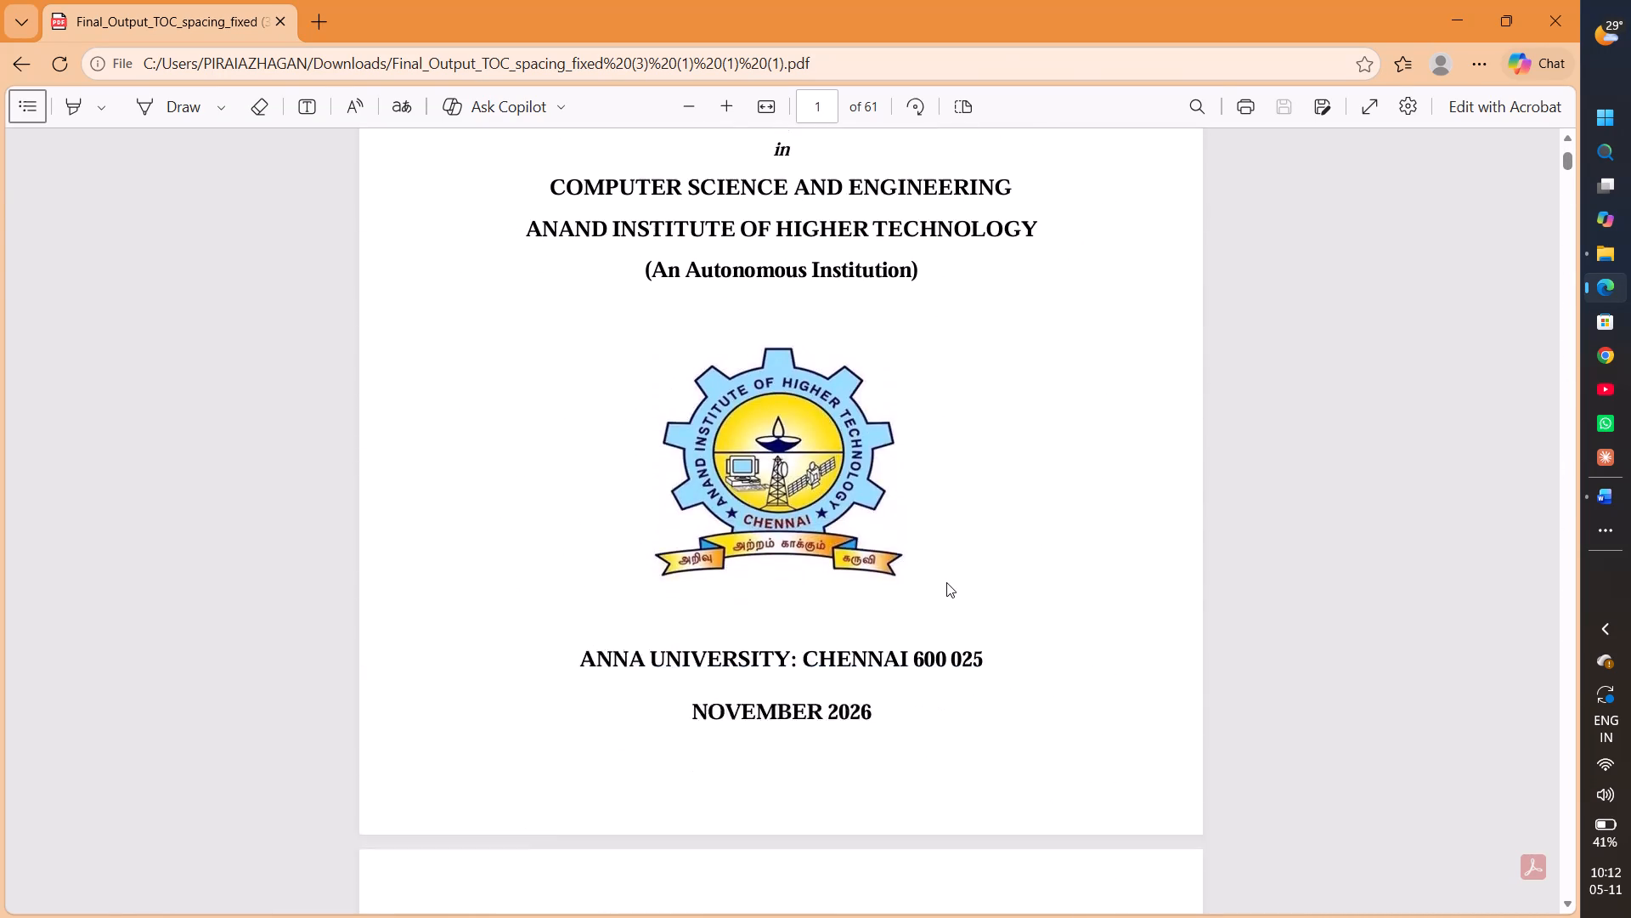
pyautogui.scroll(-7, 946, 582)
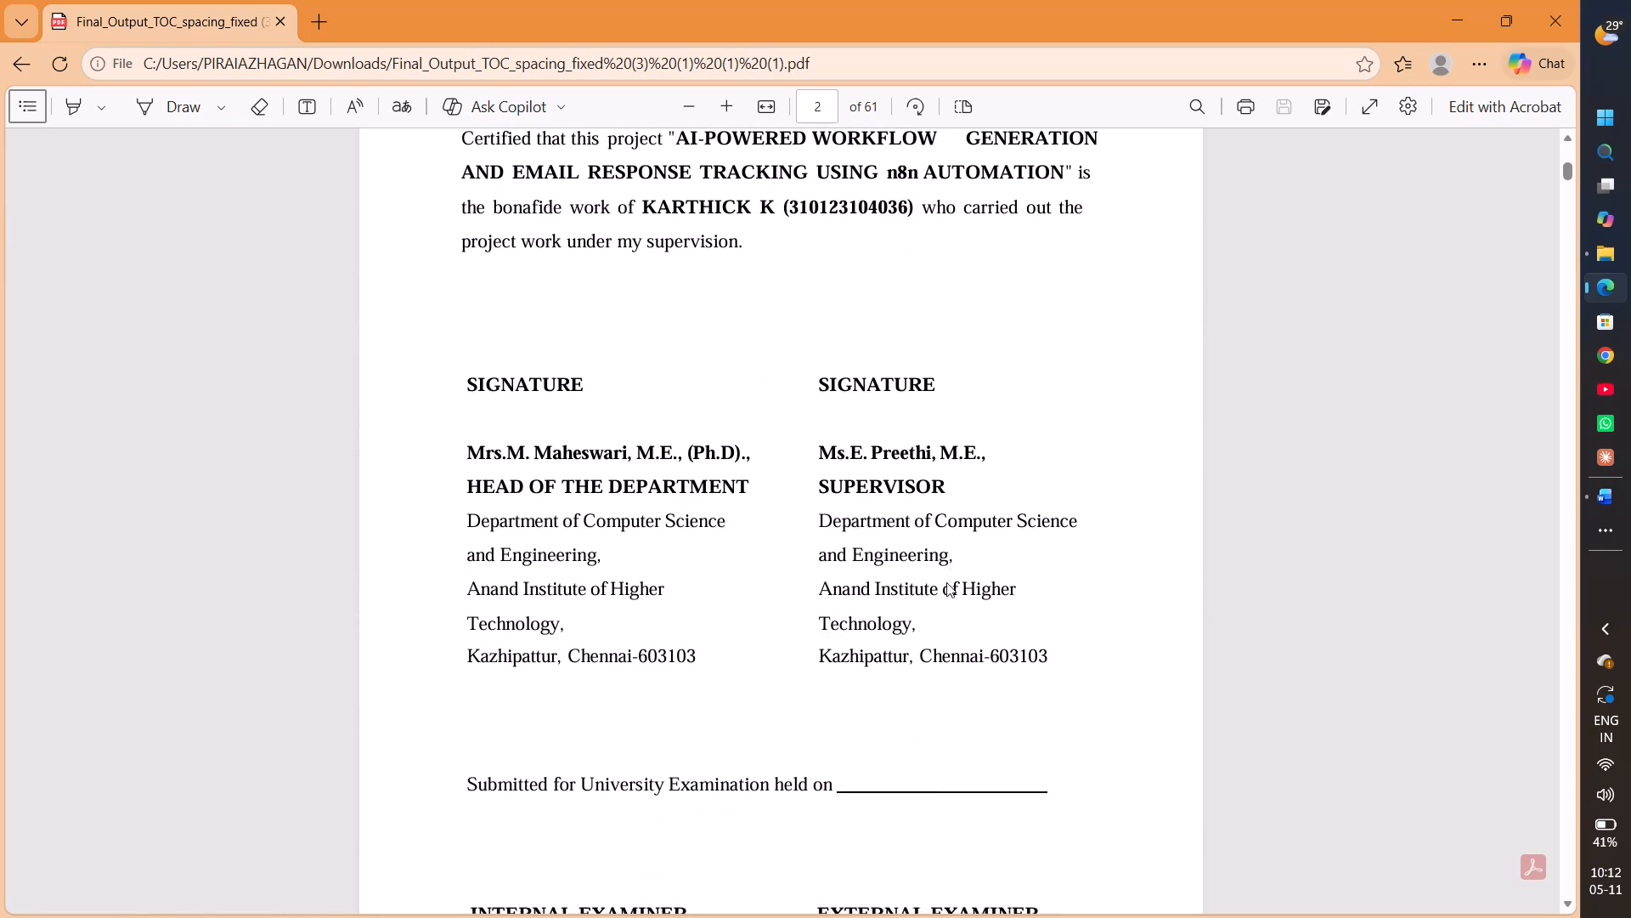
pyautogui.scroll(-6, 946, 582)
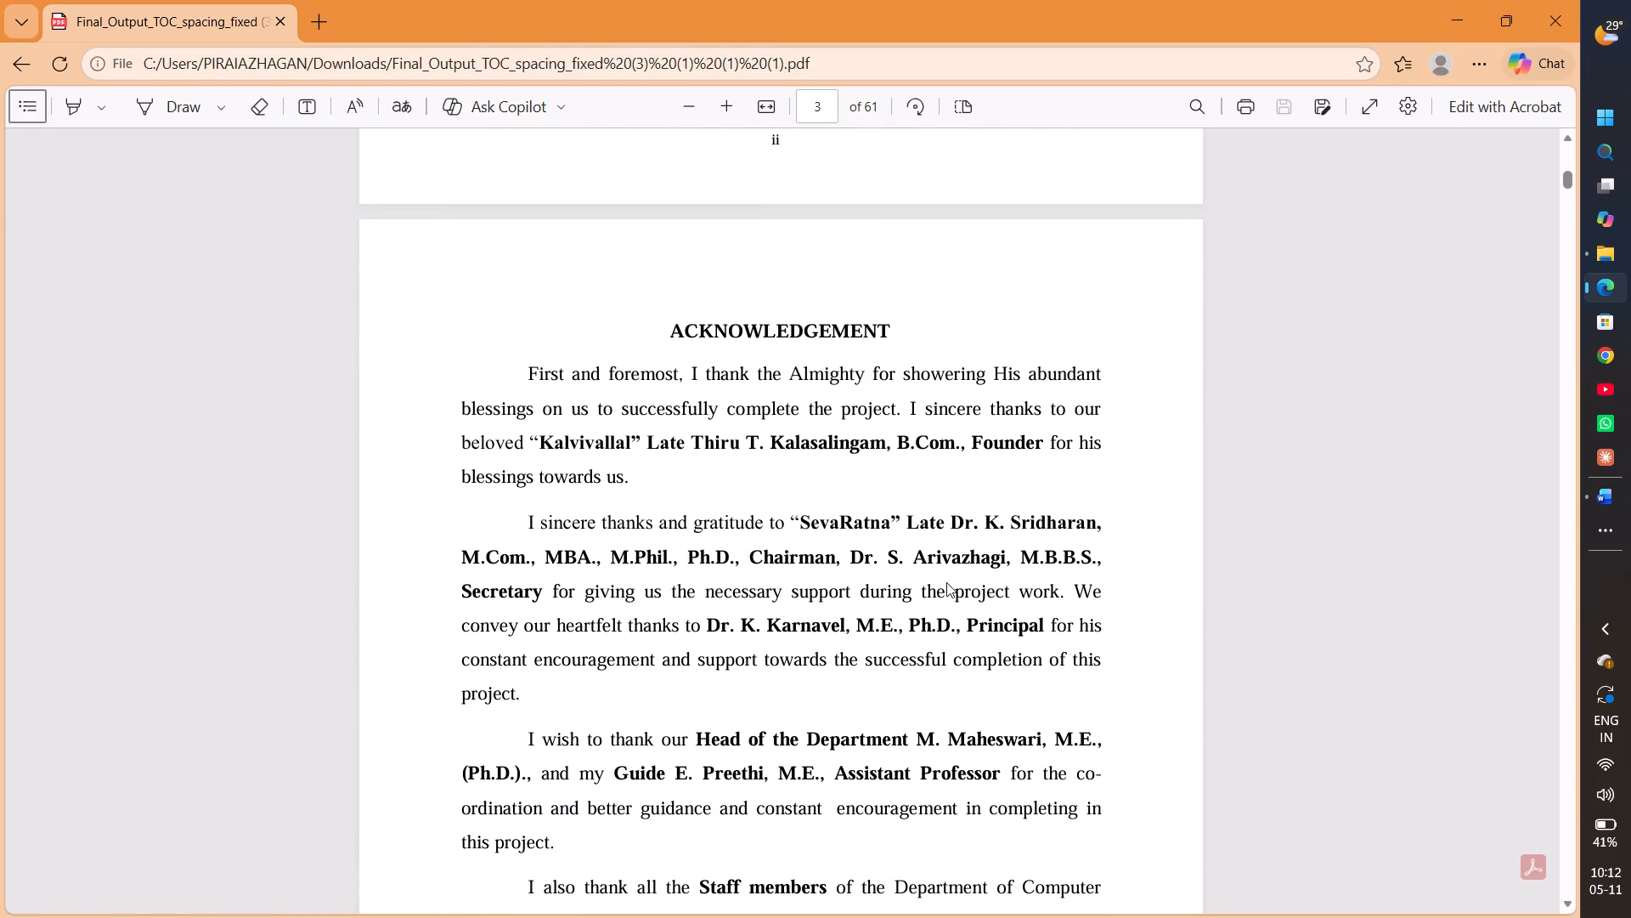
pyautogui.scroll(-5, 946, 582)
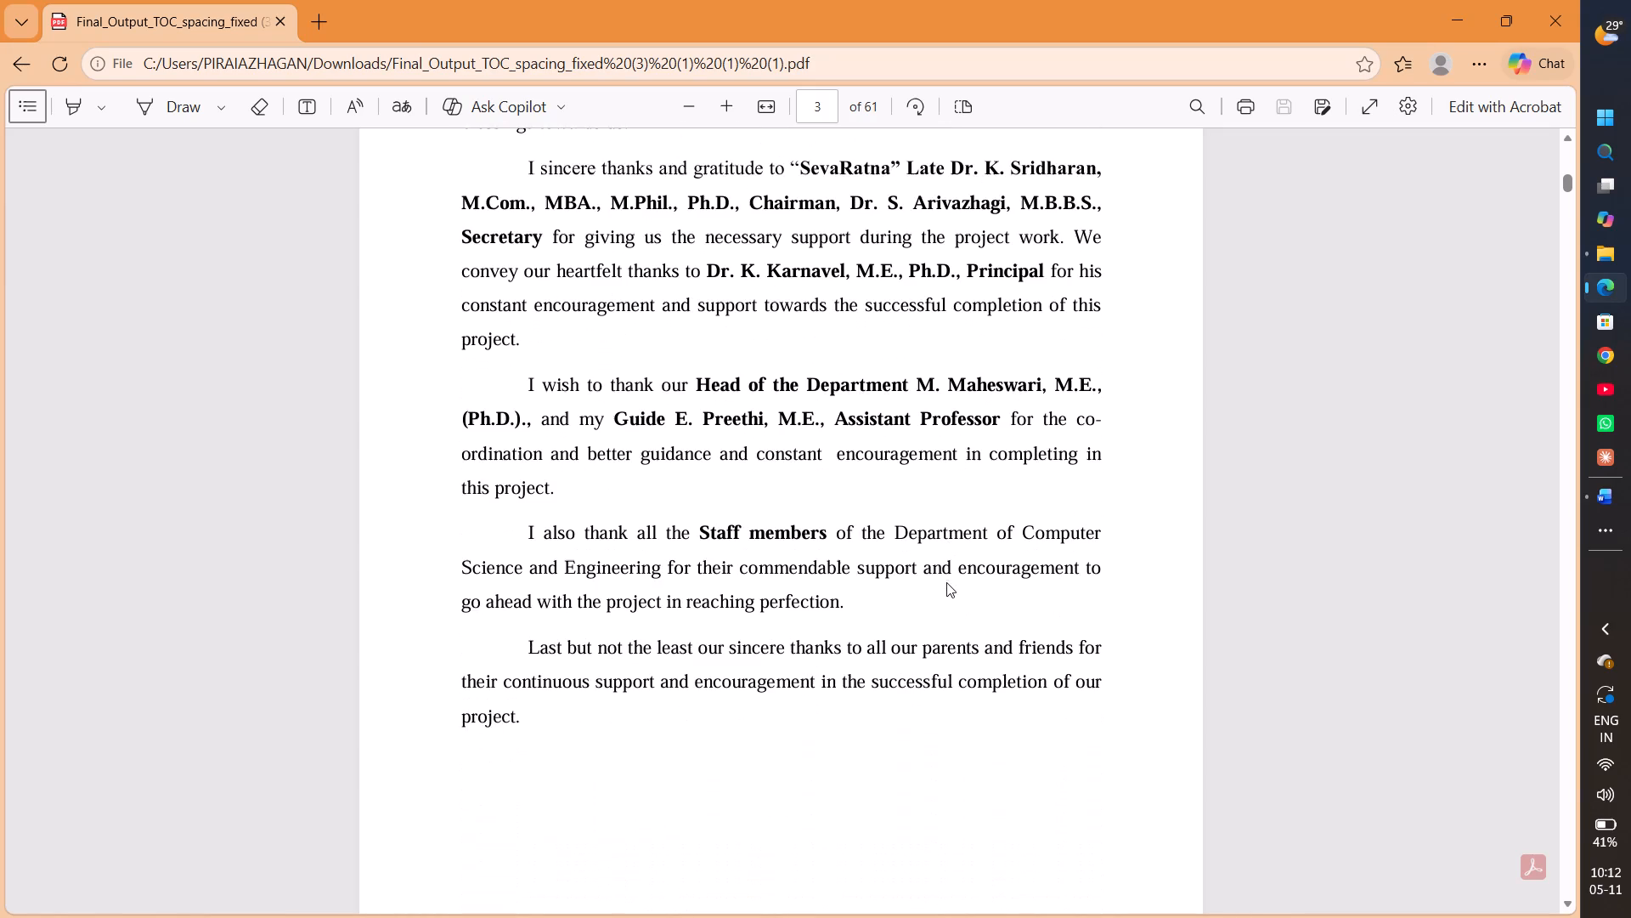
pyautogui.scroll(-5, 946, 582)
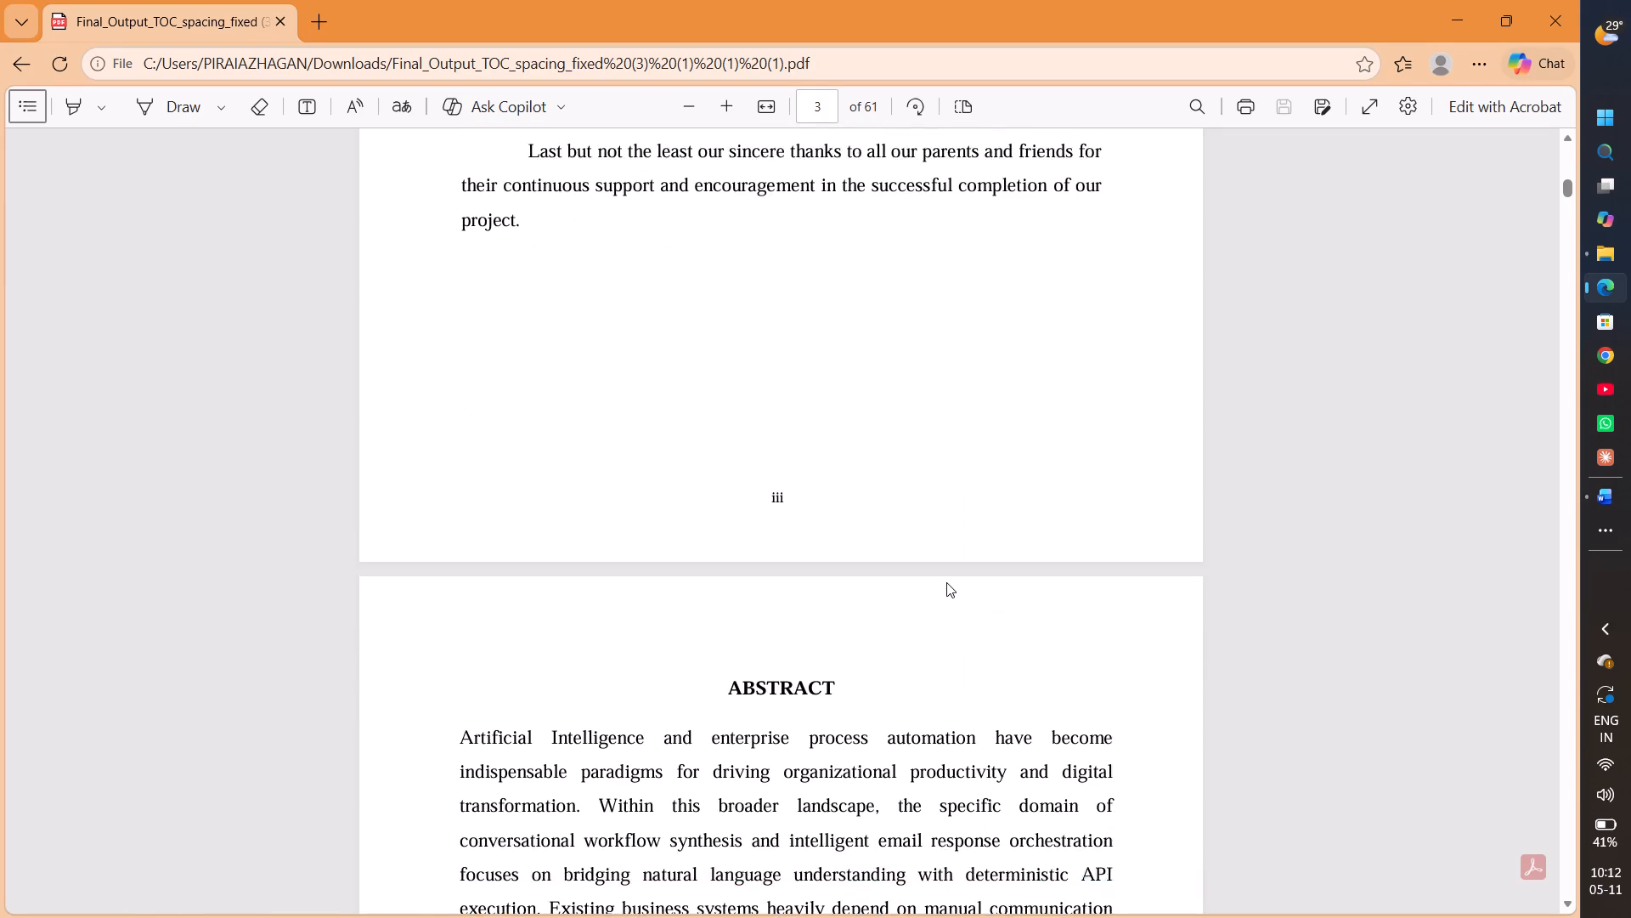
pyautogui.scroll(-5, 946, 582)
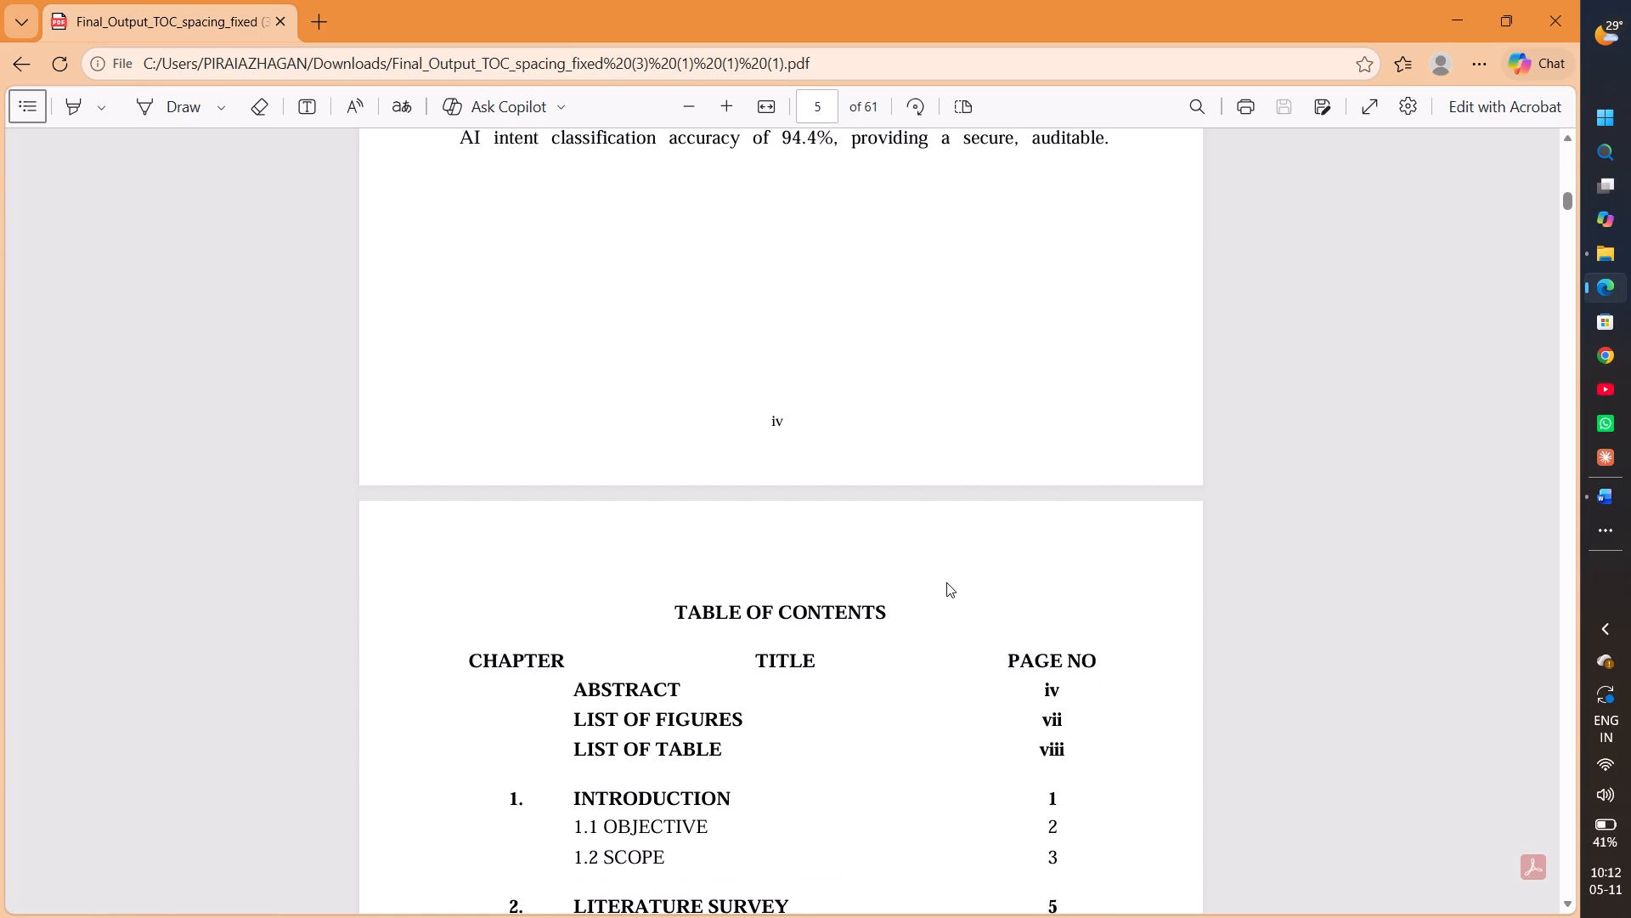
pyautogui.scroll(-5, 946, 582)
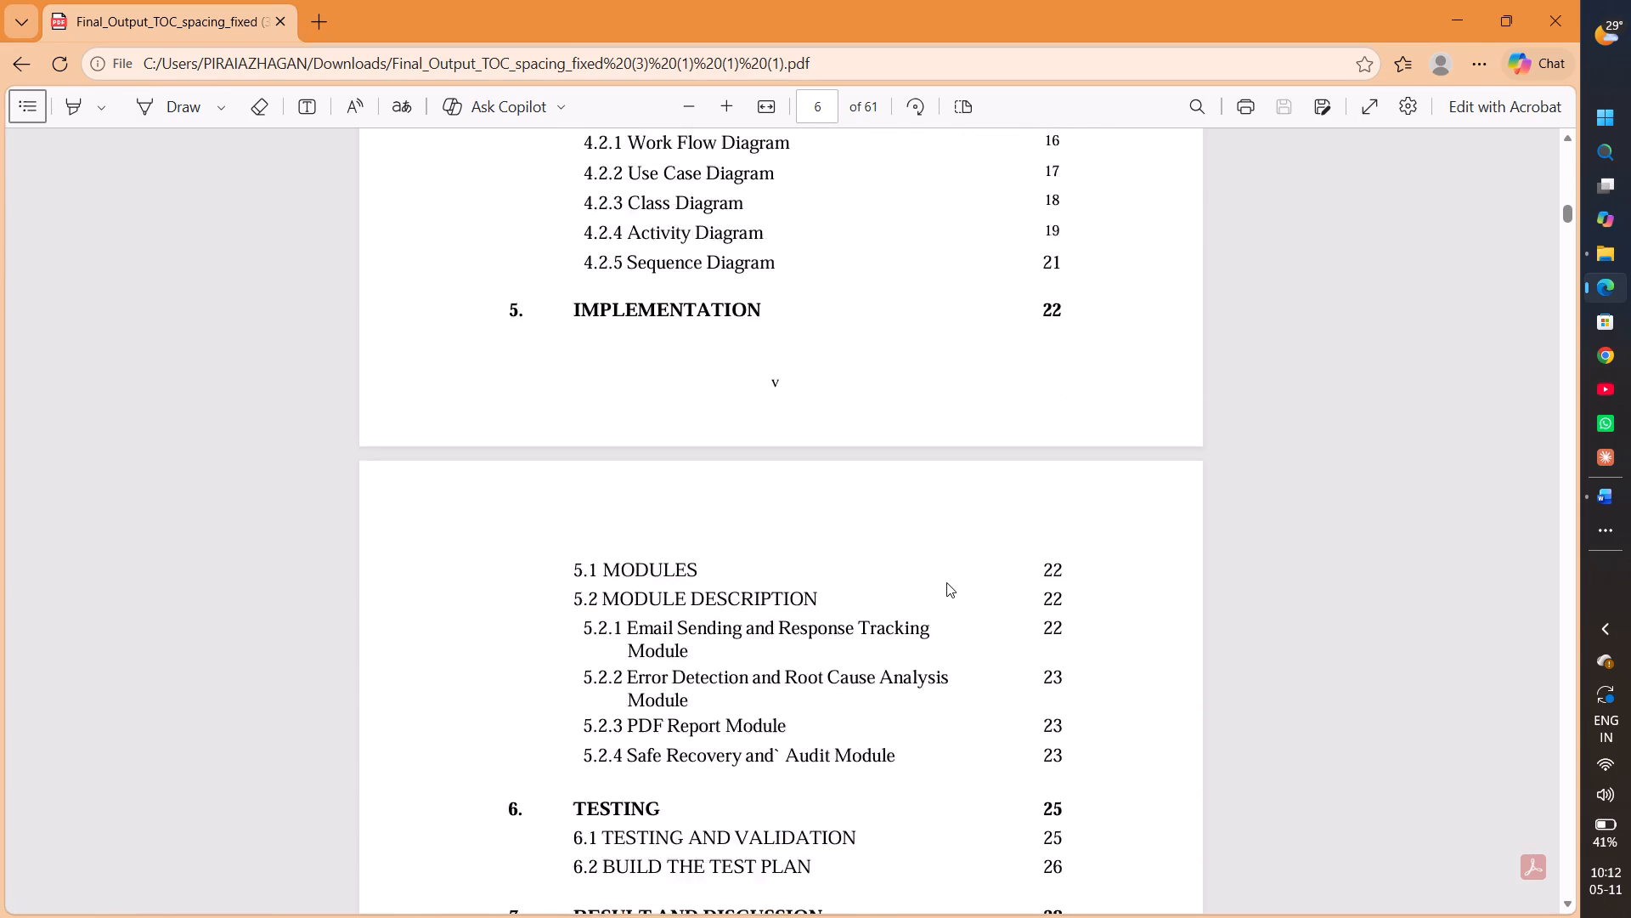
pyautogui.scroll(-5, 946, 582)
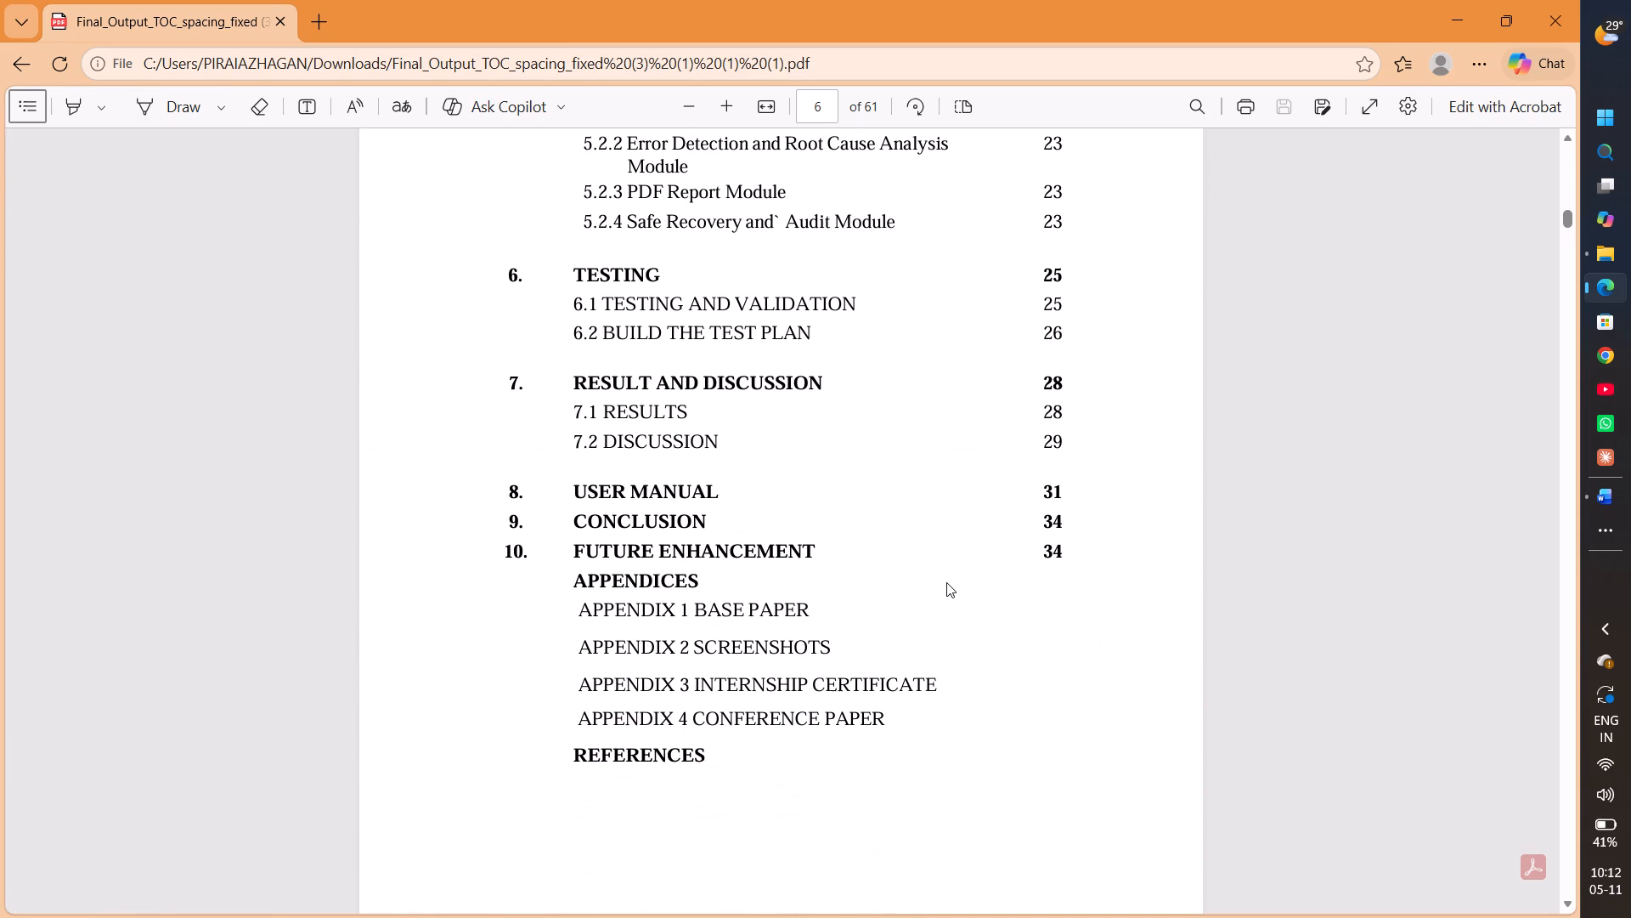
pyautogui.scroll(-5, 946, 582)
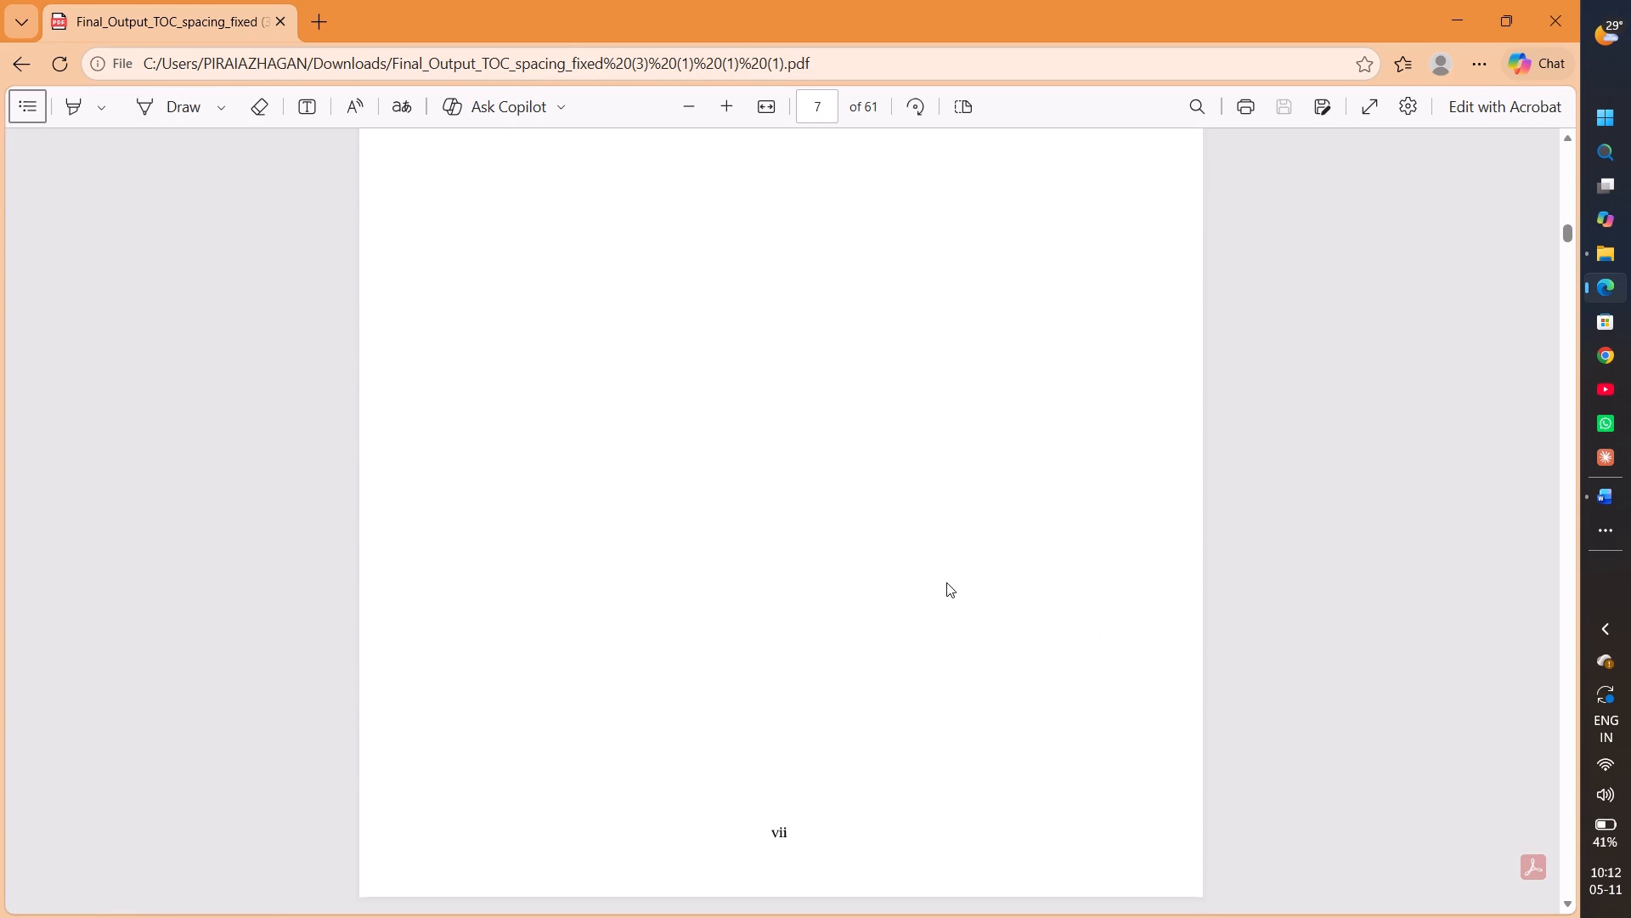
pyautogui.scroll(-2, 946, 582)
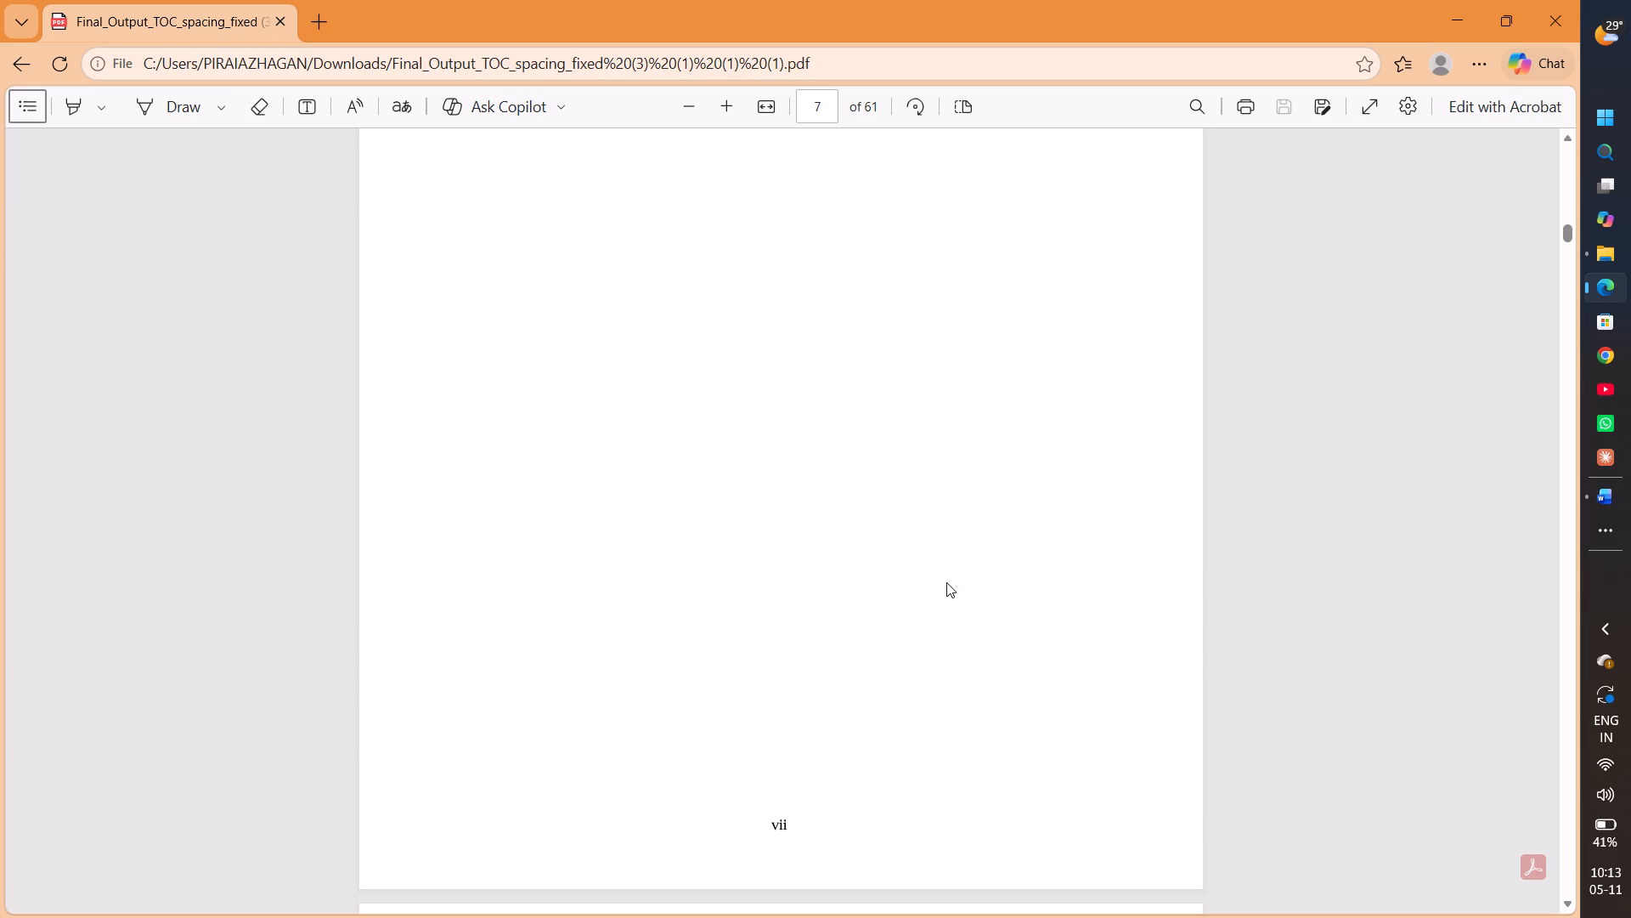
pyautogui.scroll(-1, 946, 582)
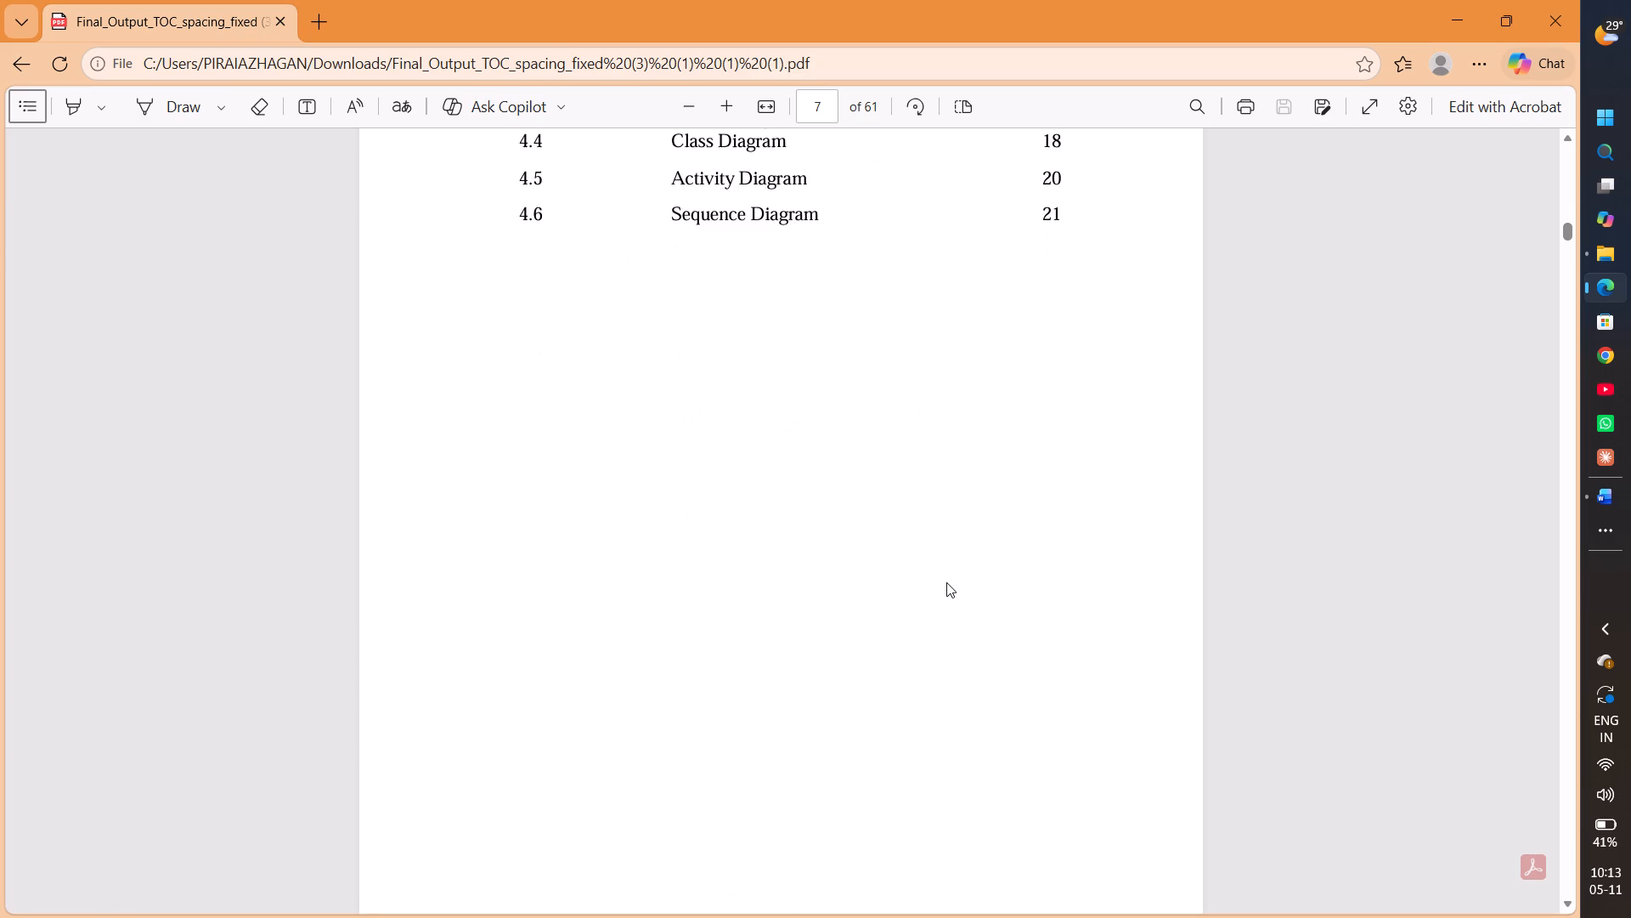
pyautogui.scroll(-3, 946, 582)
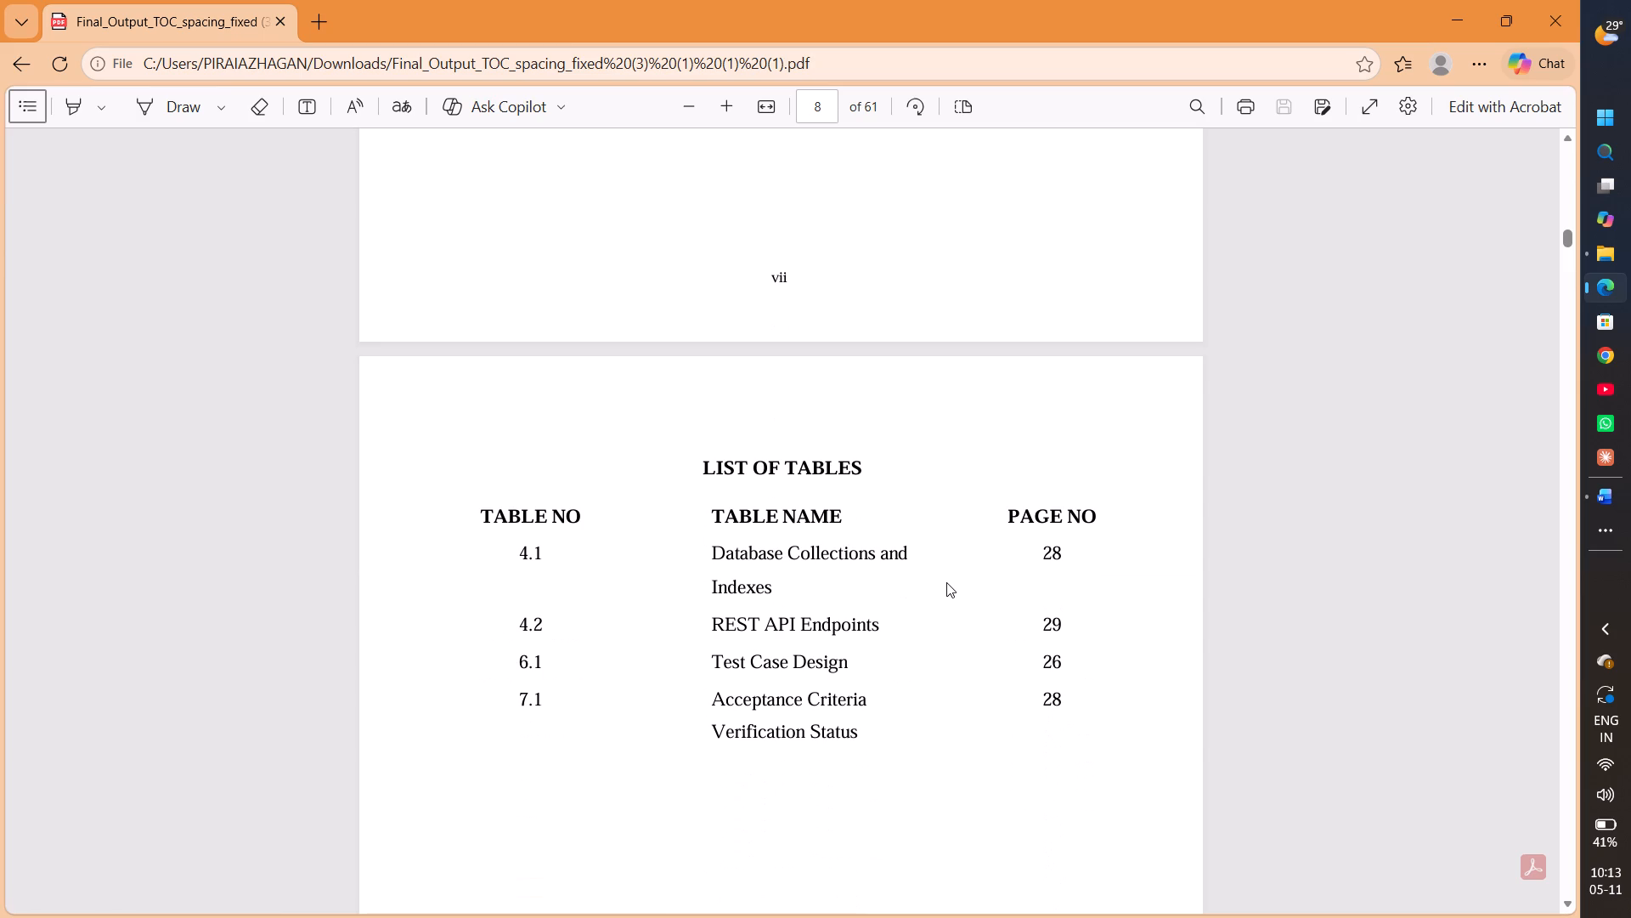
pyautogui.scroll(-6, 946, 582)
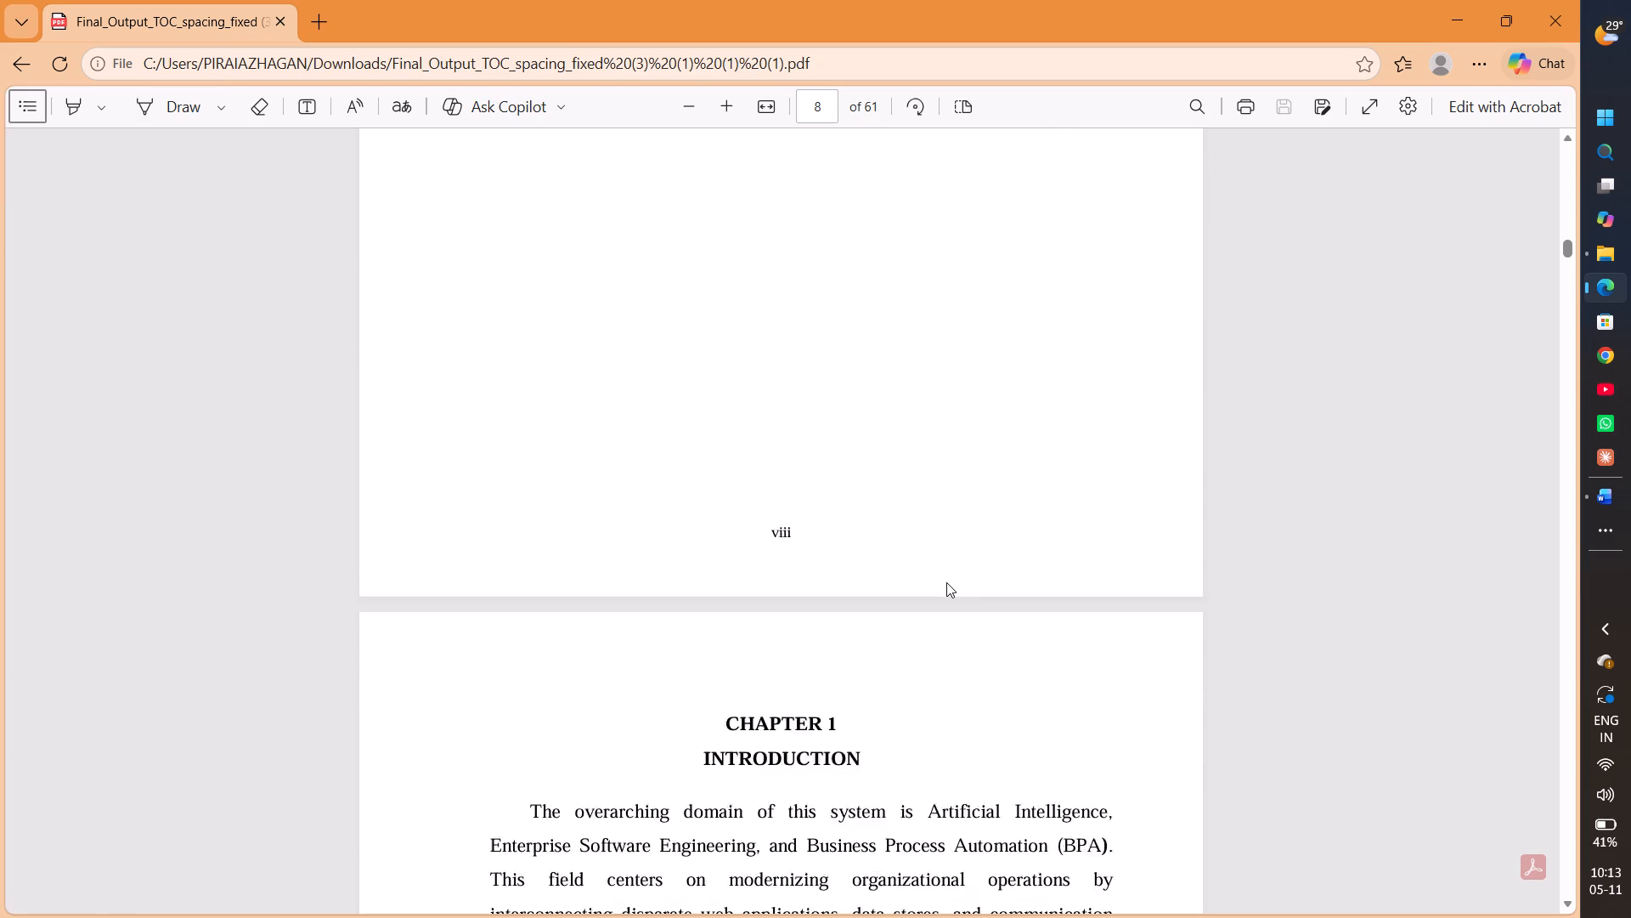
# Review the Chapter 1 introduction, objective and scope pages and the literature survey up to the Proposed System section in the PDF.
pyautogui.scroll(-7, 946, 582)
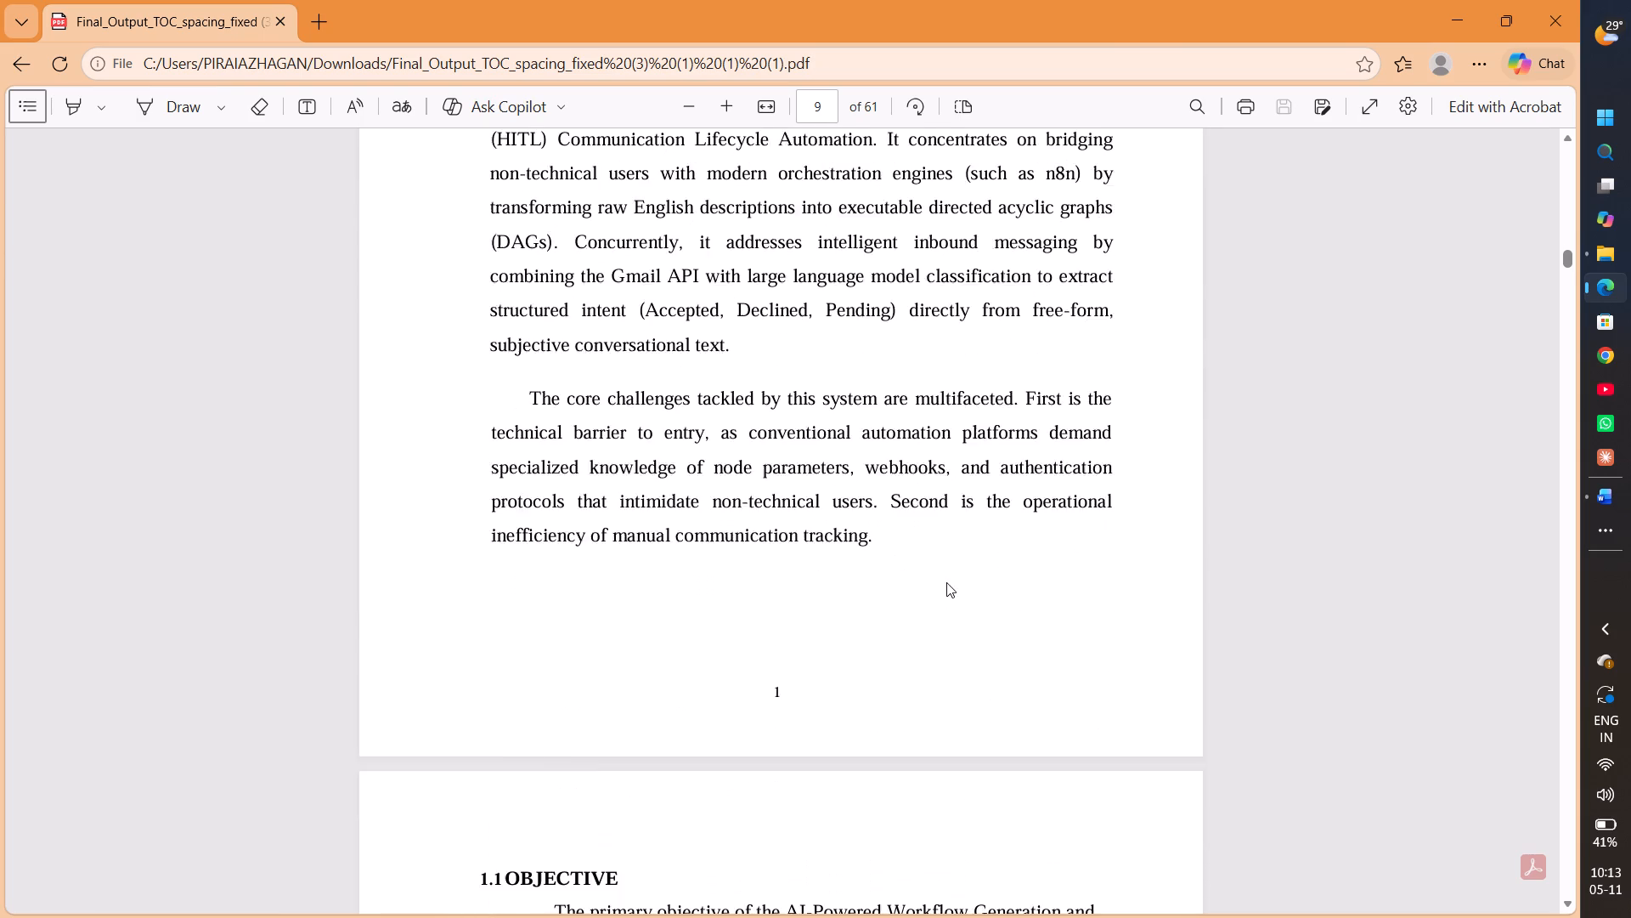
pyautogui.scroll(-8, 946, 582)
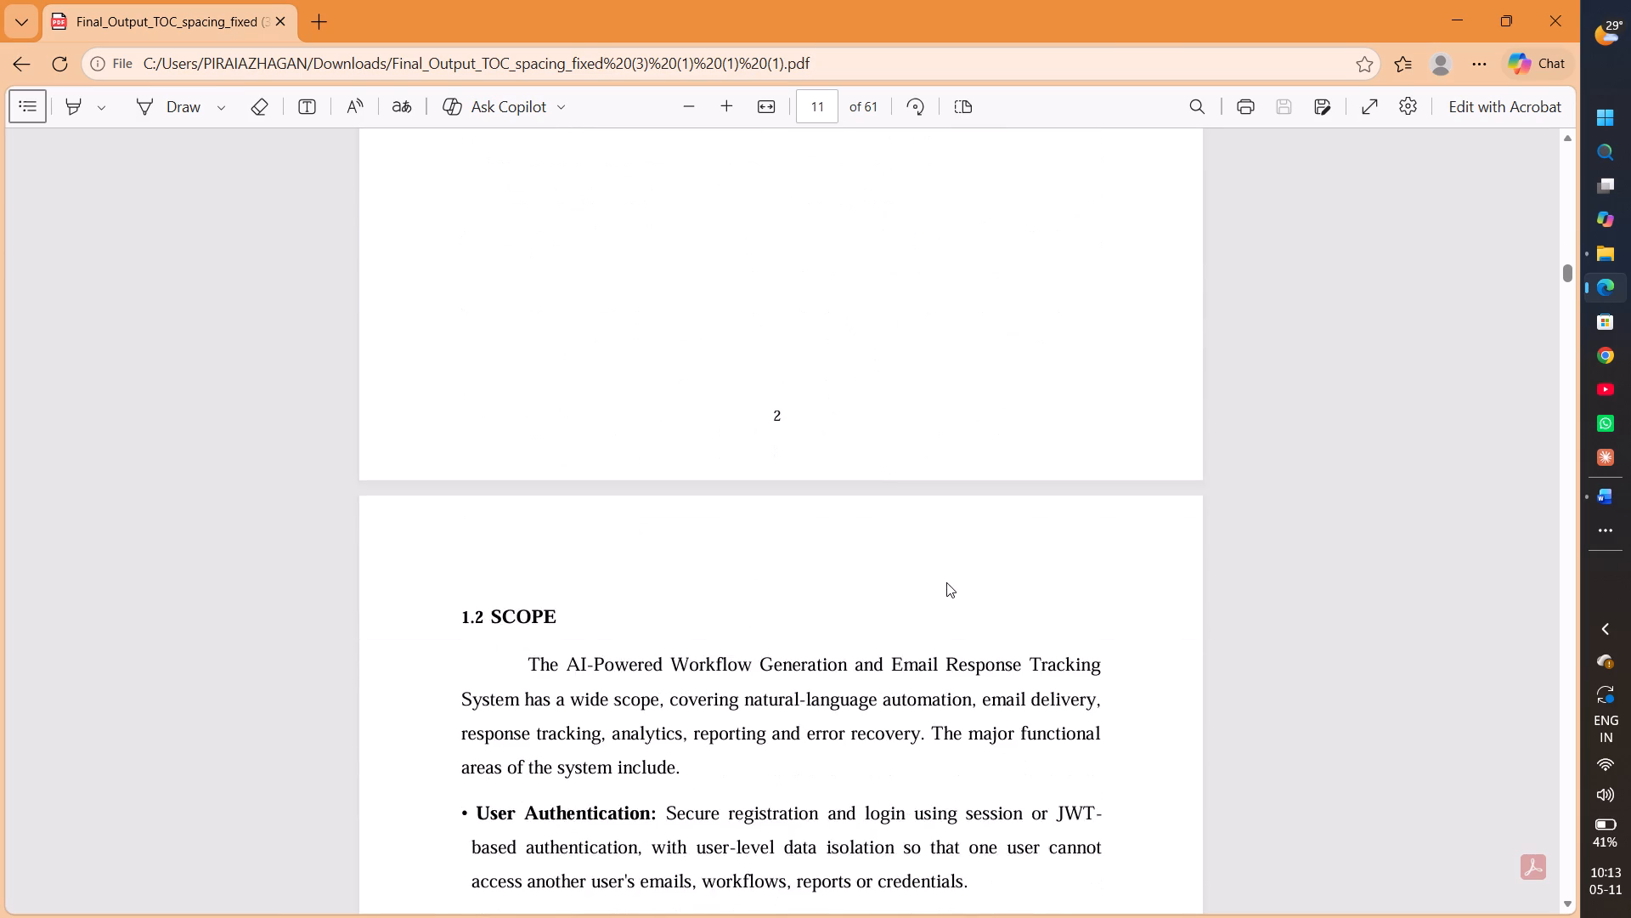
pyautogui.scroll(-7, 946, 582)
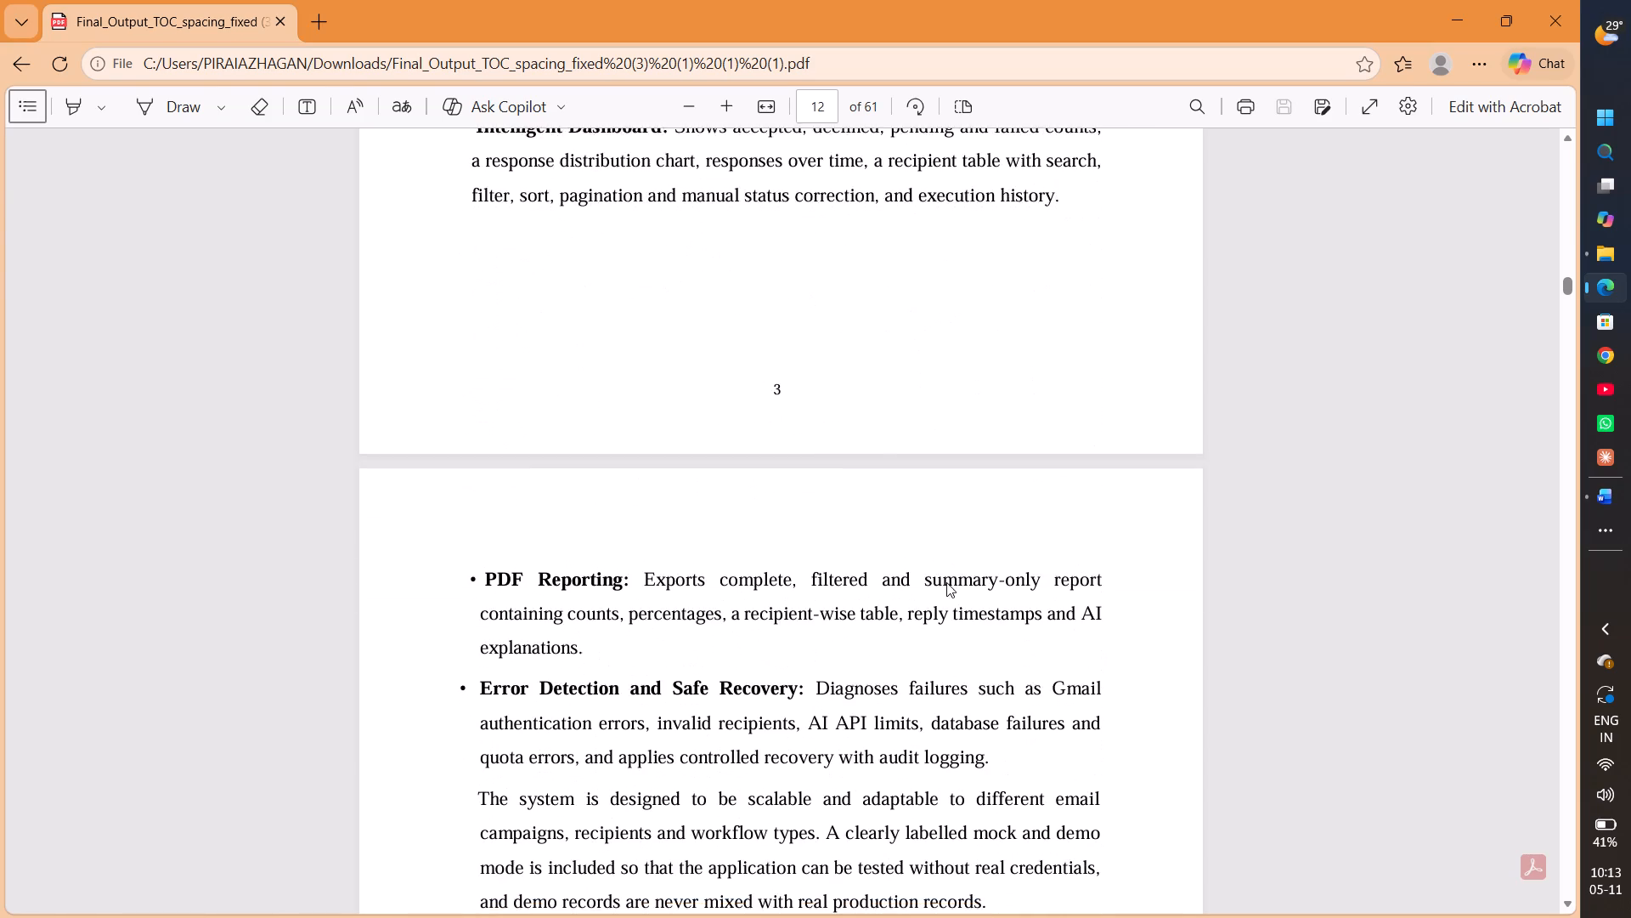
pyautogui.scroll(-7, 946, 582)
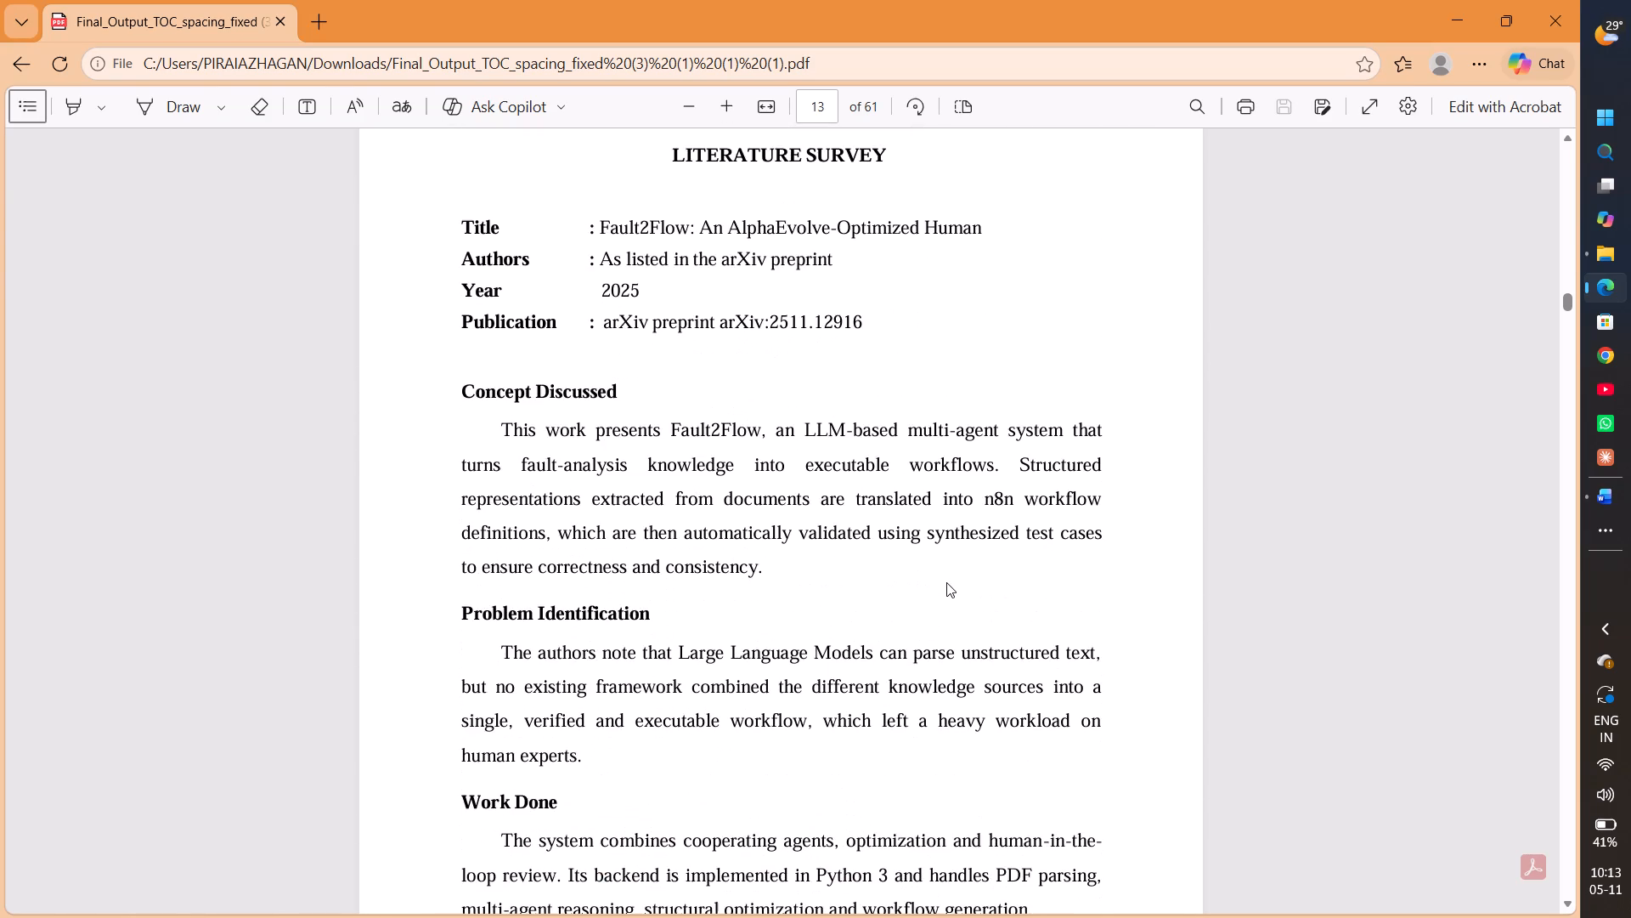
pyautogui.scroll(-3, 946, 582)
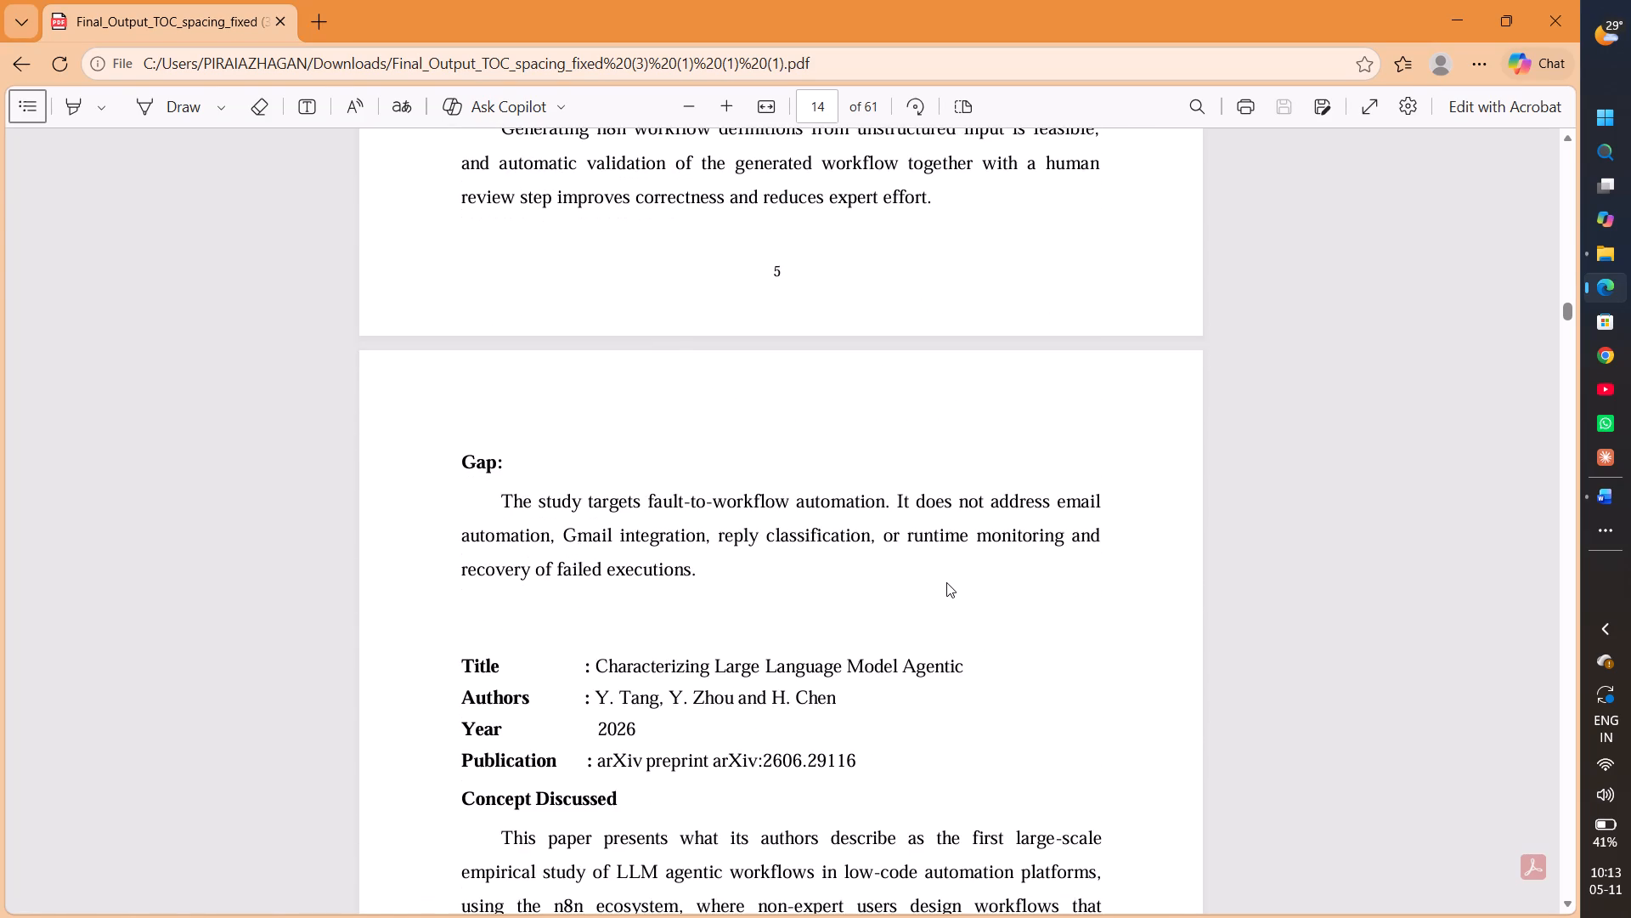
pyautogui.scroll(-4, 946, 582)
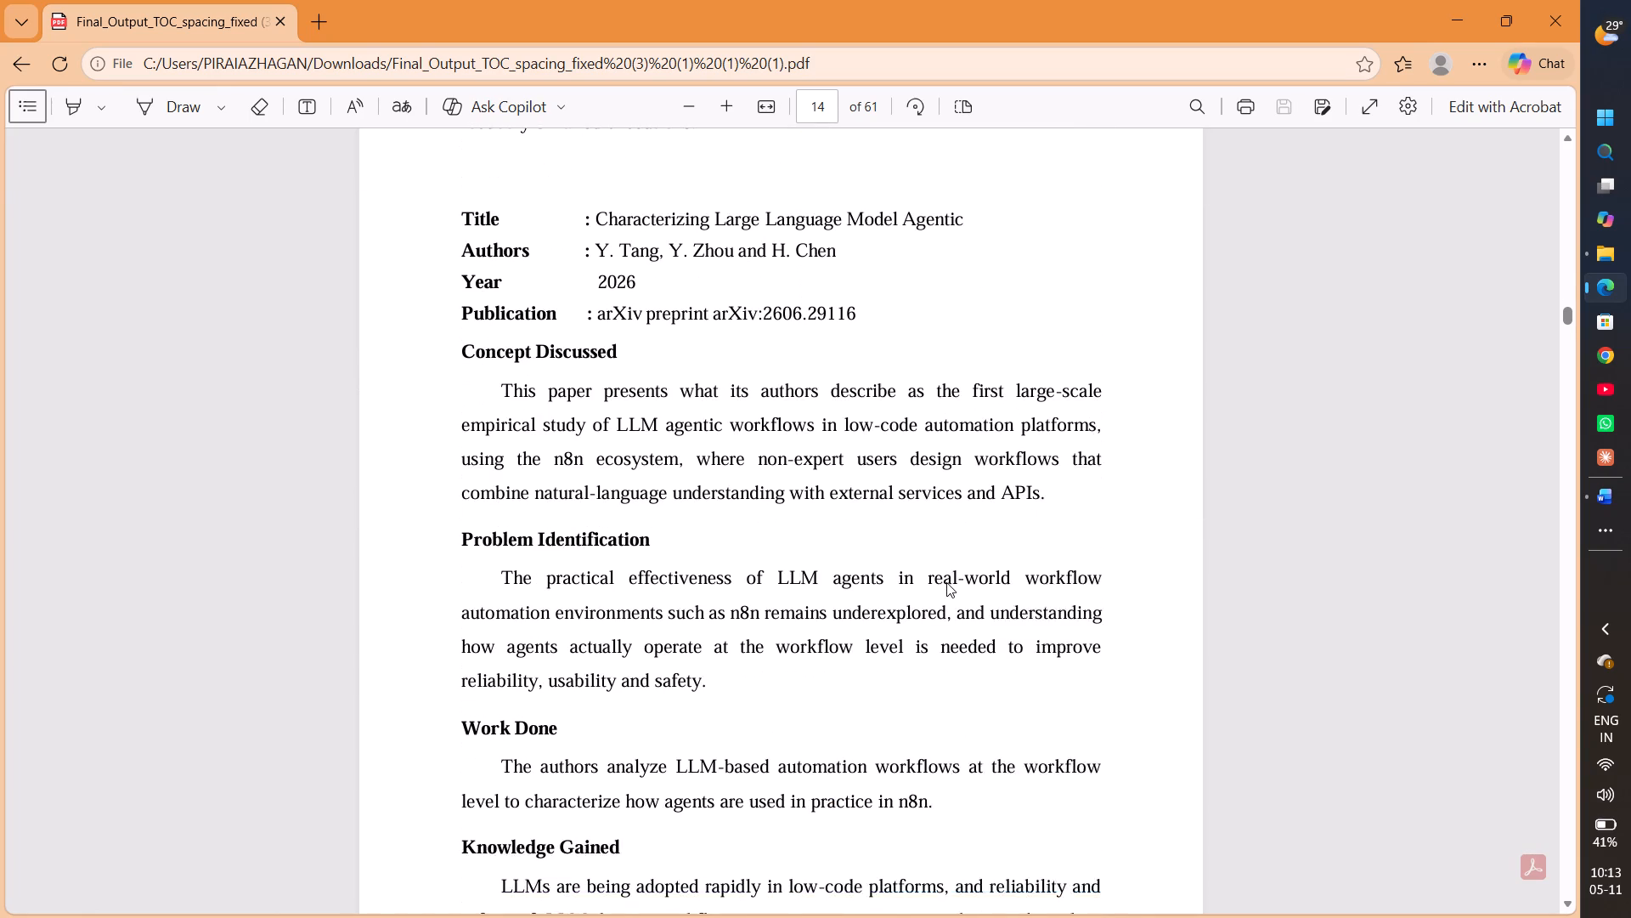
pyautogui.scroll(-3, 946, 582)
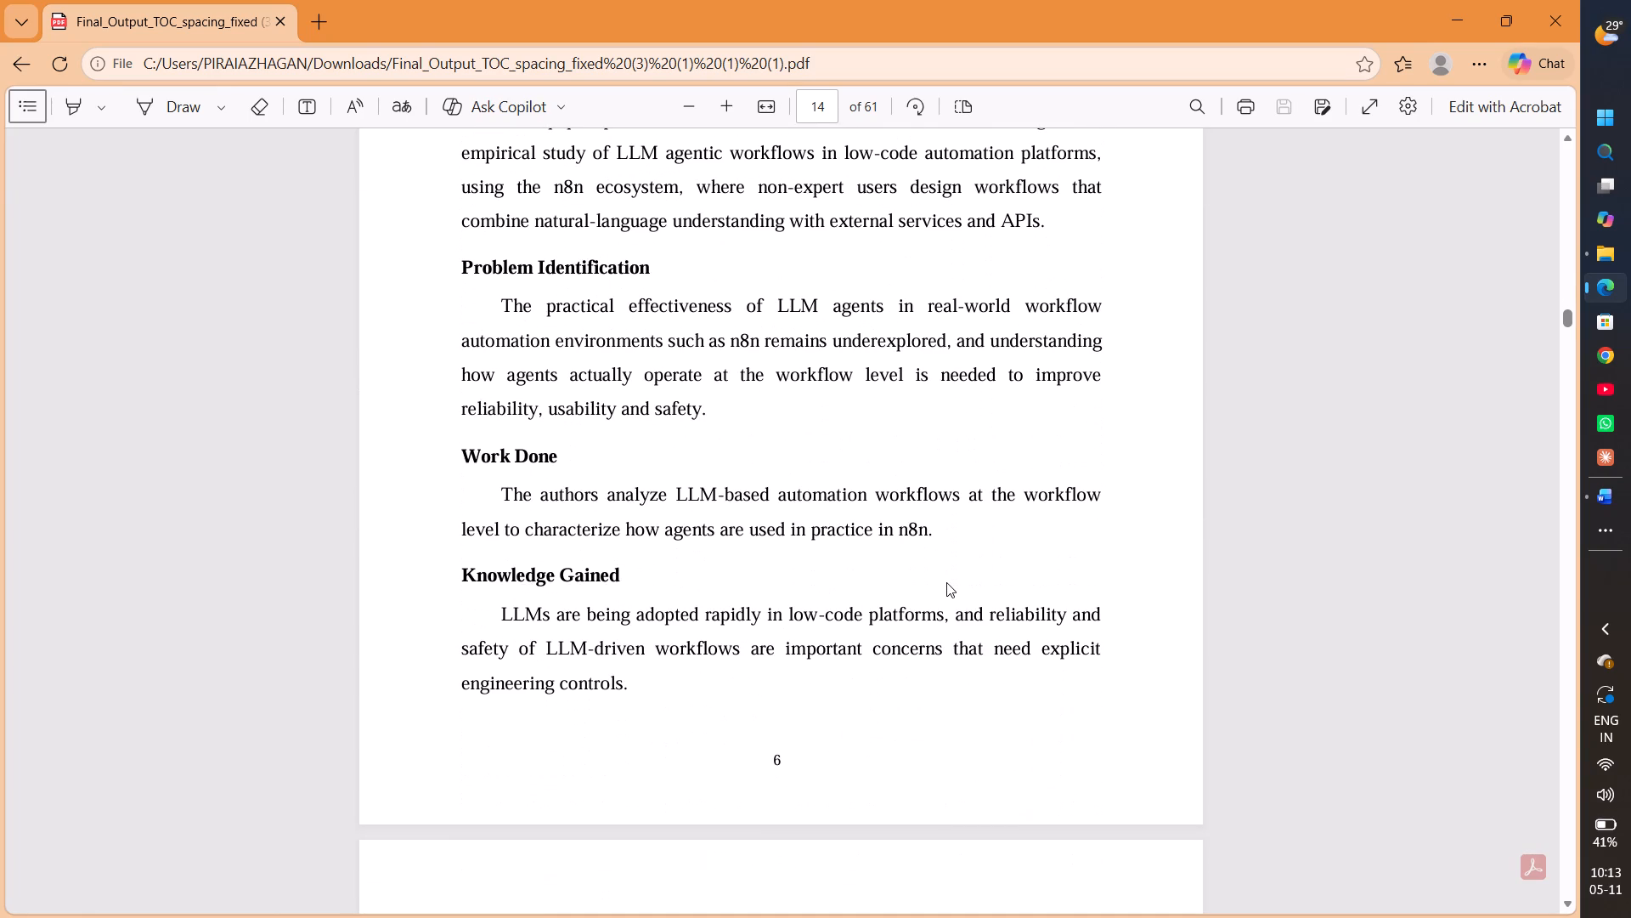
pyautogui.scroll(-3, 946, 582)
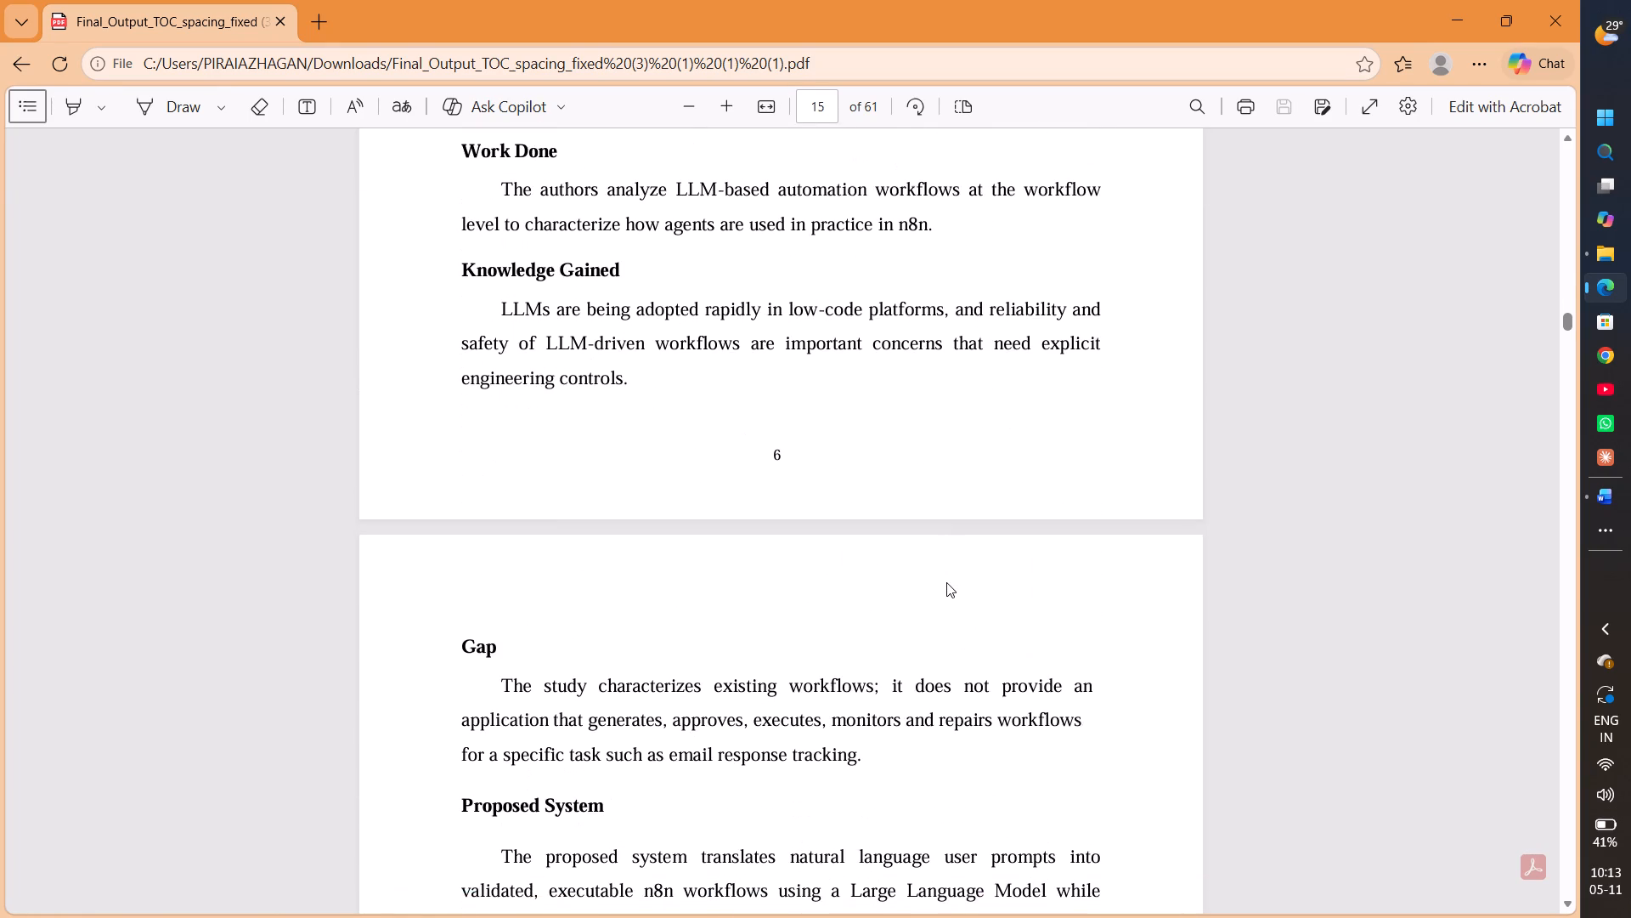
pyautogui.scroll(-2, 946, 582)
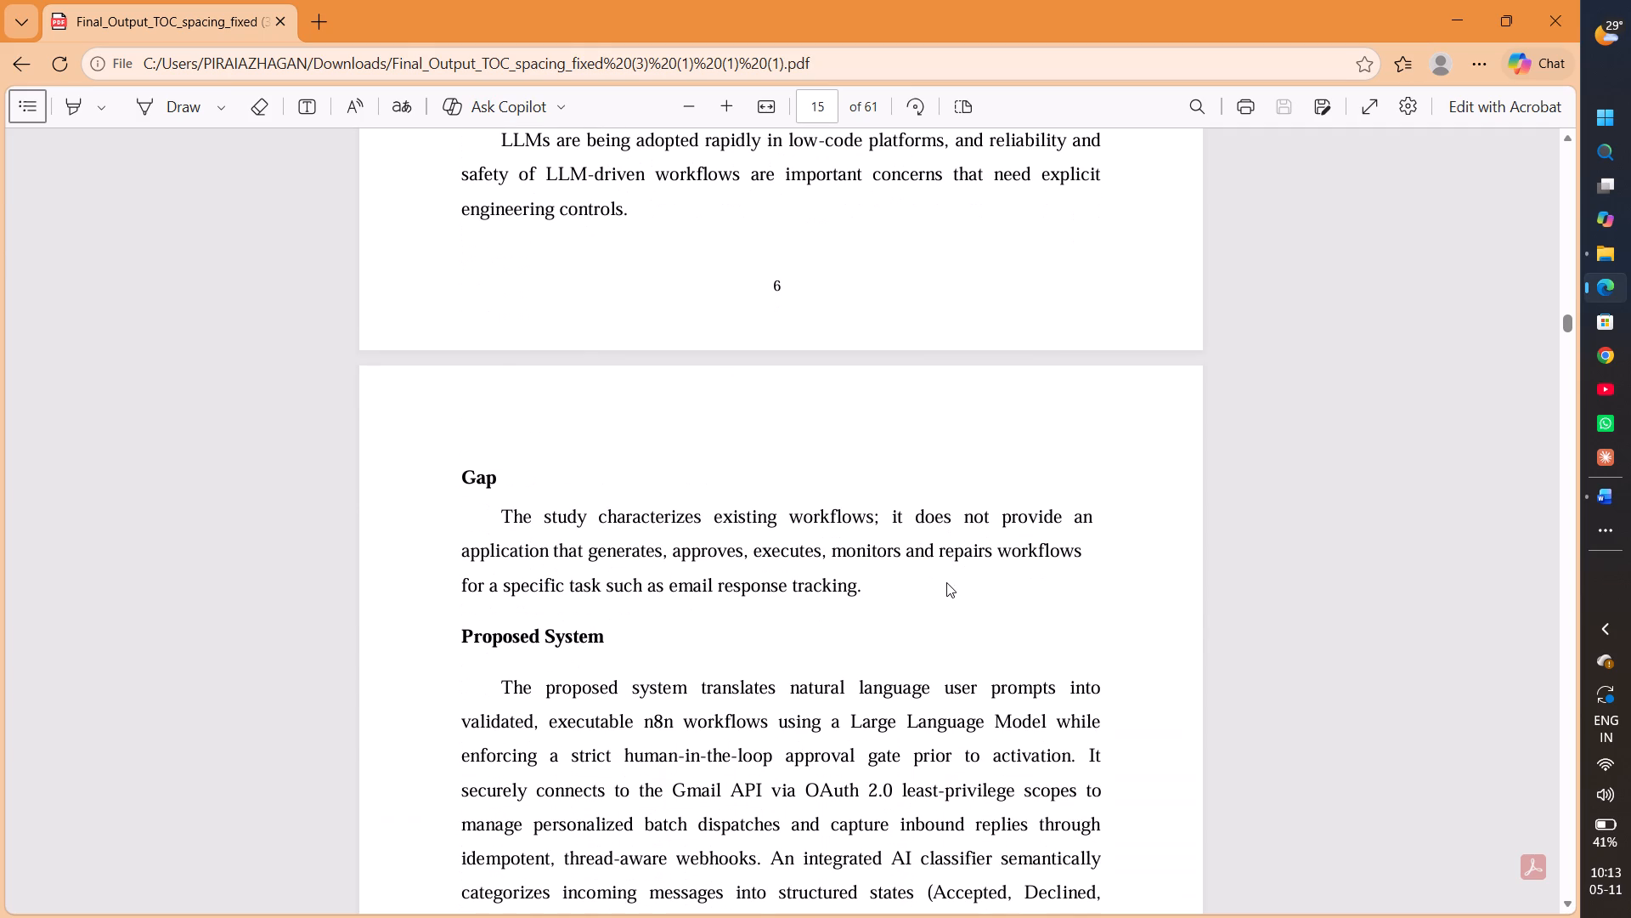
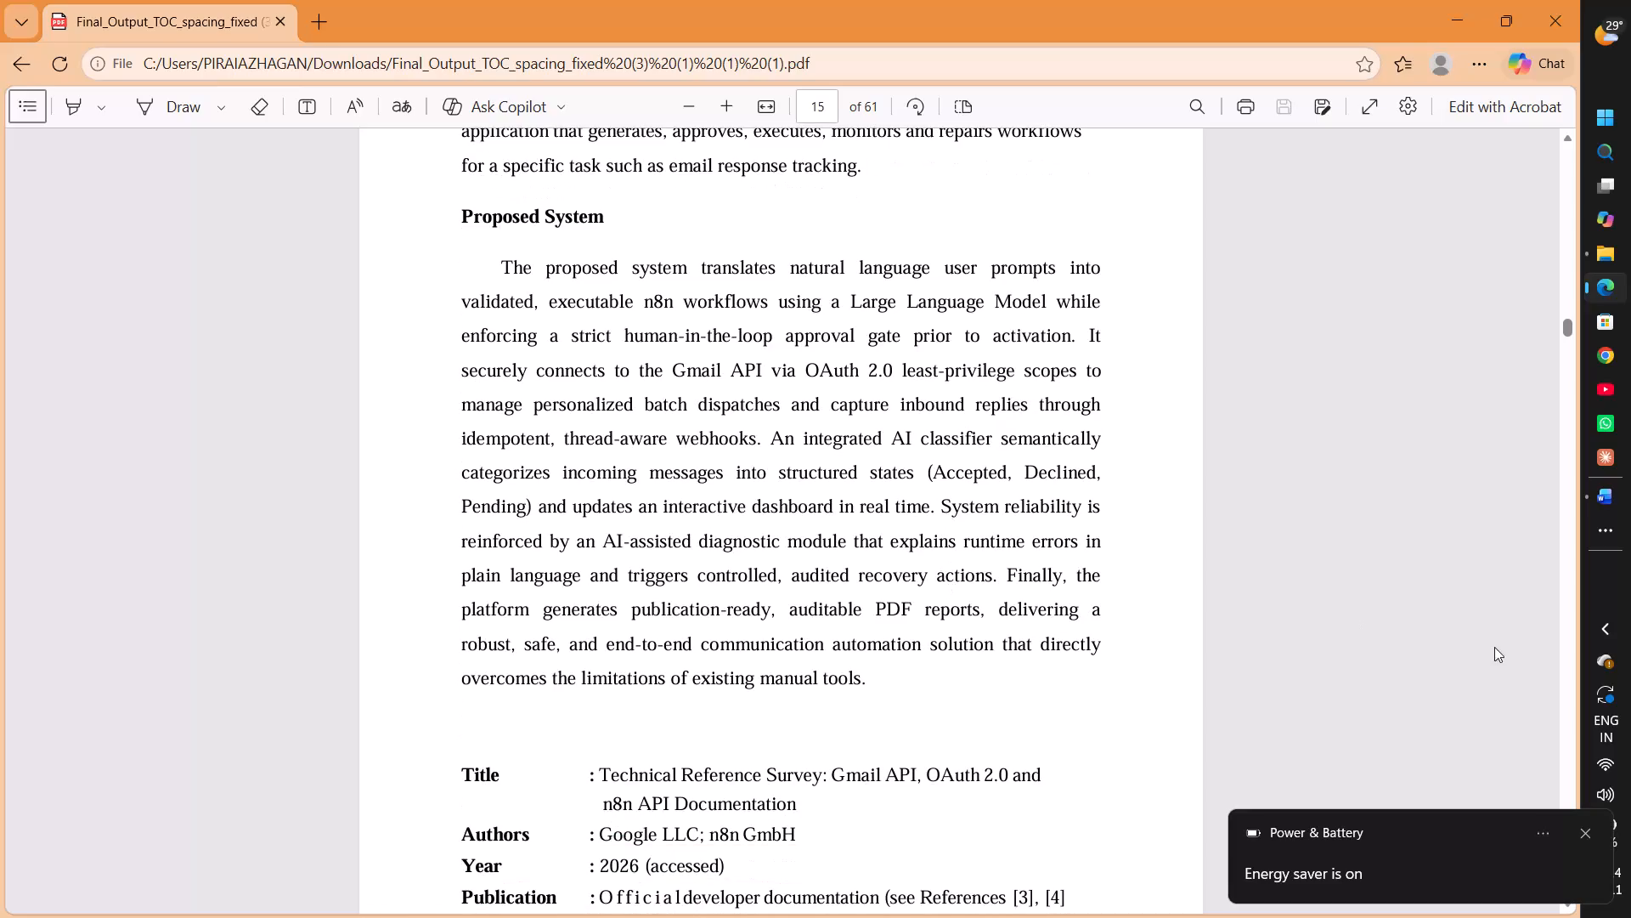
# Review the PDF from the Technical Reference Survey through the Chapter 3 requirements and specifications to the Chapter 4 Class Diagram section.
pyautogui.click(1581, 831)
pyautogui.scroll(-2, 1385, 745)
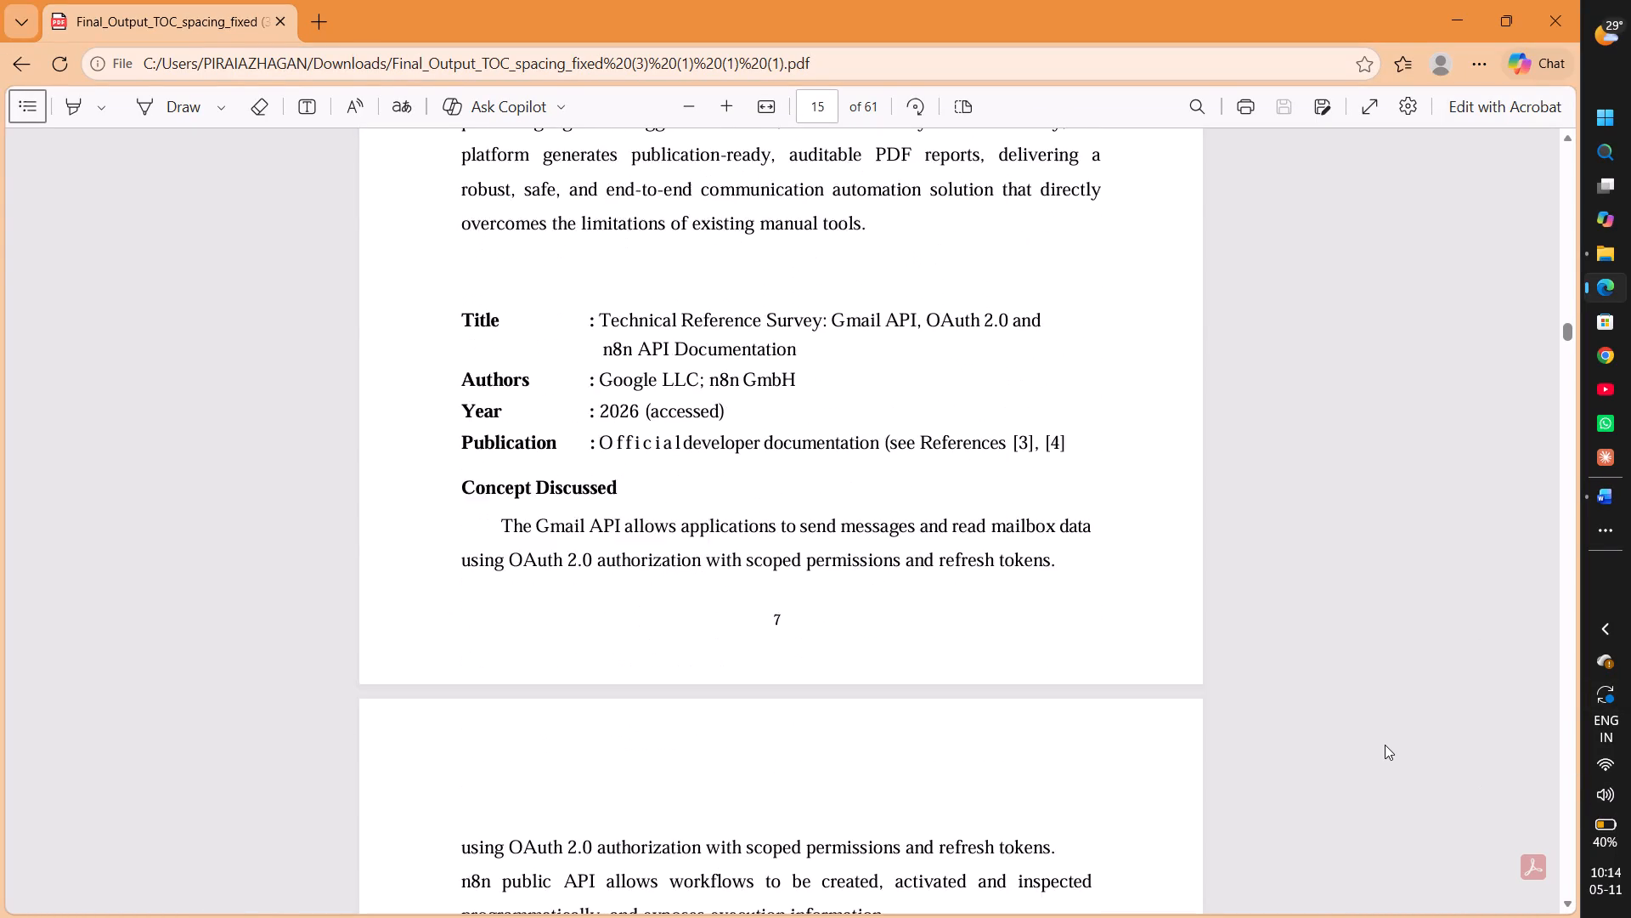
pyautogui.scroll(-3, 1385, 745)
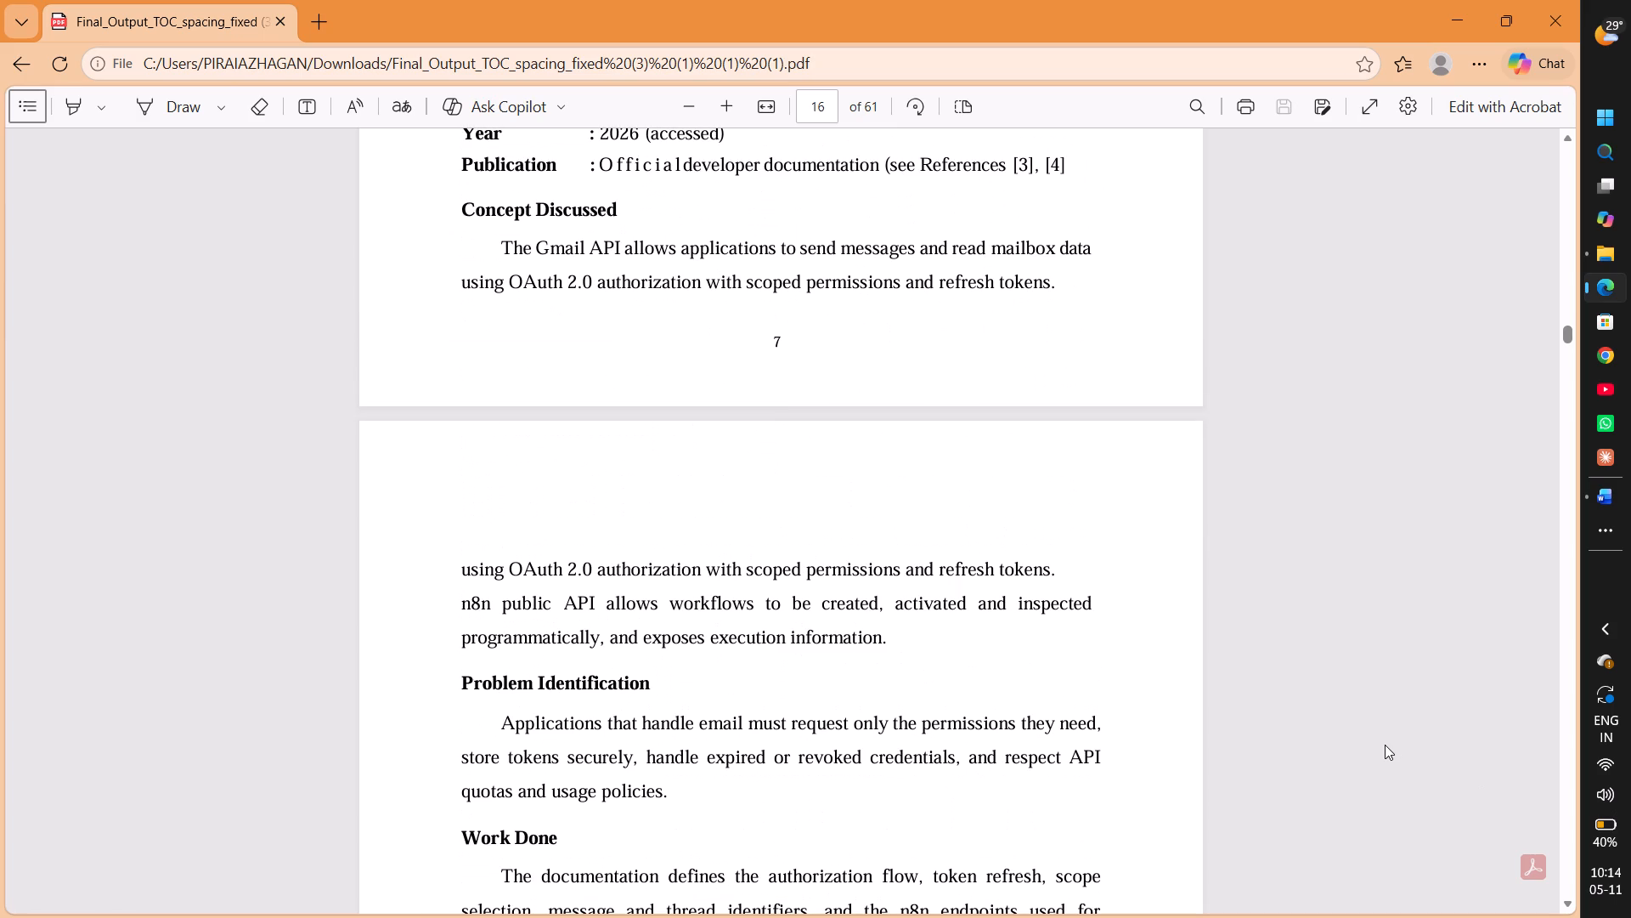
pyautogui.scroll(-6, 1385, 745)
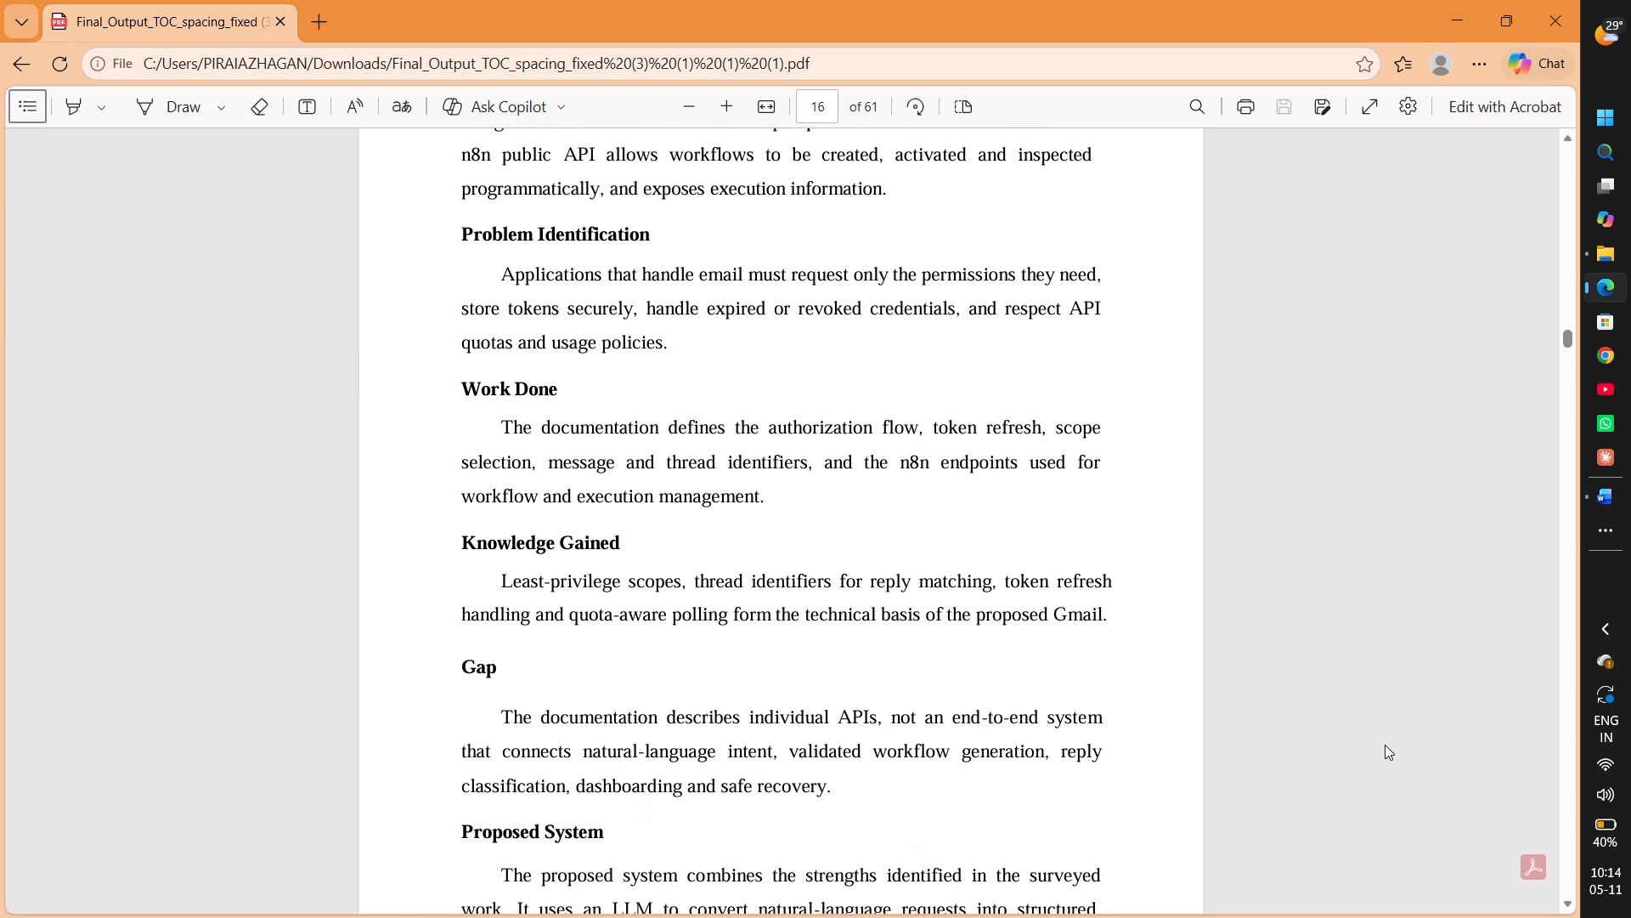
pyautogui.scroll(-7, 1385, 745)
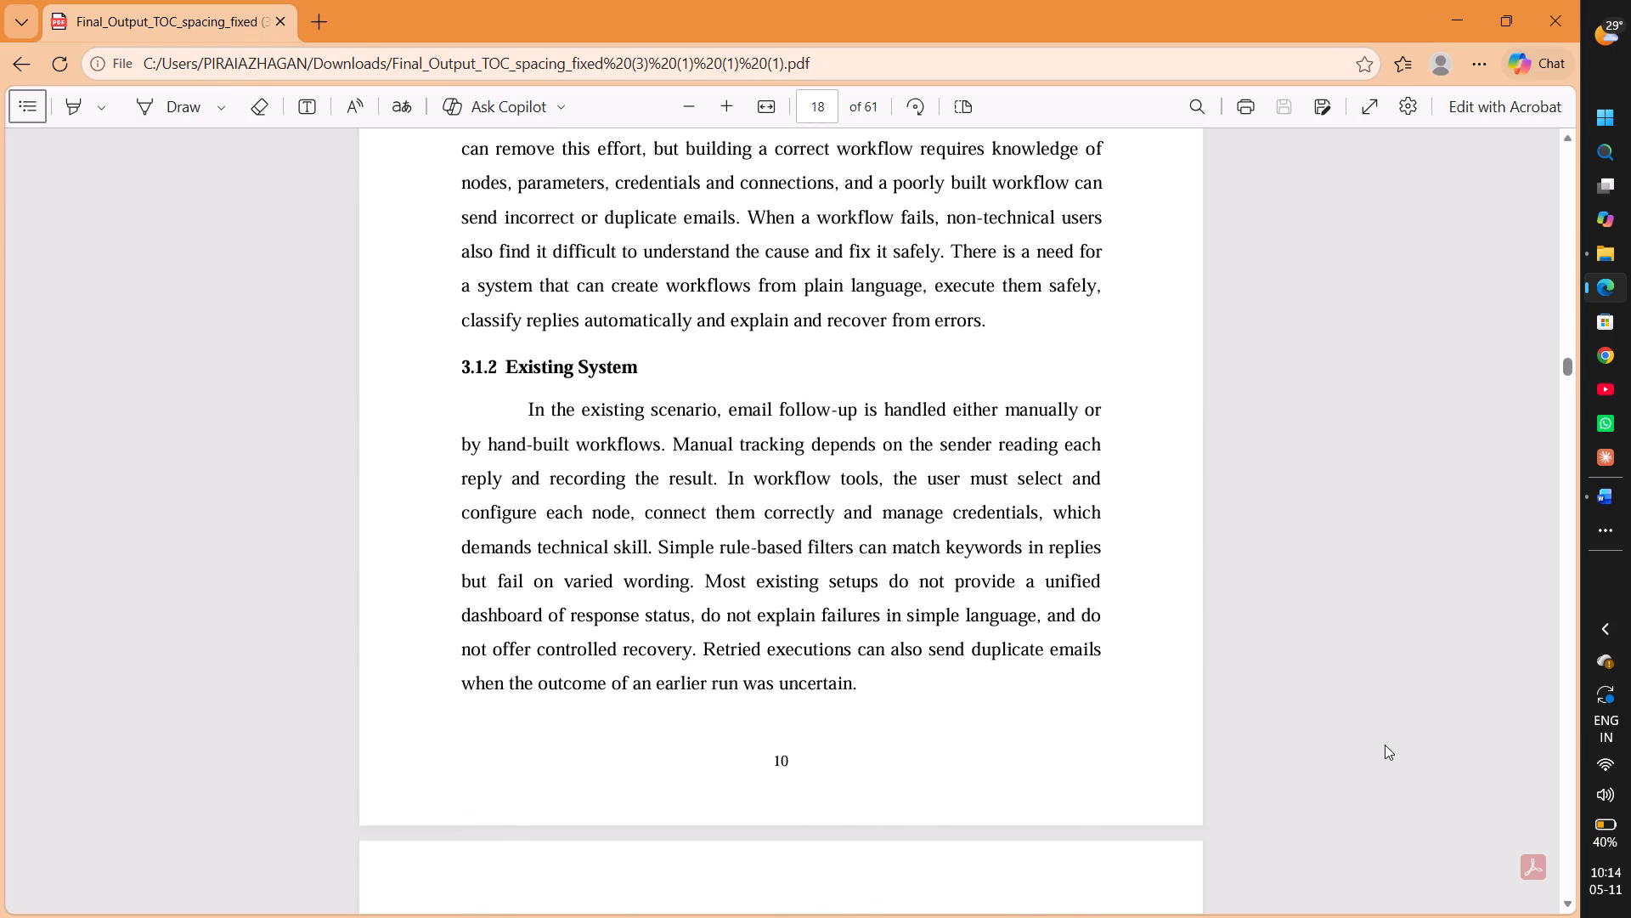
pyautogui.scroll(-6, 1385, 745)
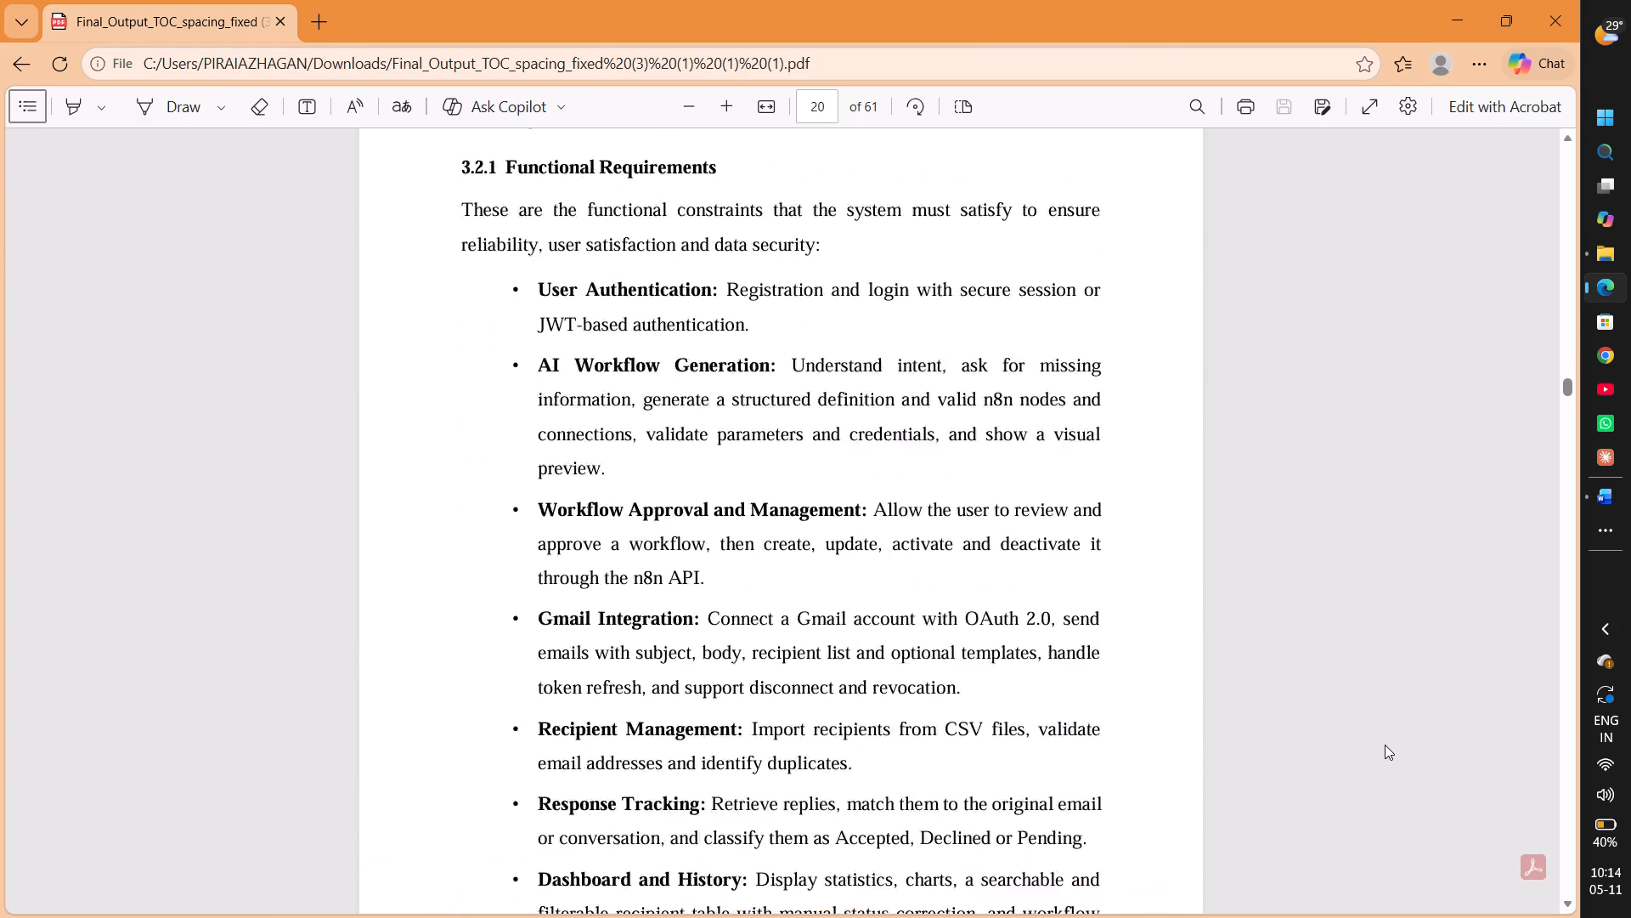
pyautogui.scroll(-2, 1385, 745)
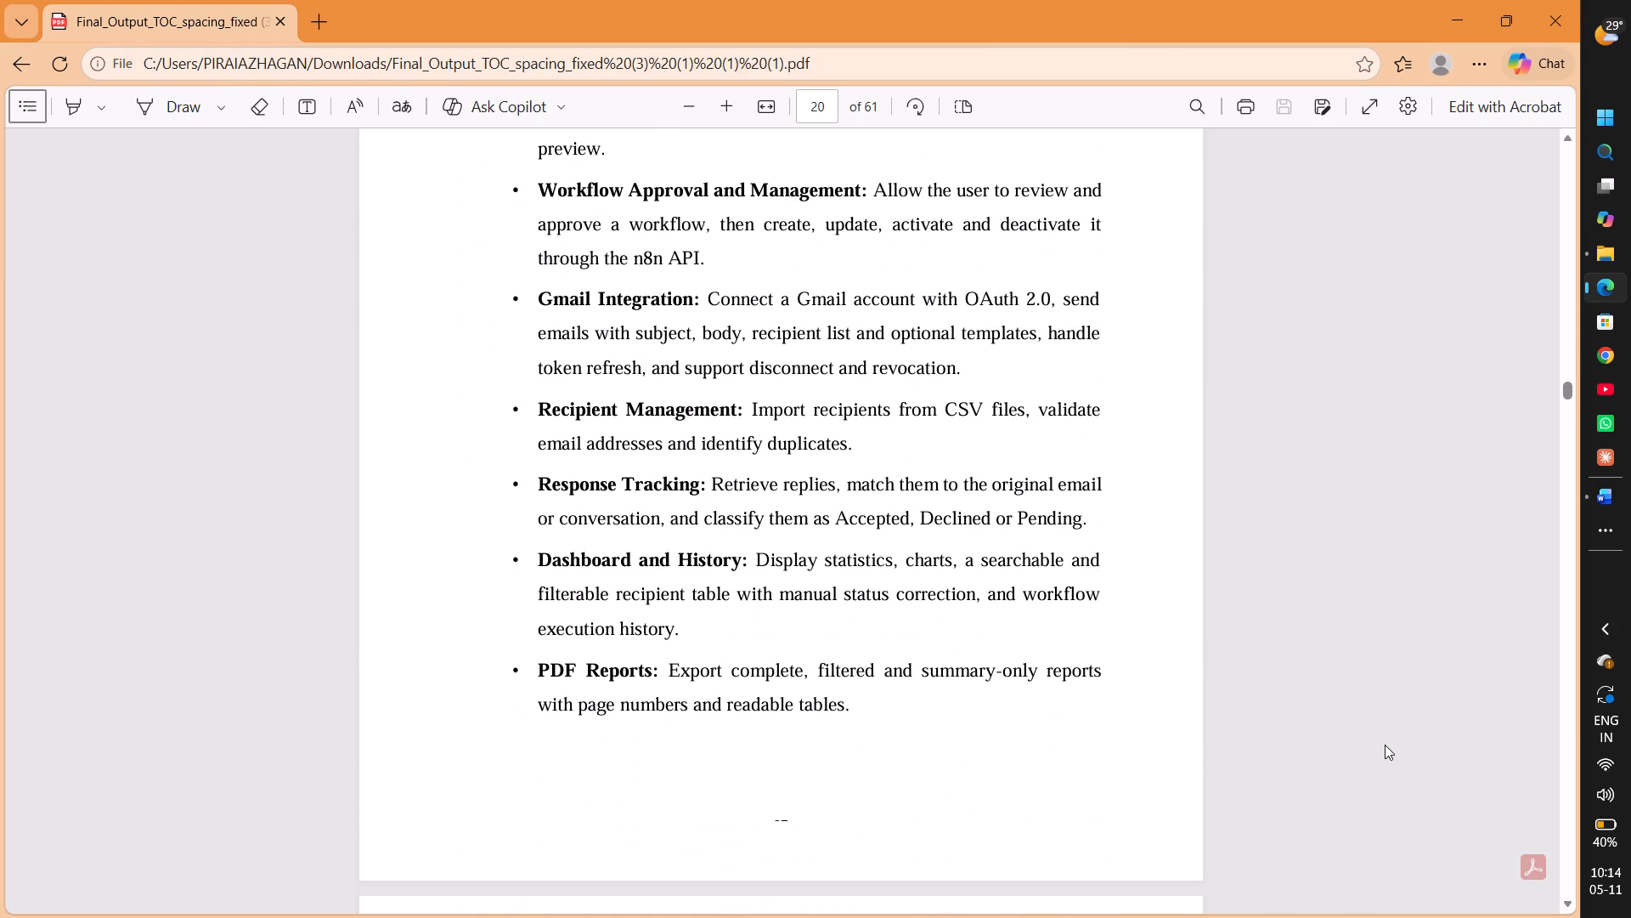
pyautogui.scroll(-4, 1385, 745)
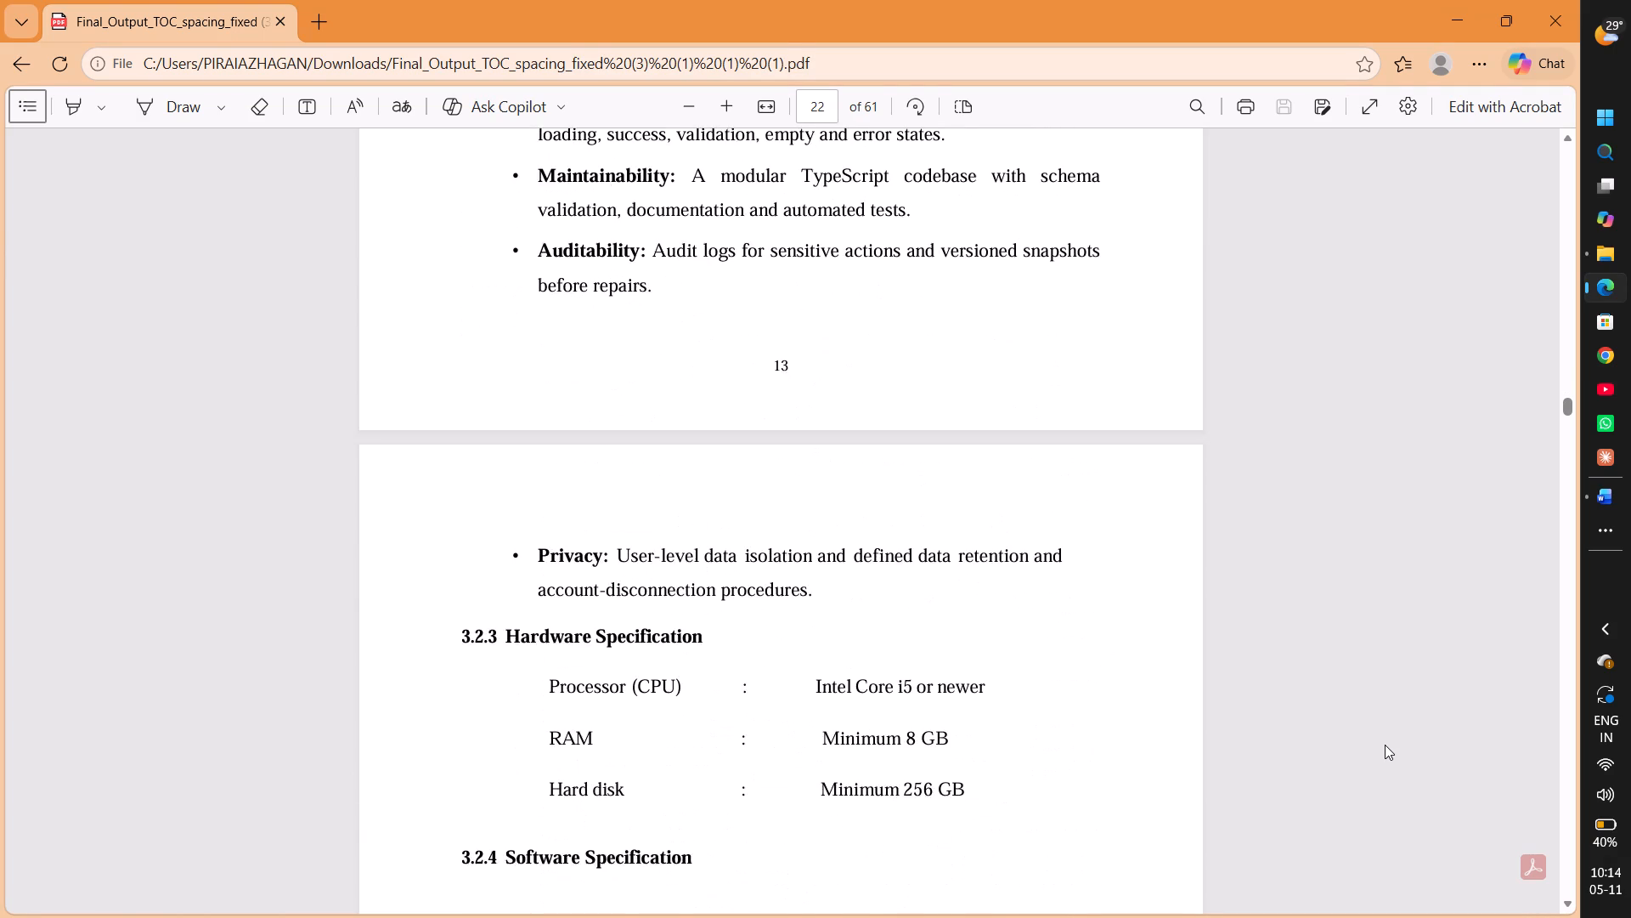
pyautogui.scroll(-8, 1385, 745)
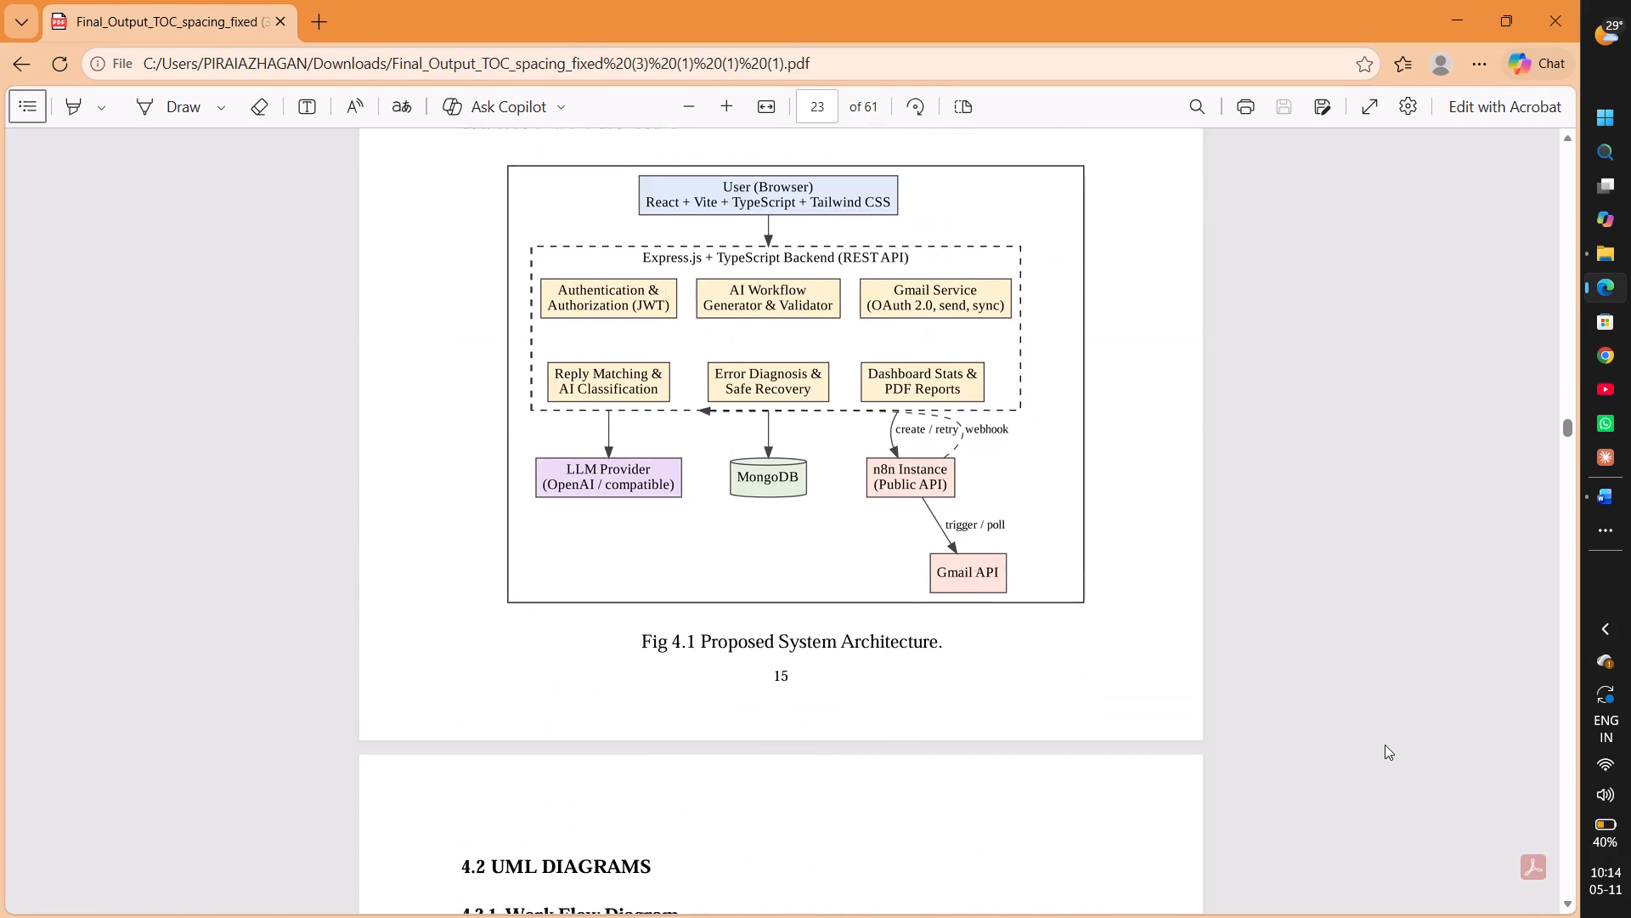
pyautogui.scroll(-8, 1385, 745)
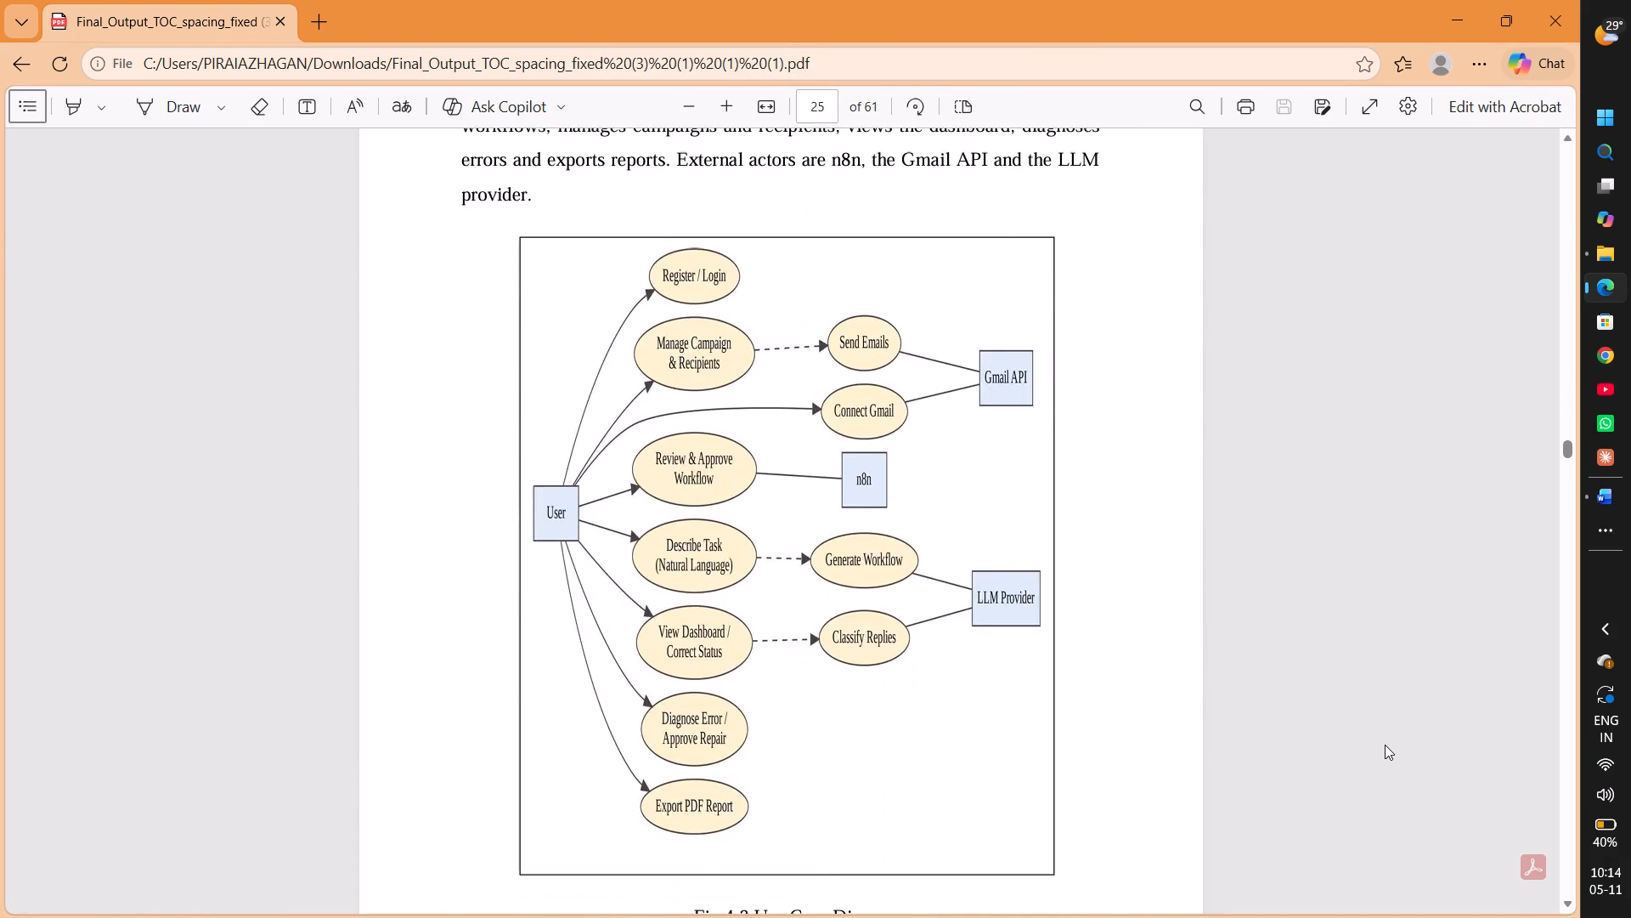
pyautogui.scroll(-6, 1385, 745)
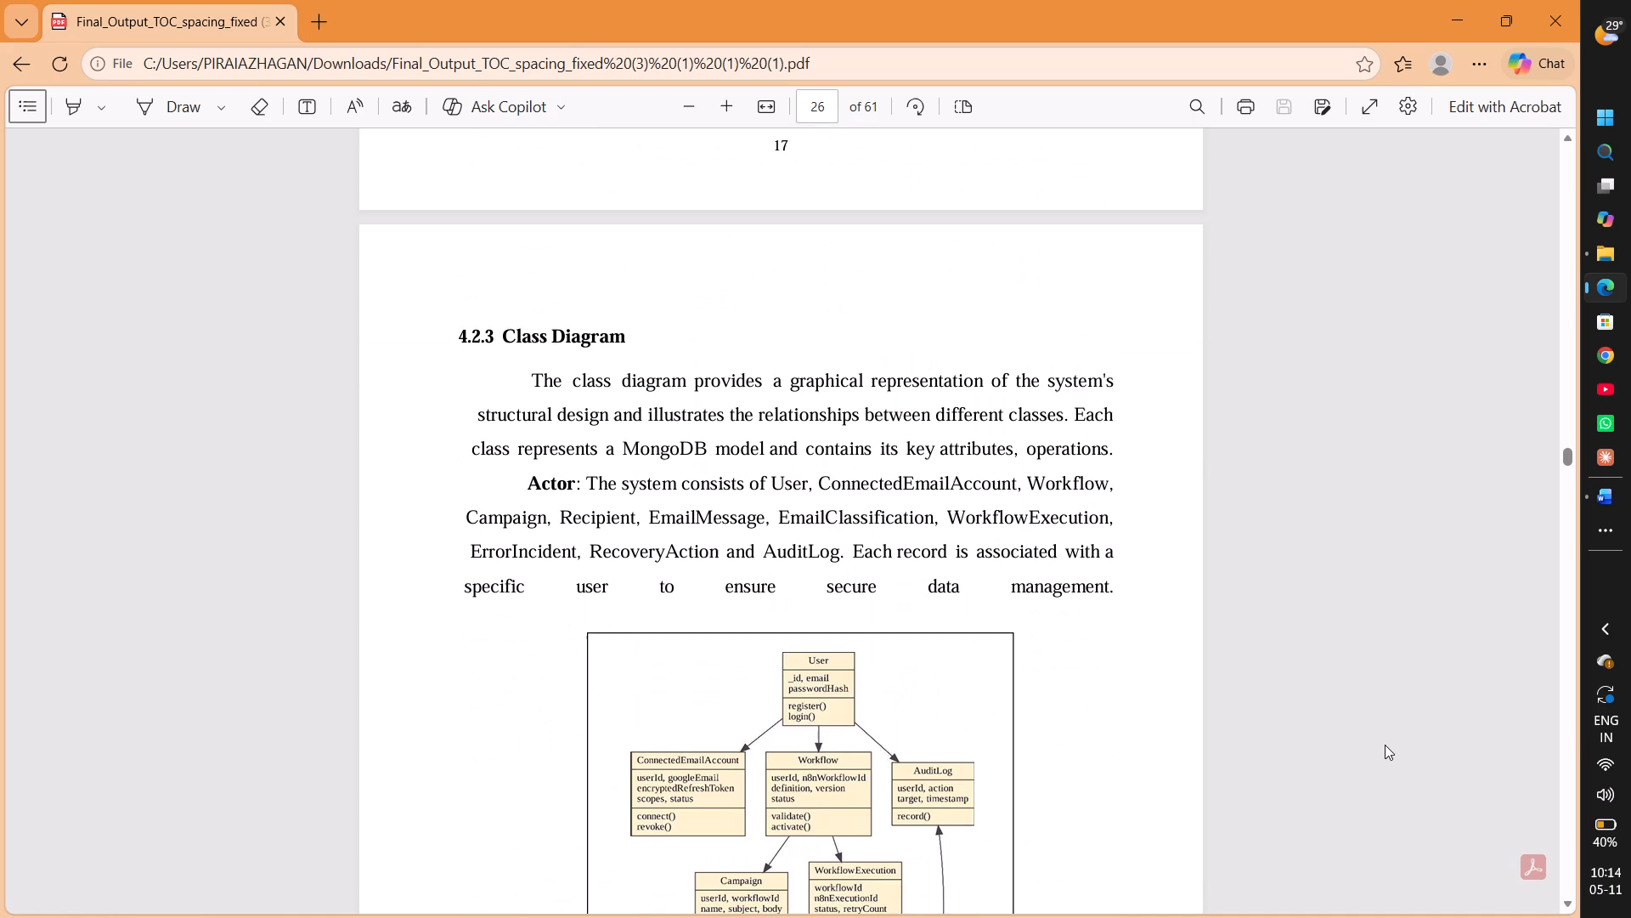
pyautogui.scroll(-1, 1385, 745)
# Switch back to the project report in Word.
pyautogui.hotkey('alt', 'Tab')
# Switch to the Word report and check the pages from the lists of figures and tables up to the 4.2.3 Class Diagram section.
pyautogui.scroll(20, 1385, 745)
pyautogui.scroll(20, 1385, 745)
pyautogui.scroll(20, 1385, 745)
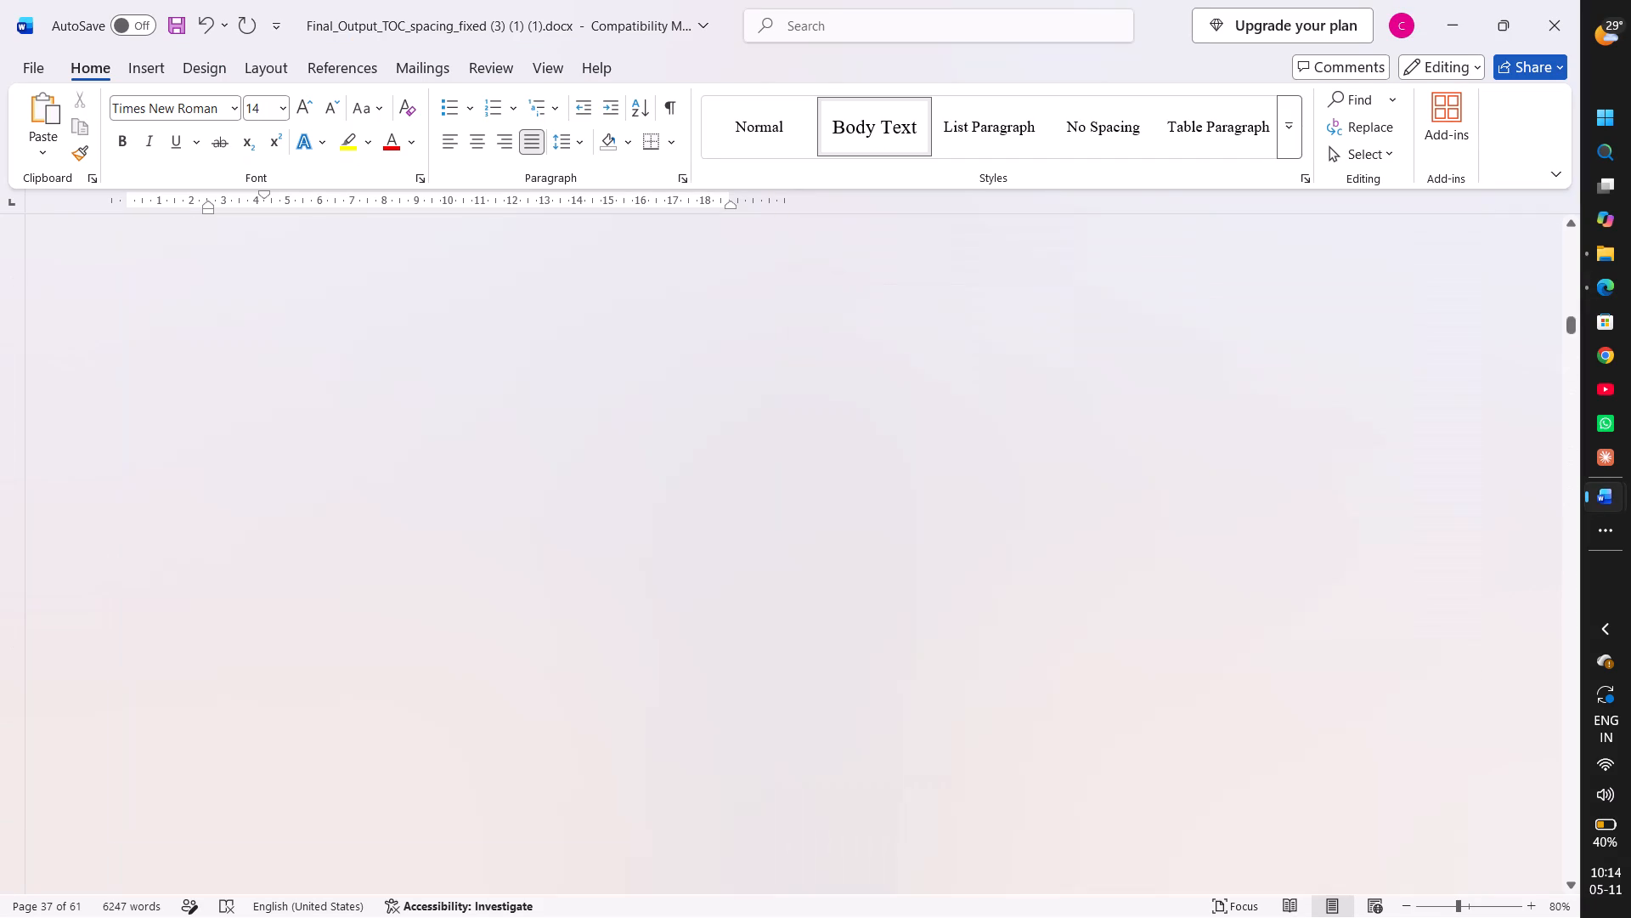
pyautogui.scroll(20, 1385, 745)
pyautogui.scroll(20, 1385, 745)
pyautogui.scroll(20, 1385, 745)
pyautogui.scroll(-6, 1385, 745)
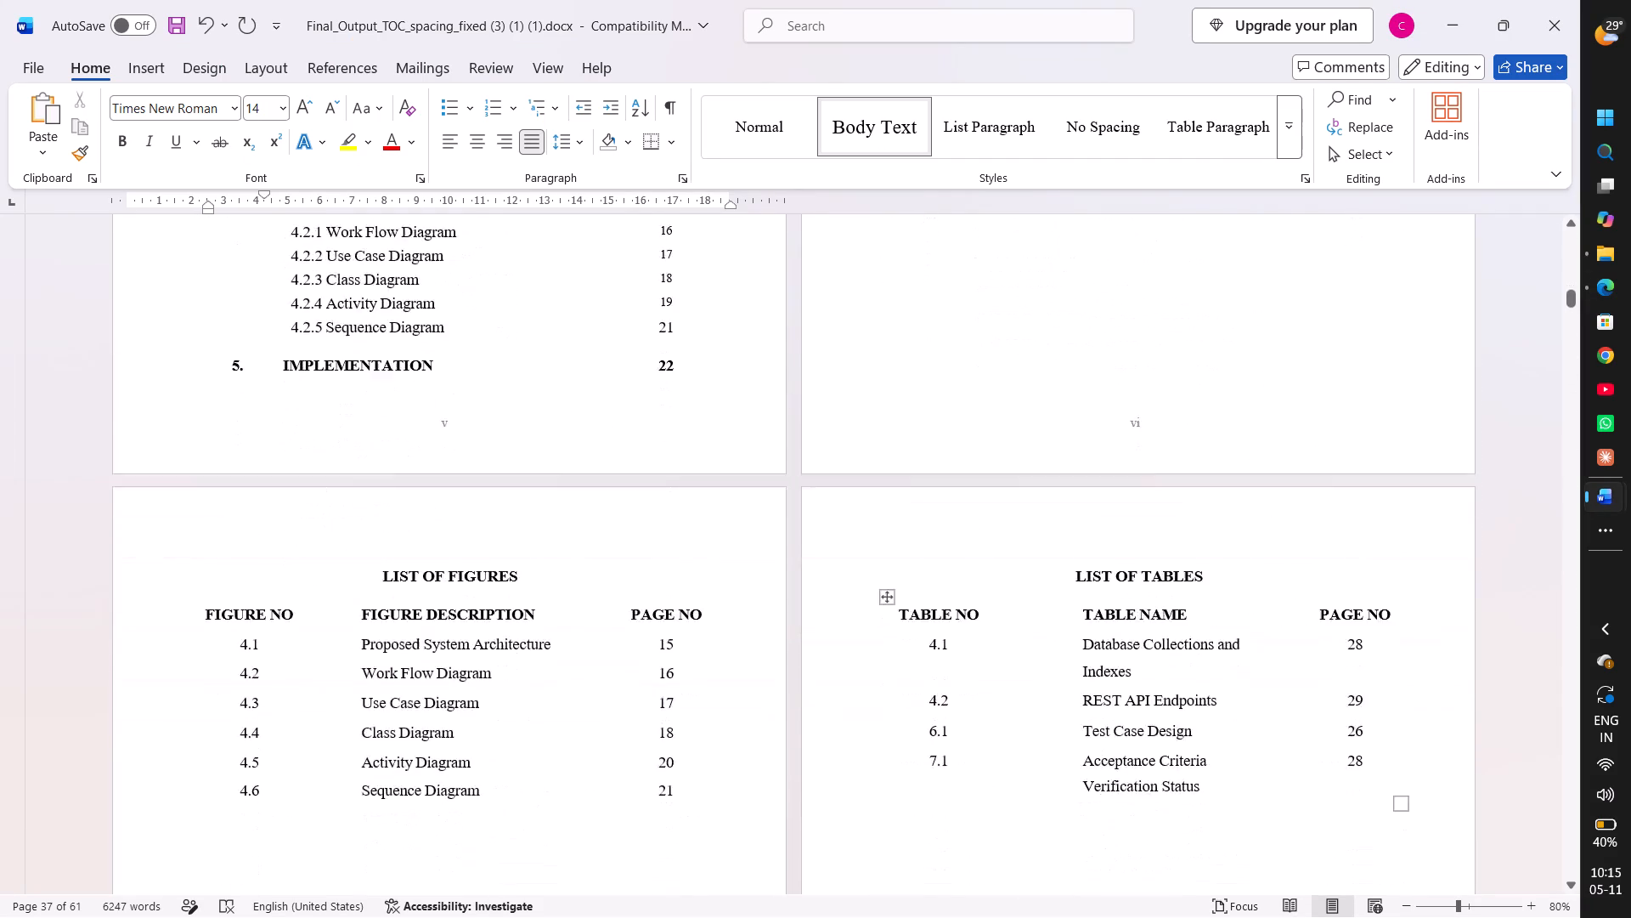
pyautogui.scroll(-9, 1385, 745)
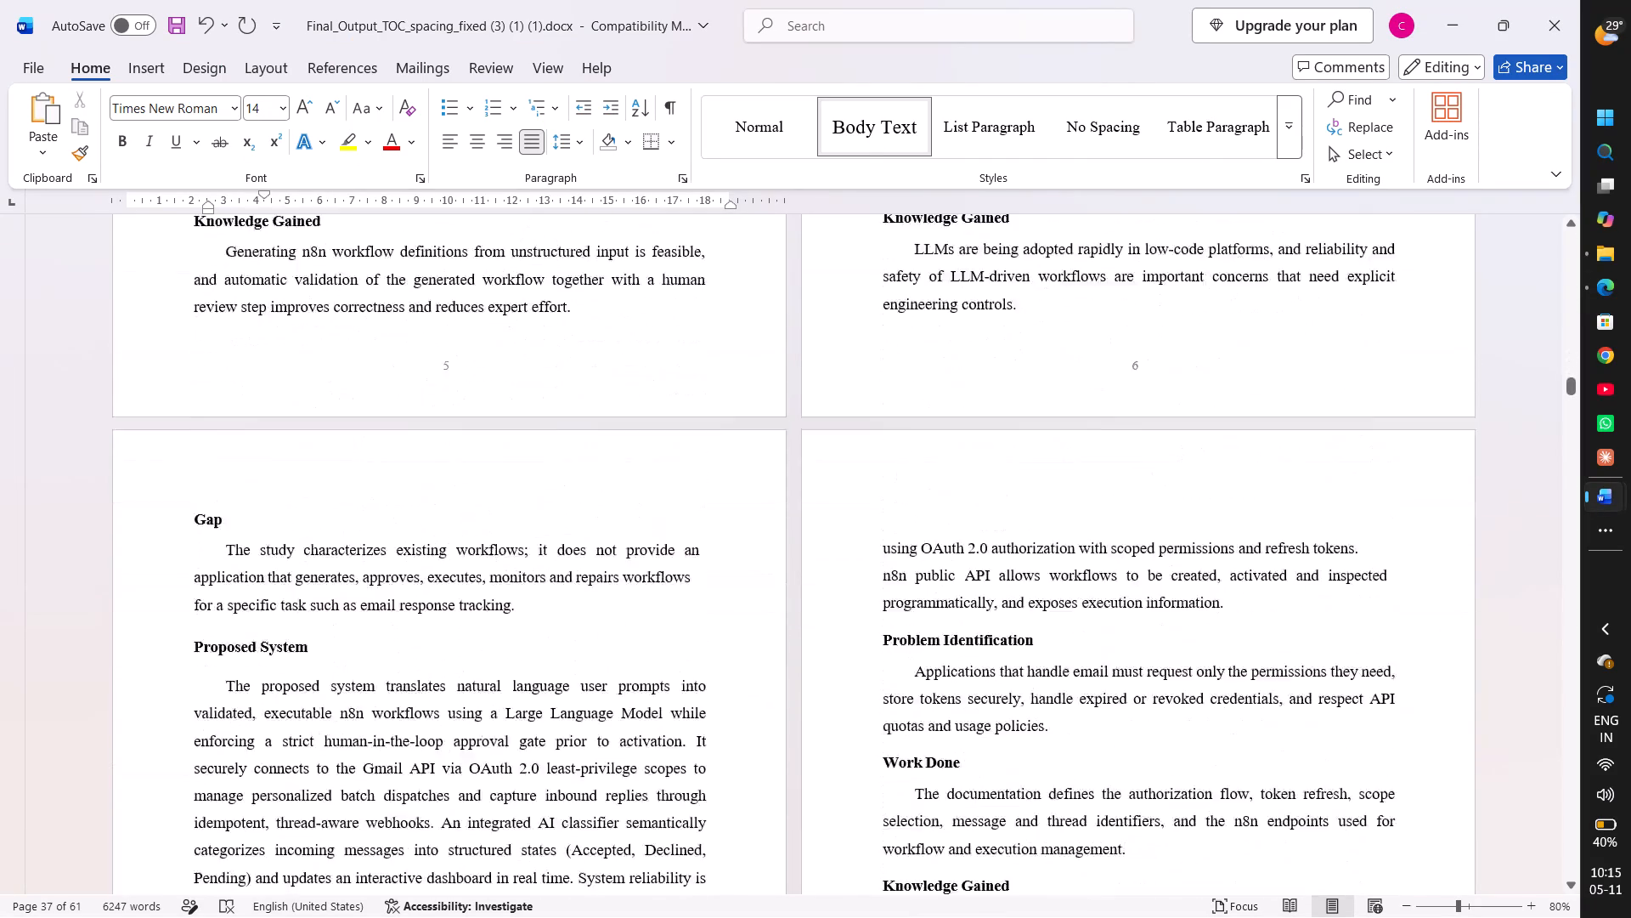
pyautogui.scroll(-9, 1385, 745)
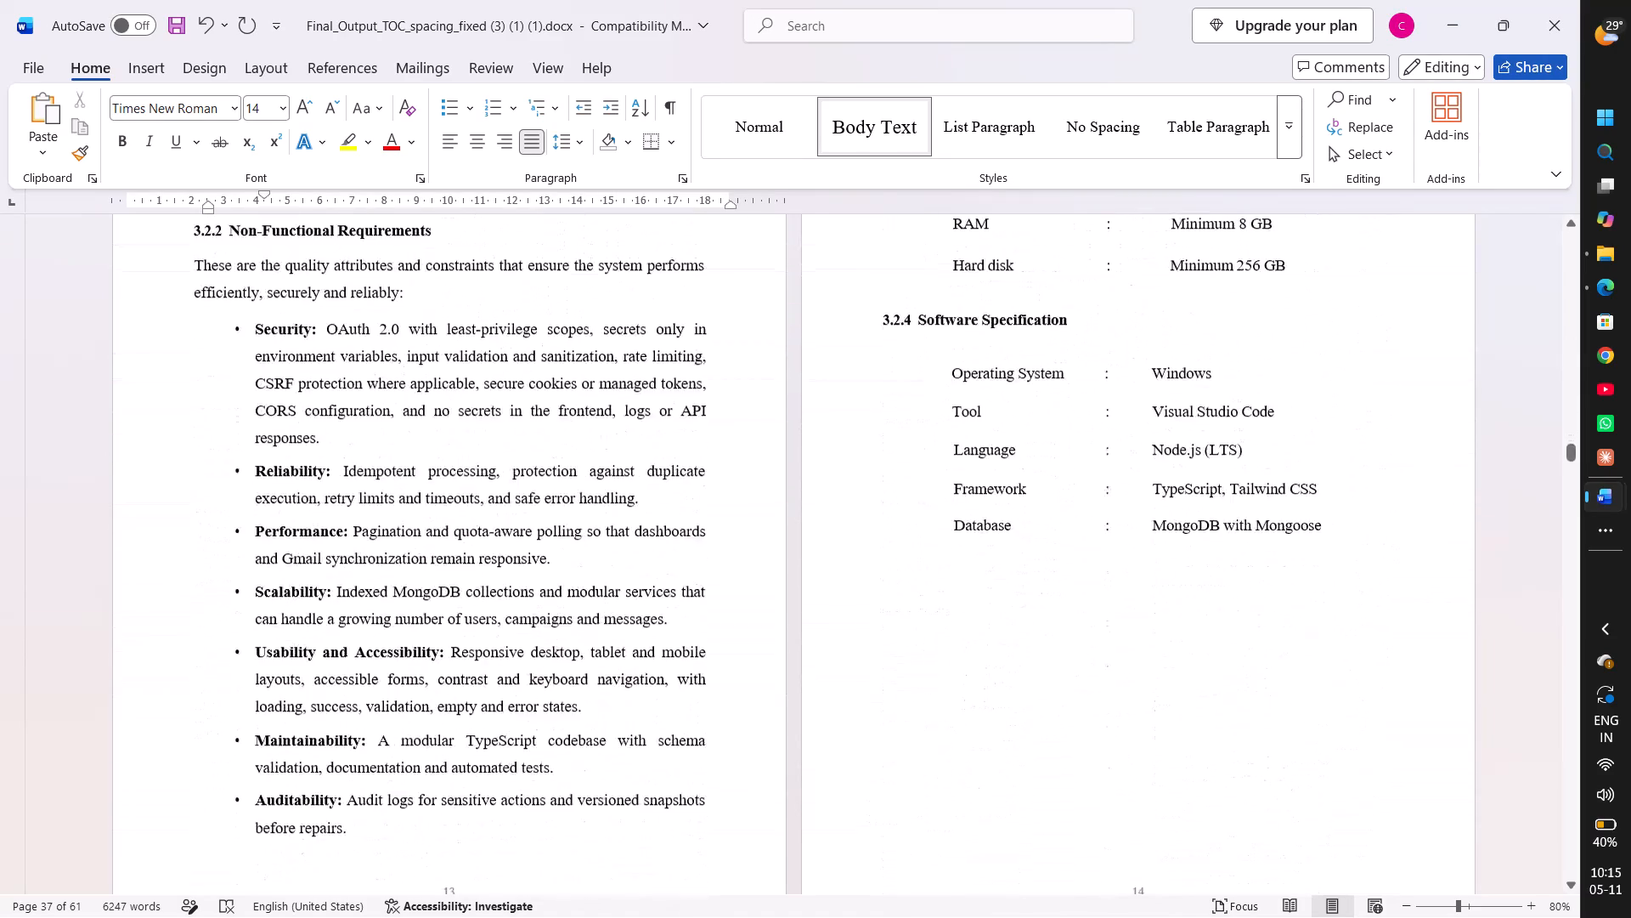
pyautogui.scroll(-9, 1385, 745)
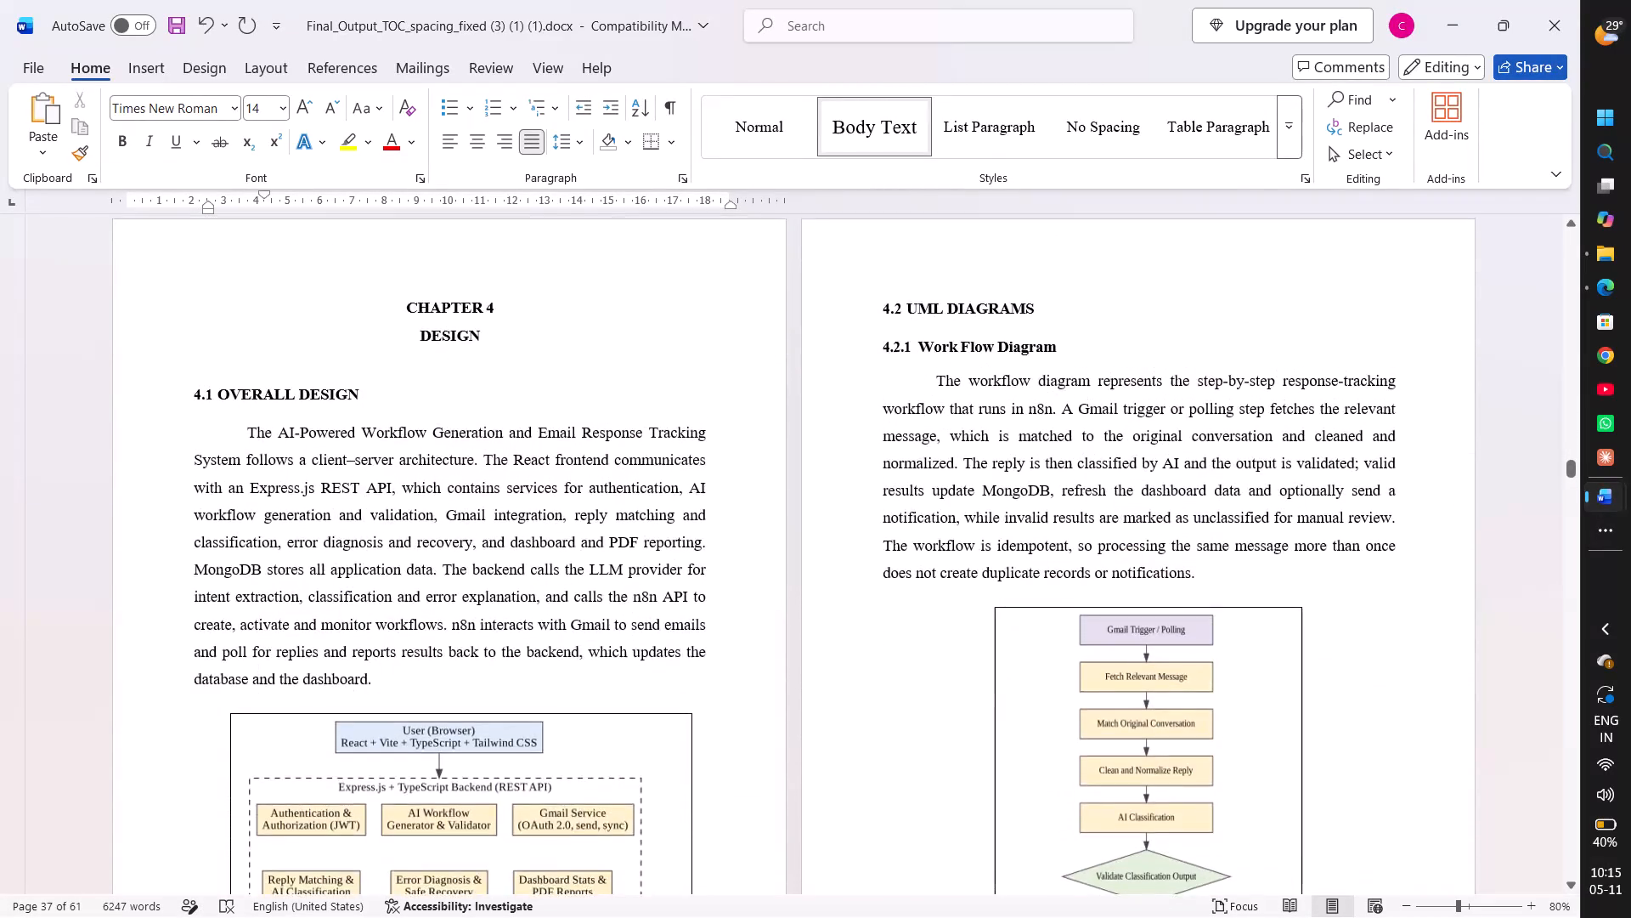
pyautogui.scroll(-3, 1385, 745)
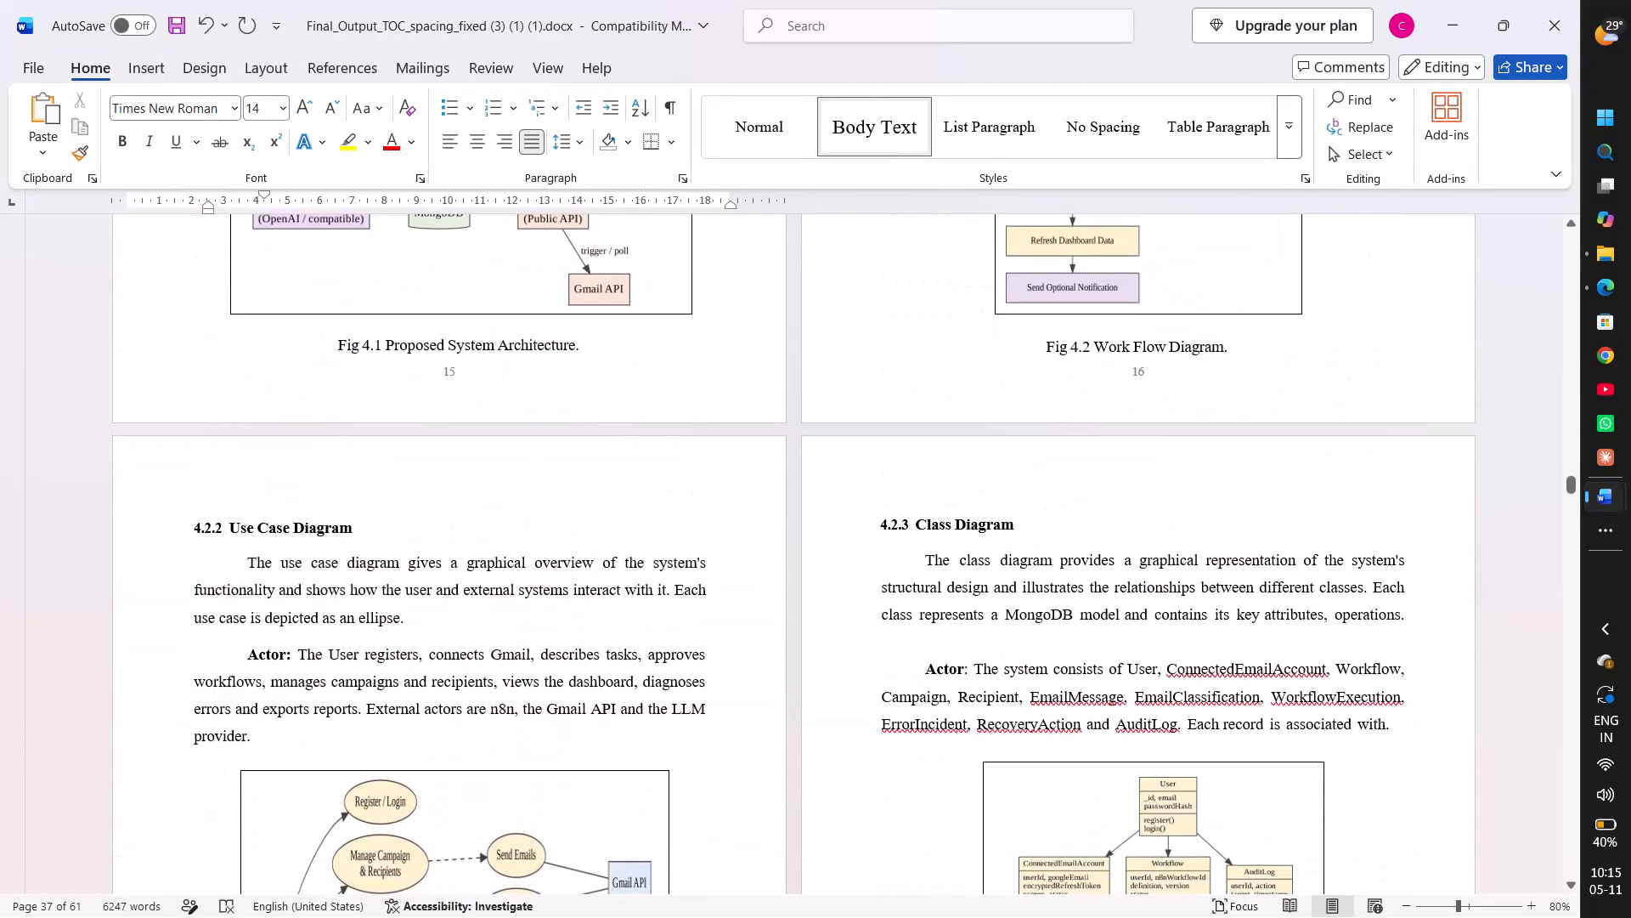
# Switch to the exported PDF in Edge and review the pages from the Class Diagram section through the Chapter 5 module descriptions.
pyautogui.hotkey('alt', 'Tab')
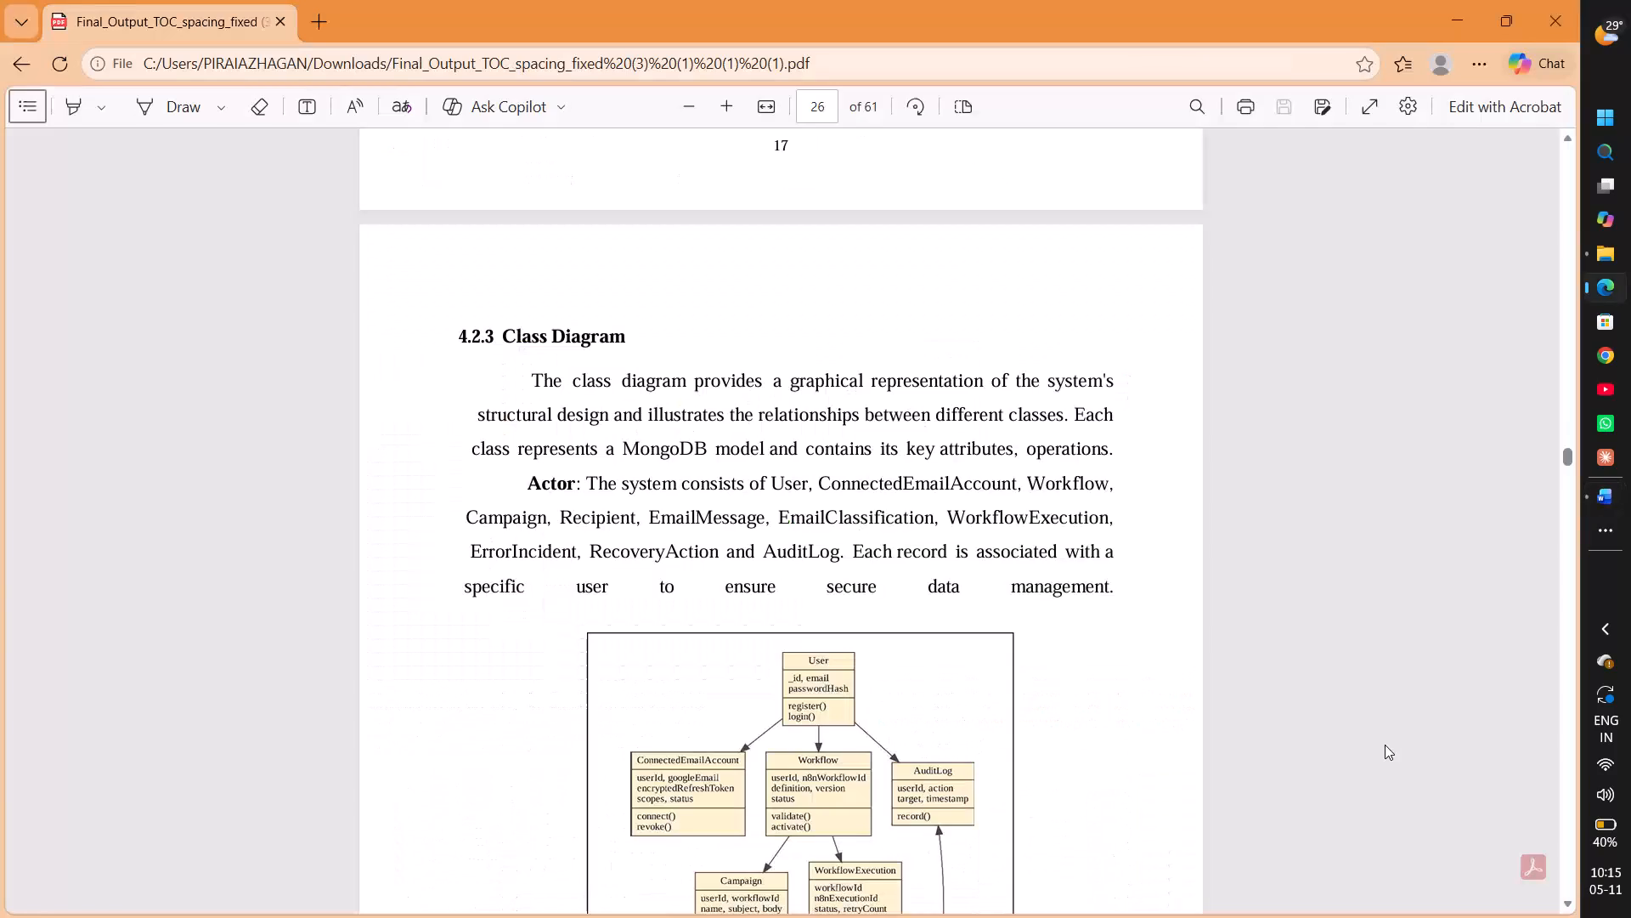
pyautogui.scroll(-12, 1385, 745)
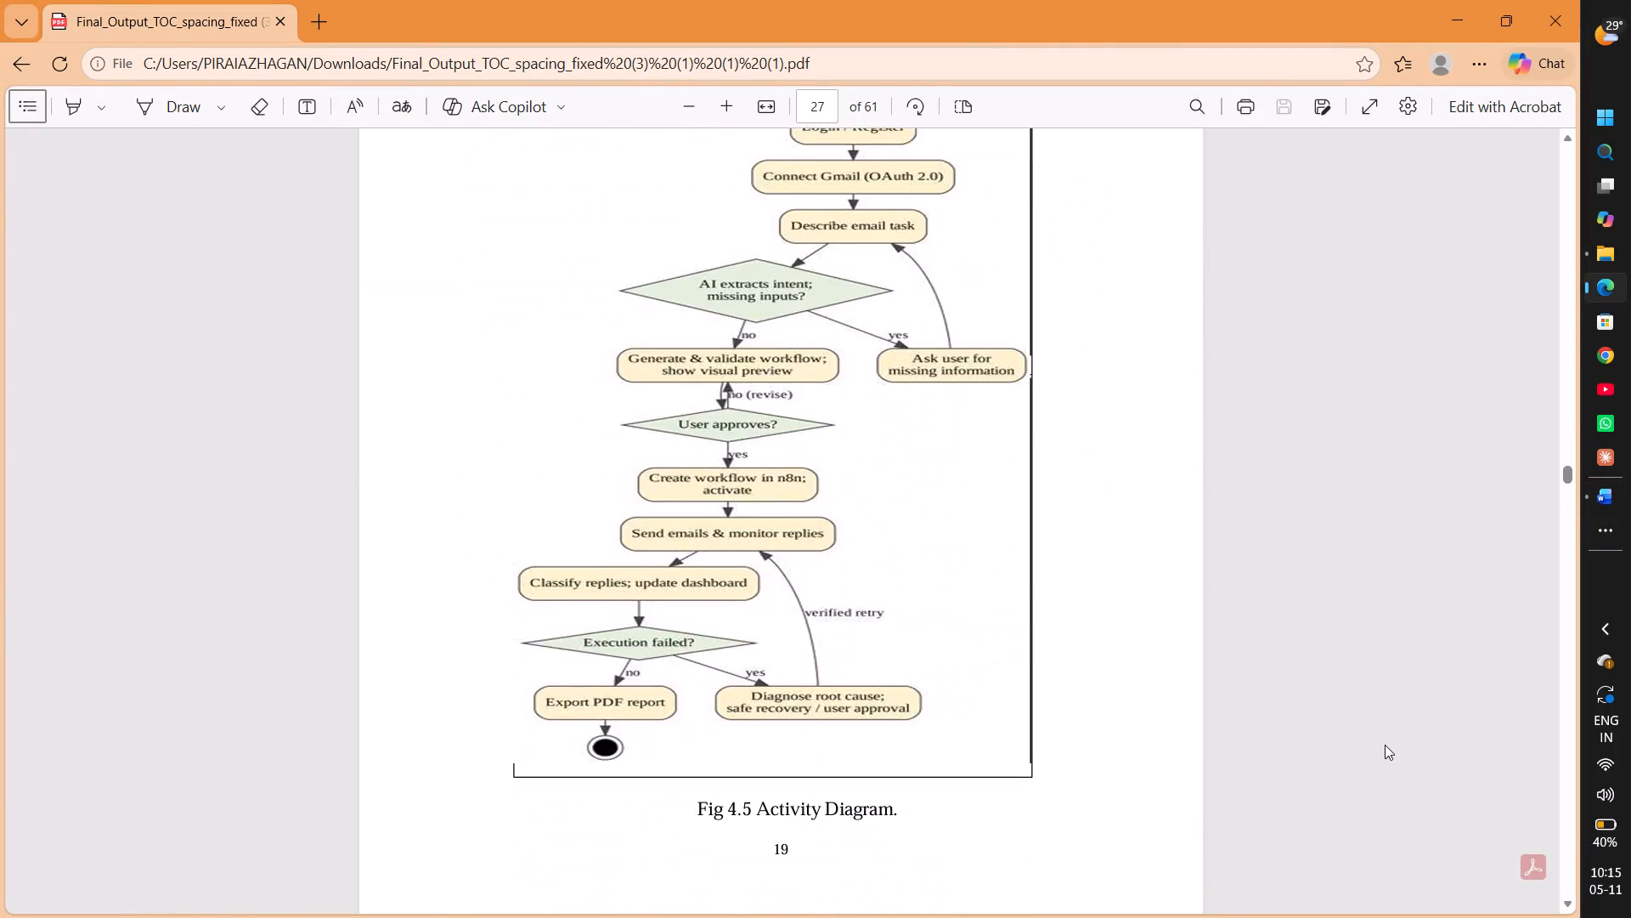
pyautogui.scroll(-11, 1385, 745)
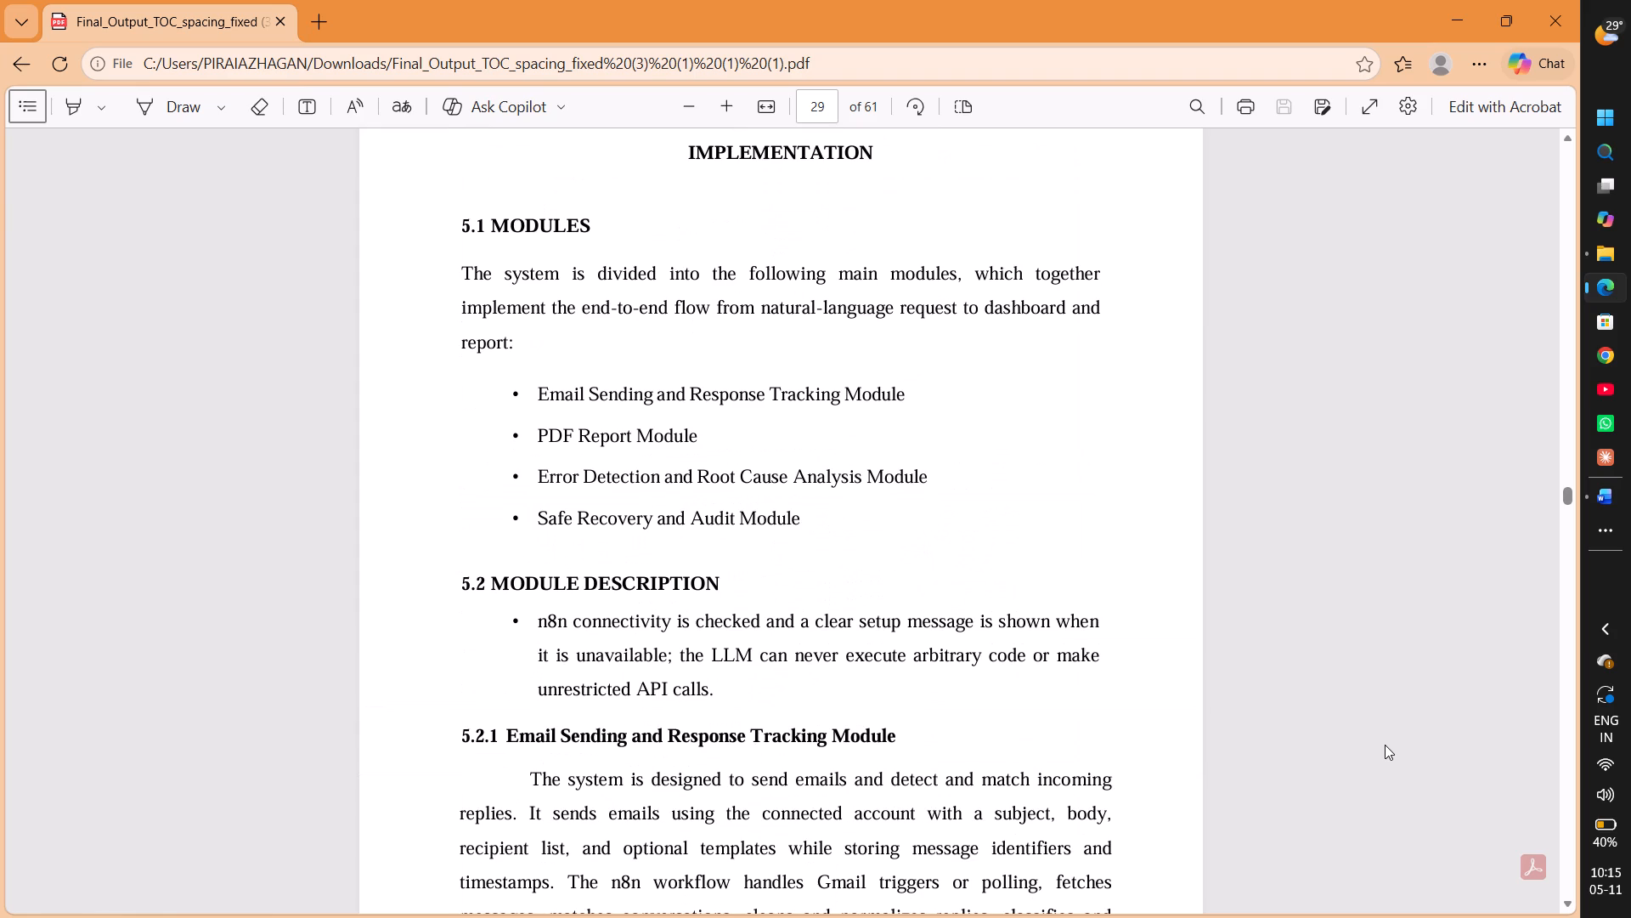
pyautogui.scroll(-1, 1385, 745)
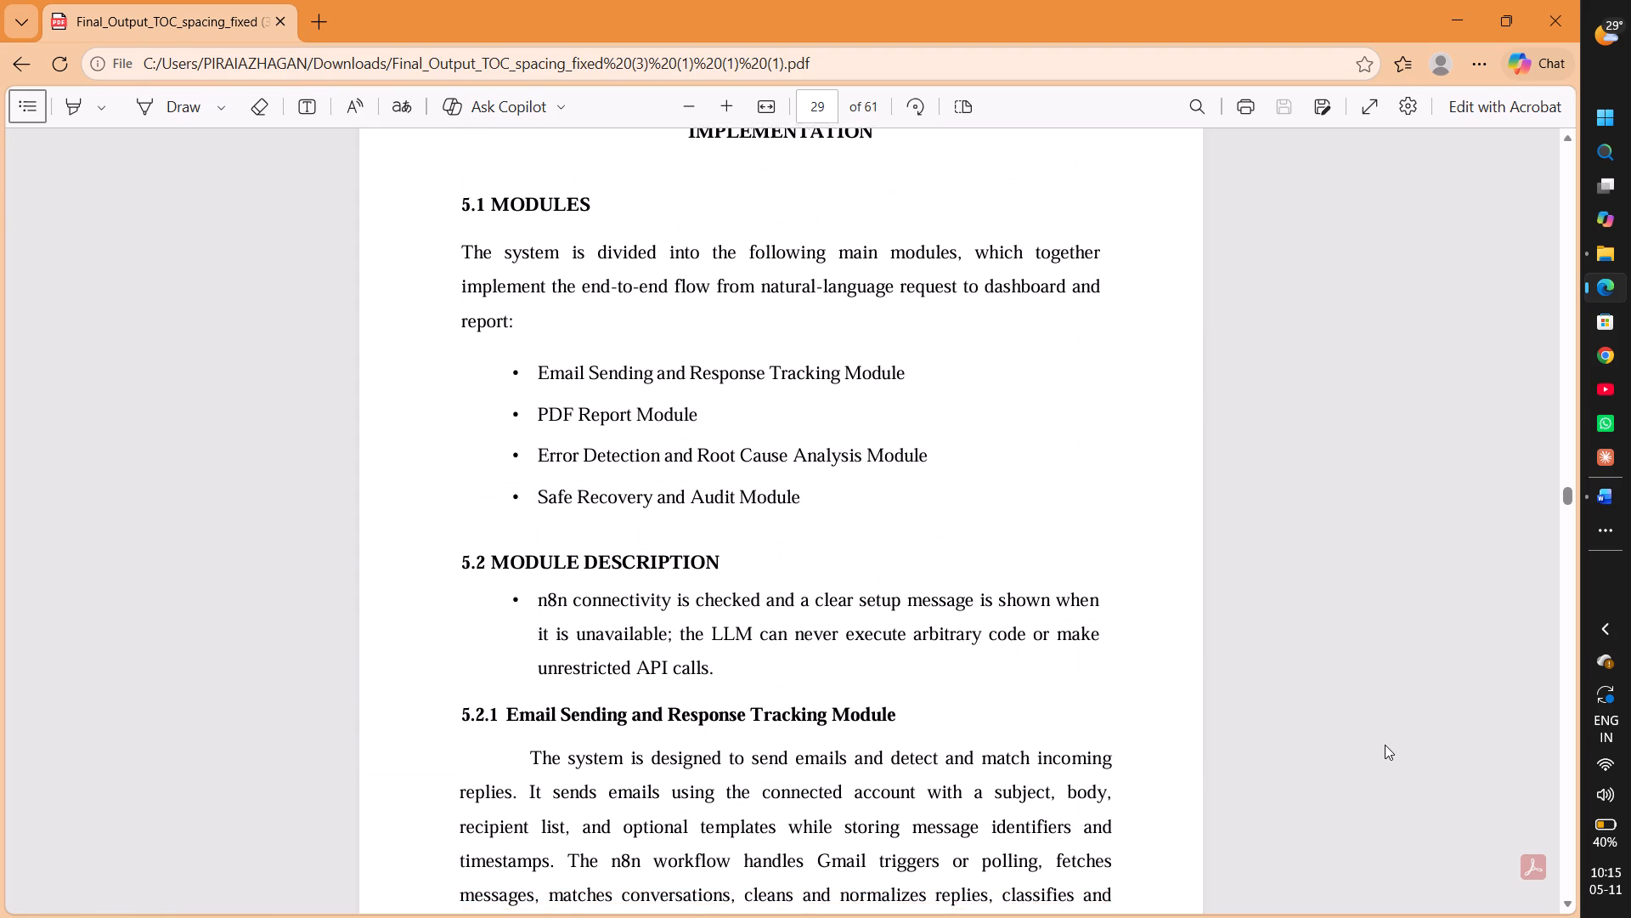
pyautogui.scroll(-5, 1385, 745)
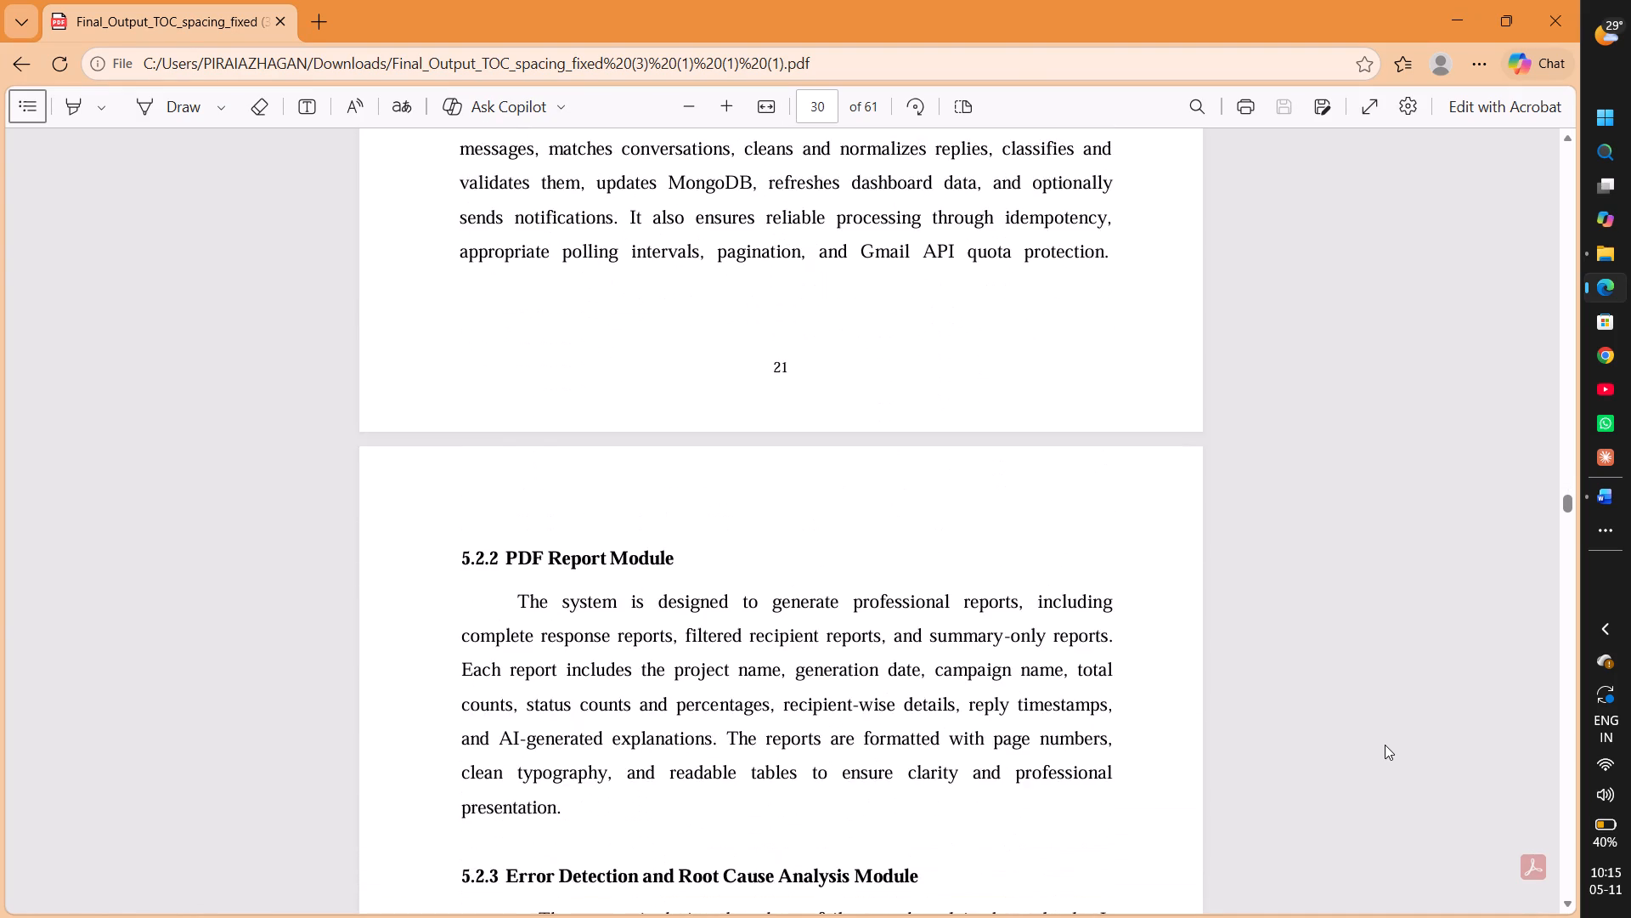
pyautogui.scroll(-3, 1385, 745)
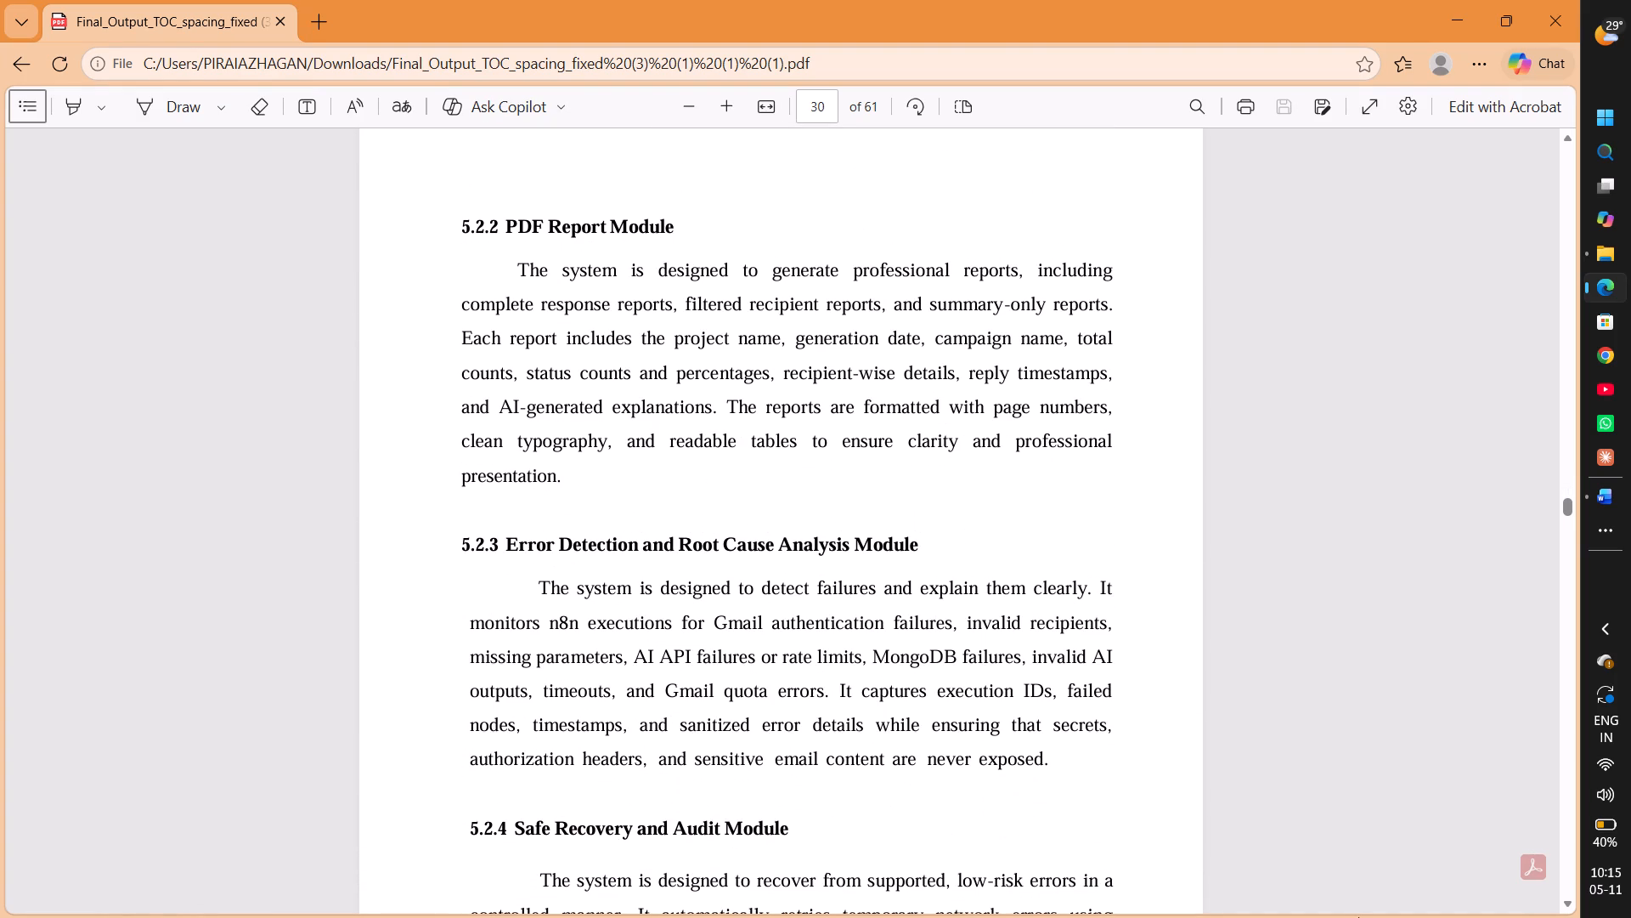
# Review the PDF from Chapter 6 Testing through the results, user manual and conclusion to Chapter 10 Future Enhancement.
pyautogui.scroll(-5, 1211, 703)
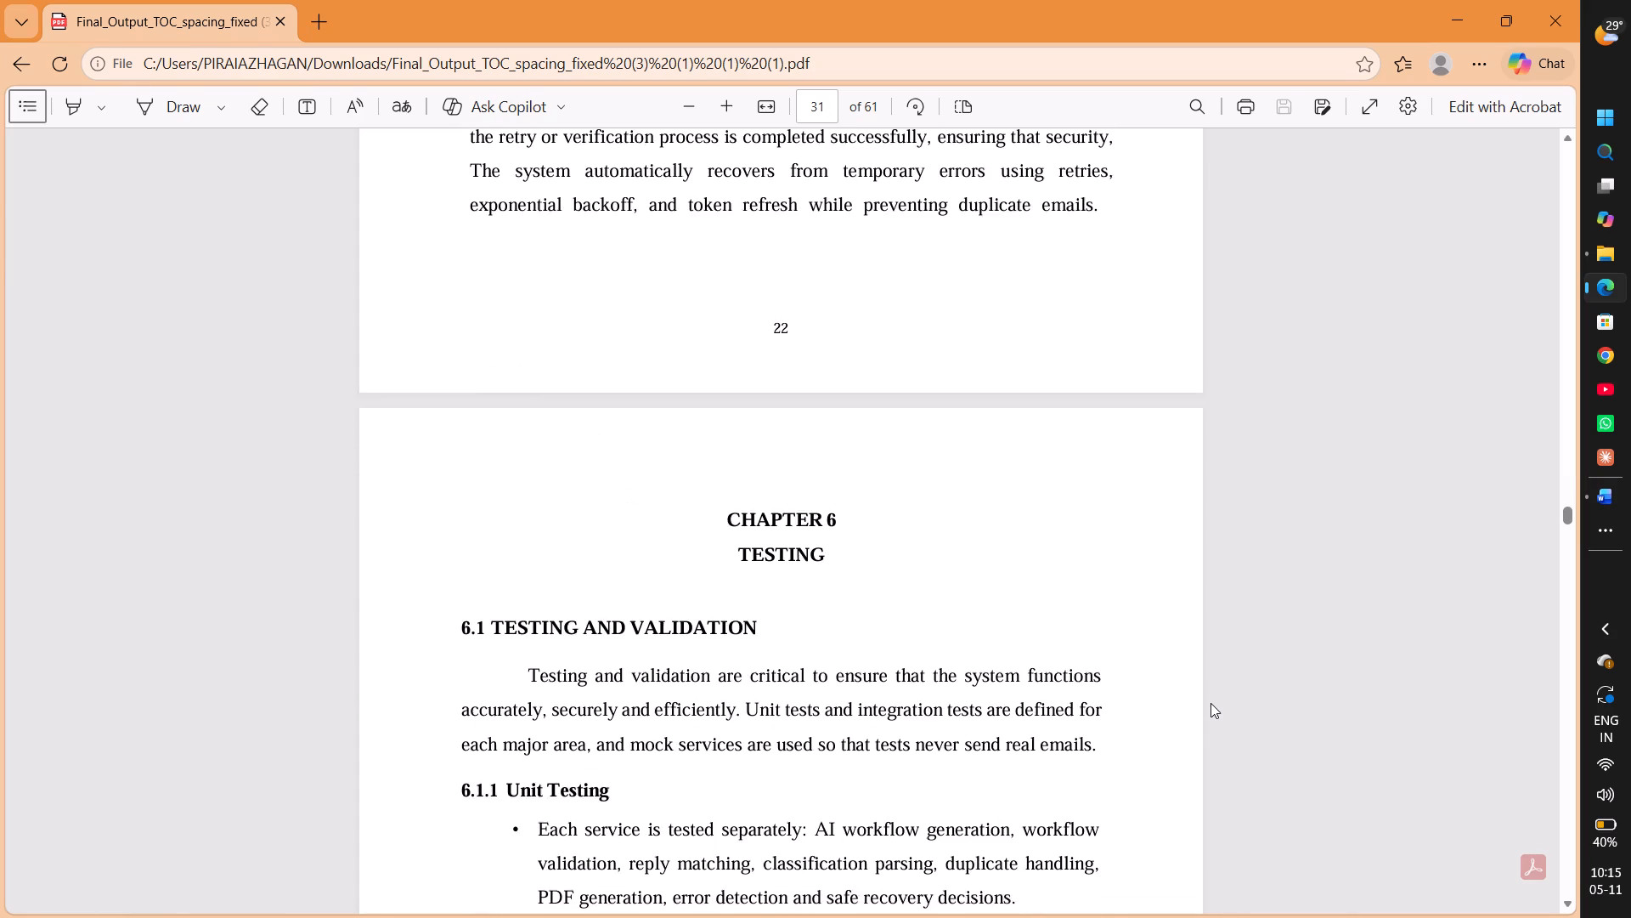
pyautogui.scroll(-8, 1211, 703)
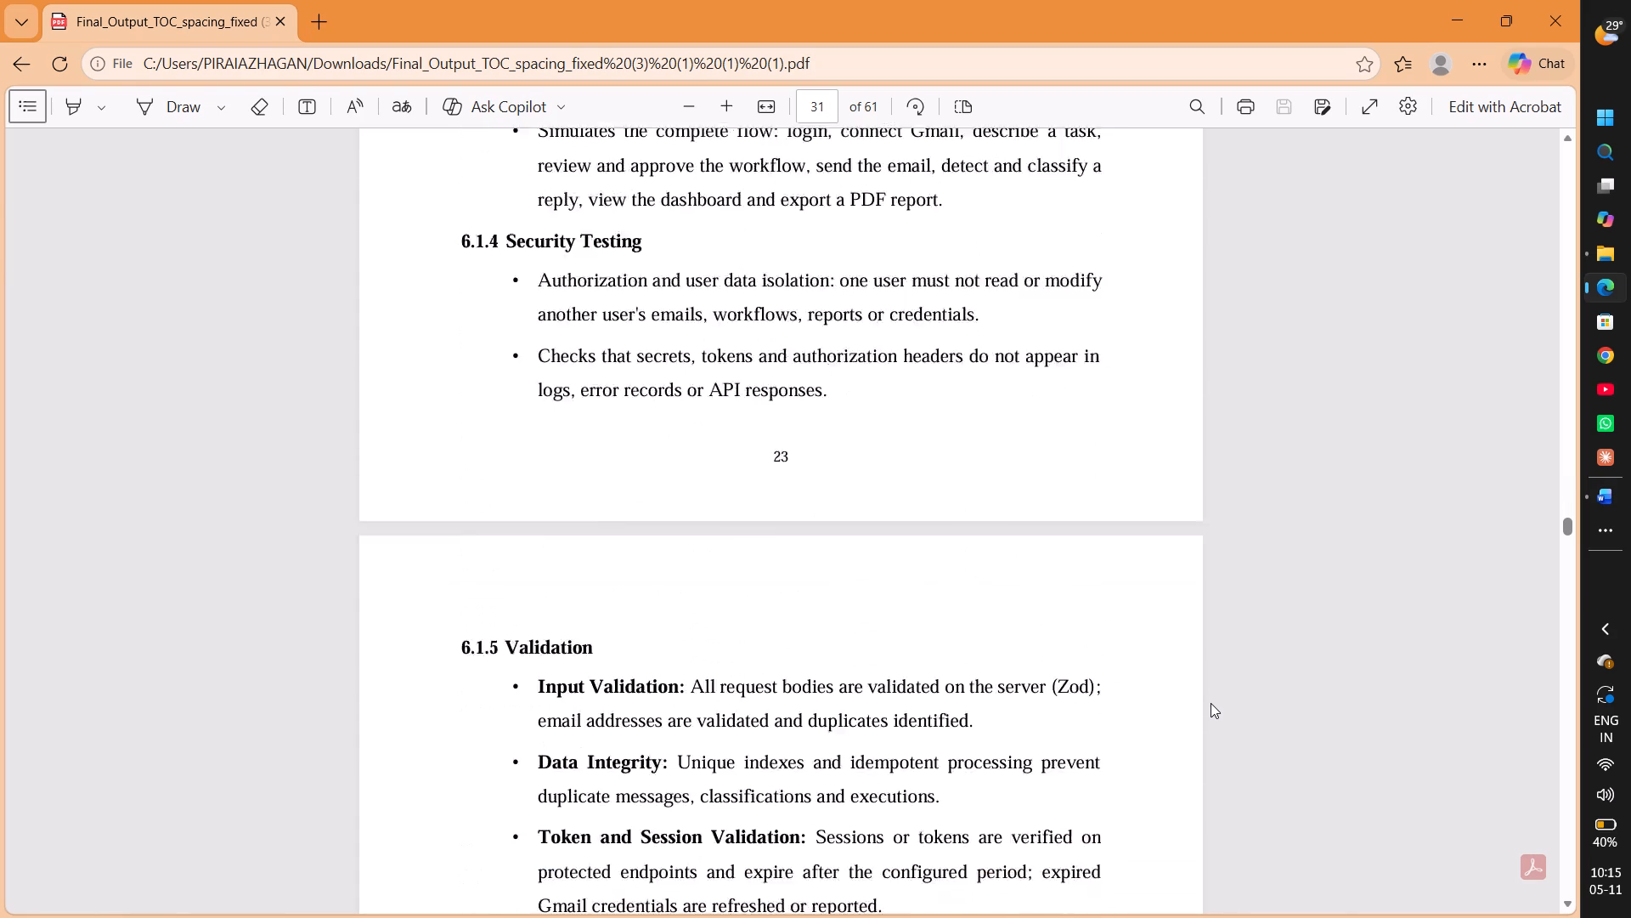
pyautogui.scroll(-4, 1211, 703)
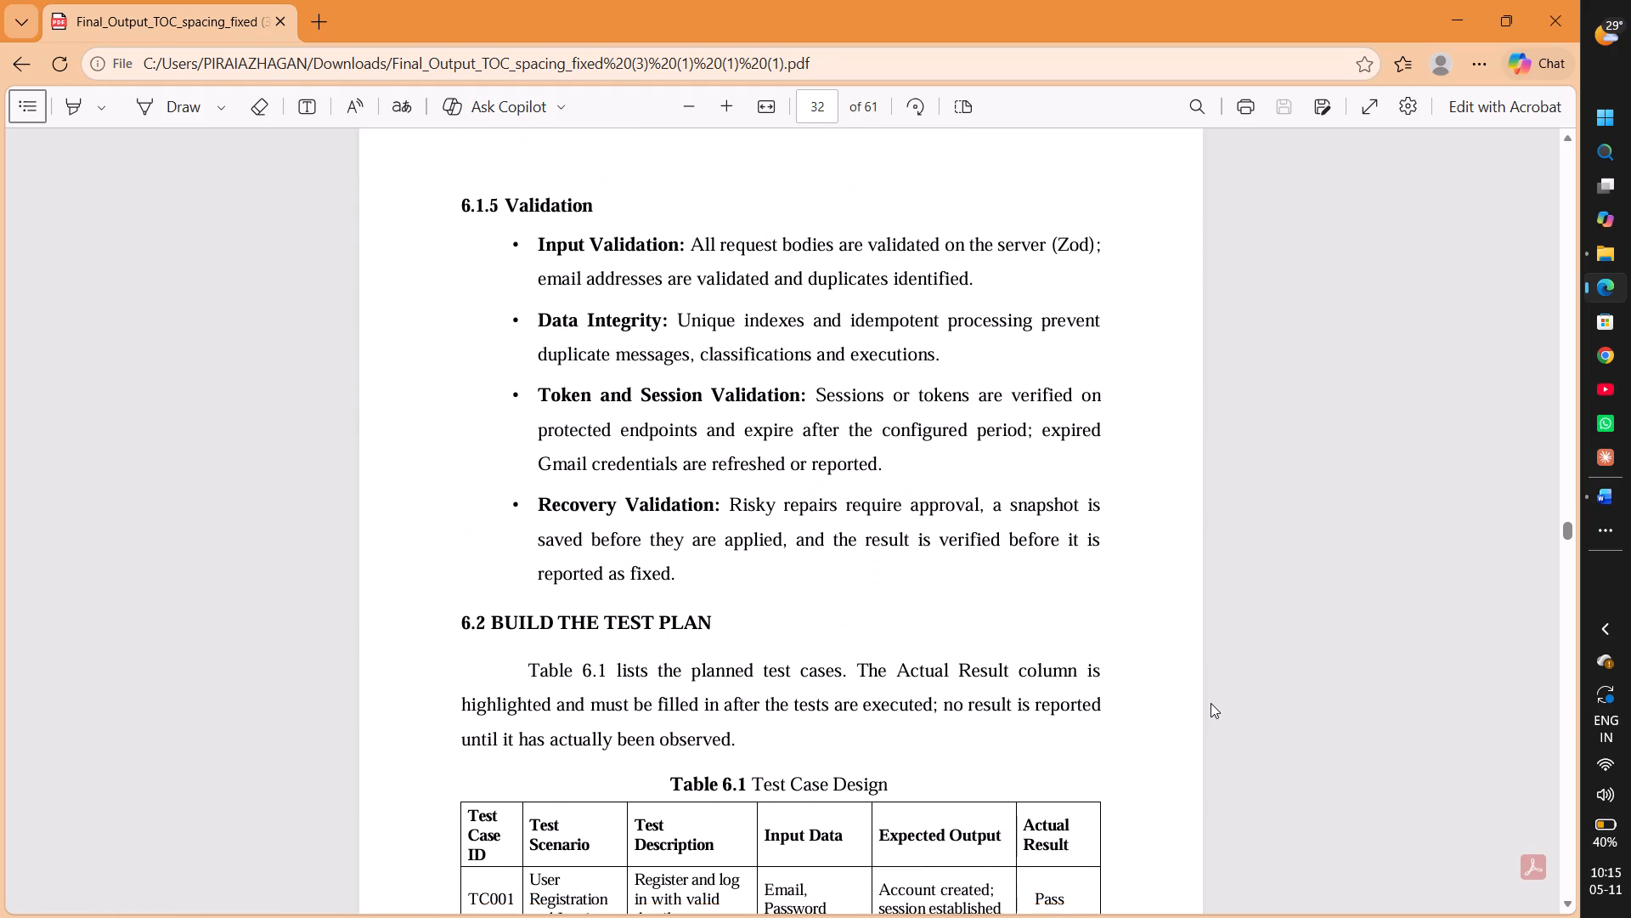
pyautogui.scroll(-9, 1211, 703)
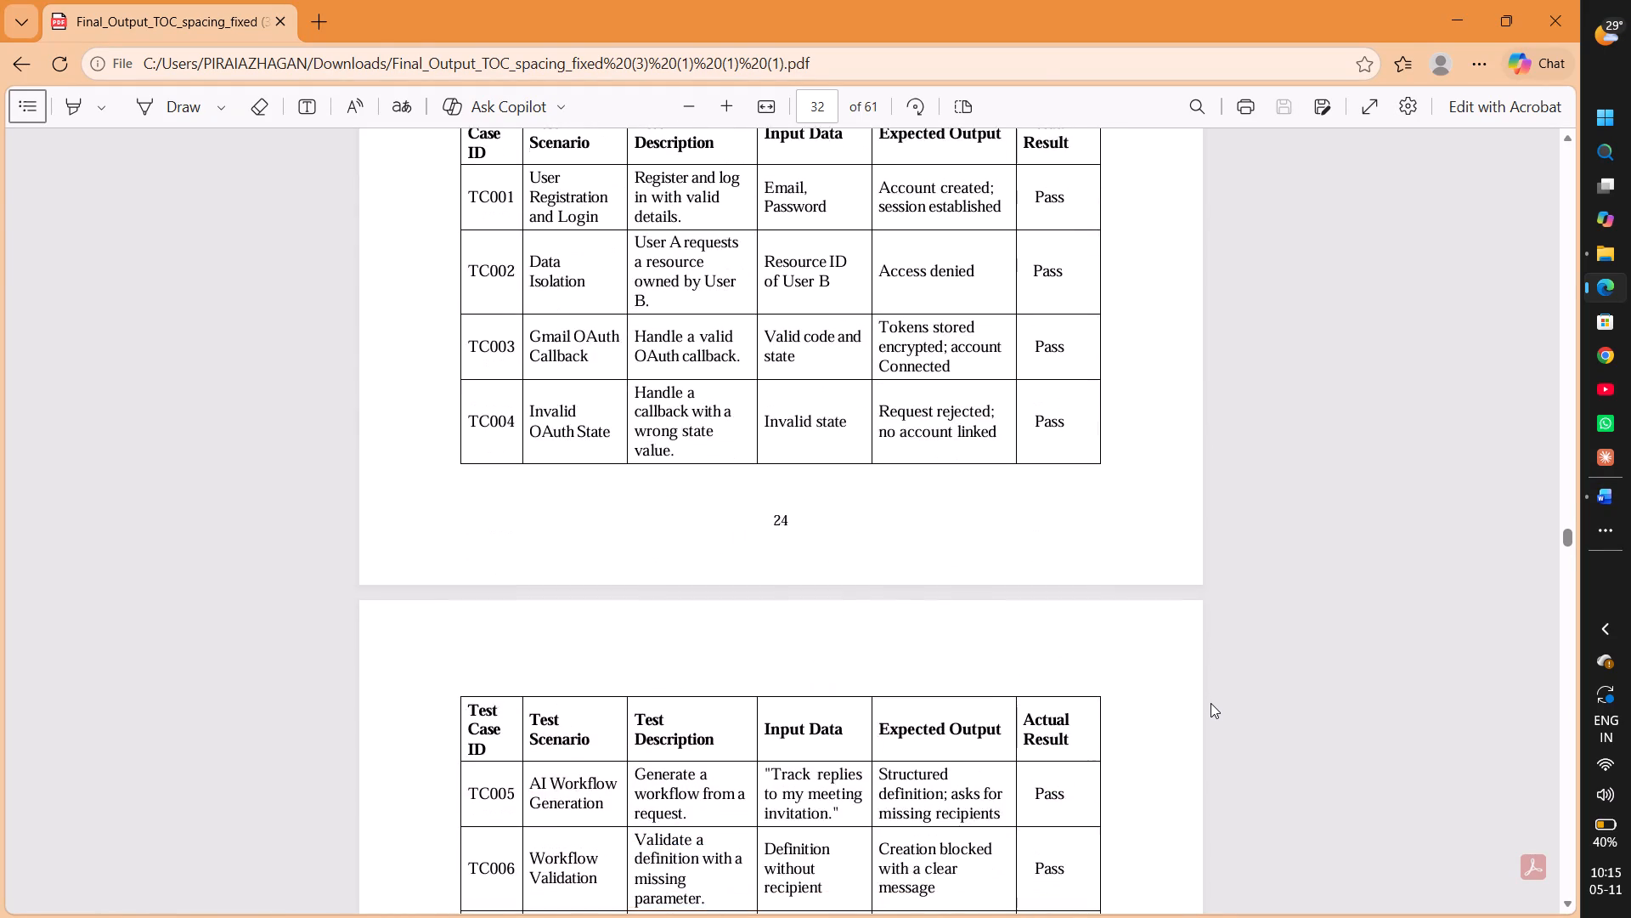
pyautogui.scroll(-9, 1211, 703)
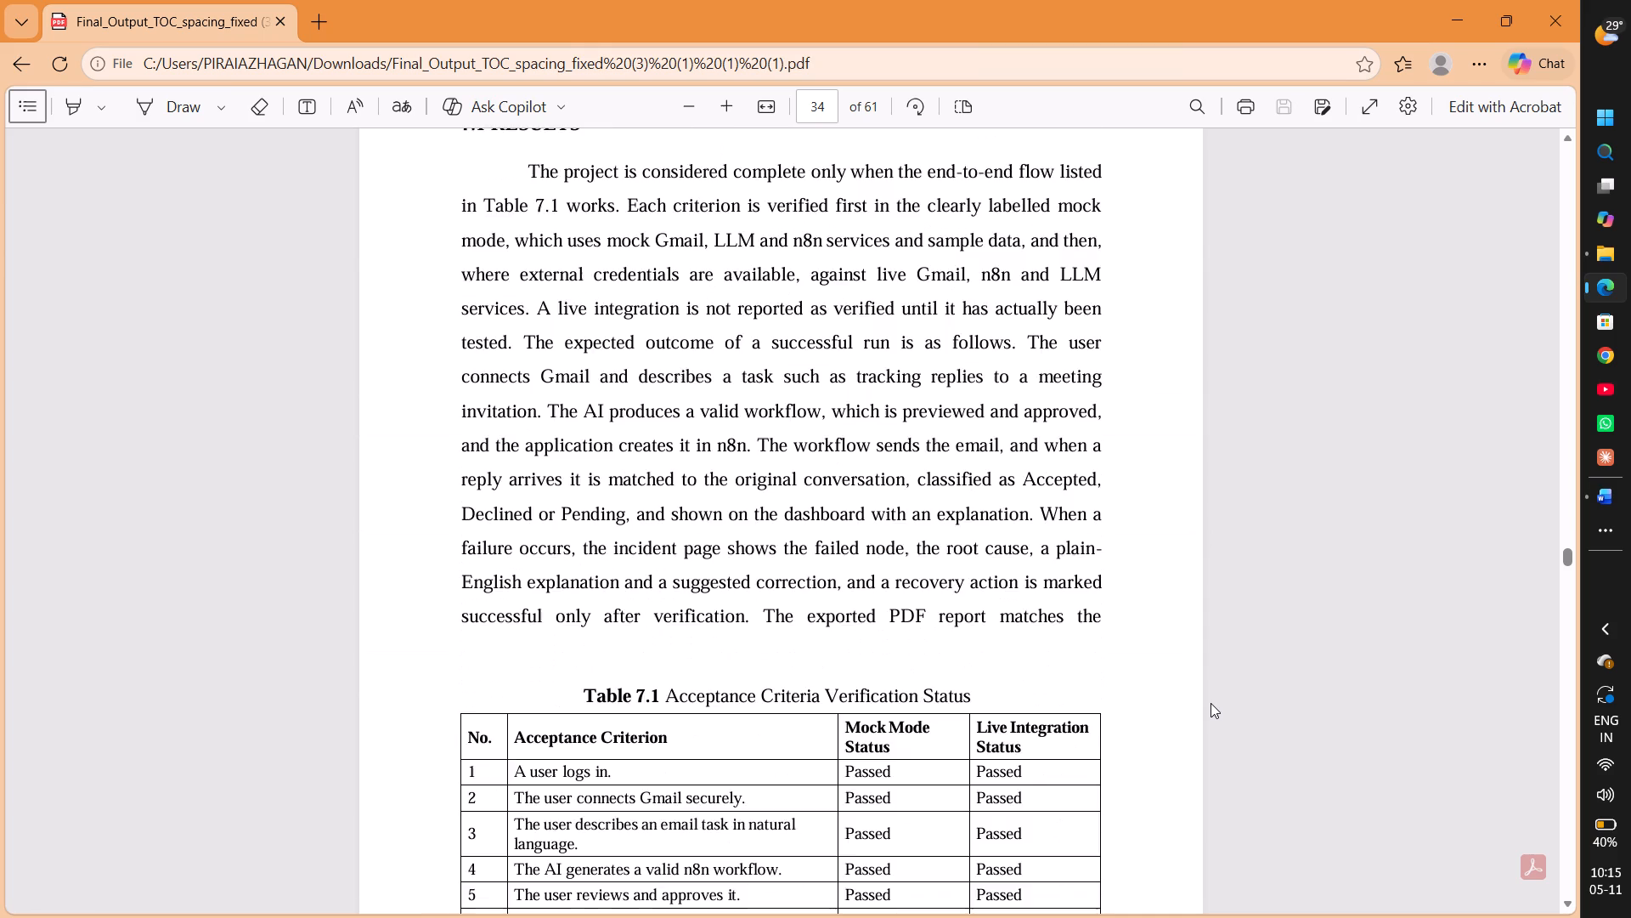
pyautogui.scroll(-9, 1211, 703)
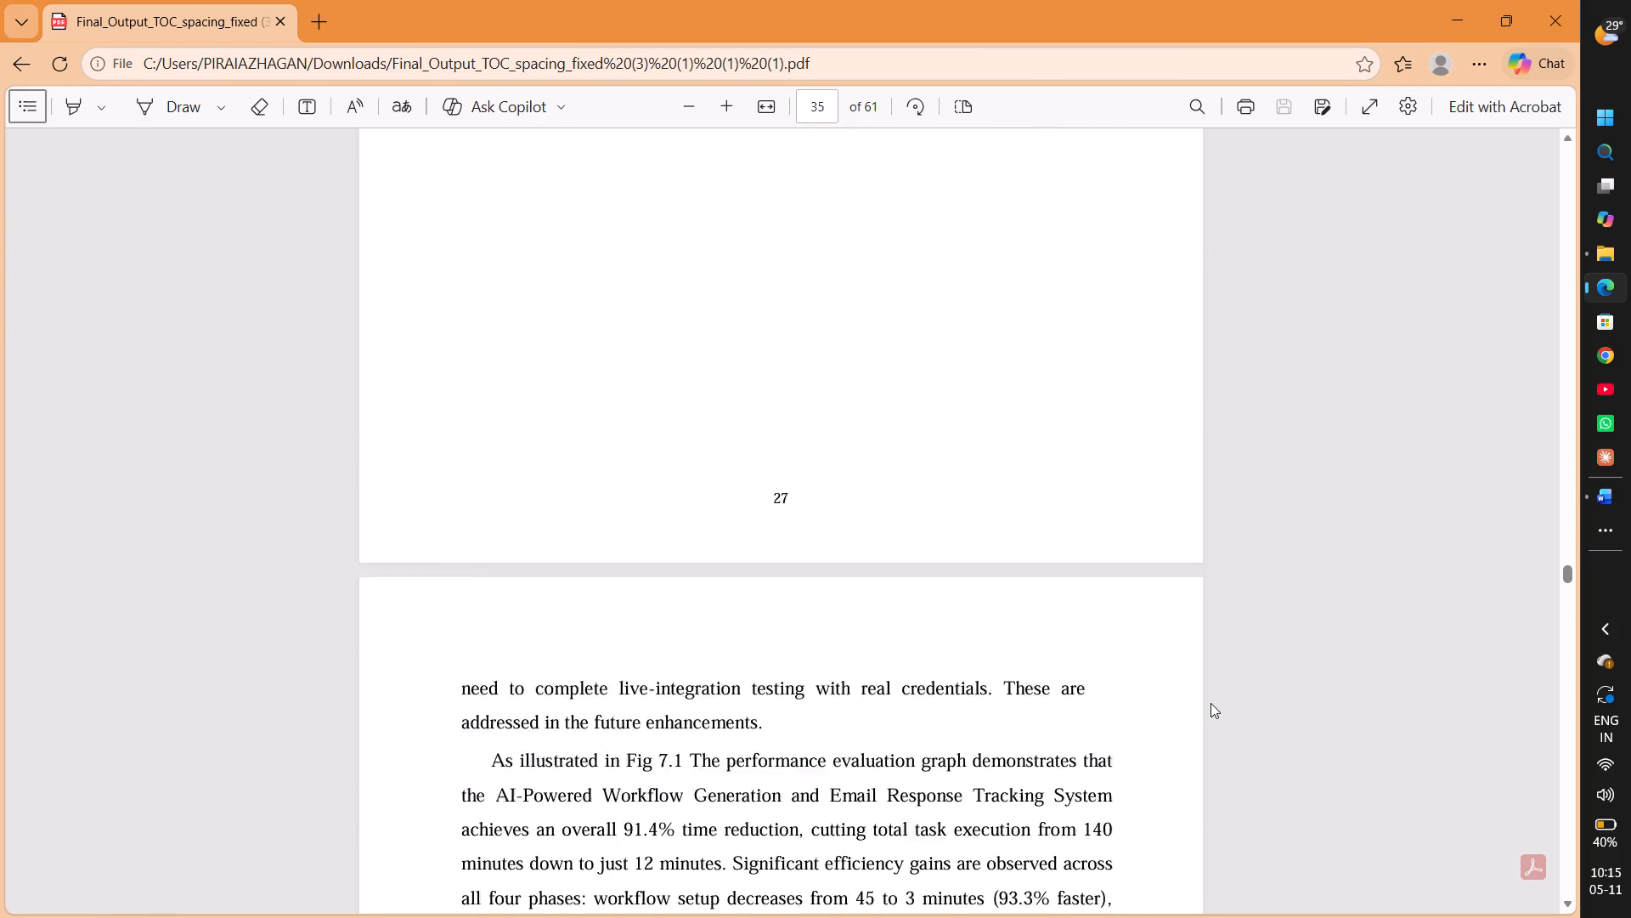
pyautogui.scroll(-9, 1211, 703)
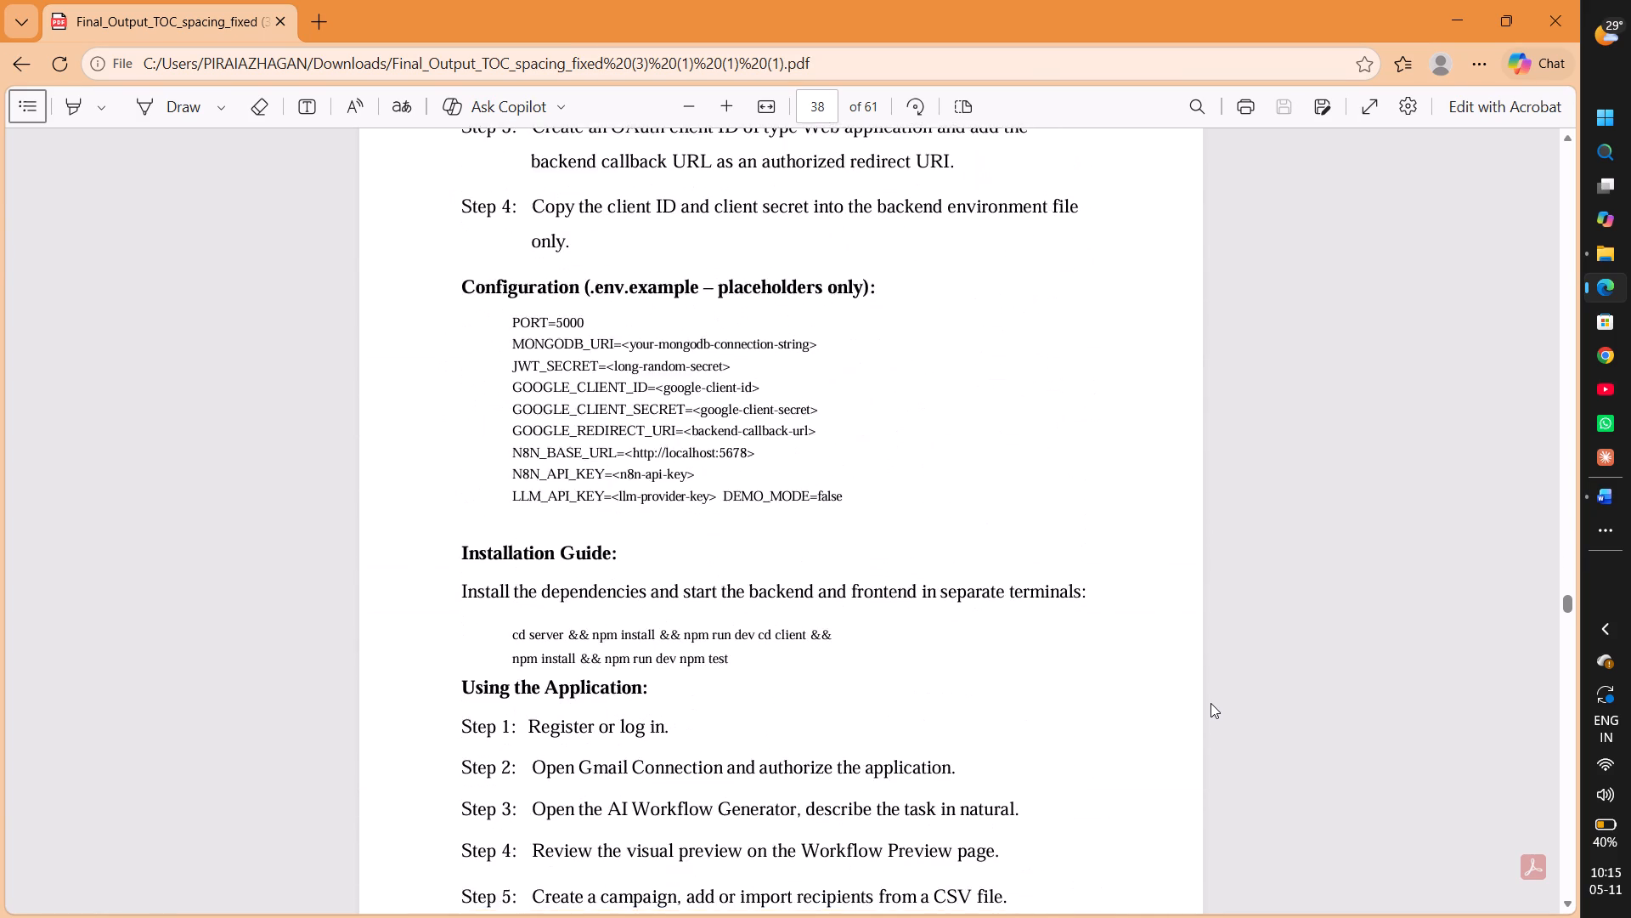
pyautogui.scroll(-9, 1211, 703)
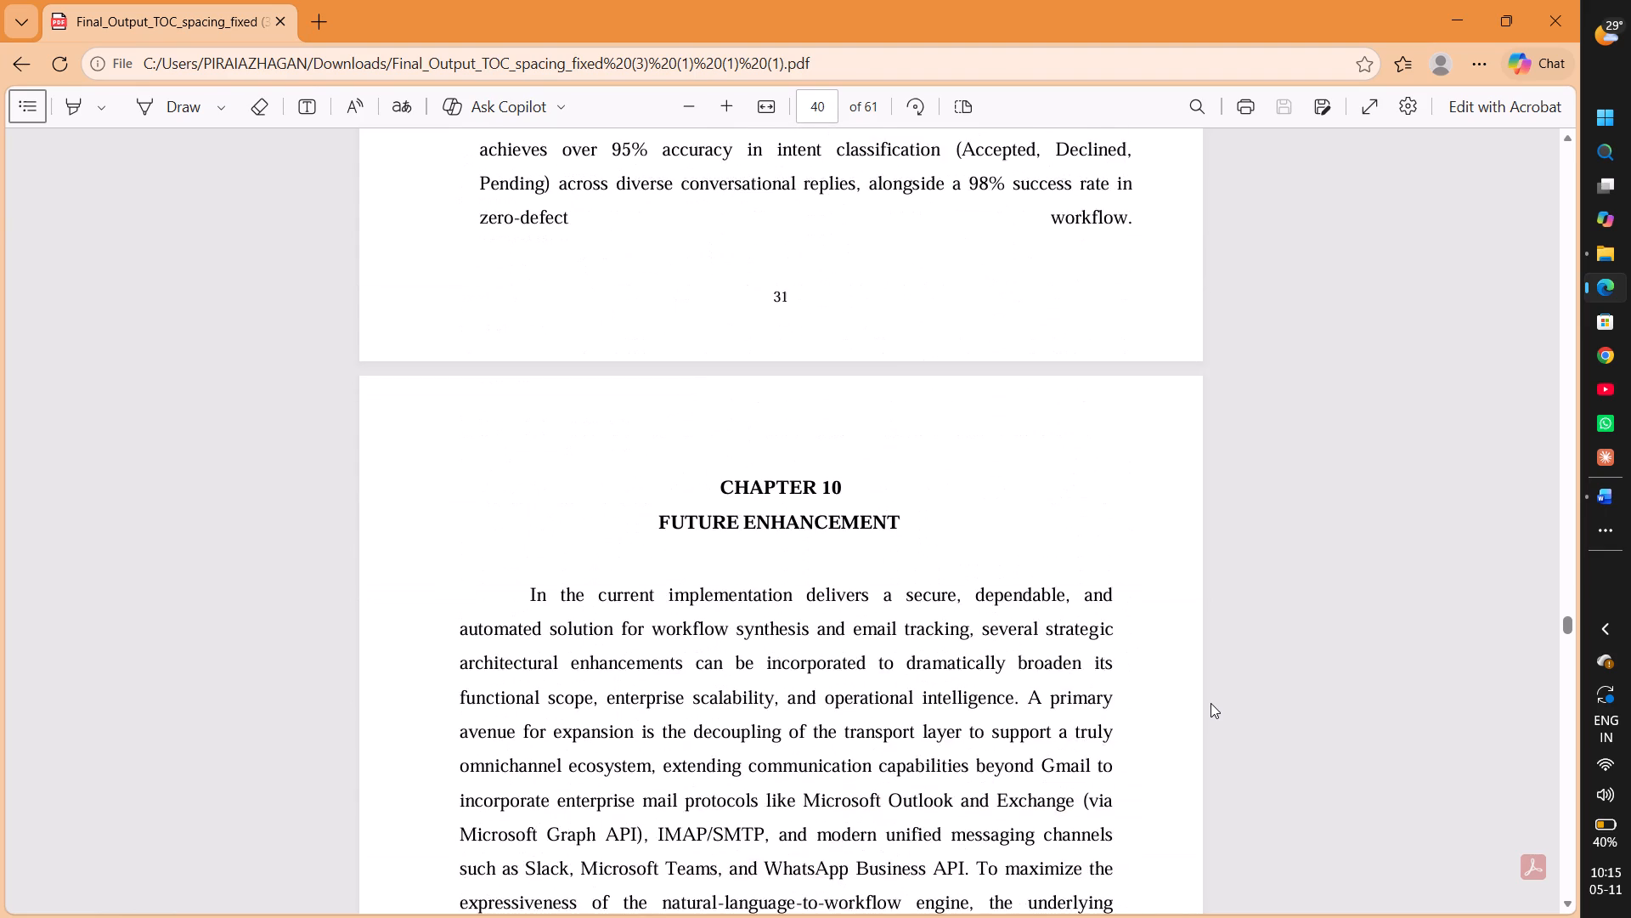
pyautogui.scroll(-4, 1211, 703)
pyautogui.scroll(1, 1211, 703)
# Switch to the Word report and check the Activity and Sequence diagrams and the endings of the Conclusion and Future Enhancement pages.
pyautogui.hotkey('alt', 'Tab')
pyautogui.scroll(-20, 1211, 703)
pyautogui.scroll(-19, 1211, 703)
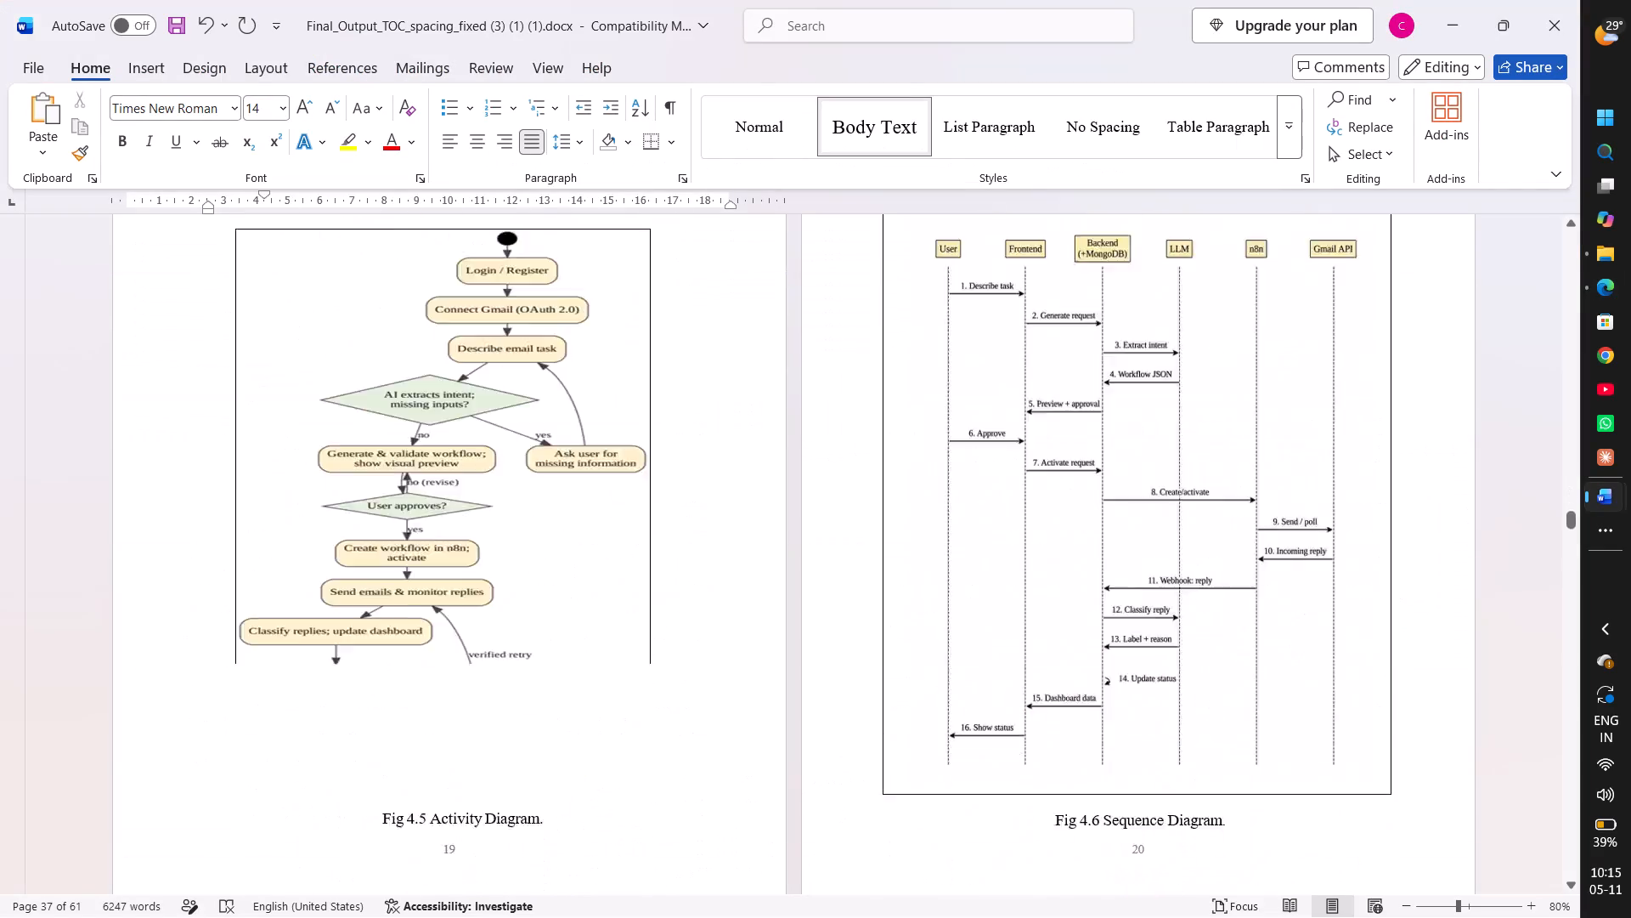
pyautogui.scroll(-20, 1211, 703)
pyautogui.scroll(-20, 1211, 703)
pyautogui.scroll(-20, 1211, 703)
pyautogui.scroll(3, 1211, 703)
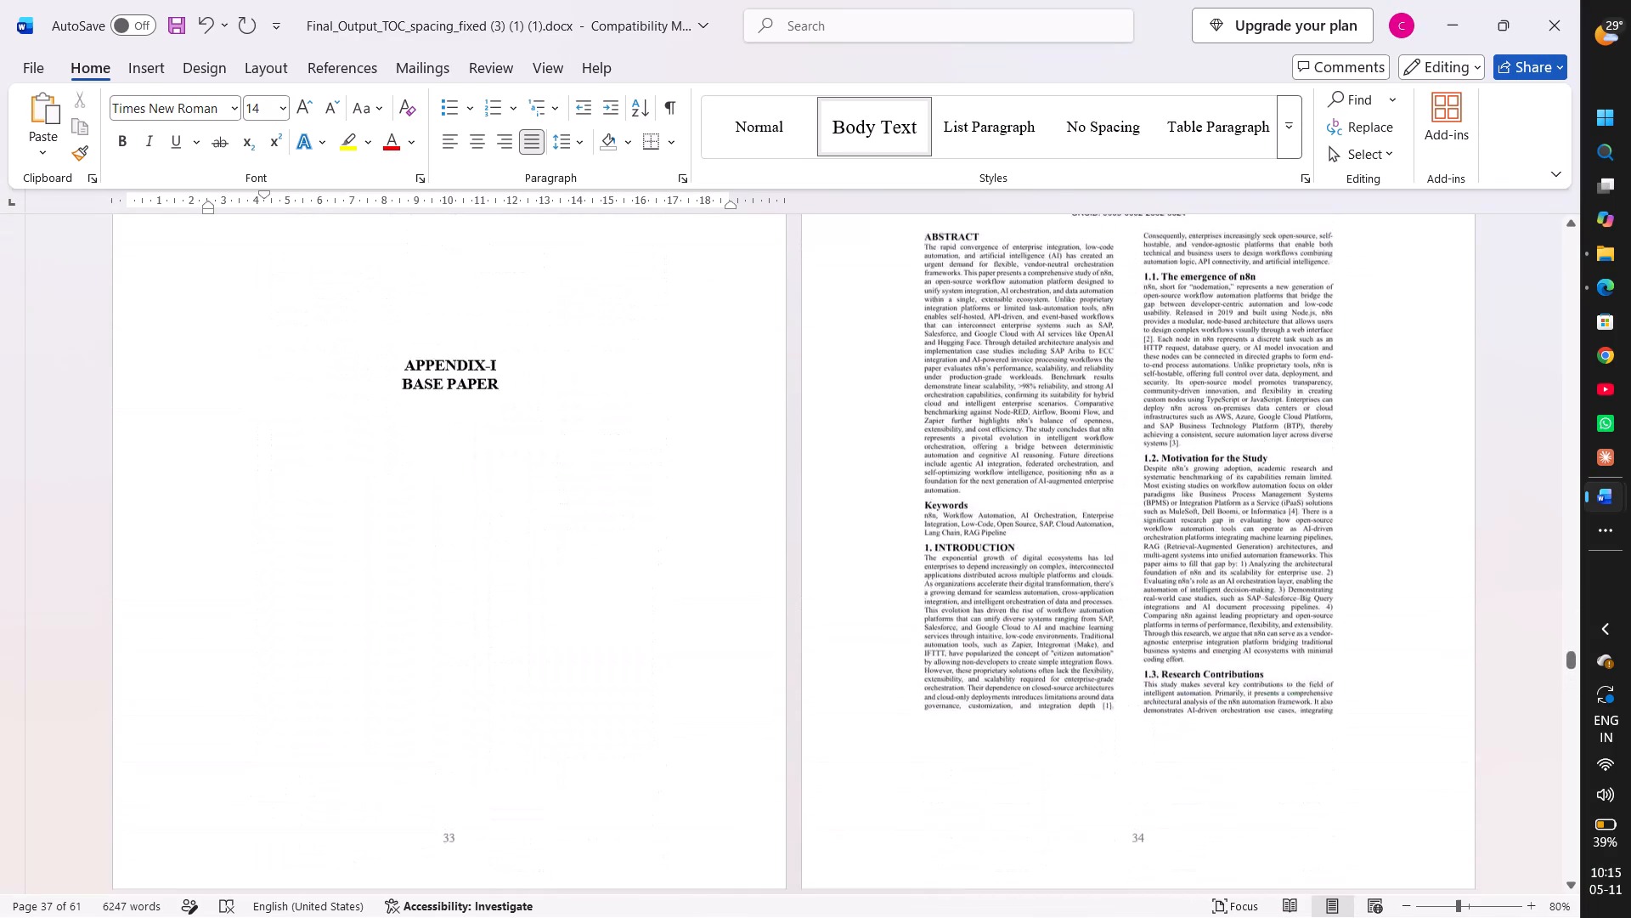
pyautogui.scroll(5, 1211, 703)
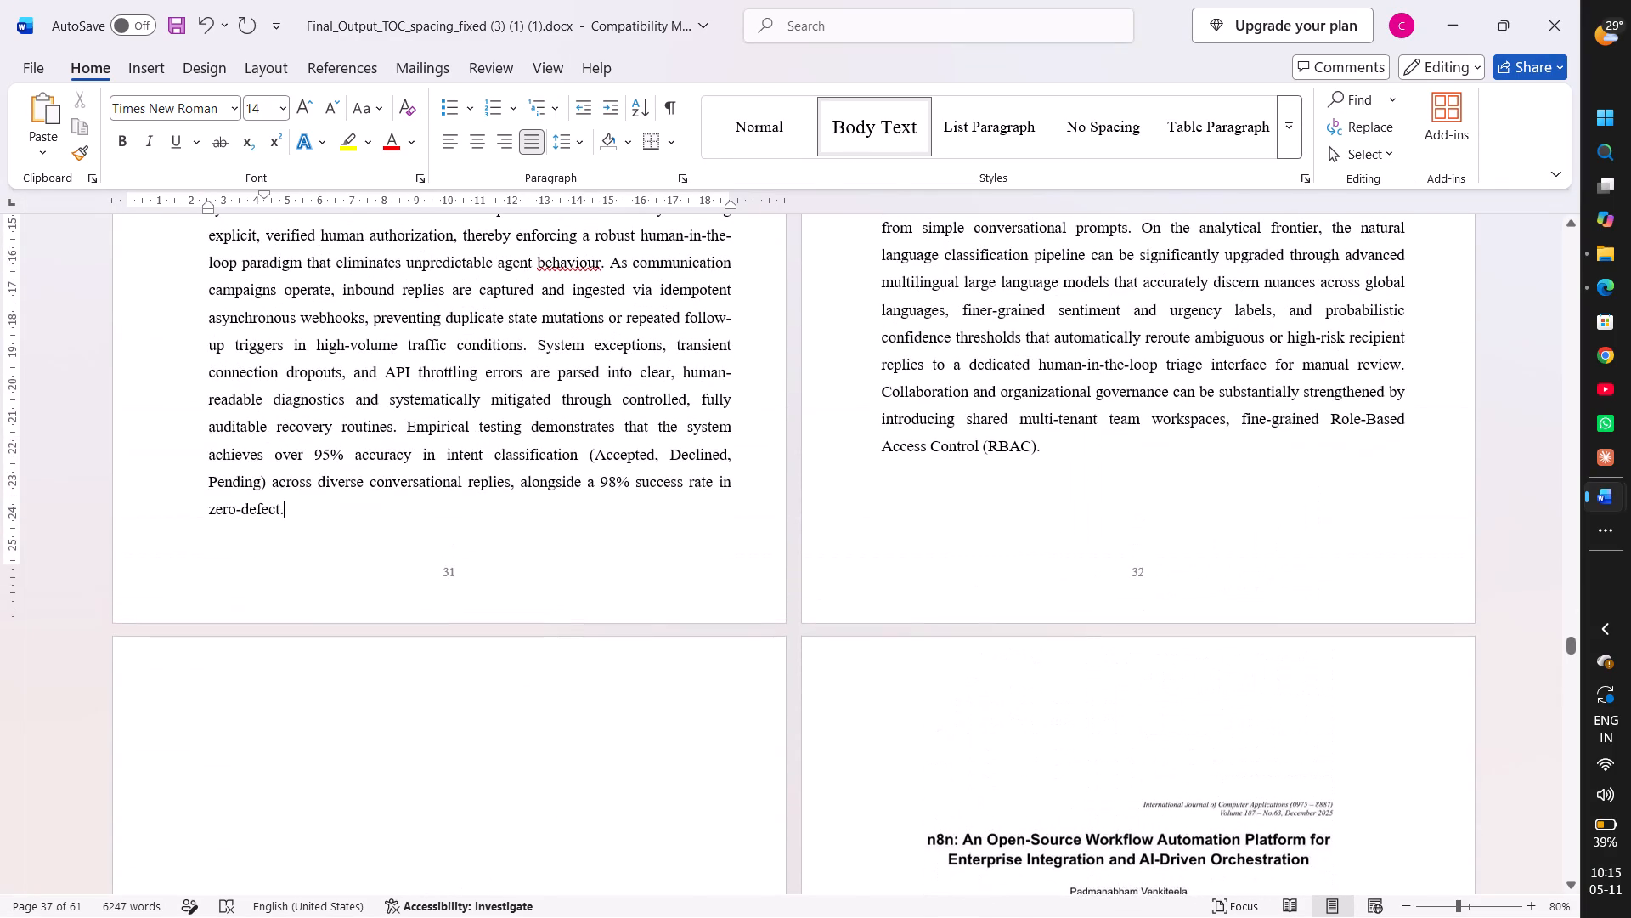
# Switch to the PDF in Edge and review the rest, from Future Enhancement through both appendices to the References on the last page.
pyautogui.hotkey('alt', 'Tab')
pyautogui.scroll(-12, 1211, 703)
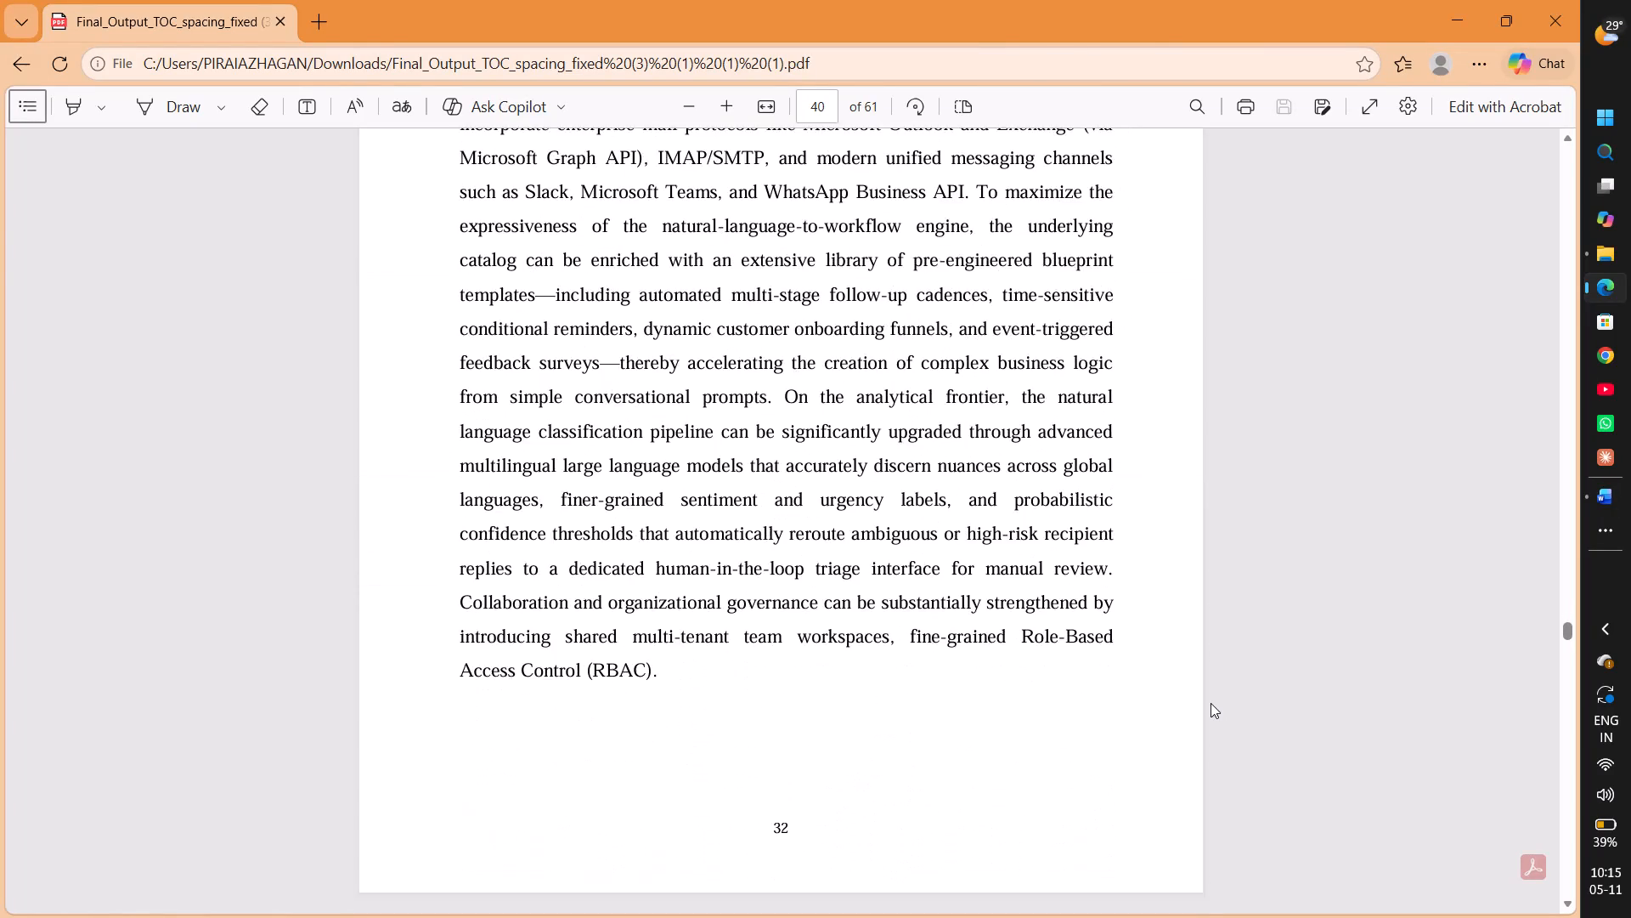
pyautogui.scroll(-15, 1211, 703)
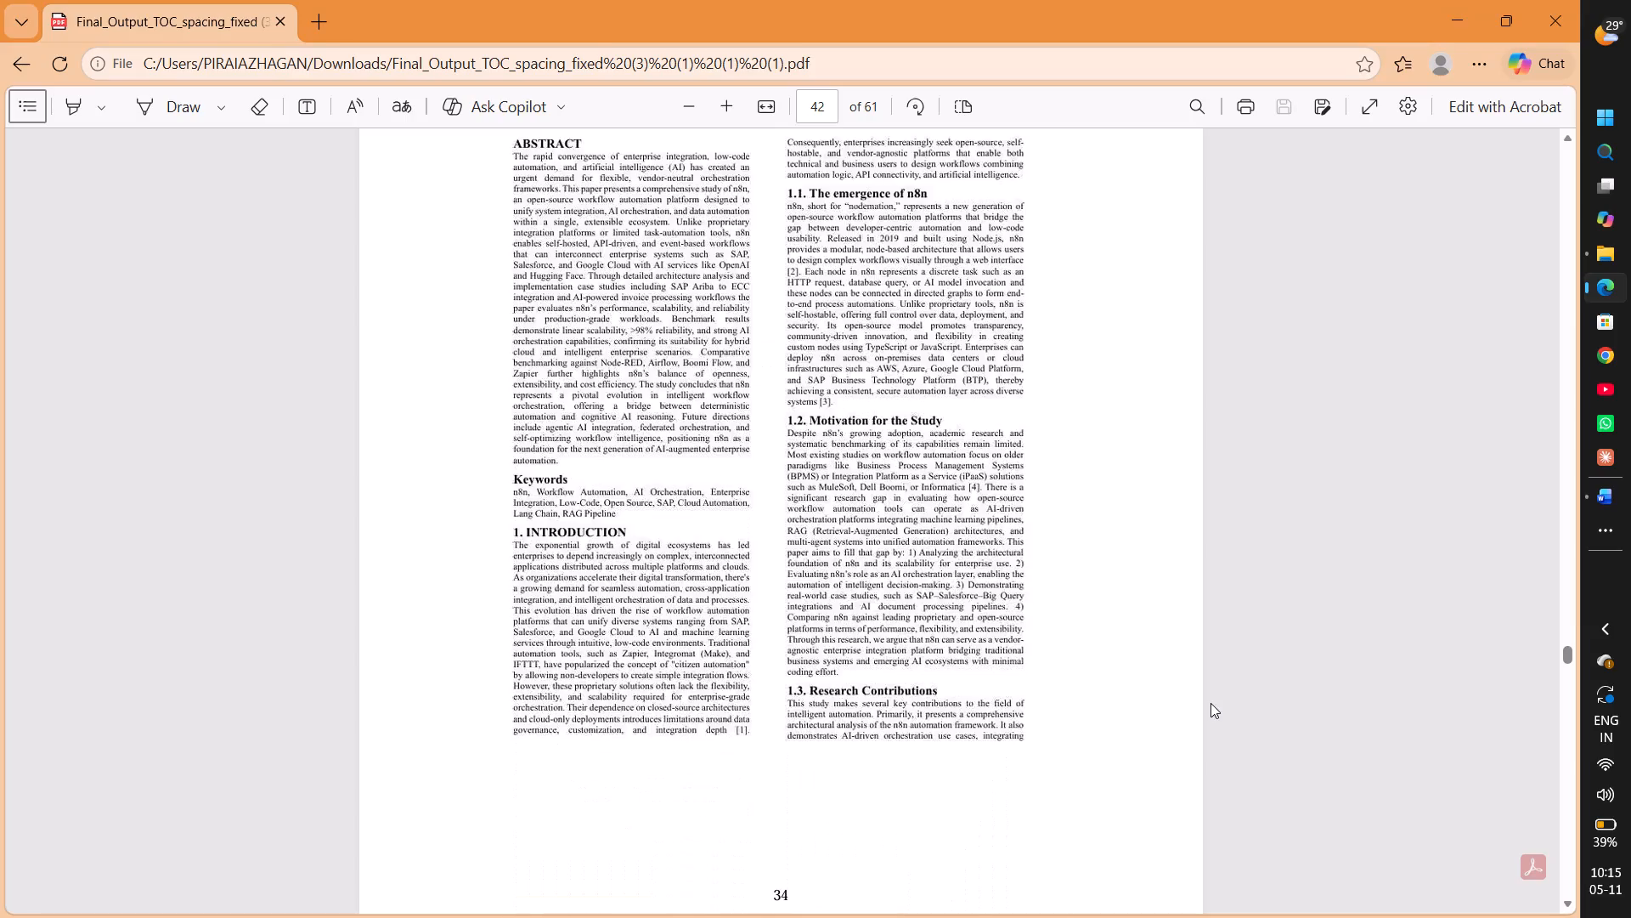
pyautogui.scroll(-4, 1211, 703)
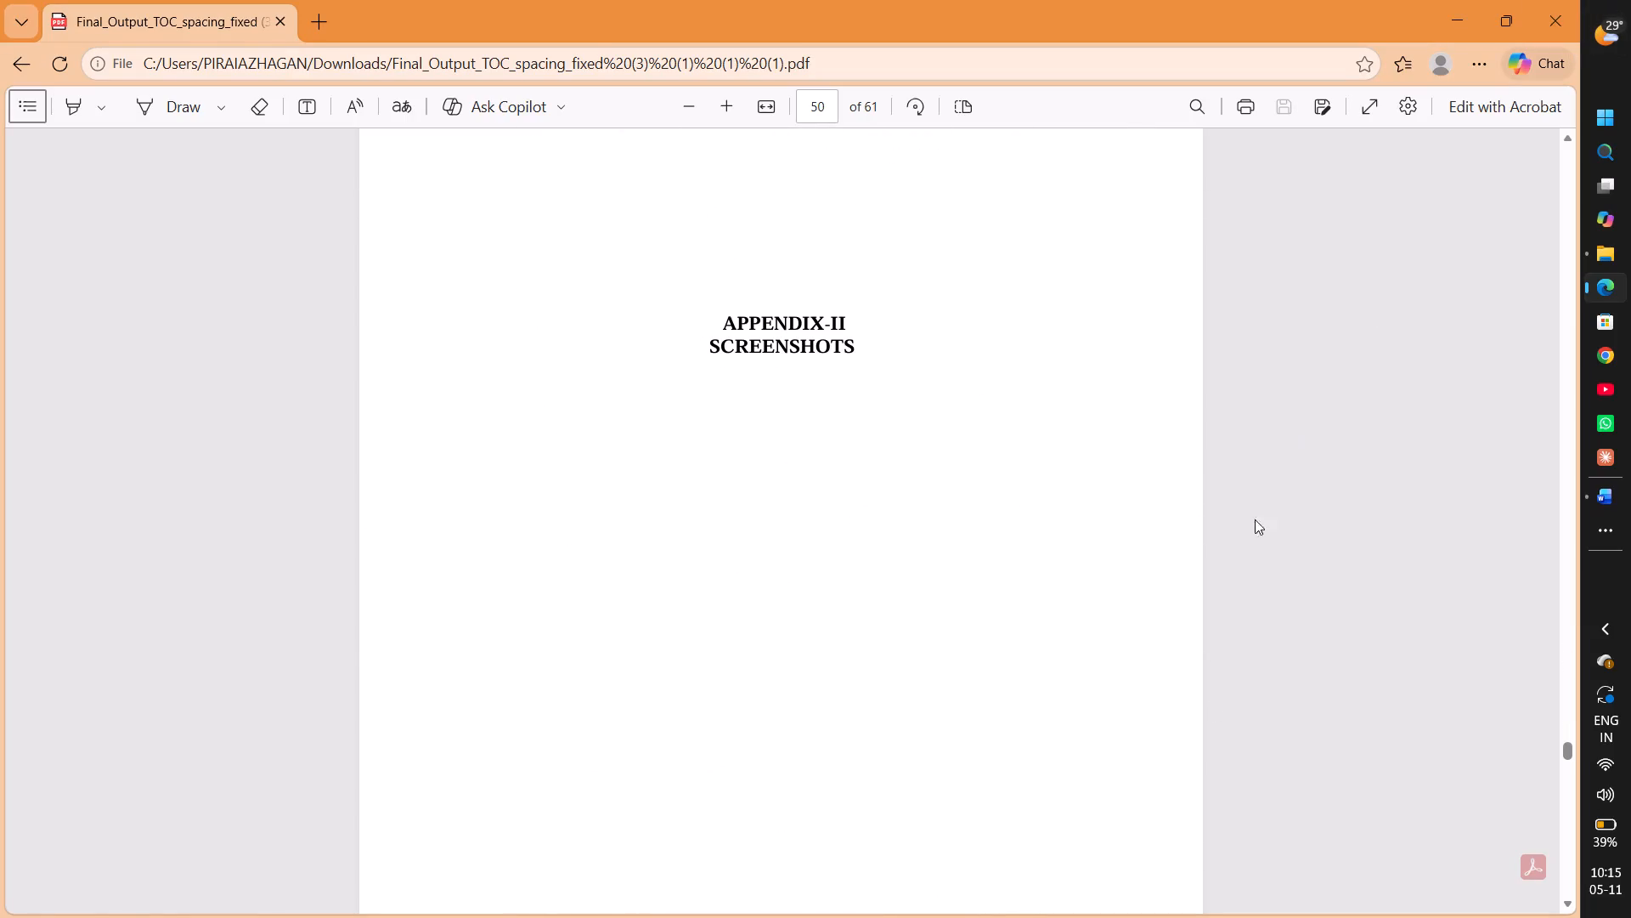
pyautogui.scroll(-14, 1138, 643)
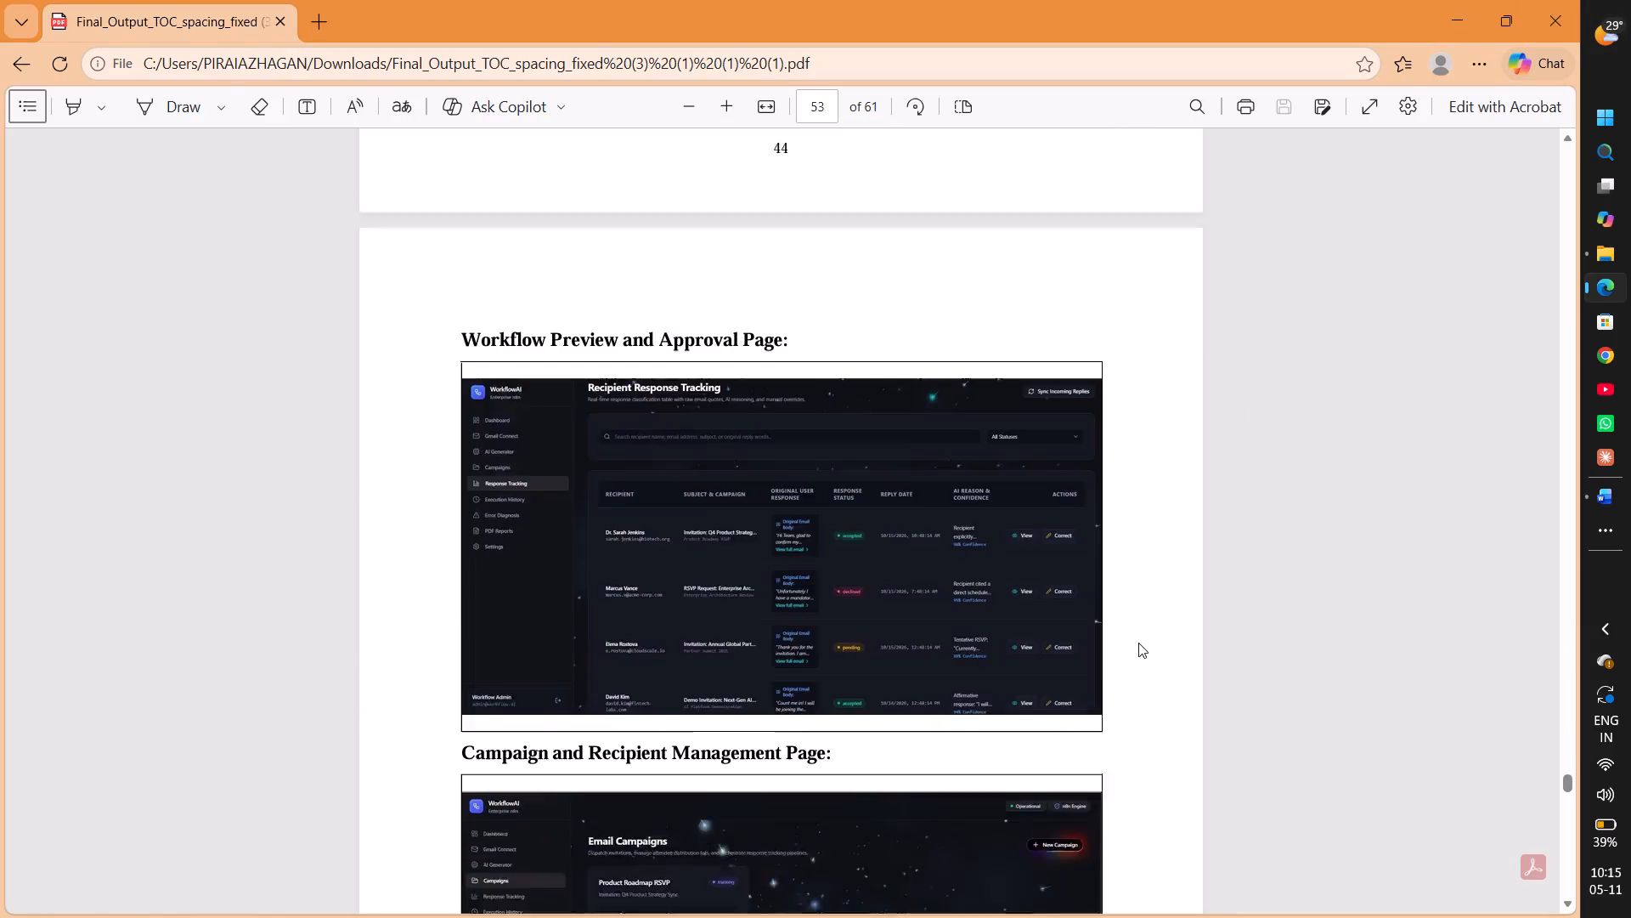
pyautogui.scroll(-12, 1138, 643)
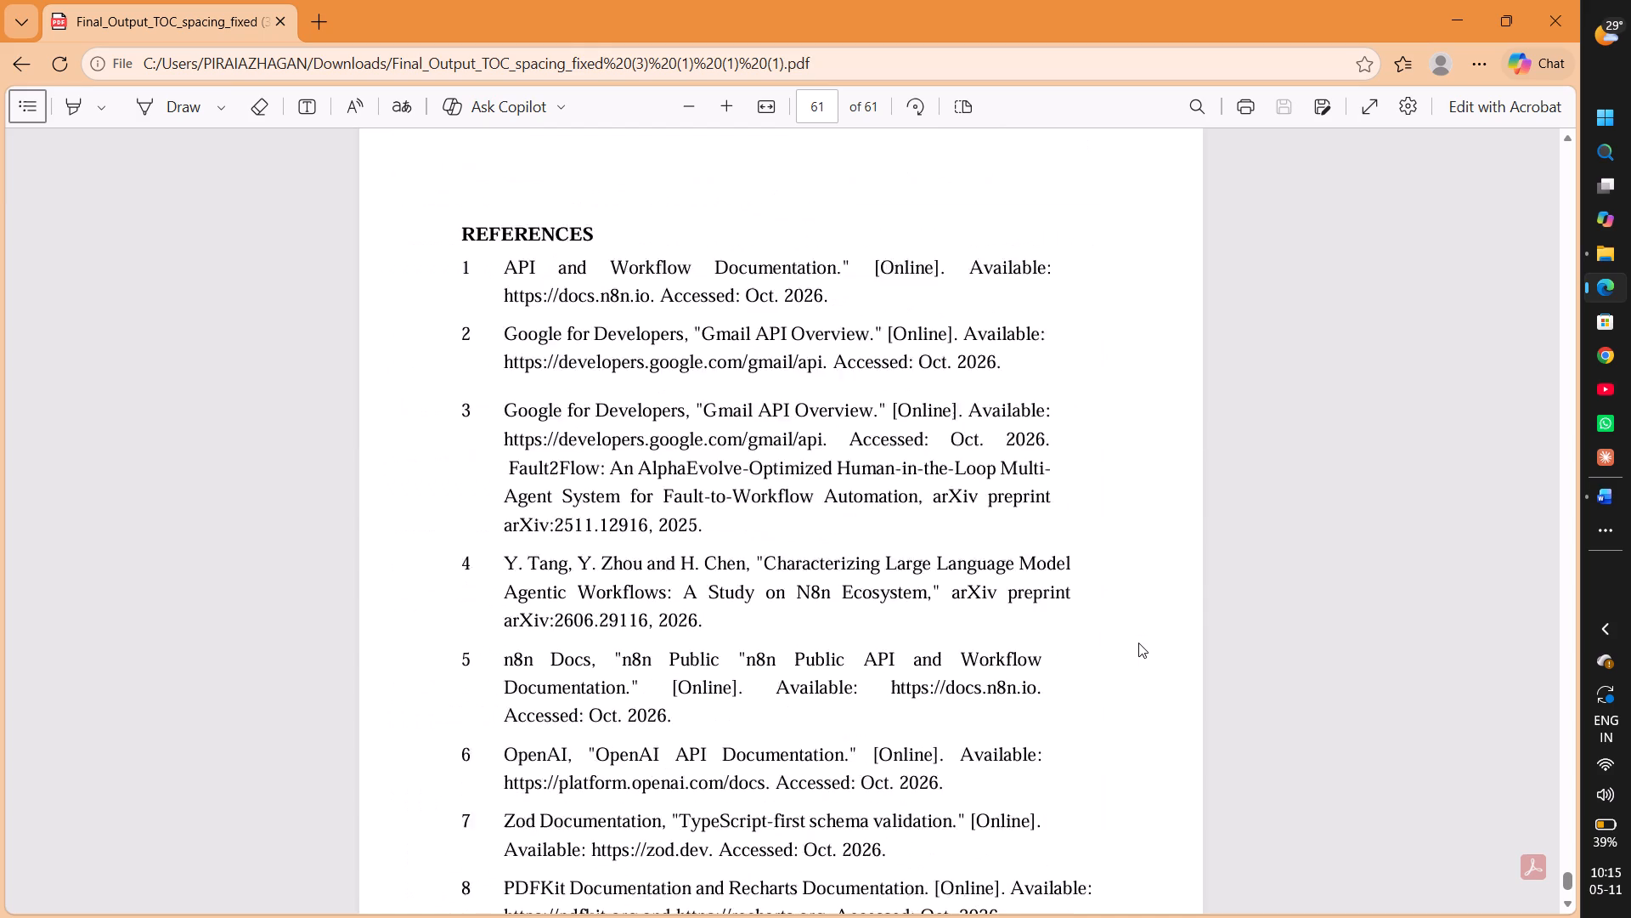
pyautogui.scroll(-2, 1138, 643)
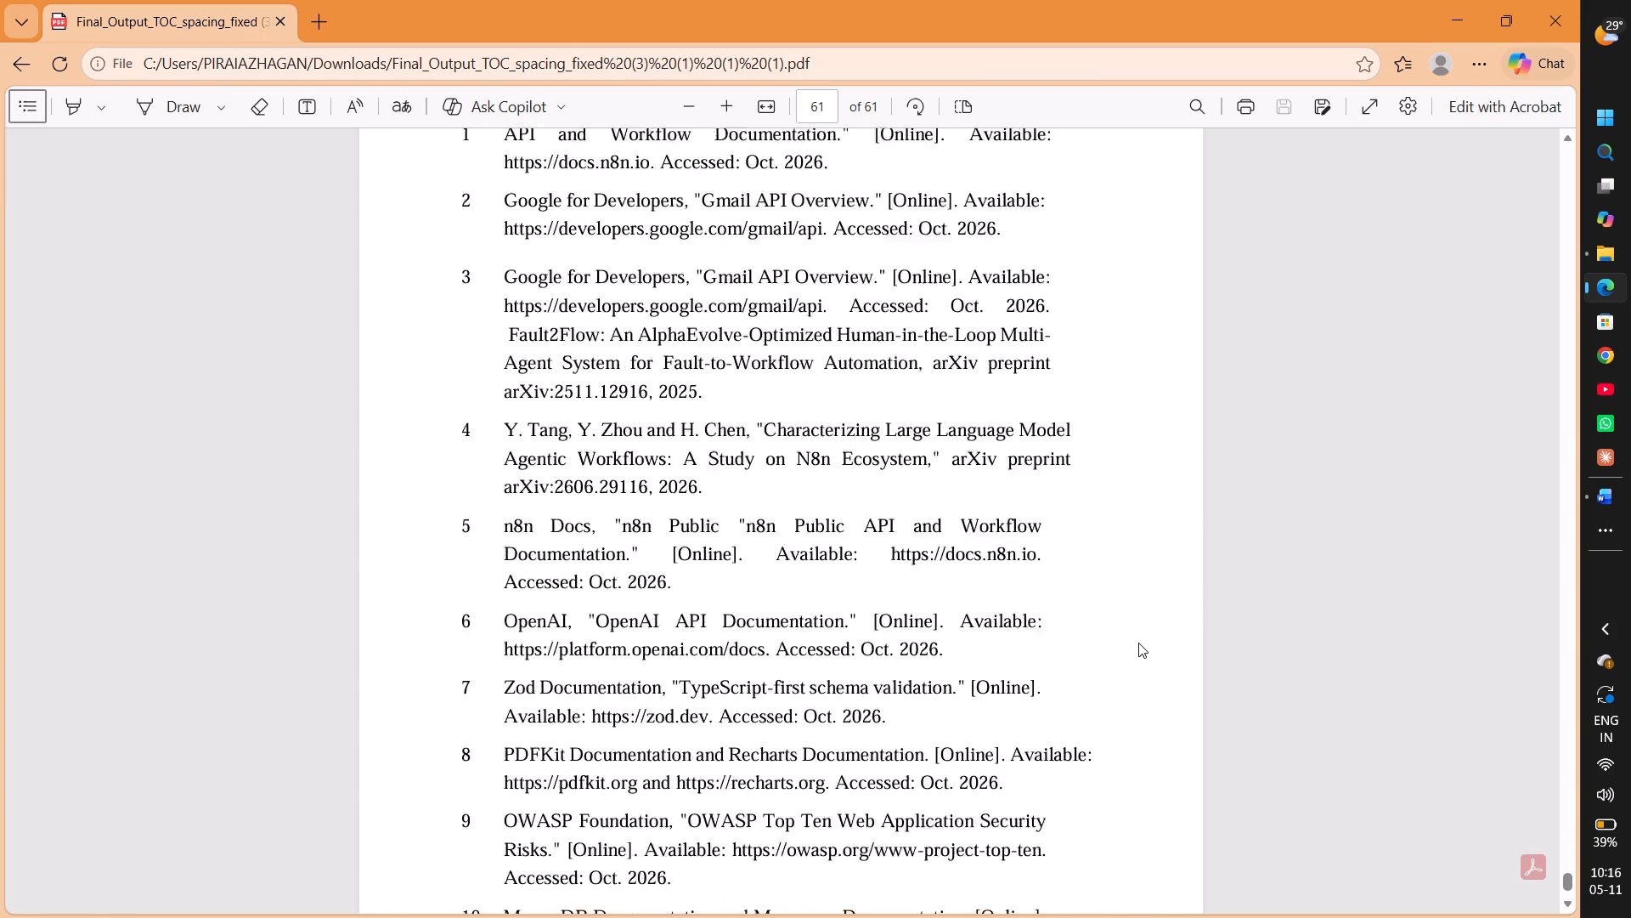
pyautogui.scroll(-3, 1138, 643)
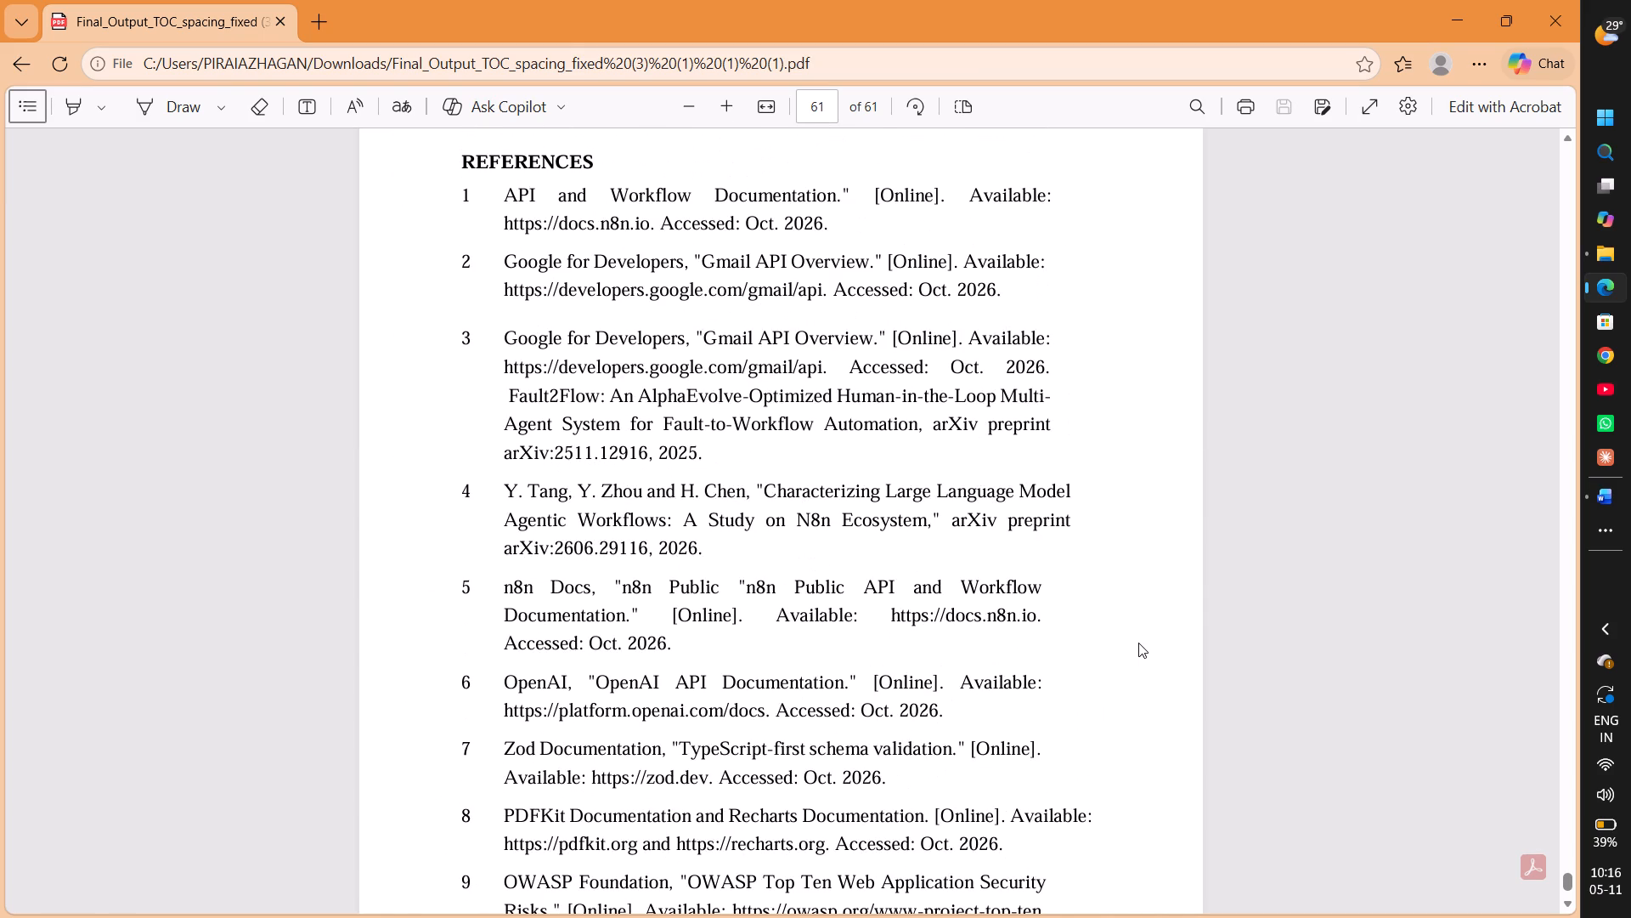
pyautogui.scroll(-1, 1138, 643)
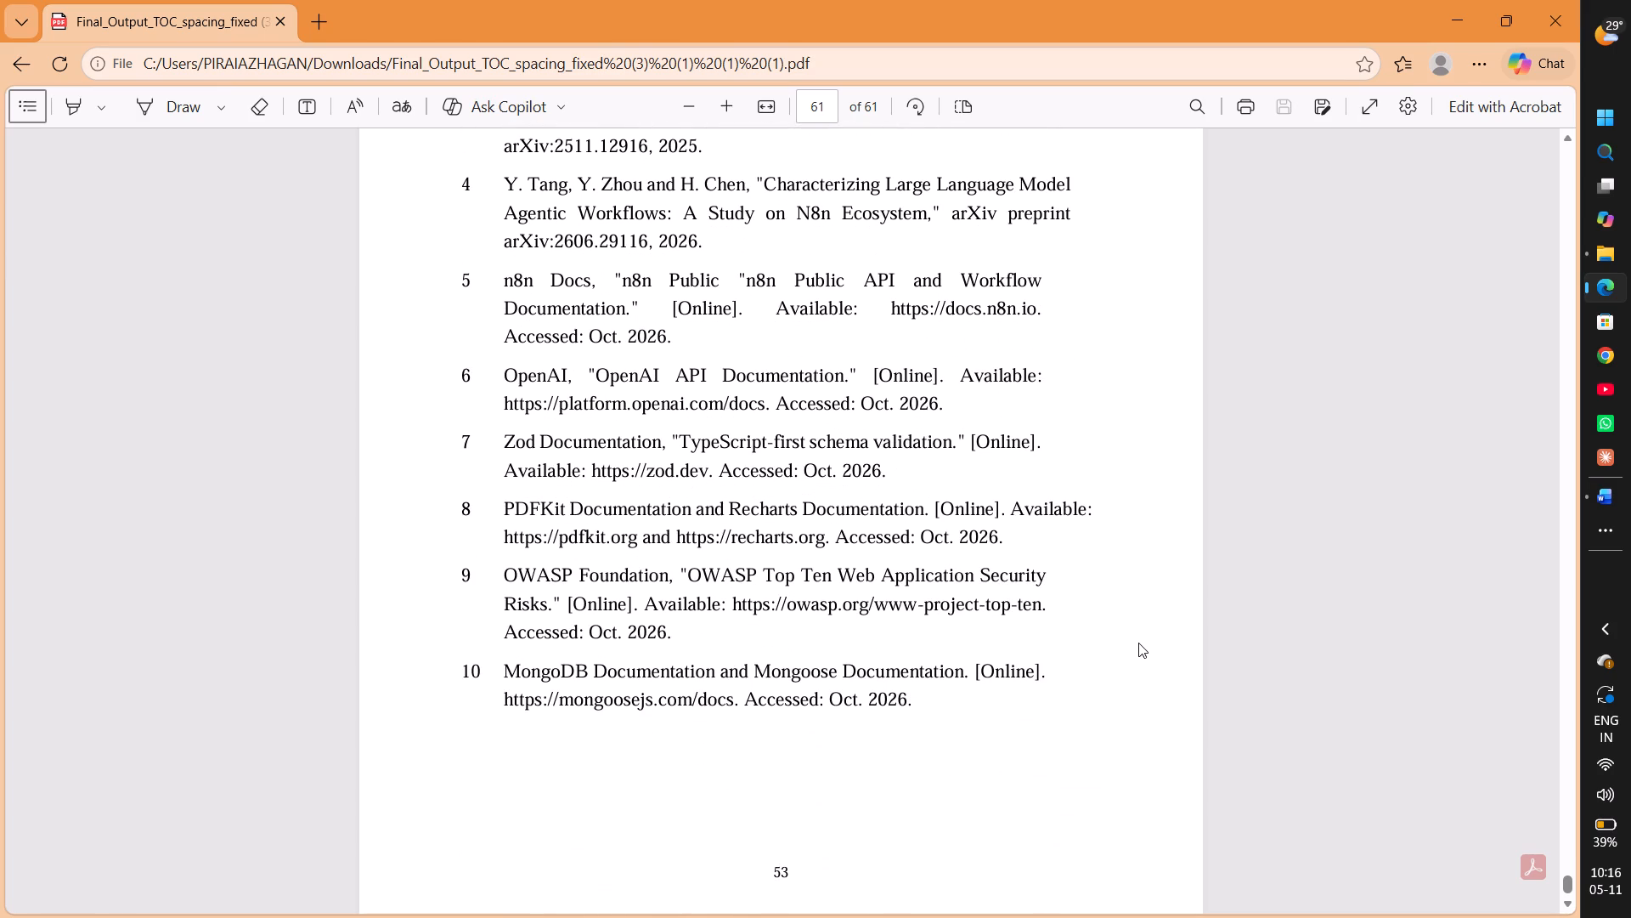
# Switch to the Word report and check its closing pages, from the Conclusion and base paper appendix to the References list.
pyautogui.hotkey('alt', 'Tab')
pyautogui.scroll(-5, 1138, 643)
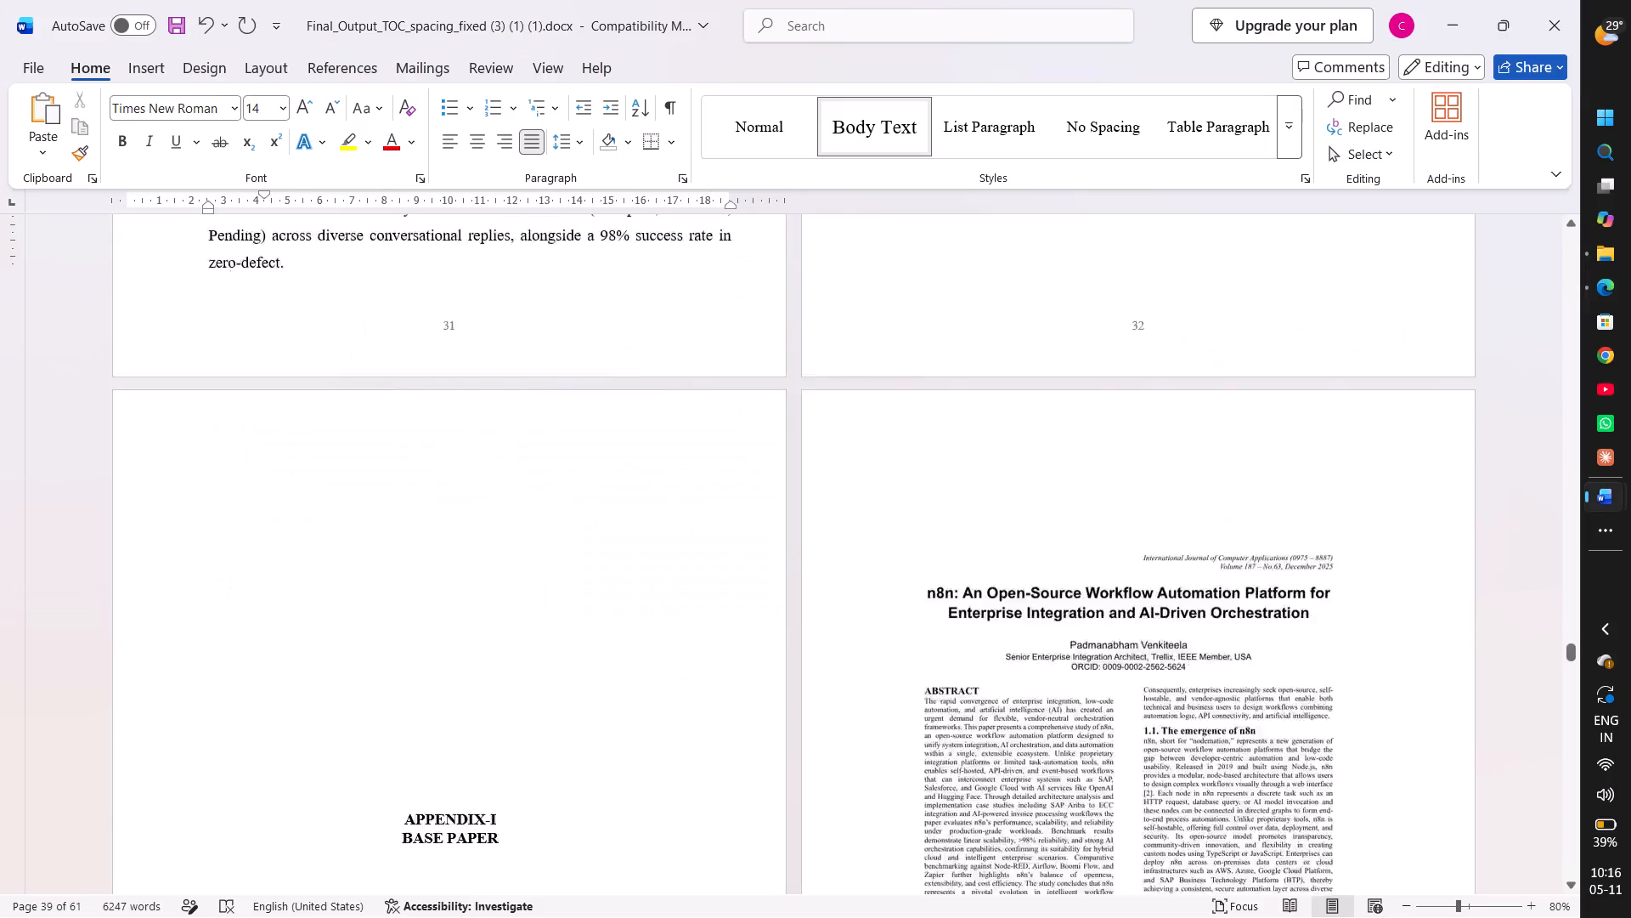
pyautogui.scroll(-17, 1138, 643)
pyautogui.scroll(-17, 1138, 643)
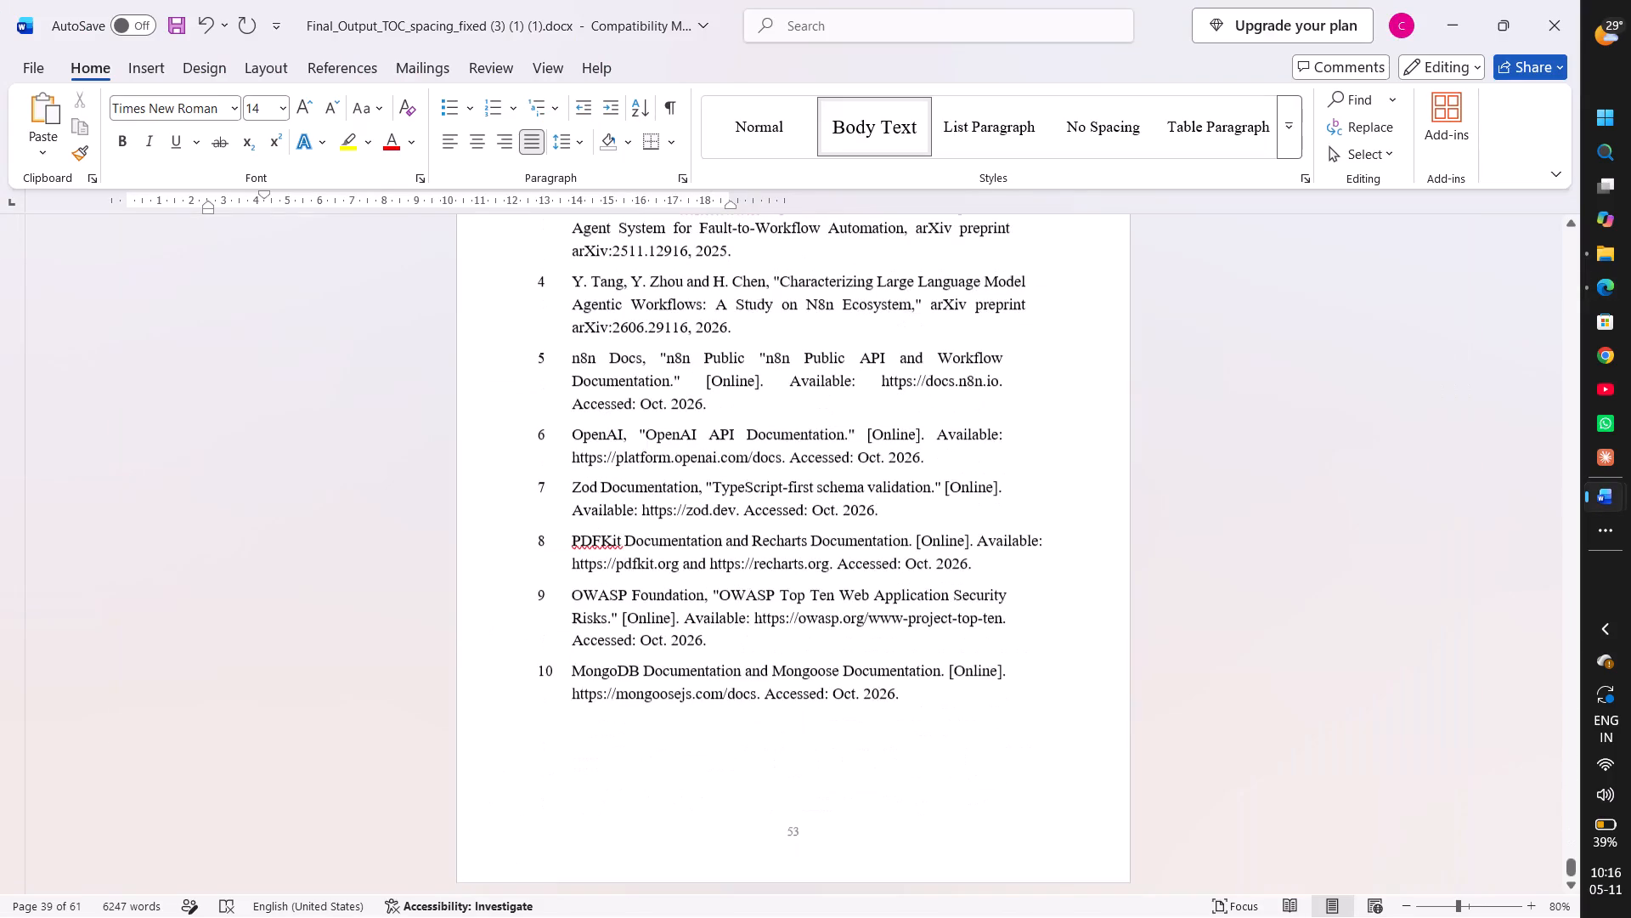
pyautogui.scroll(19, 1138, 643)
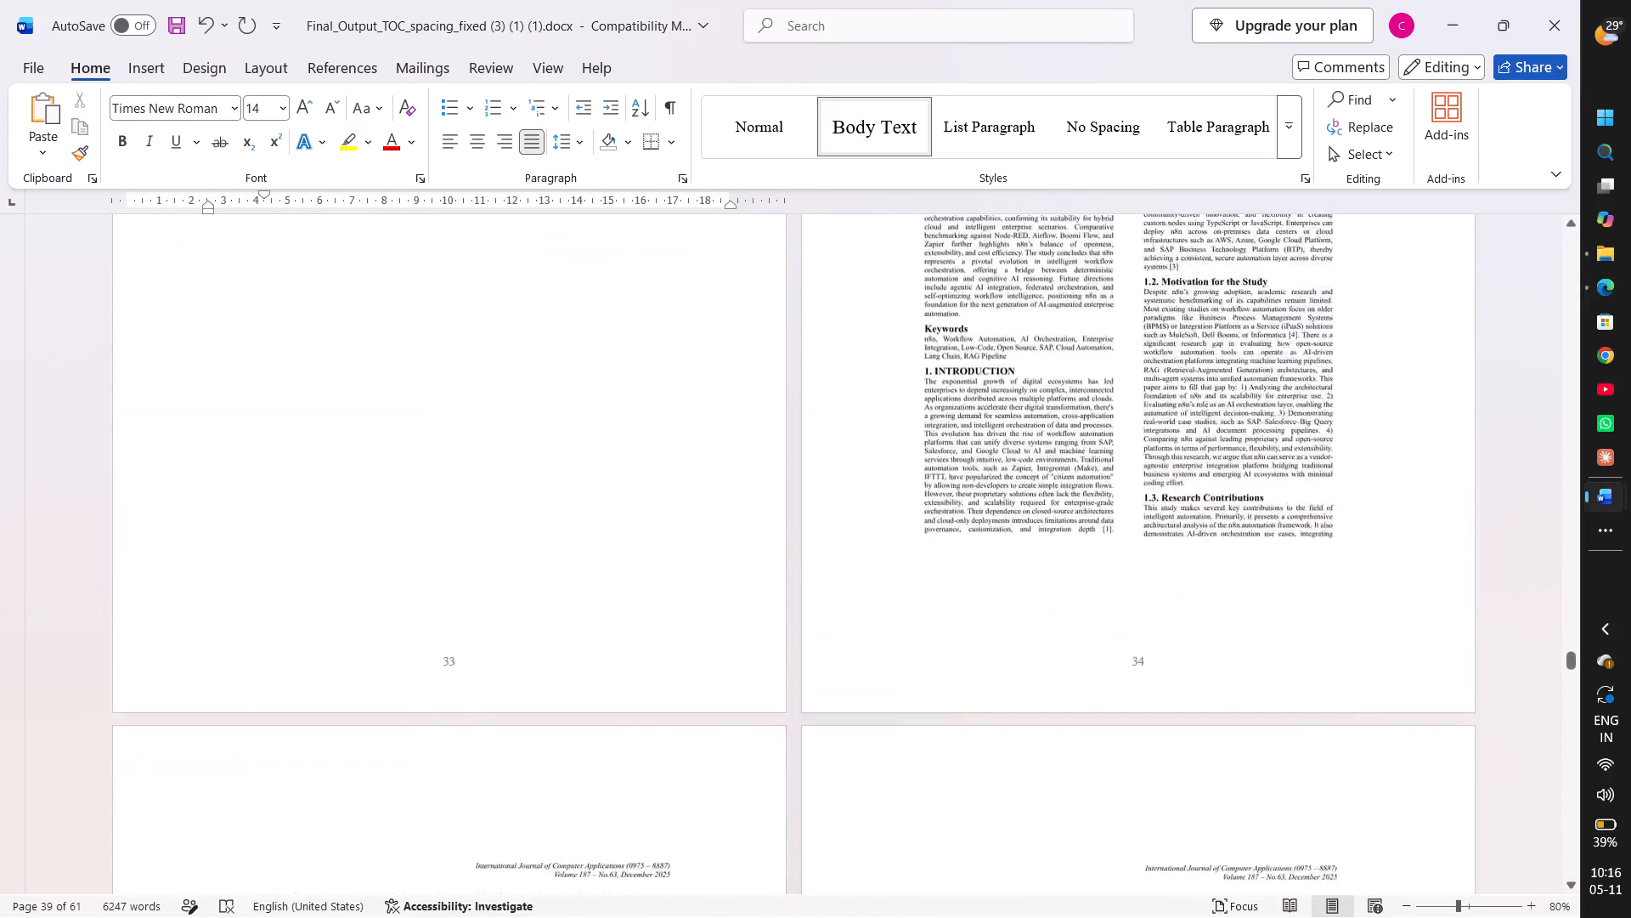
# Save the corrected Word report.
pyautogui.hotkey('ctrl', 's')
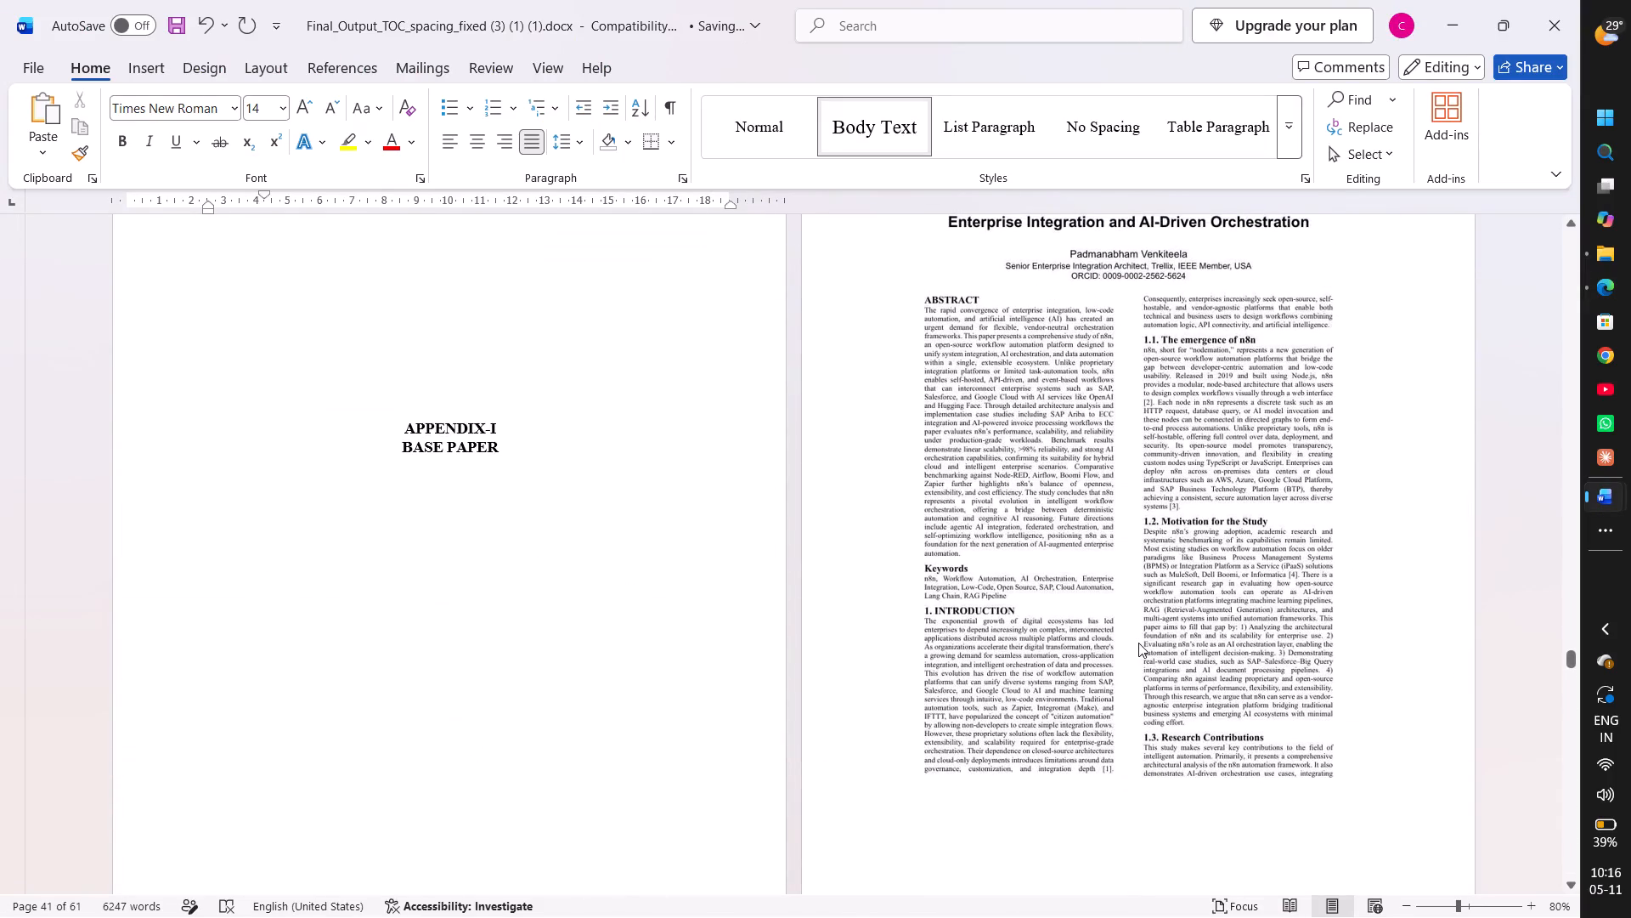
pyautogui.click(1449, 31)
pyautogui.hotkey('alt', 'Tab')
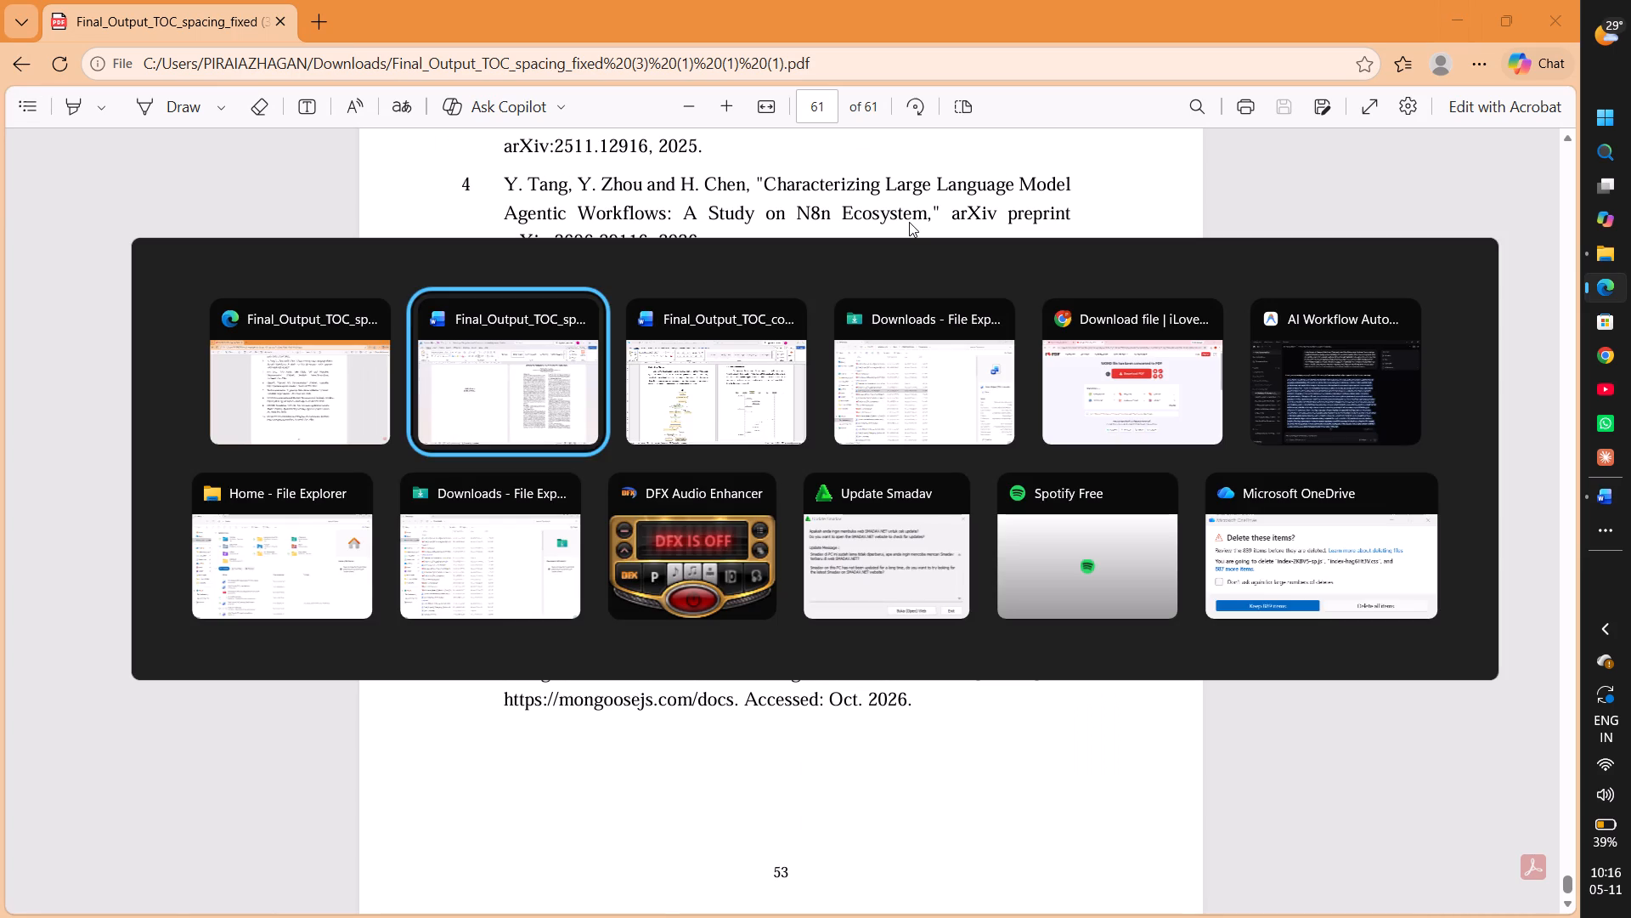
pyautogui.hotkey('alt', 'Tab')
pyautogui.hotkey('alt', 'Tab')
pyautogui.hotkey('alt', 'Tab')
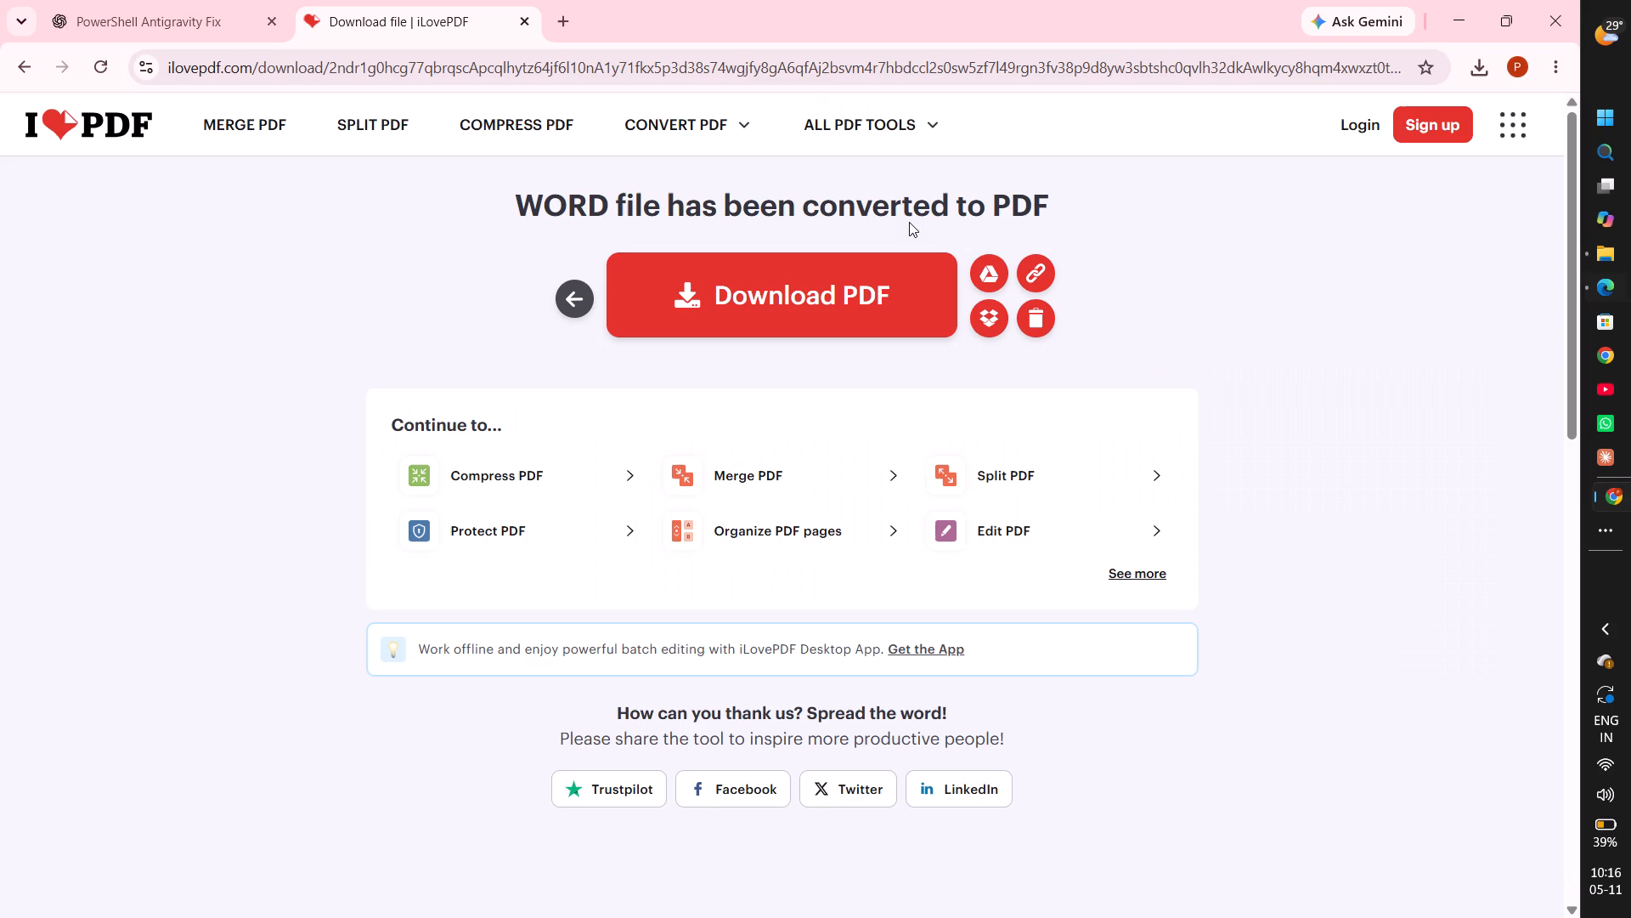
pyautogui.click(193, 11)
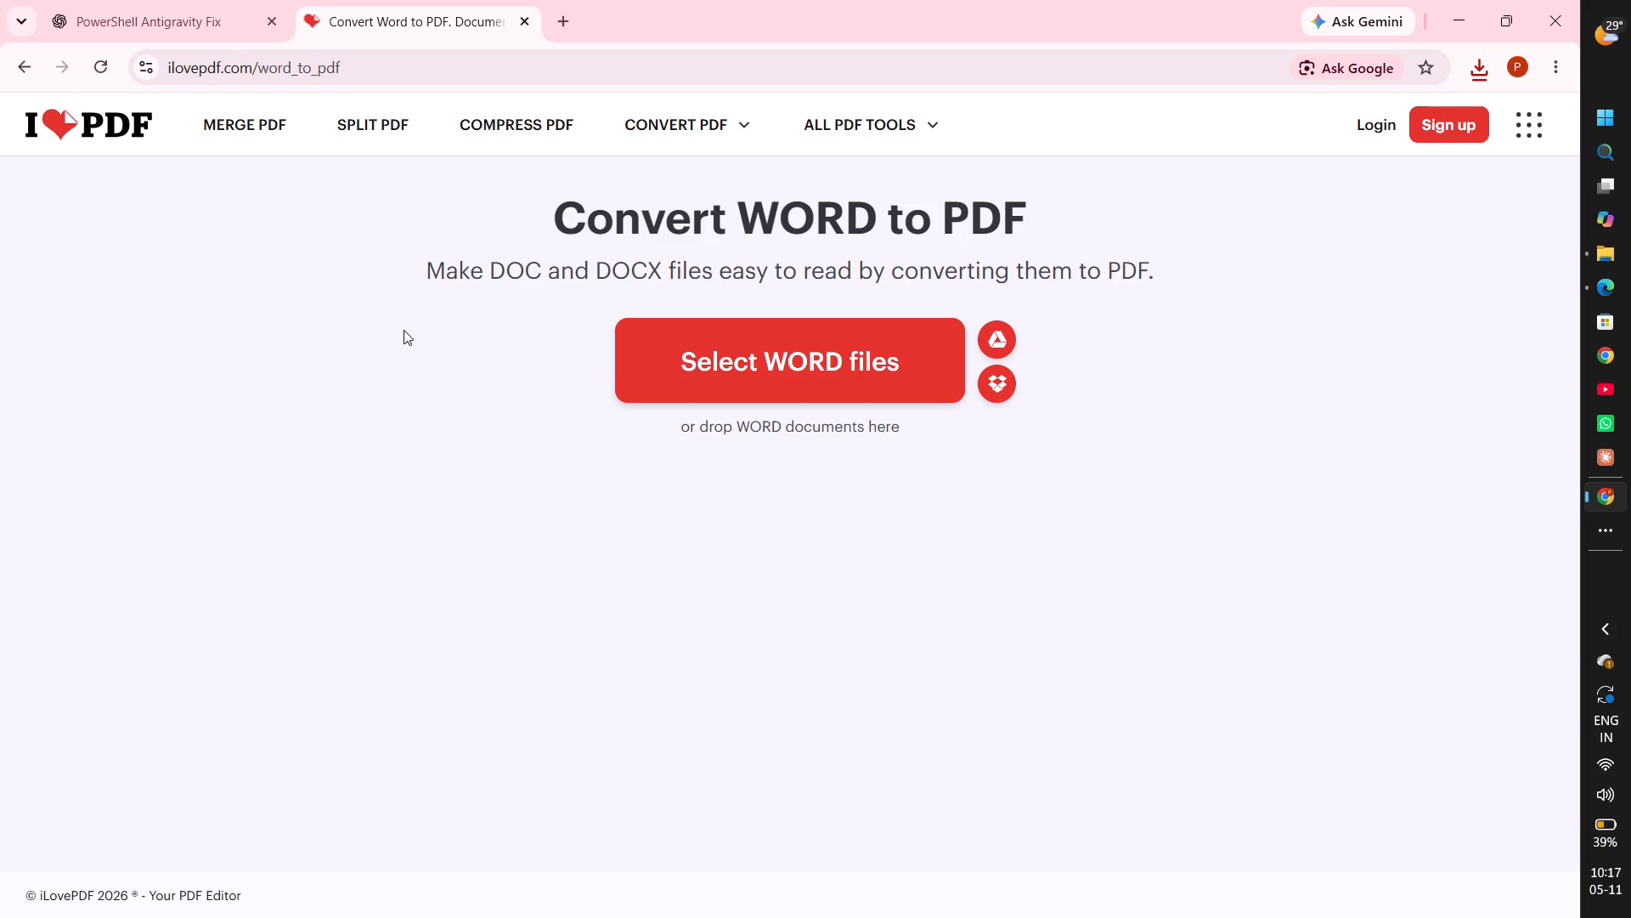
pyautogui.click(814, 373)
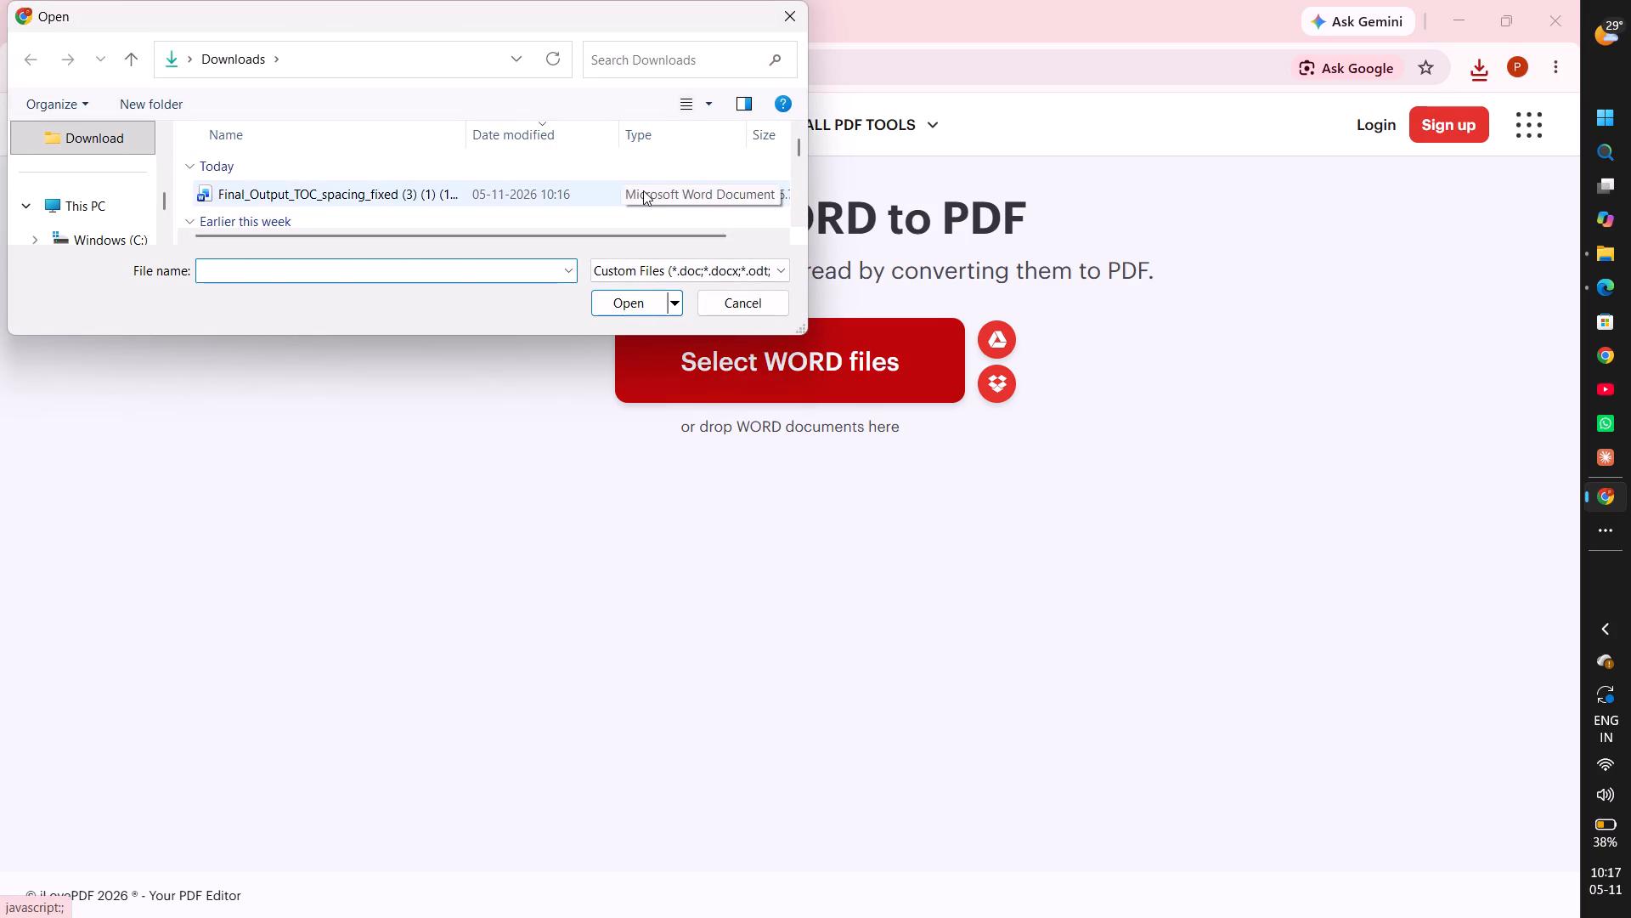
pyautogui.click(643, 190)
pyautogui.click(643, 308)
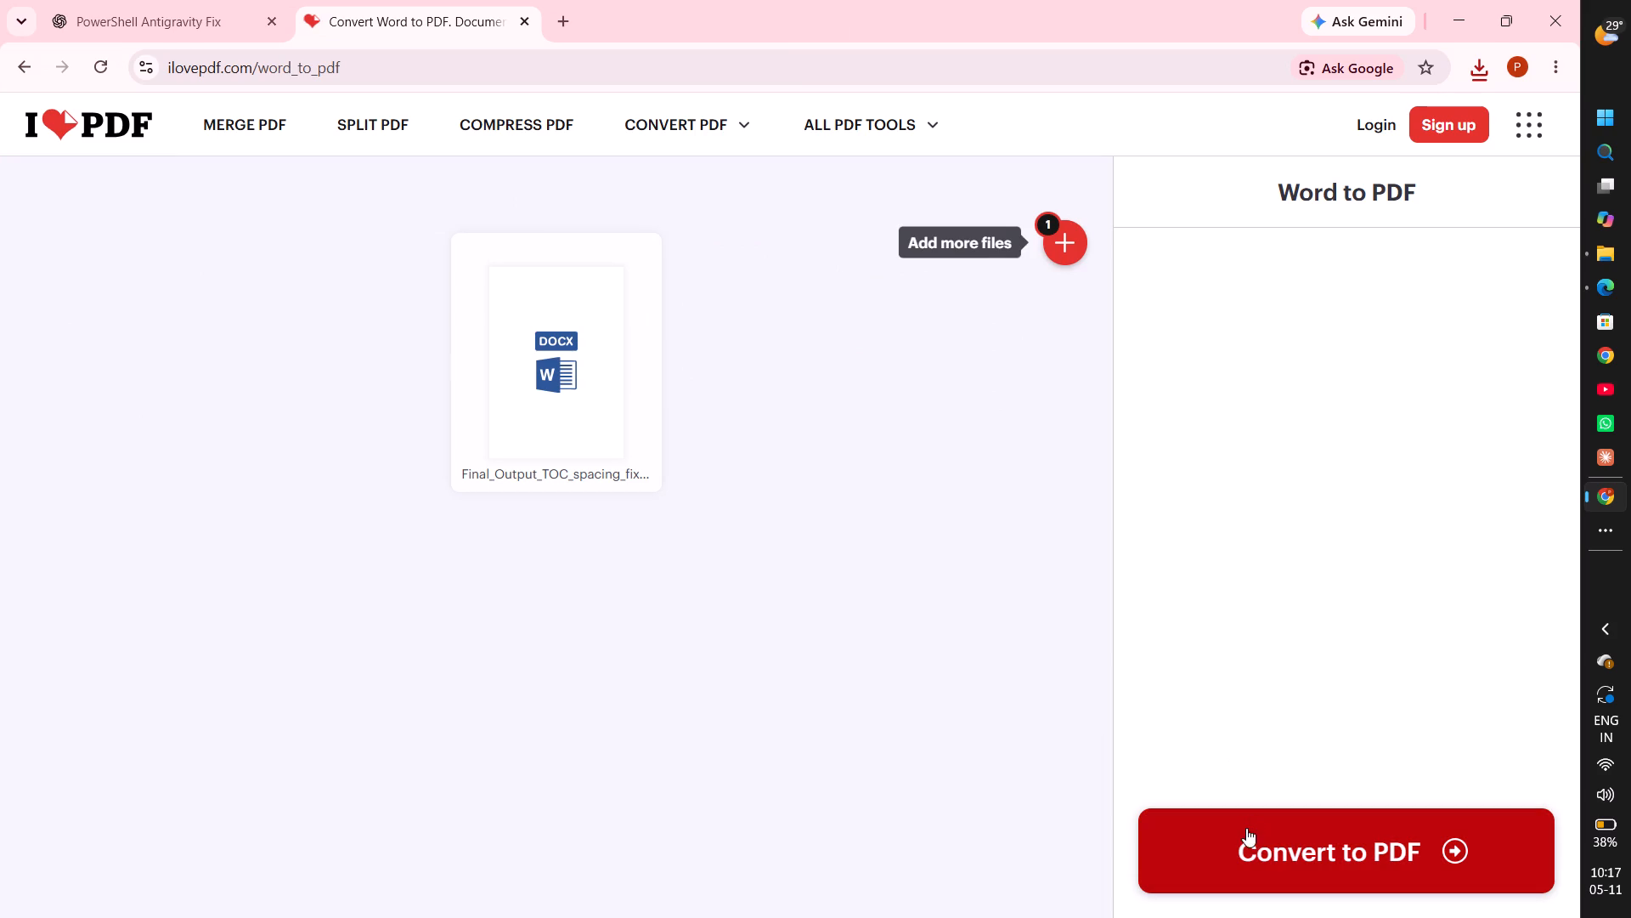
pyautogui.click(1244, 837)
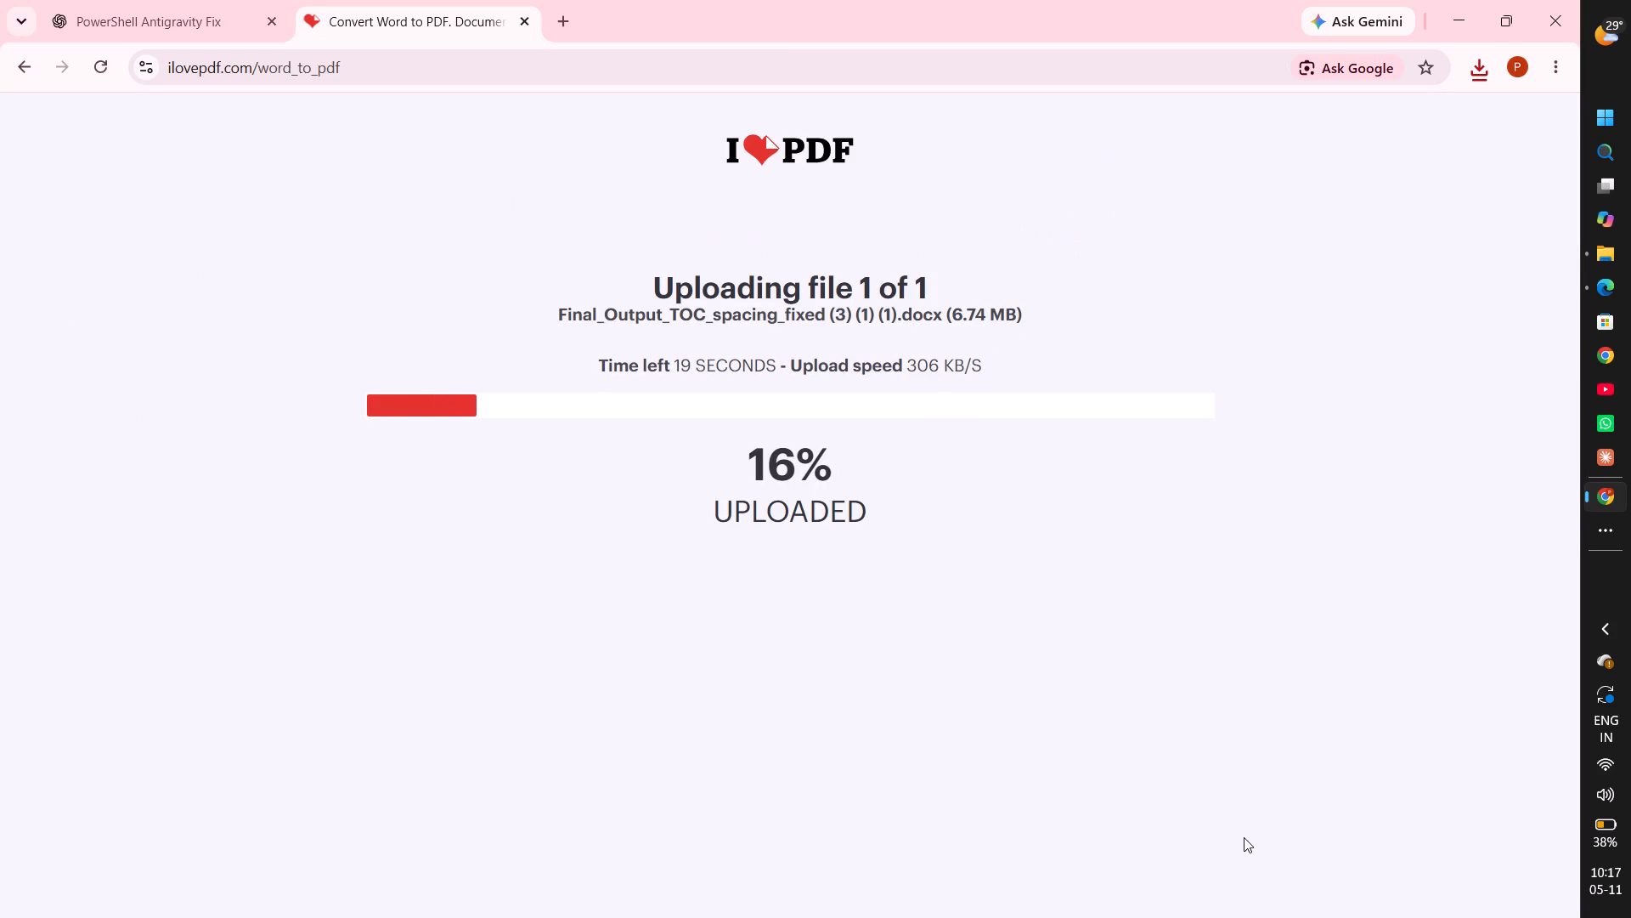
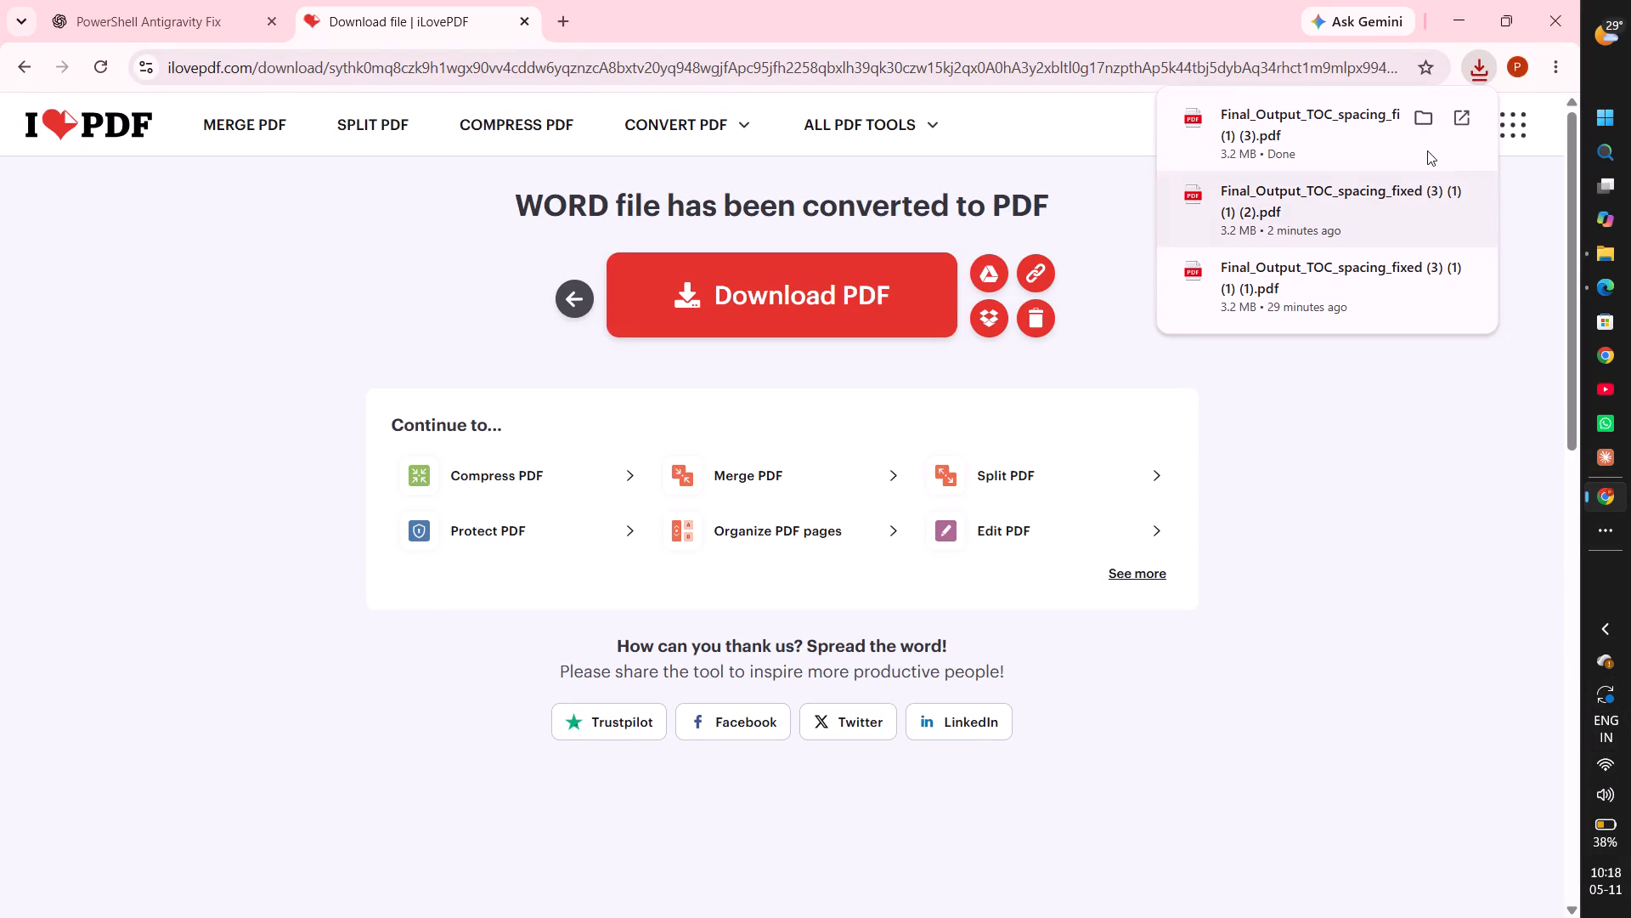
# Open the newly converted Final_Output_TOC_spacing_fixed (3) (1) (1) (3).pdf from the Downloads folder in Edge.
pyautogui.click(1421, 120)
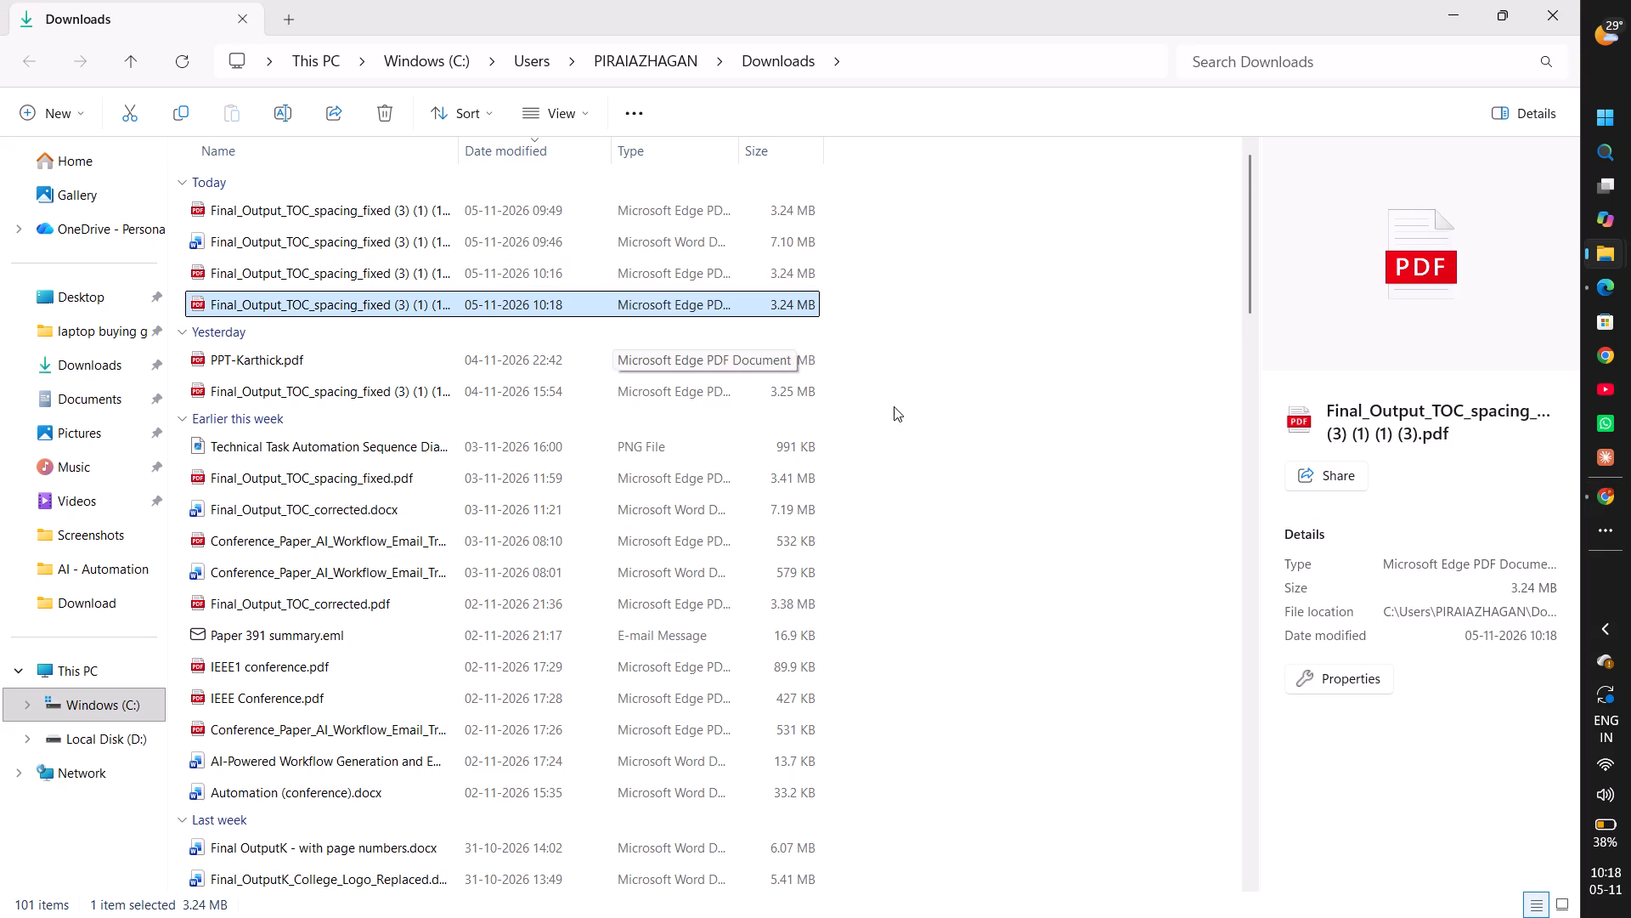
pyautogui.doubleClick(765, 309)
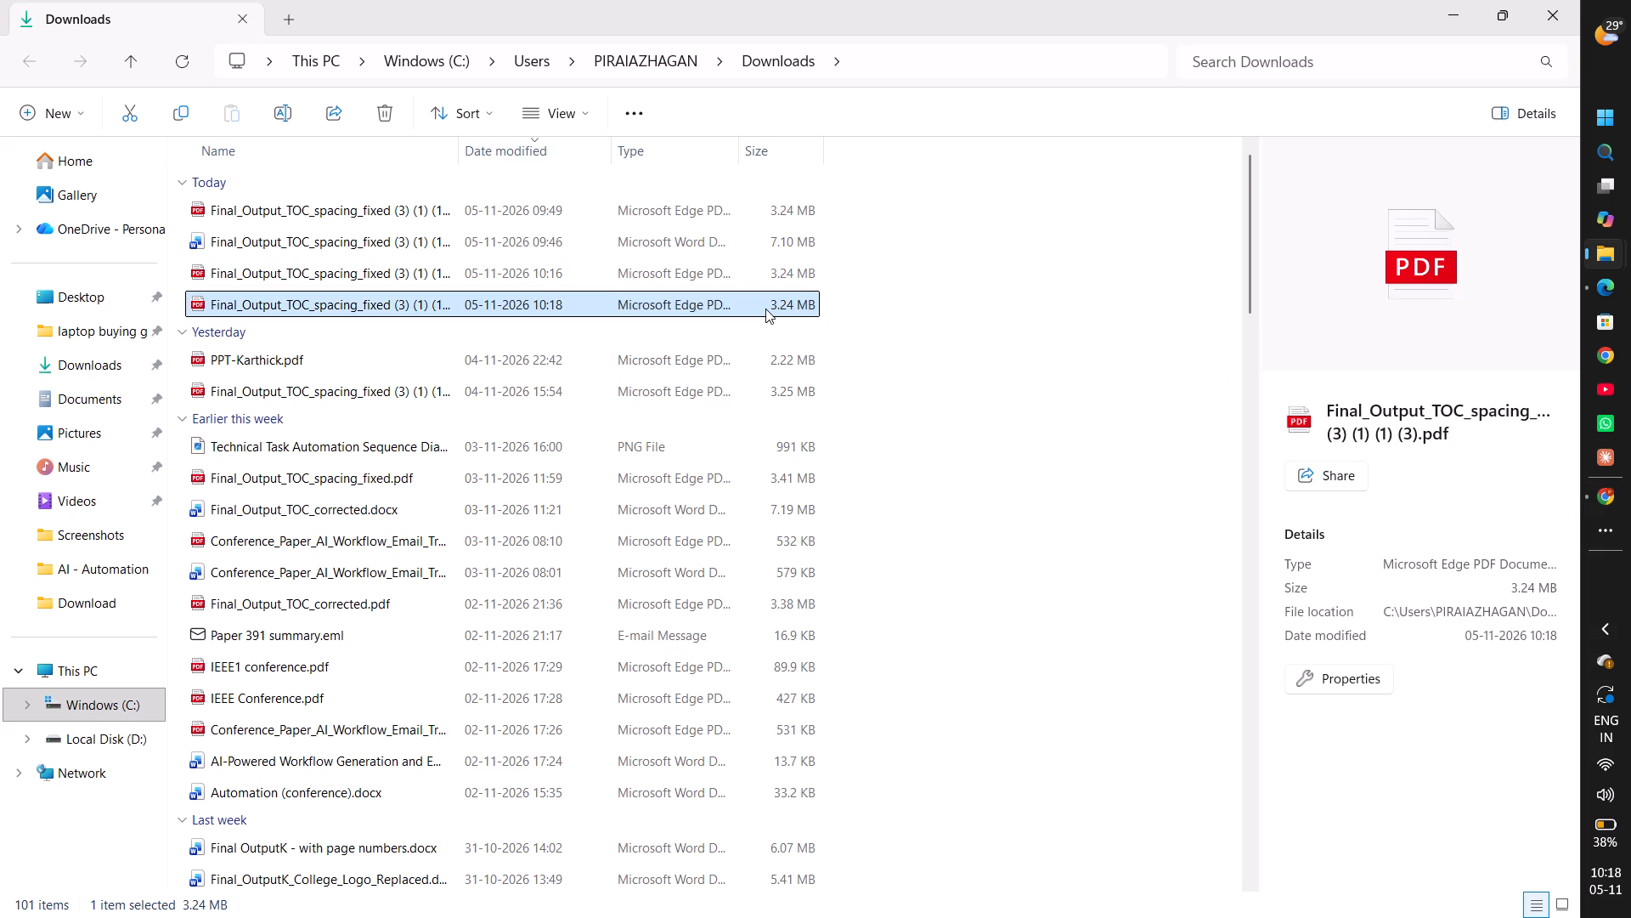
# Check the PDF's front matter, from the title page and certificate through the table of contents to the lists of figures and tables.
pyautogui.scroll(-4, 765, 309)
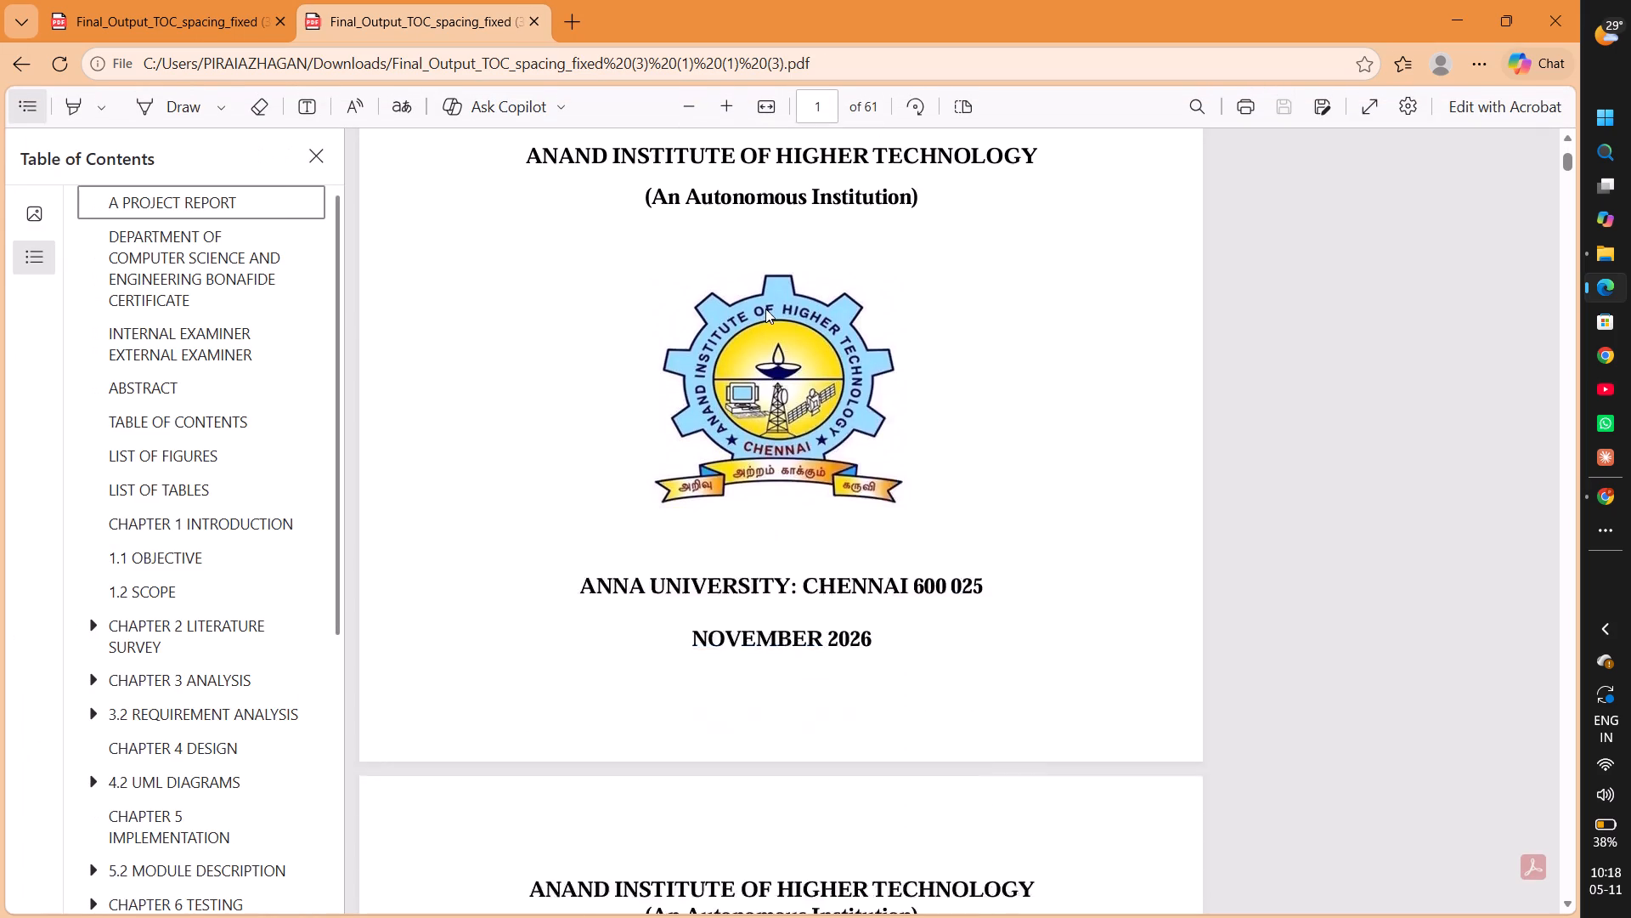
pyautogui.scroll(-9, 765, 309)
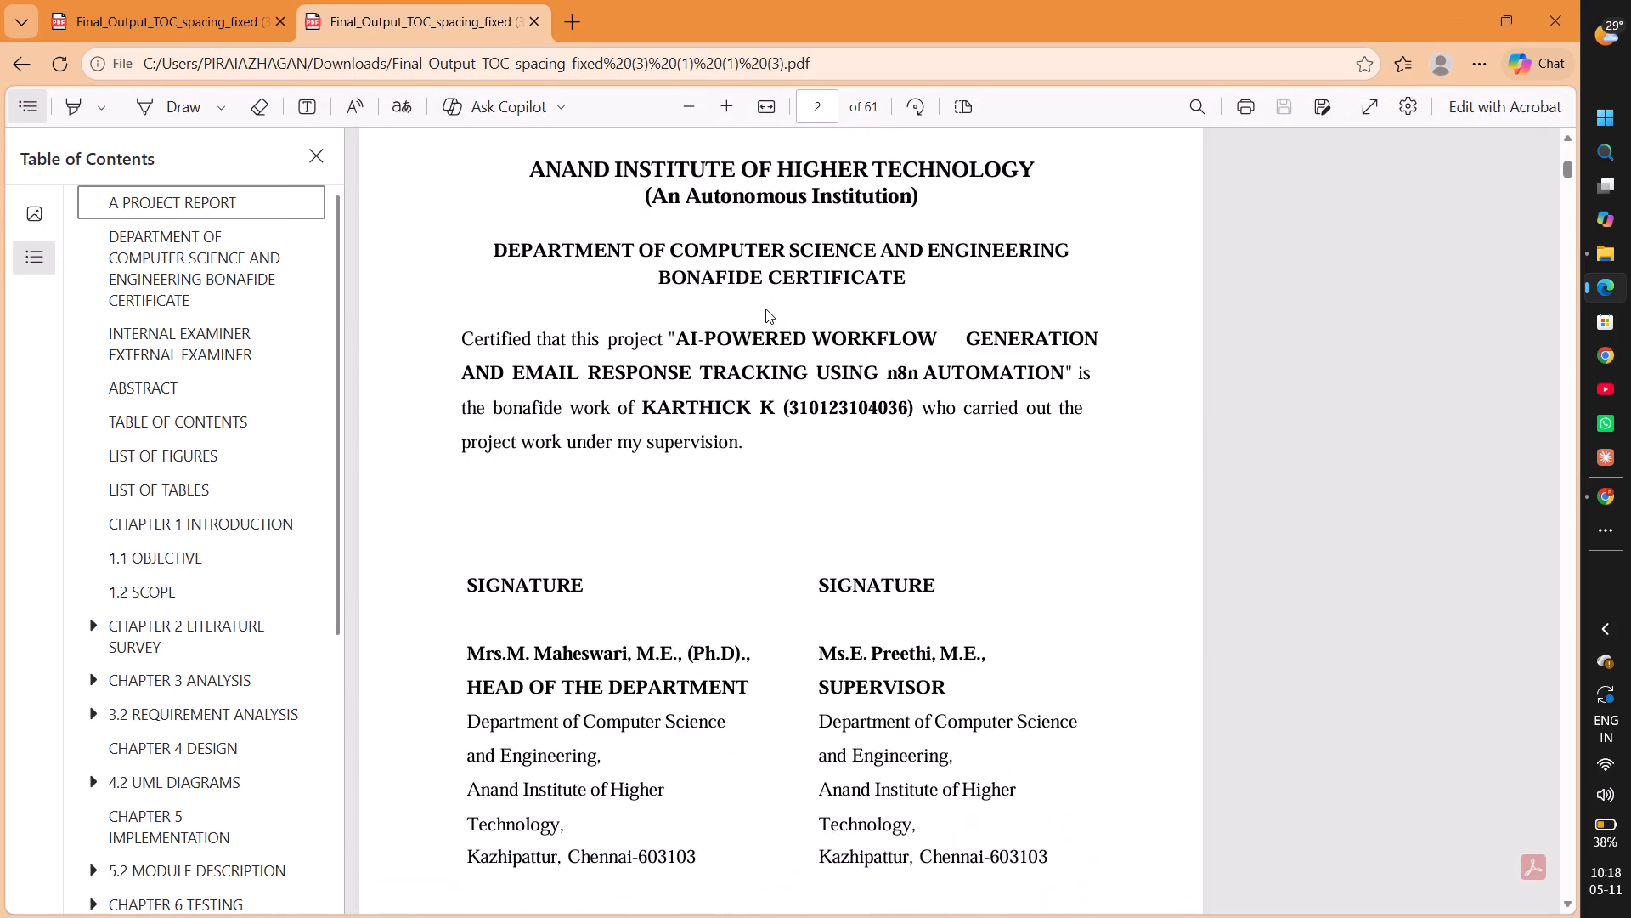
pyautogui.scroll(-9, 765, 309)
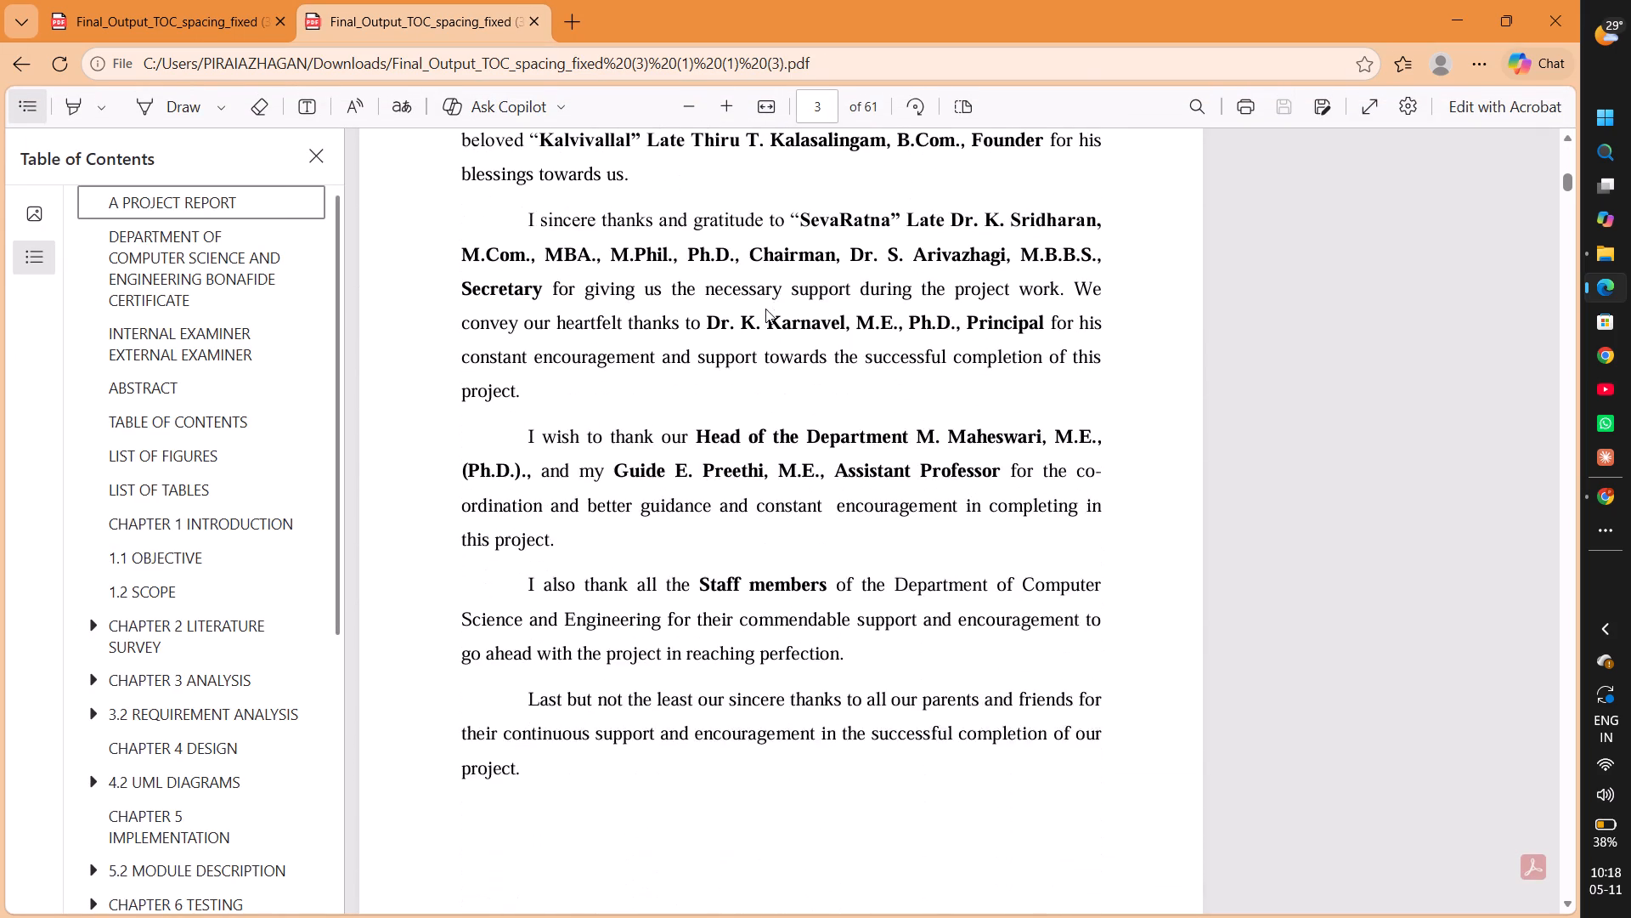
pyautogui.scroll(-9, 765, 309)
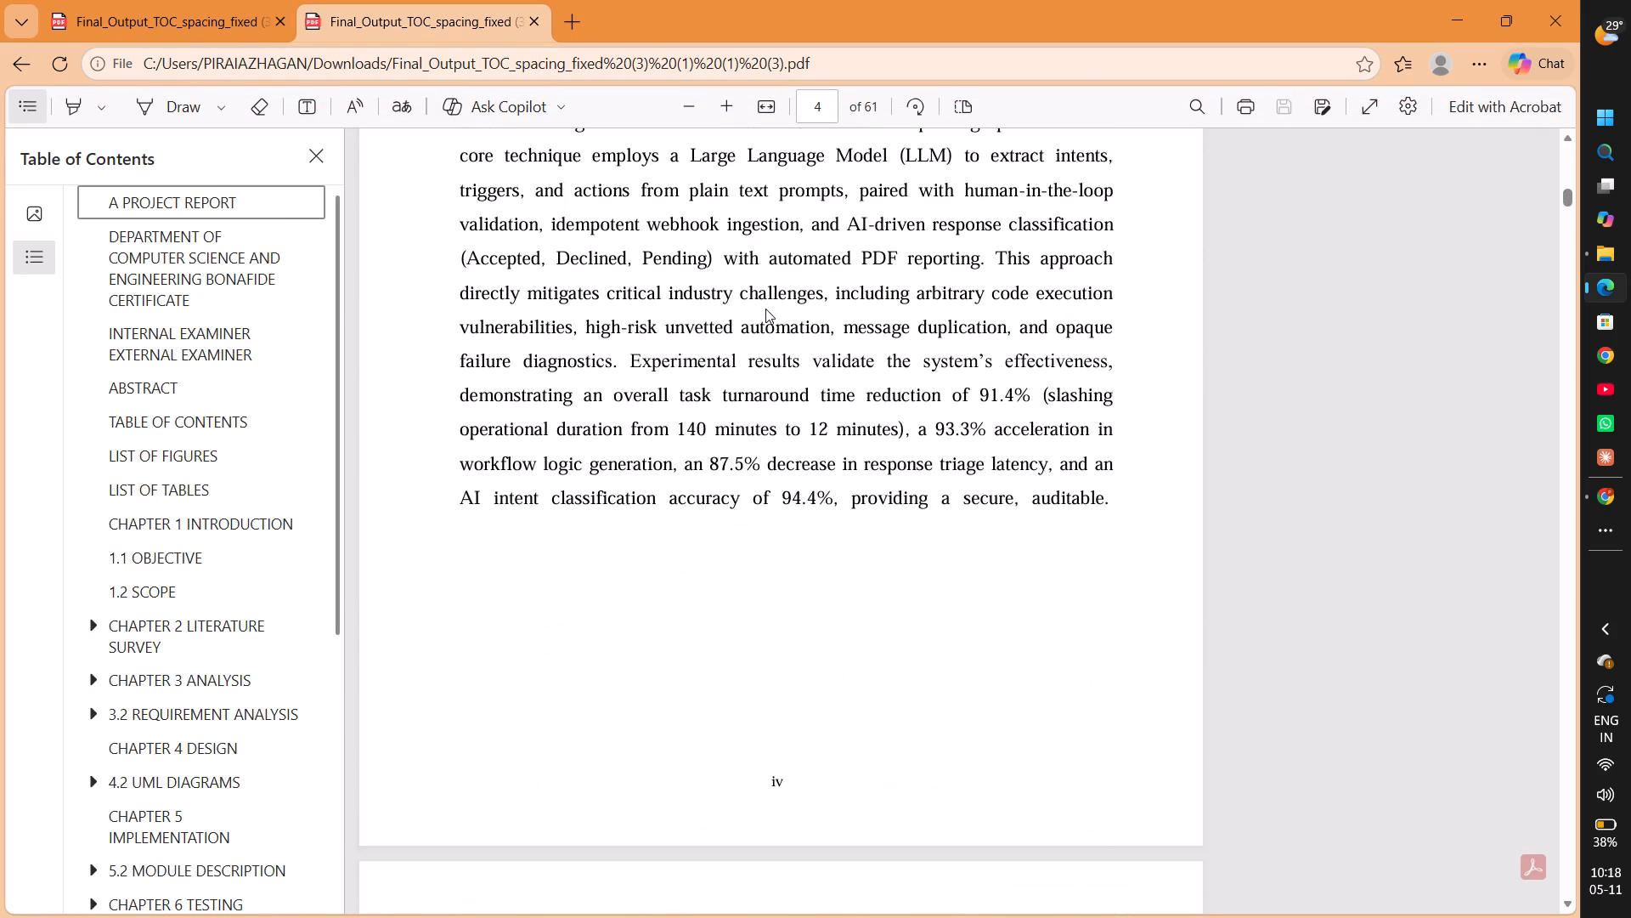
pyautogui.scroll(-9, 765, 309)
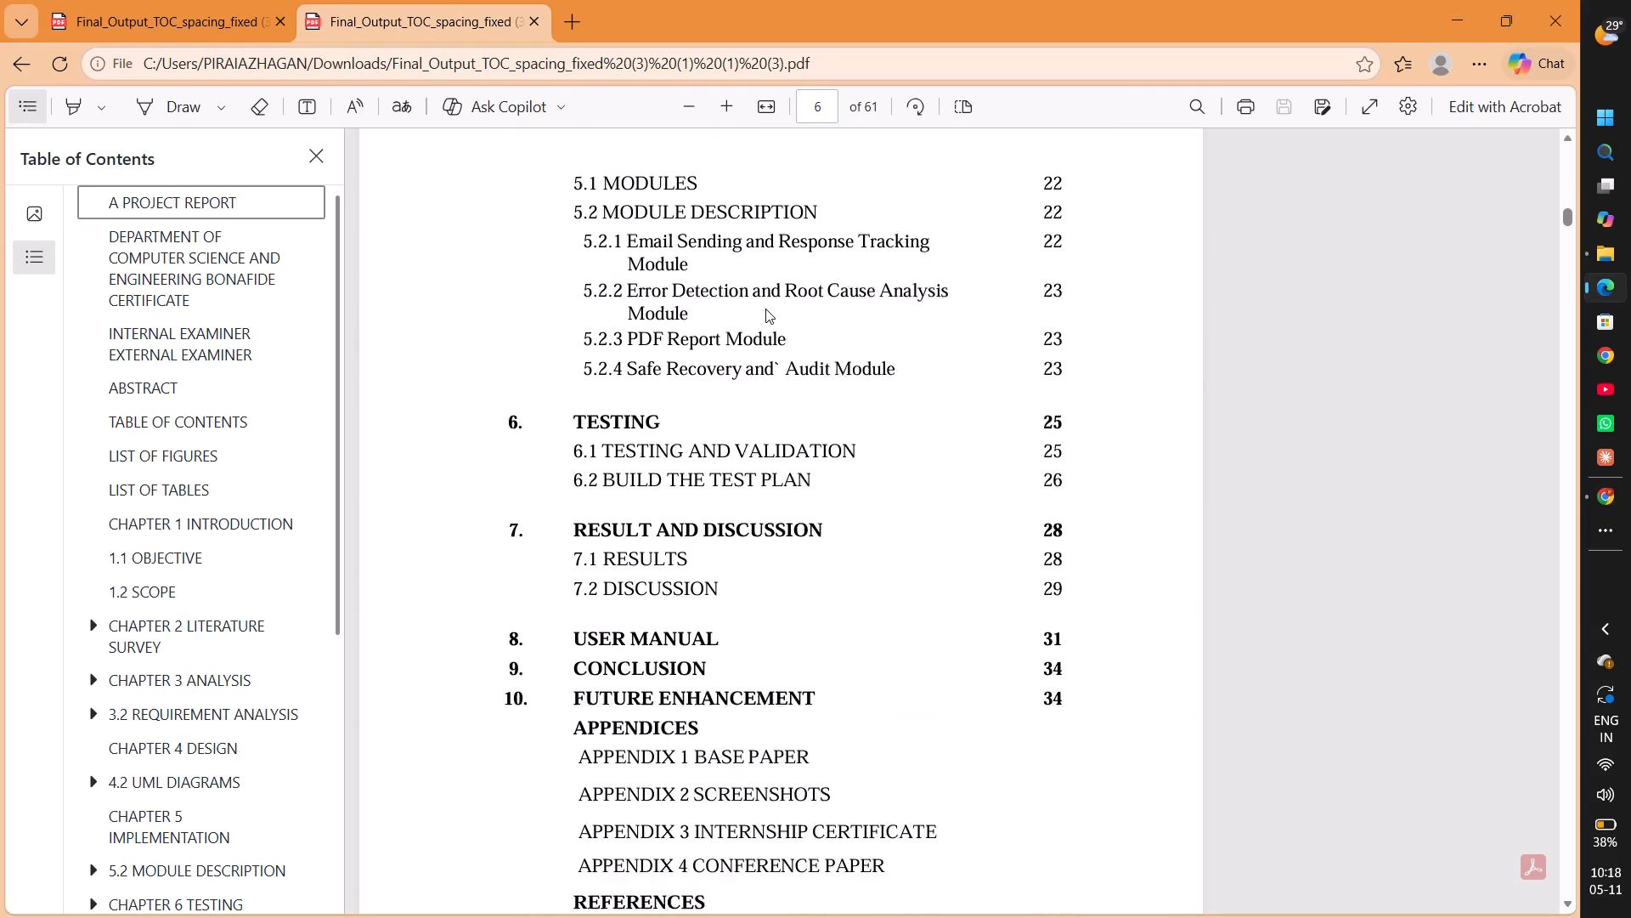
pyautogui.scroll(-9, 765, 309)
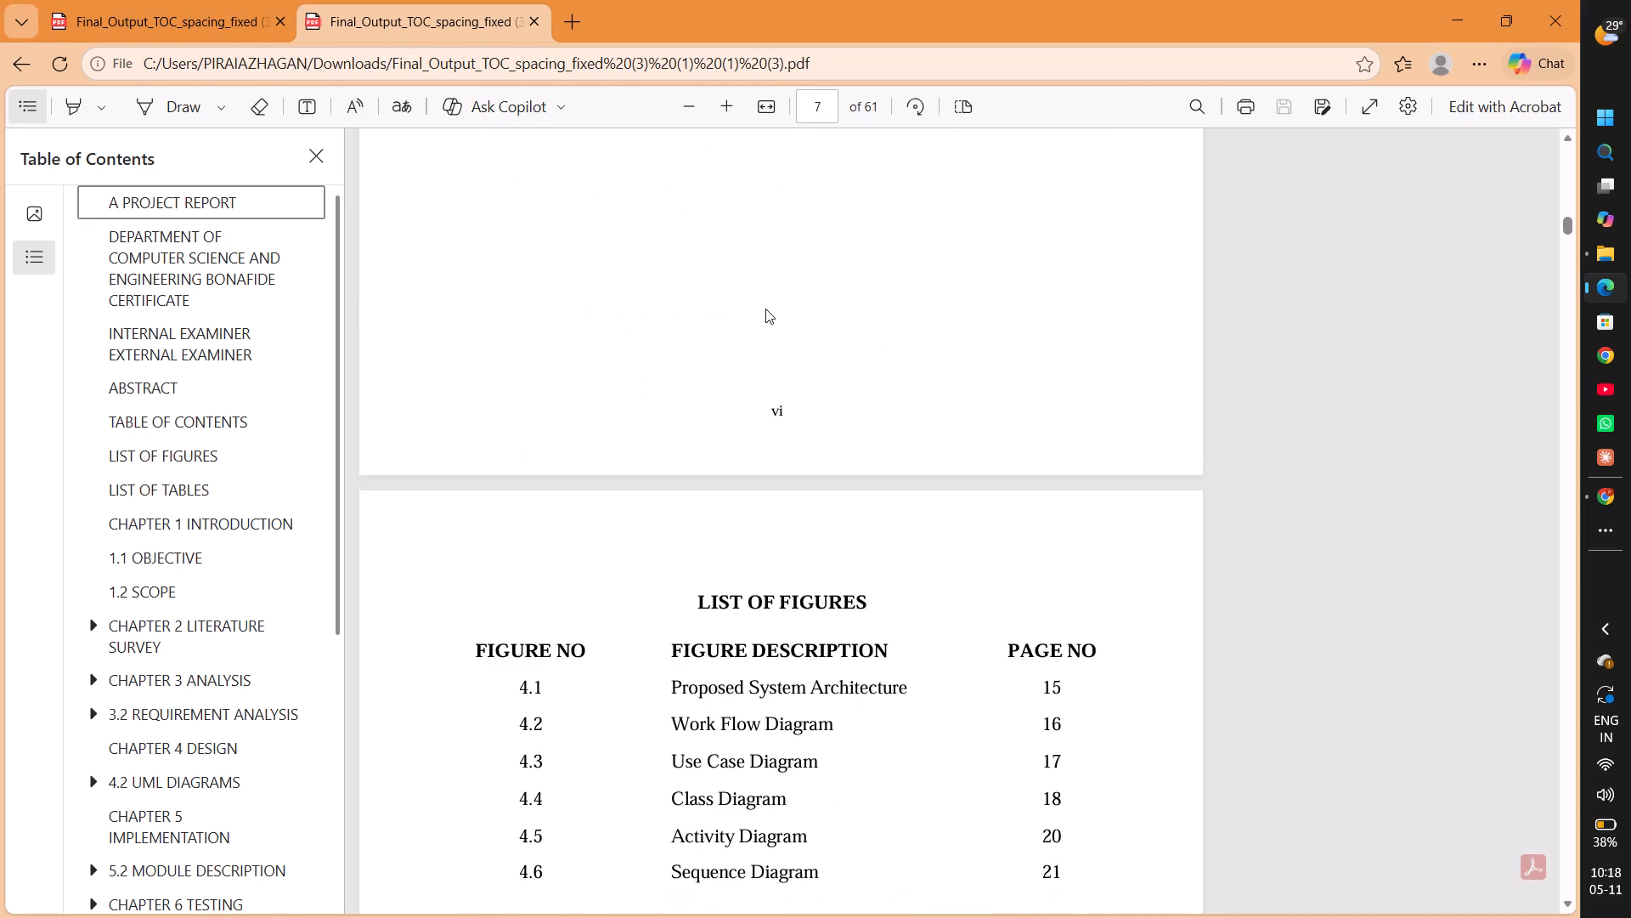
pyautogui.scroll(-7, 765, 309)
pyautogui.scroll(1, 765, 309)
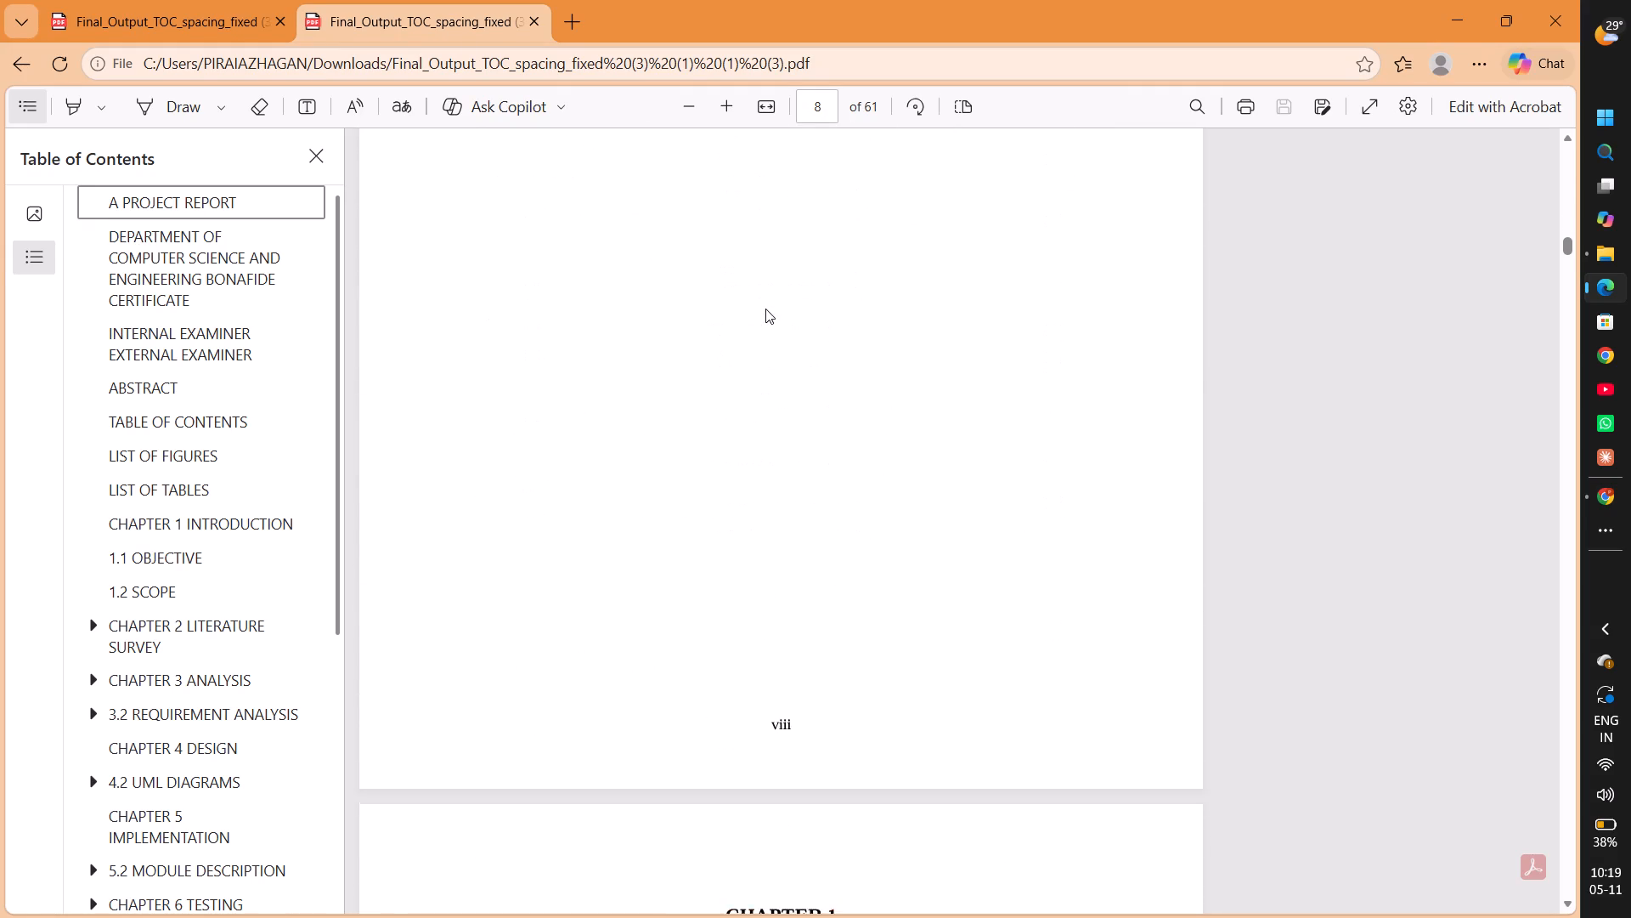
pyautogui.scroll(1, 765, 309)
pyautogui.scroll(-1, 765, 309)
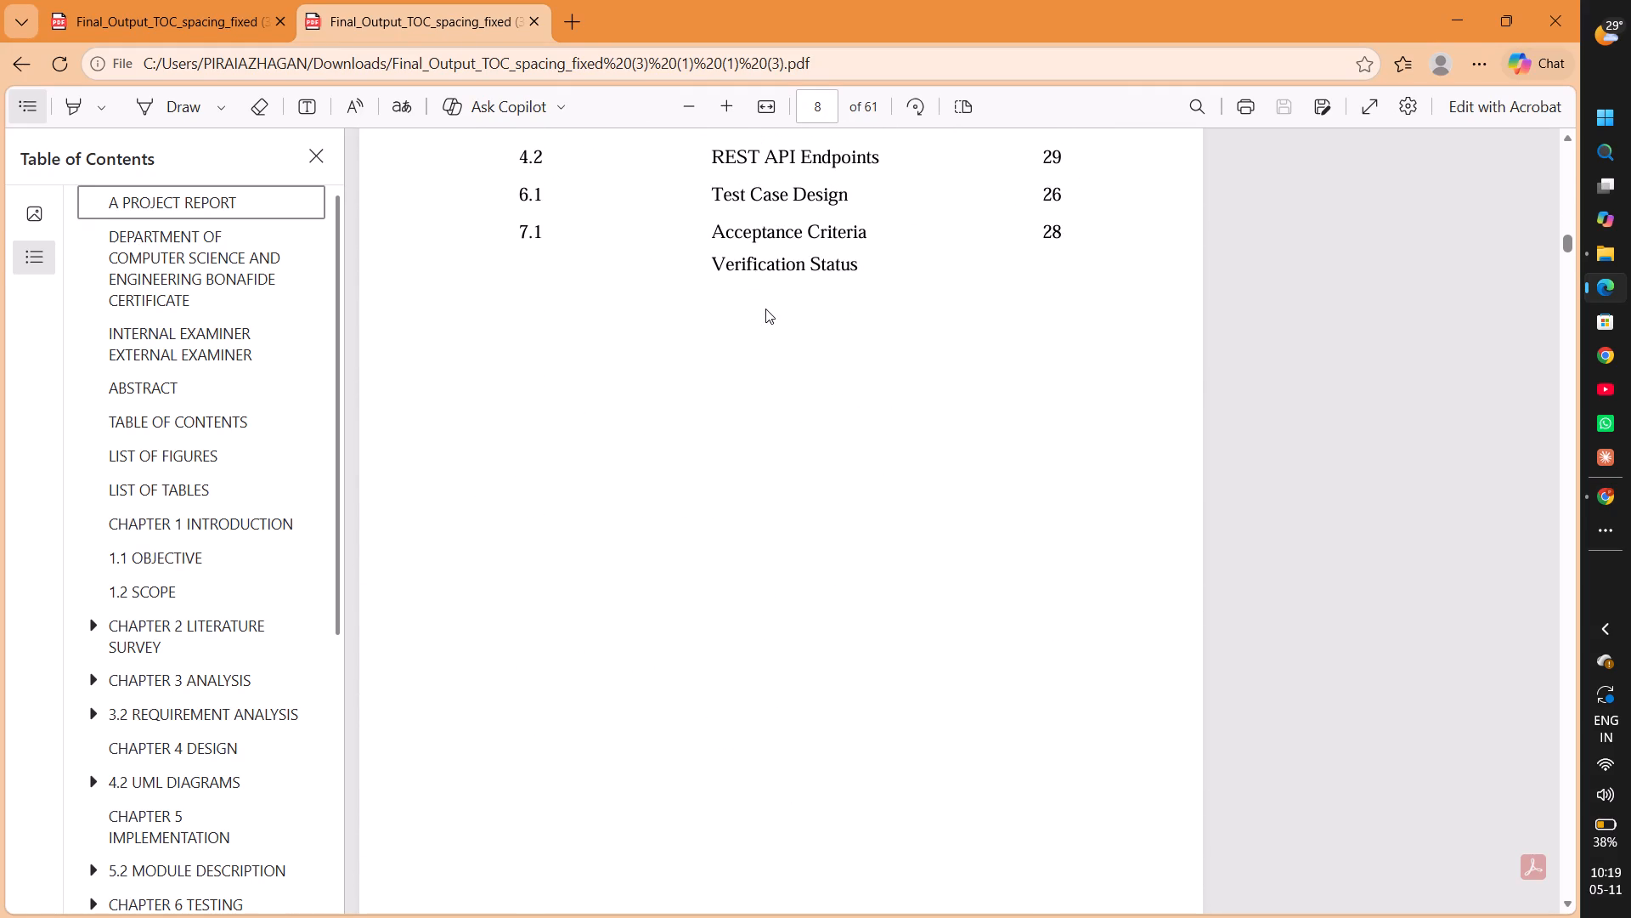
pyautogui.scroll(-1, 765, 309)
pyautogui.scroll(2, 765, 309)
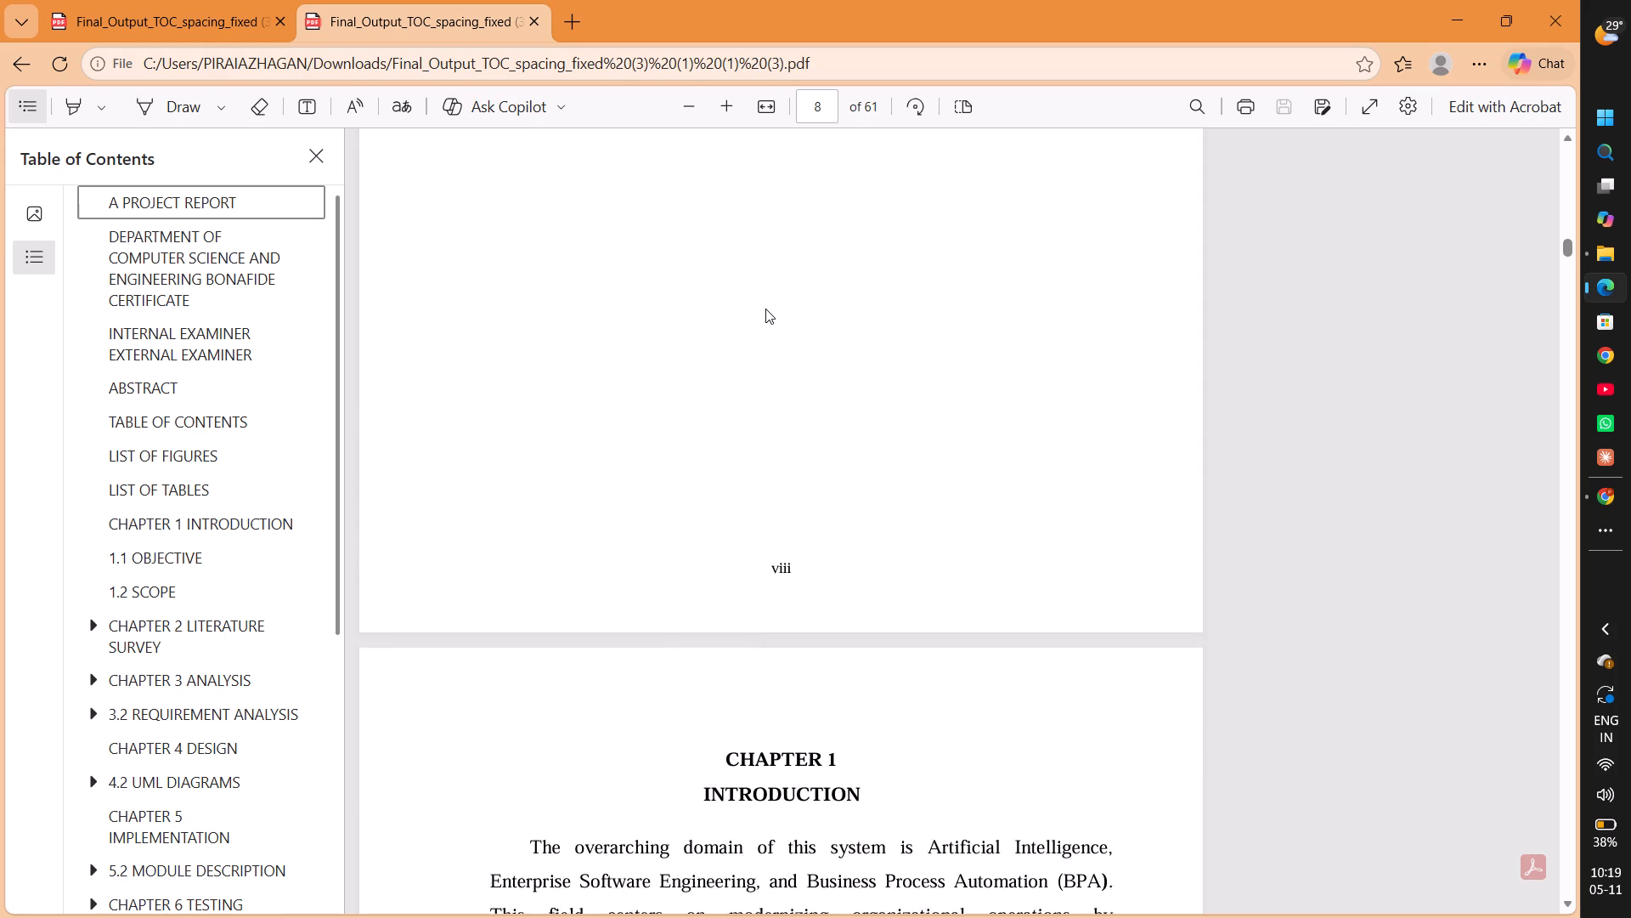
pyautogui.scroll(2, 765, 309)
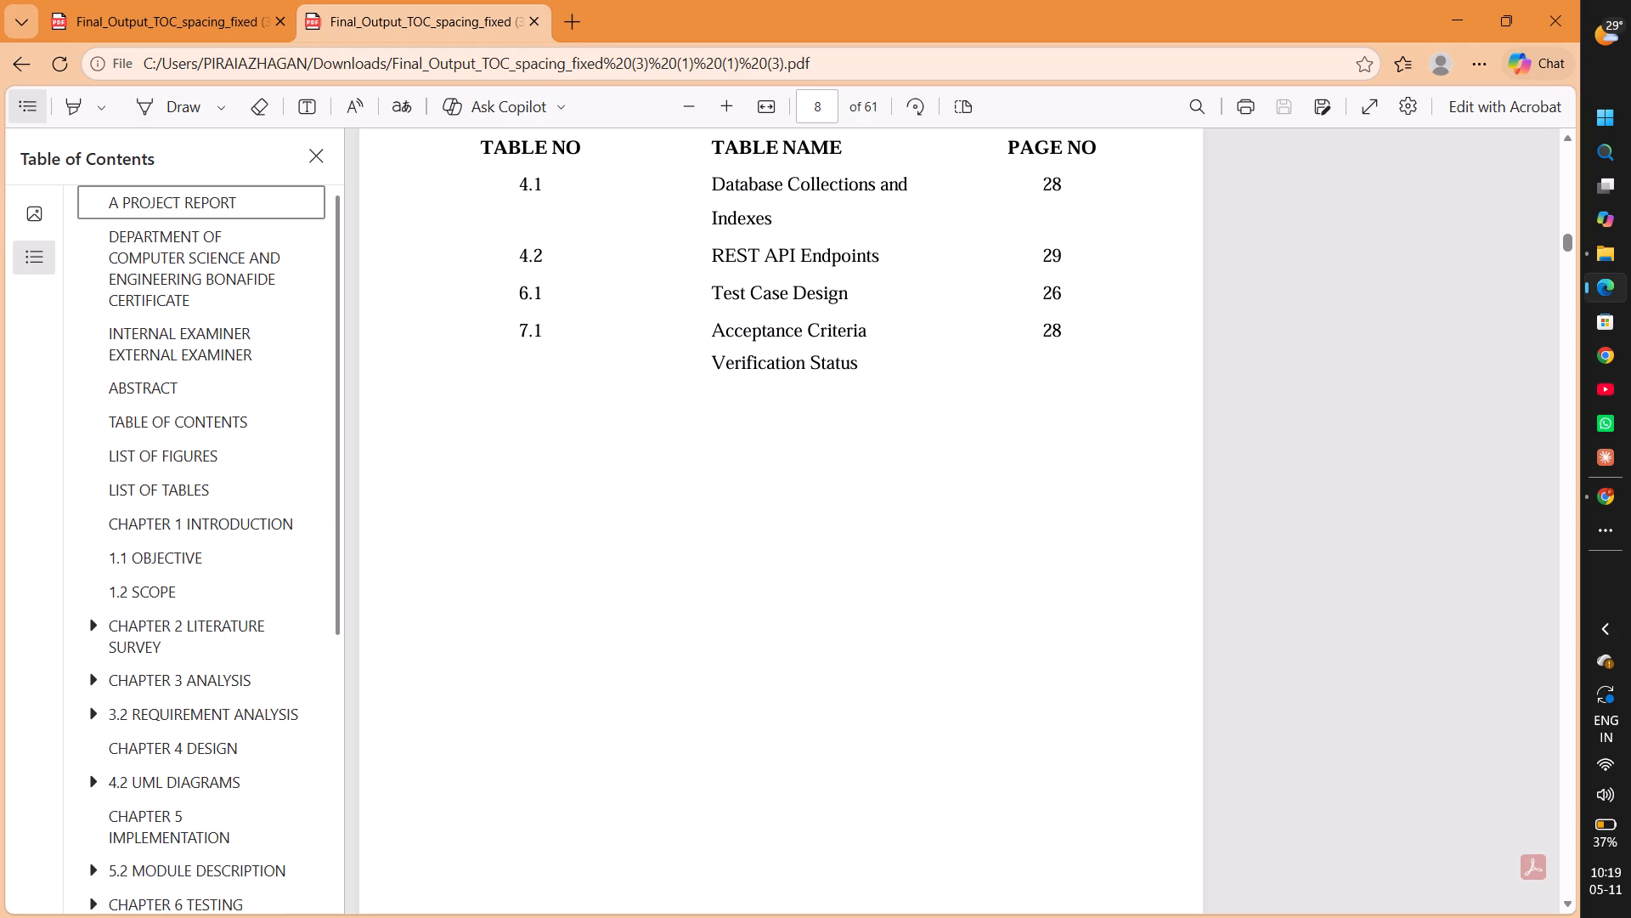
# Check the layout and page numbering of Chapters 1 to 3, from the Introduction through the Literature Survey to the Software Specification.
pyautogui.scroll(-7, 827, 525)
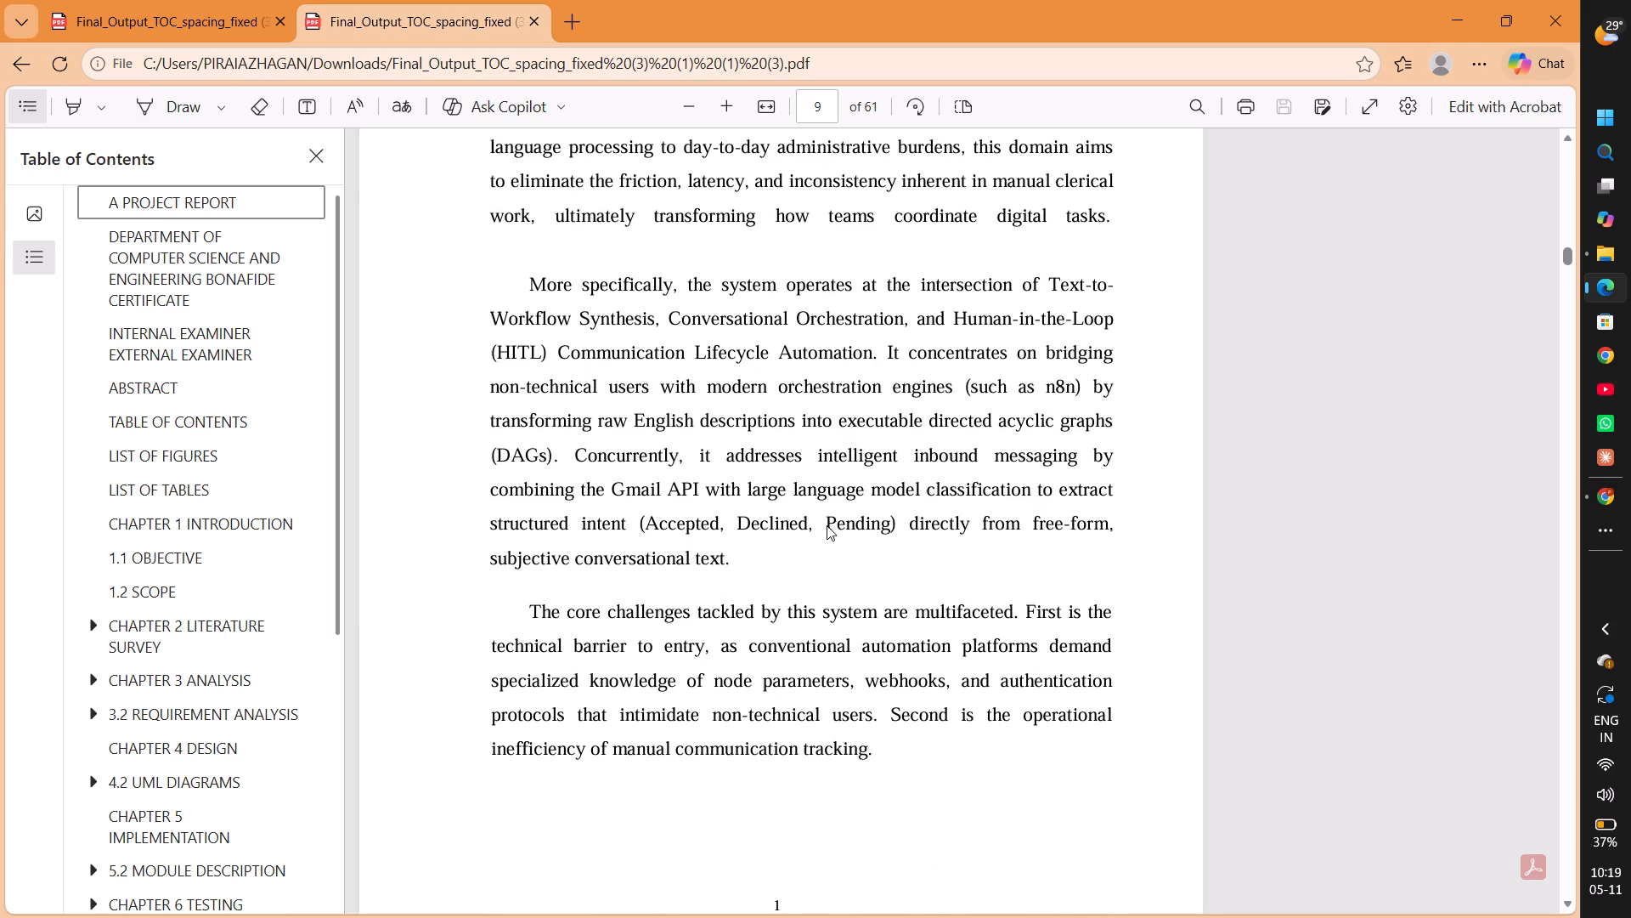
pyautogui.scroll(-8, 827, 525)
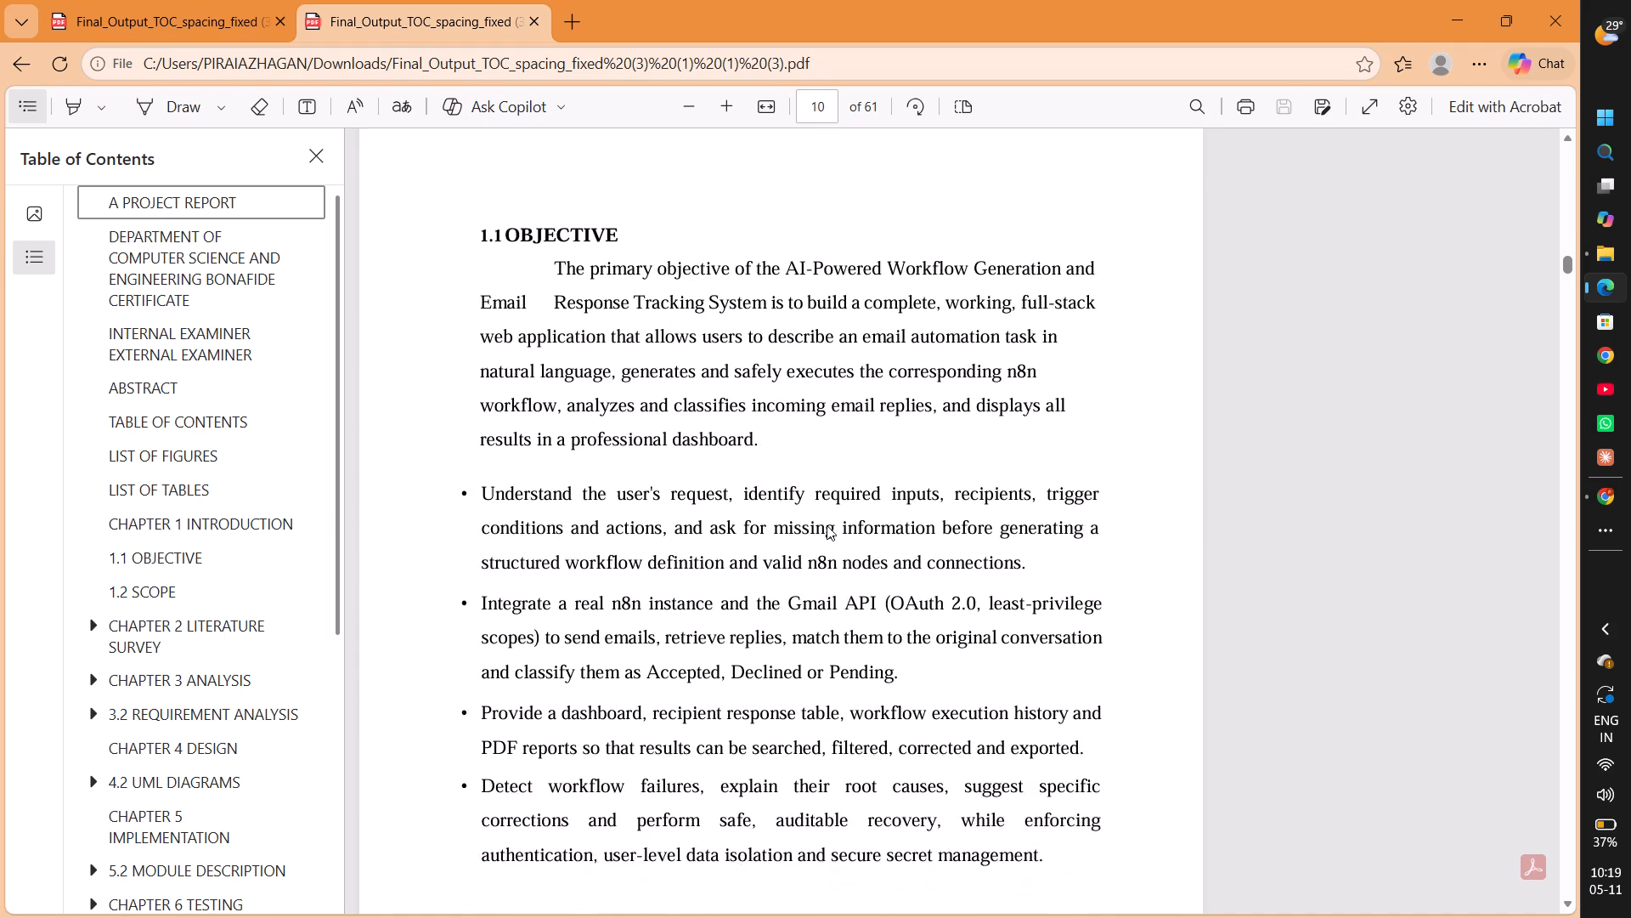
pyautogui.scroll(-8, 827, 525)
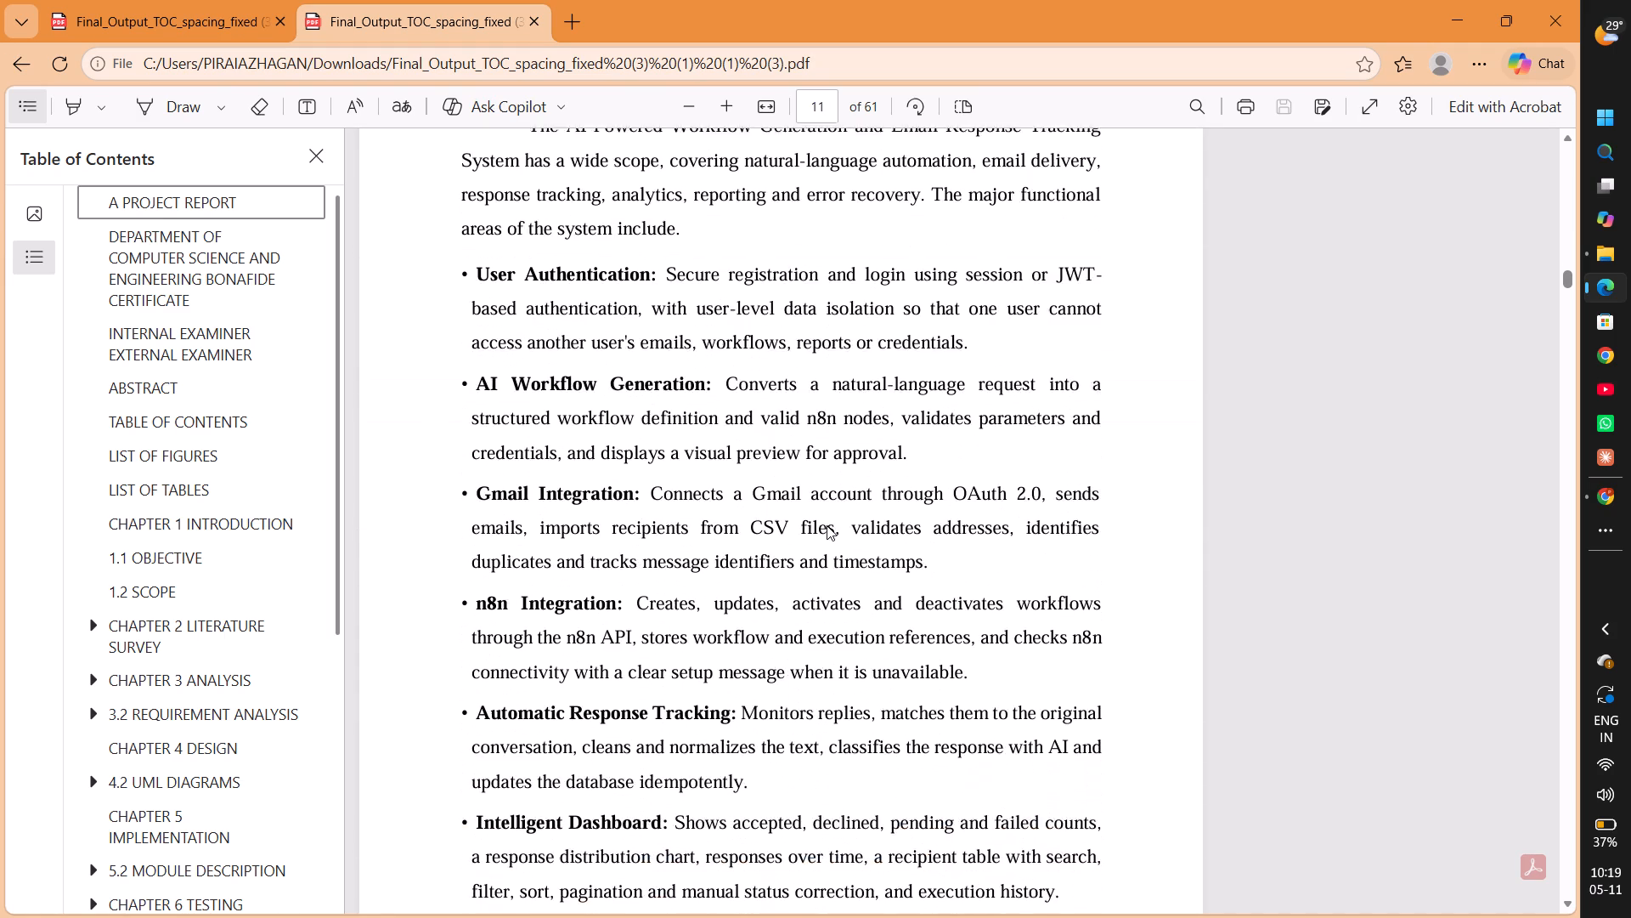
pyautogui.scroll(-8, 827, 525)
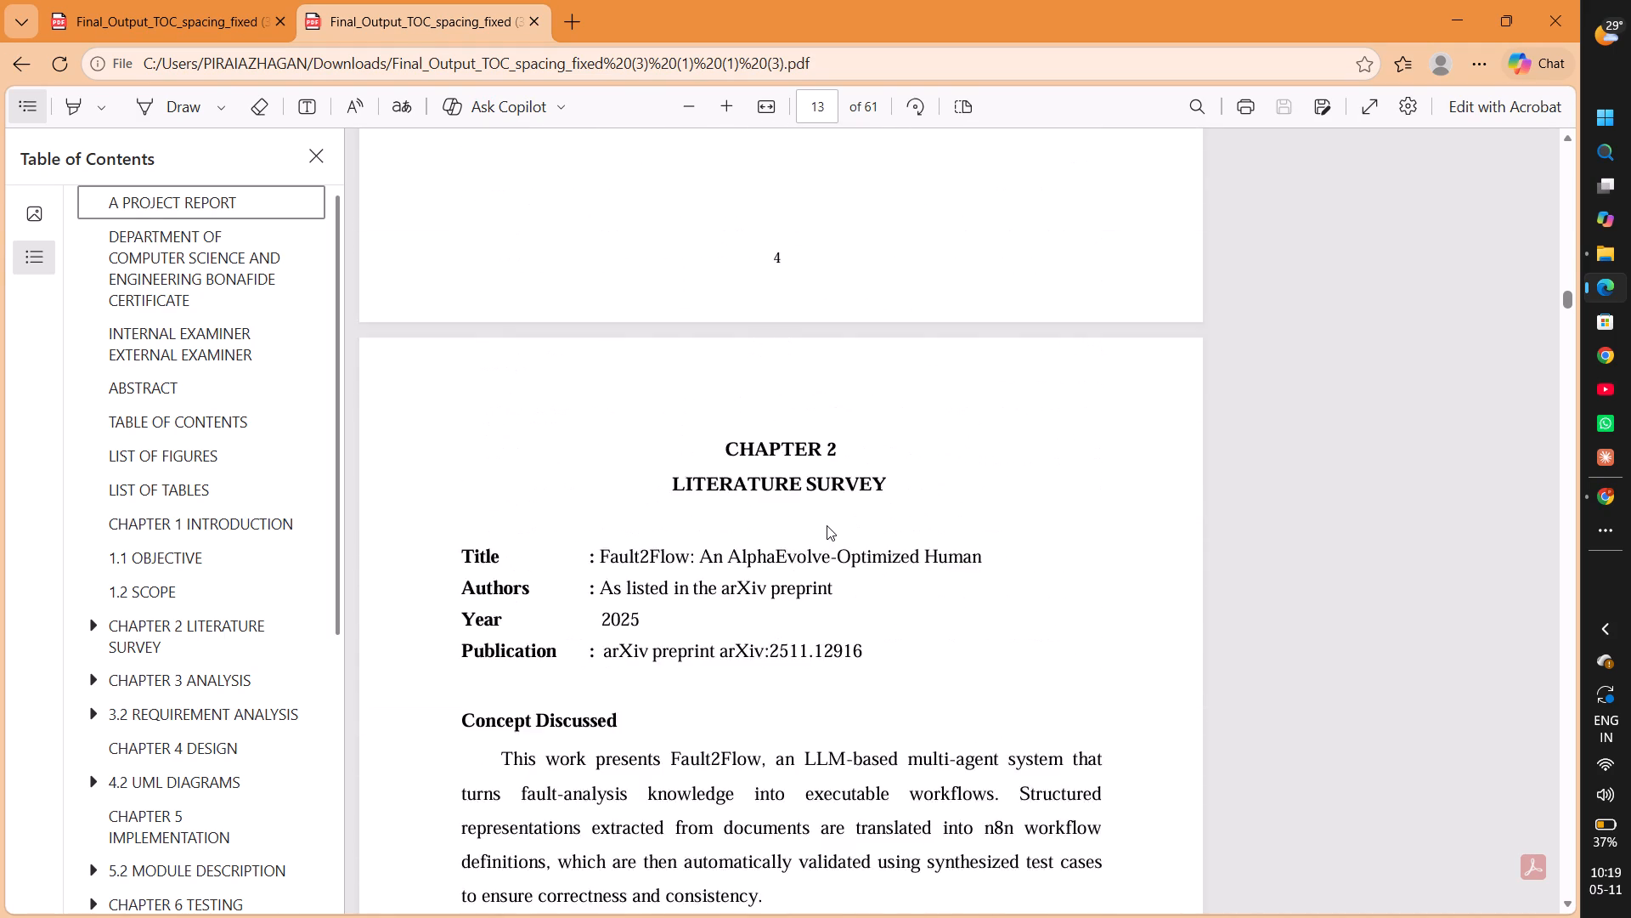
pyautogui.scroll(-8, 827, 525)
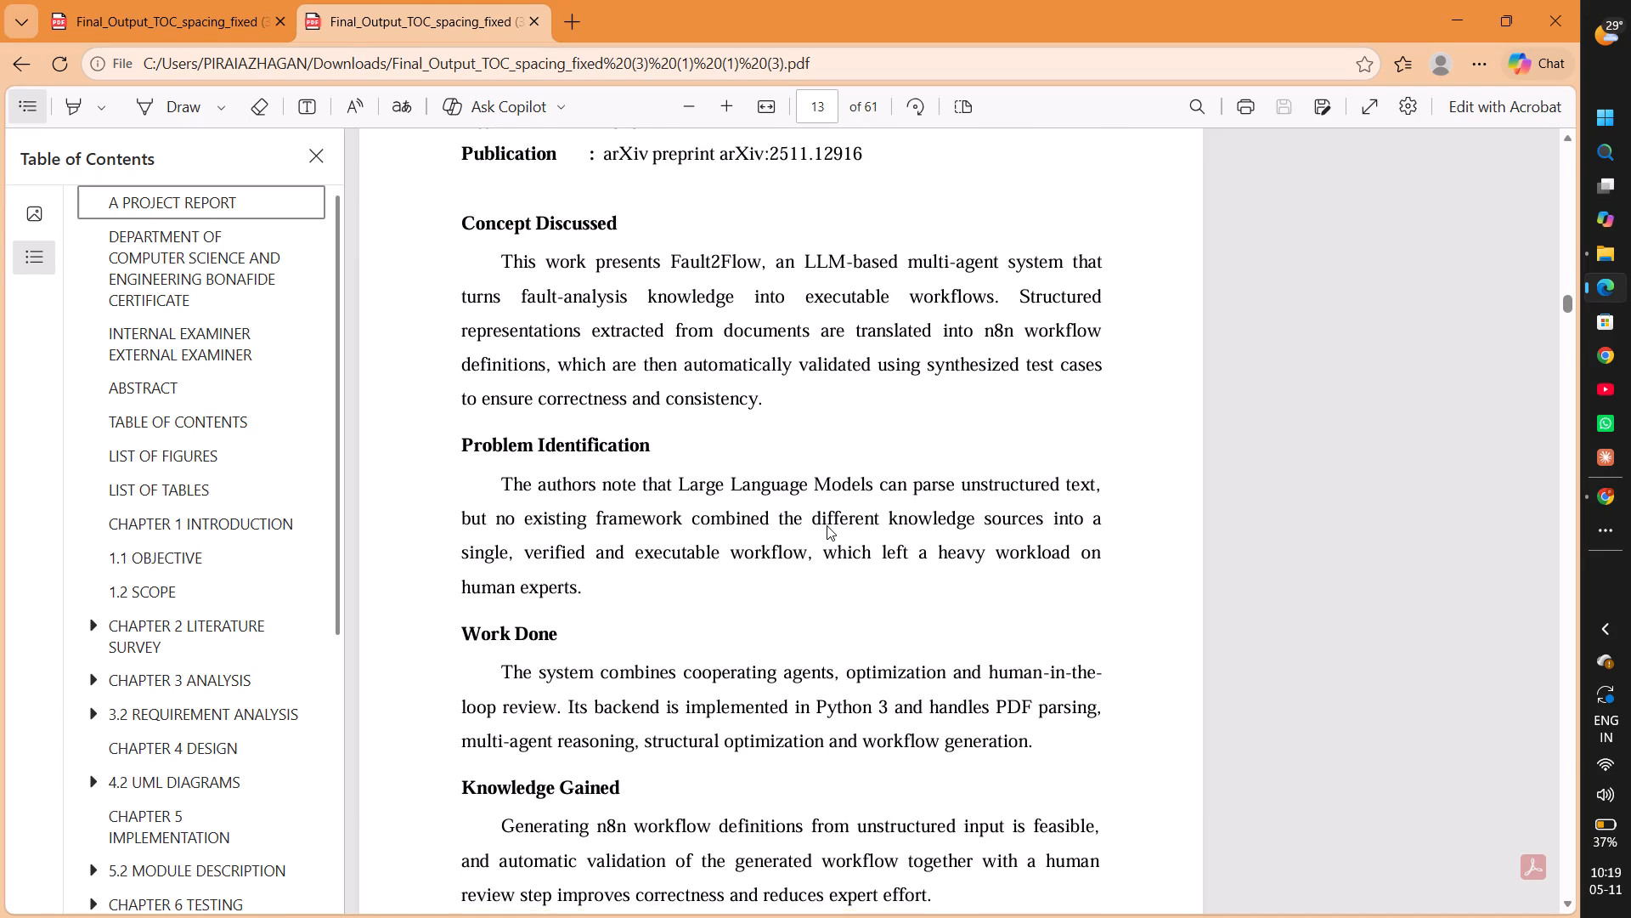
pyautogui.scroll(-5, 827, 525)
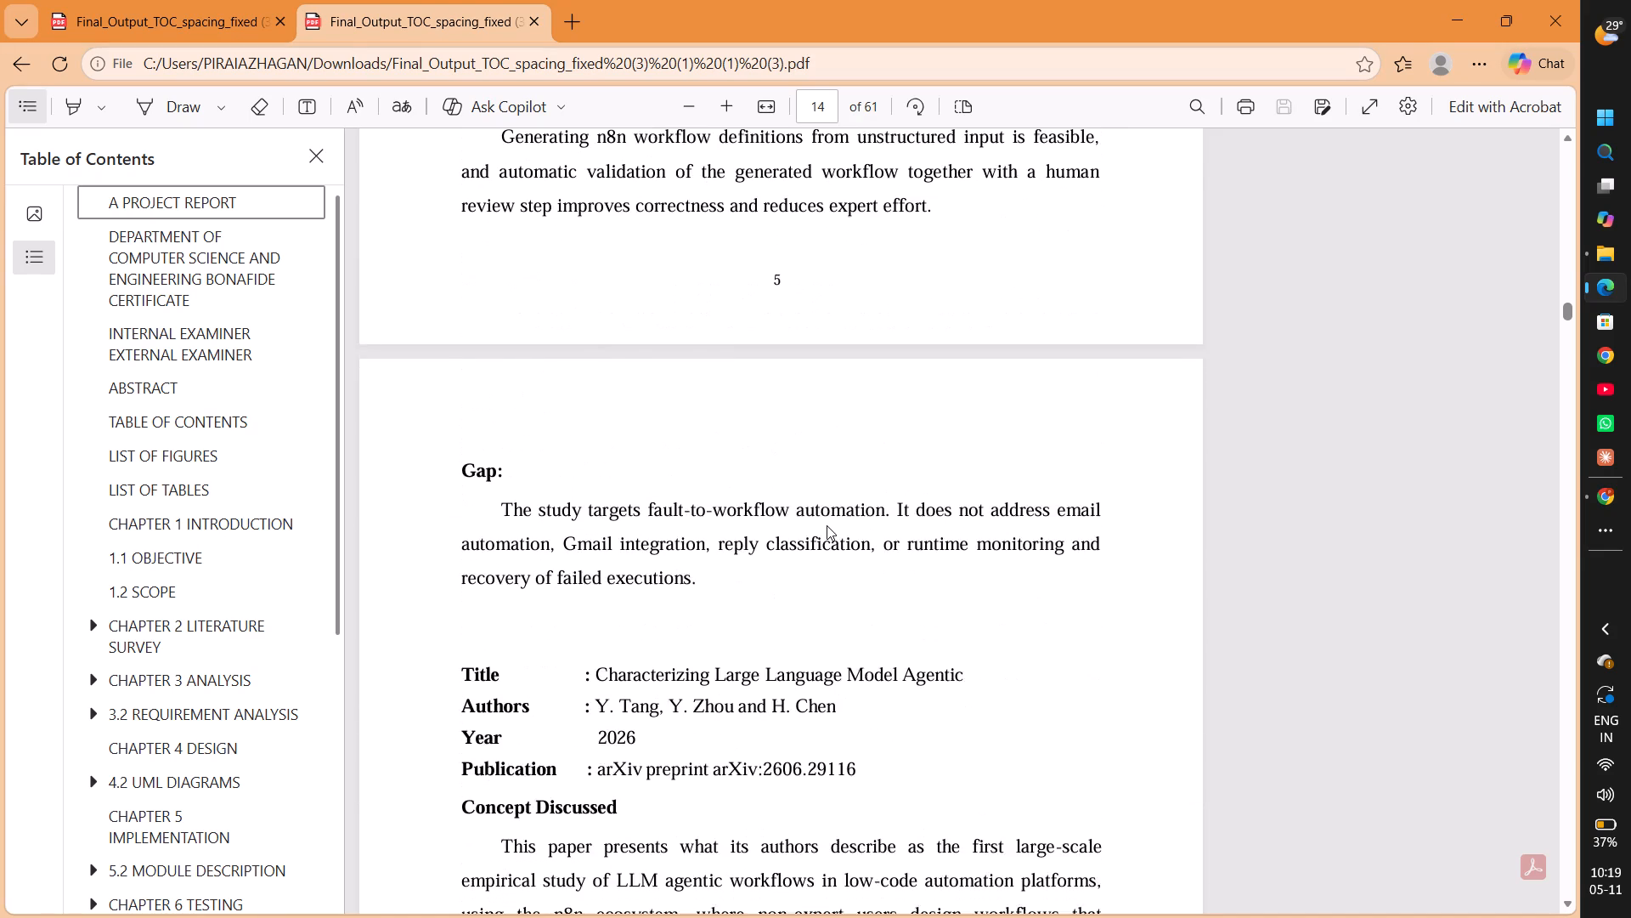
pyautogui.scroll(-8, 827, 525)
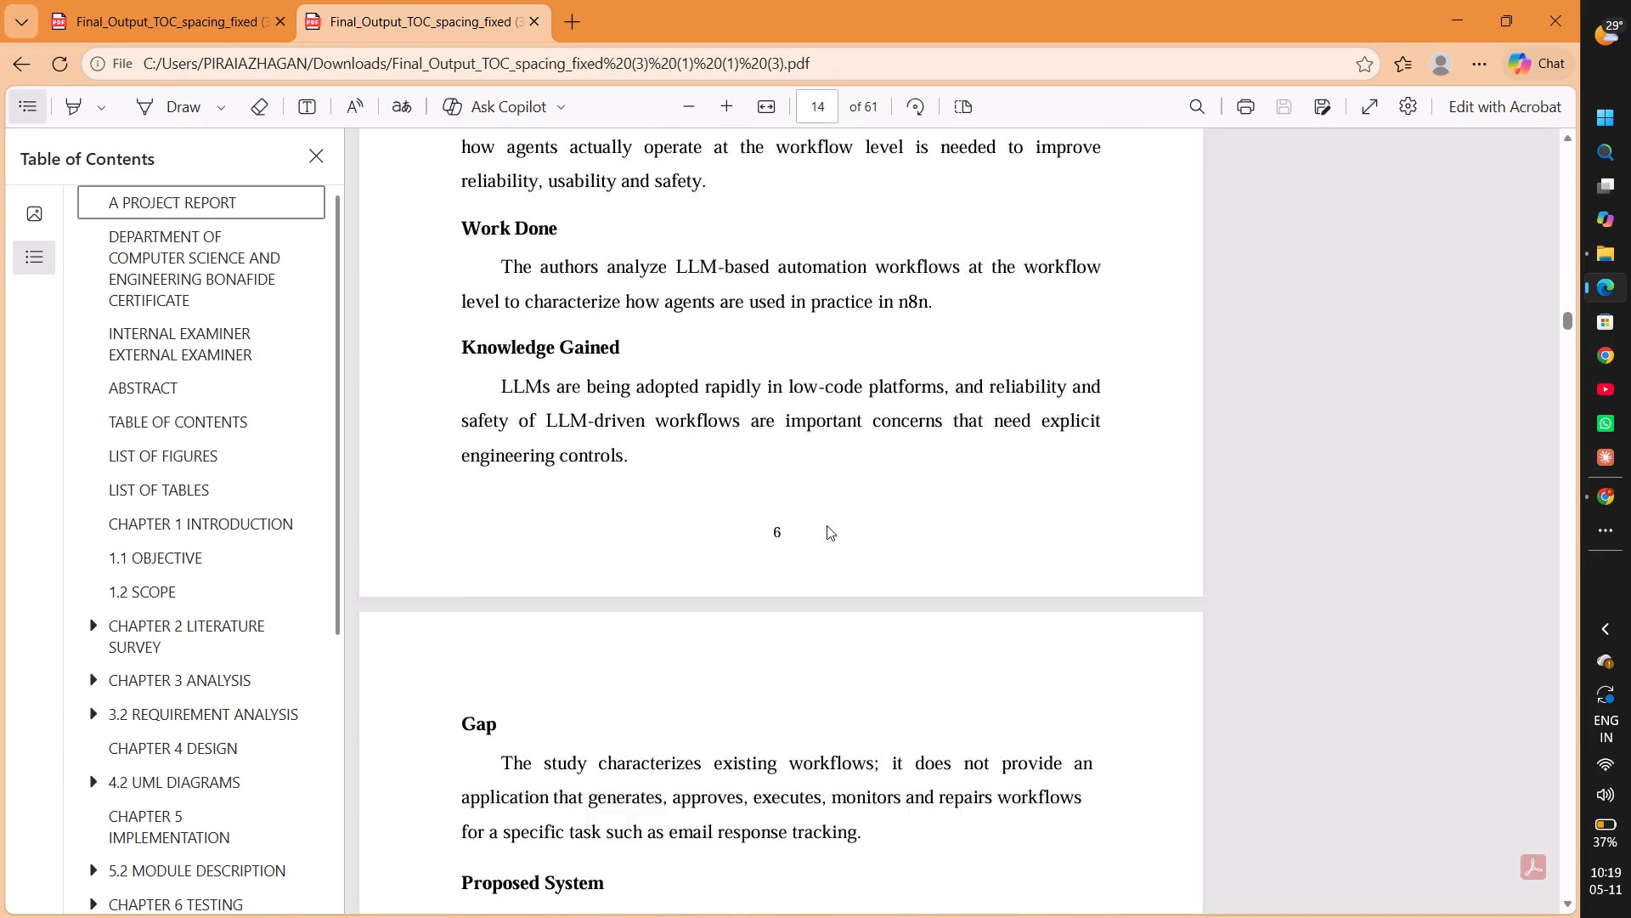
pyautogui.scroll(-8, 827, 525)
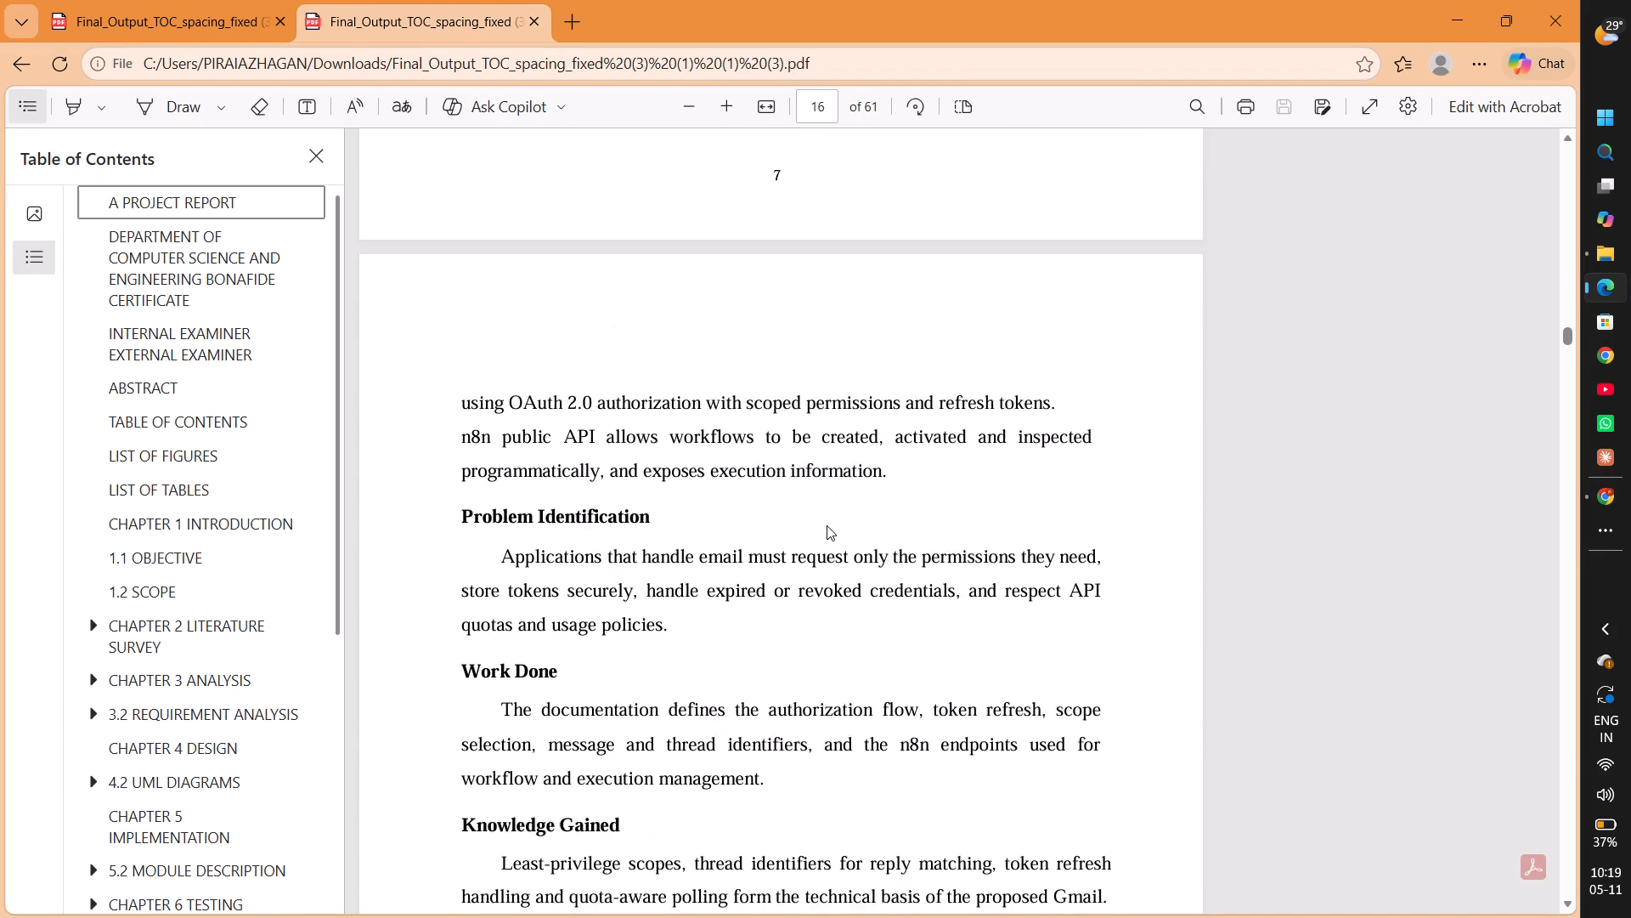
pyautogui.scroll(-7, 827, 525)
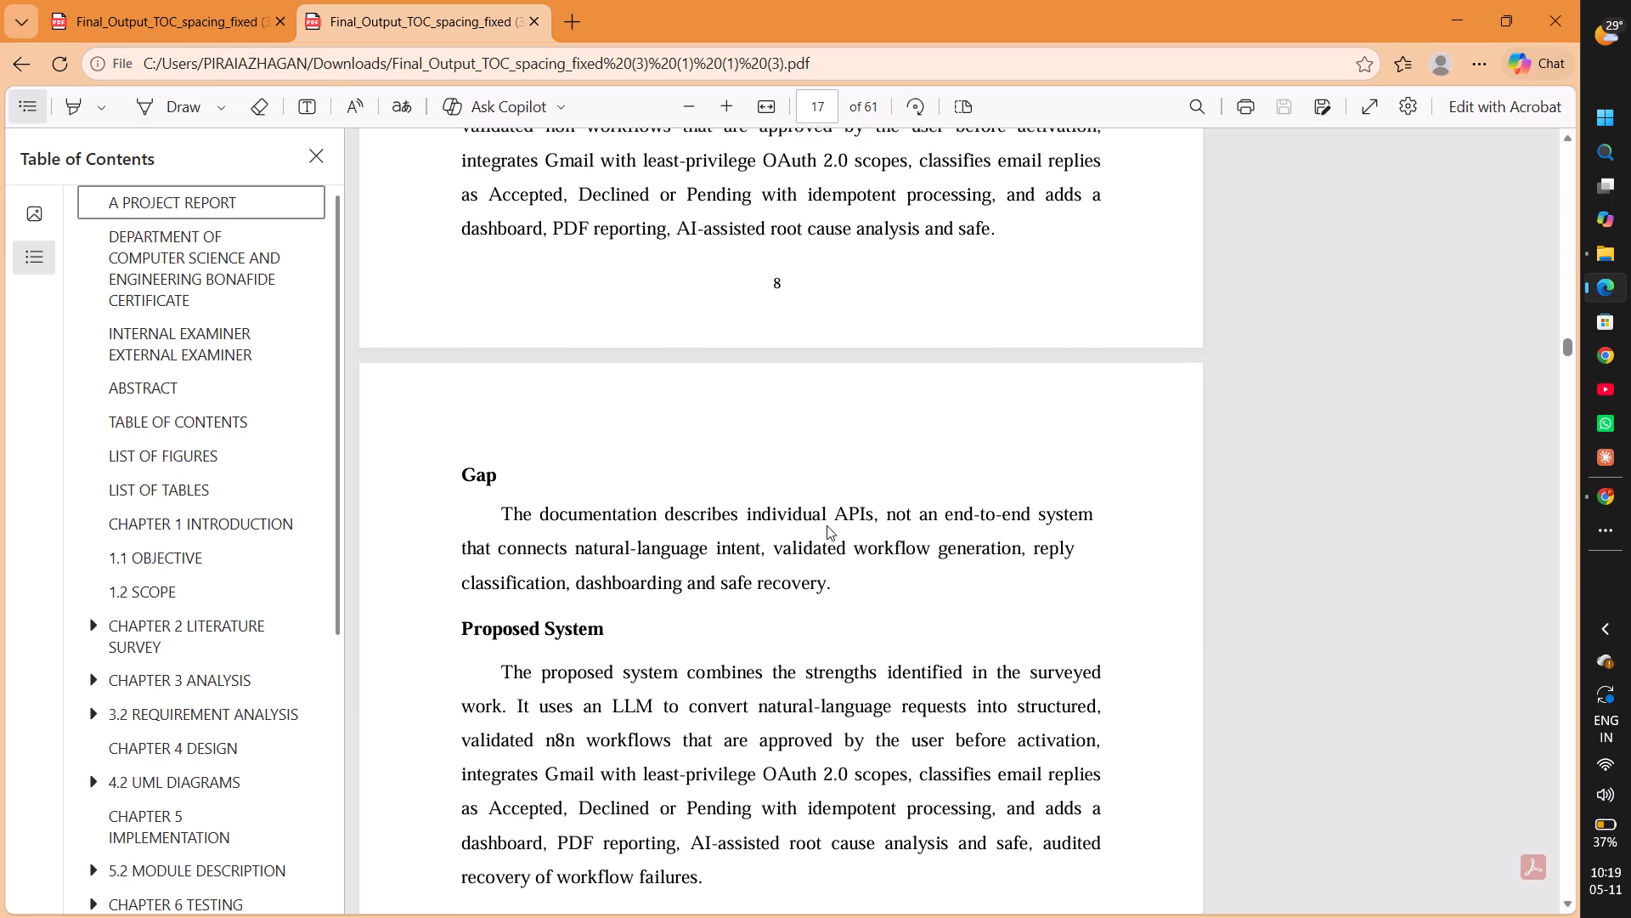
pyautogui.scroll(-7, 827, 525)
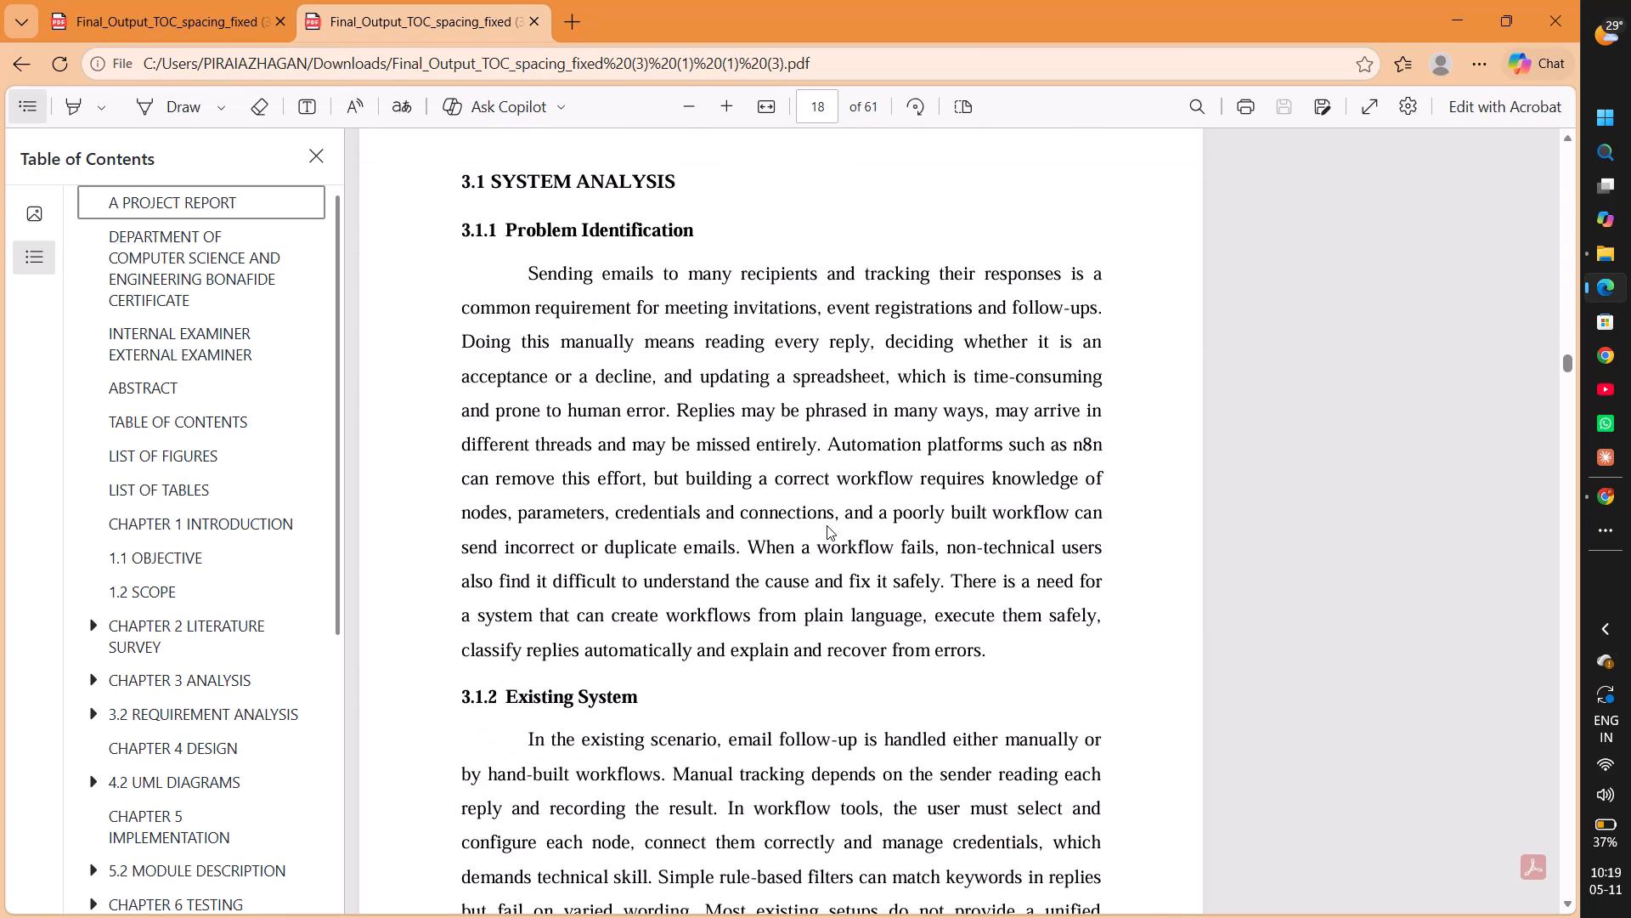
pyautogui.scroll(-7, 827, 525)
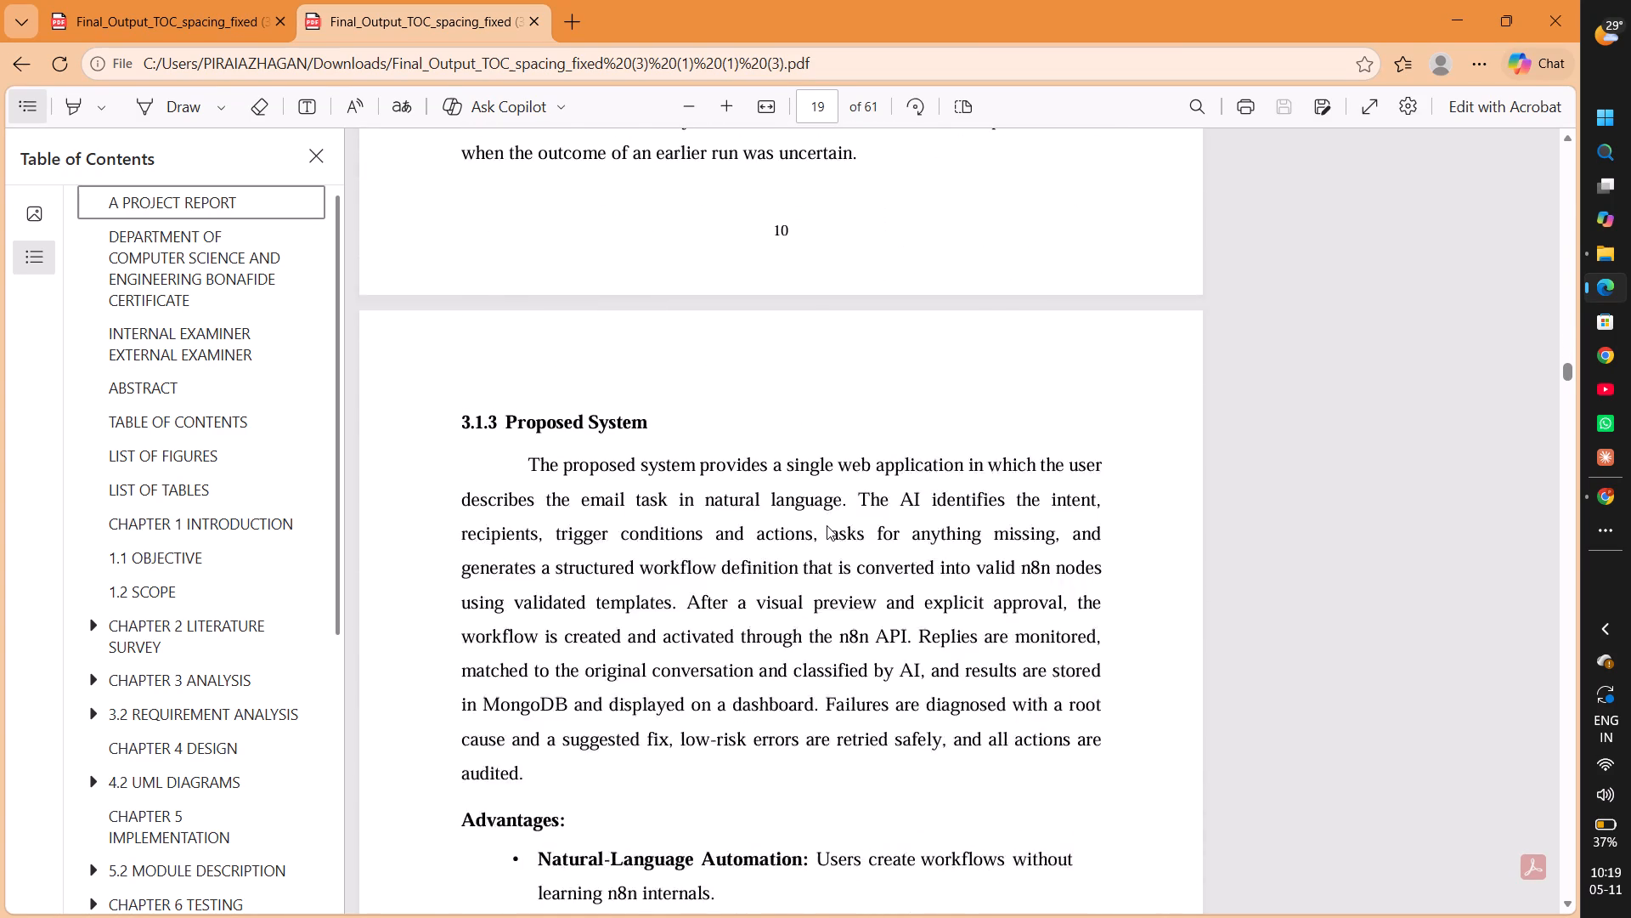
pyautogui.scroll(-7, 827, 525)
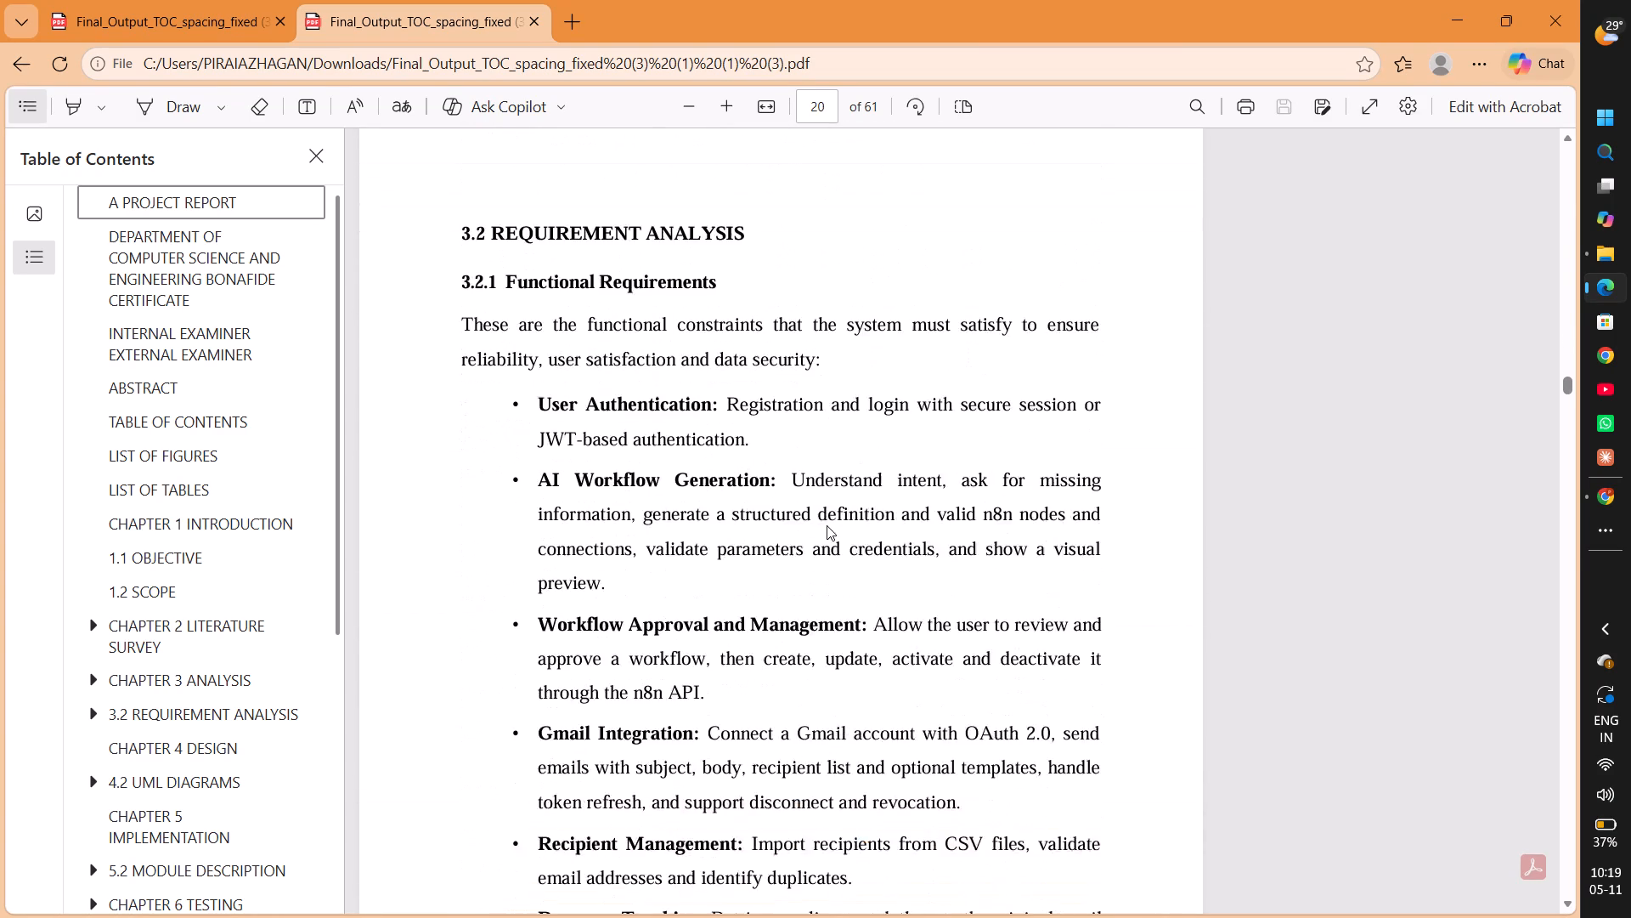
pyautogui.scroll(-12, 827, 525)
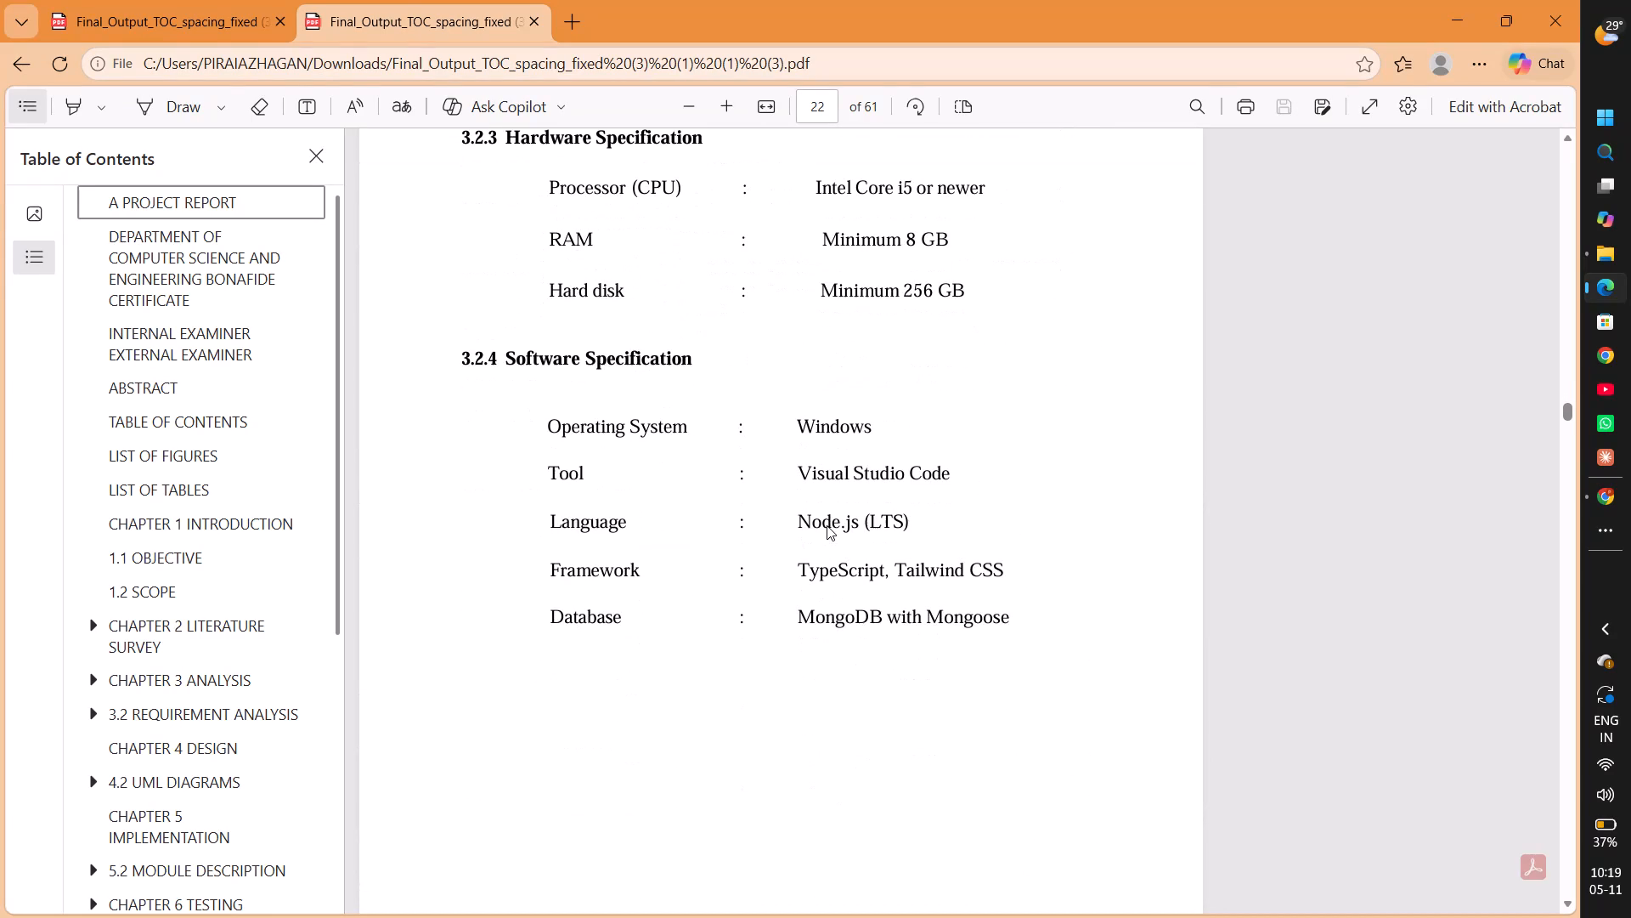
pyautogui.scroll(-2, 827, 525)
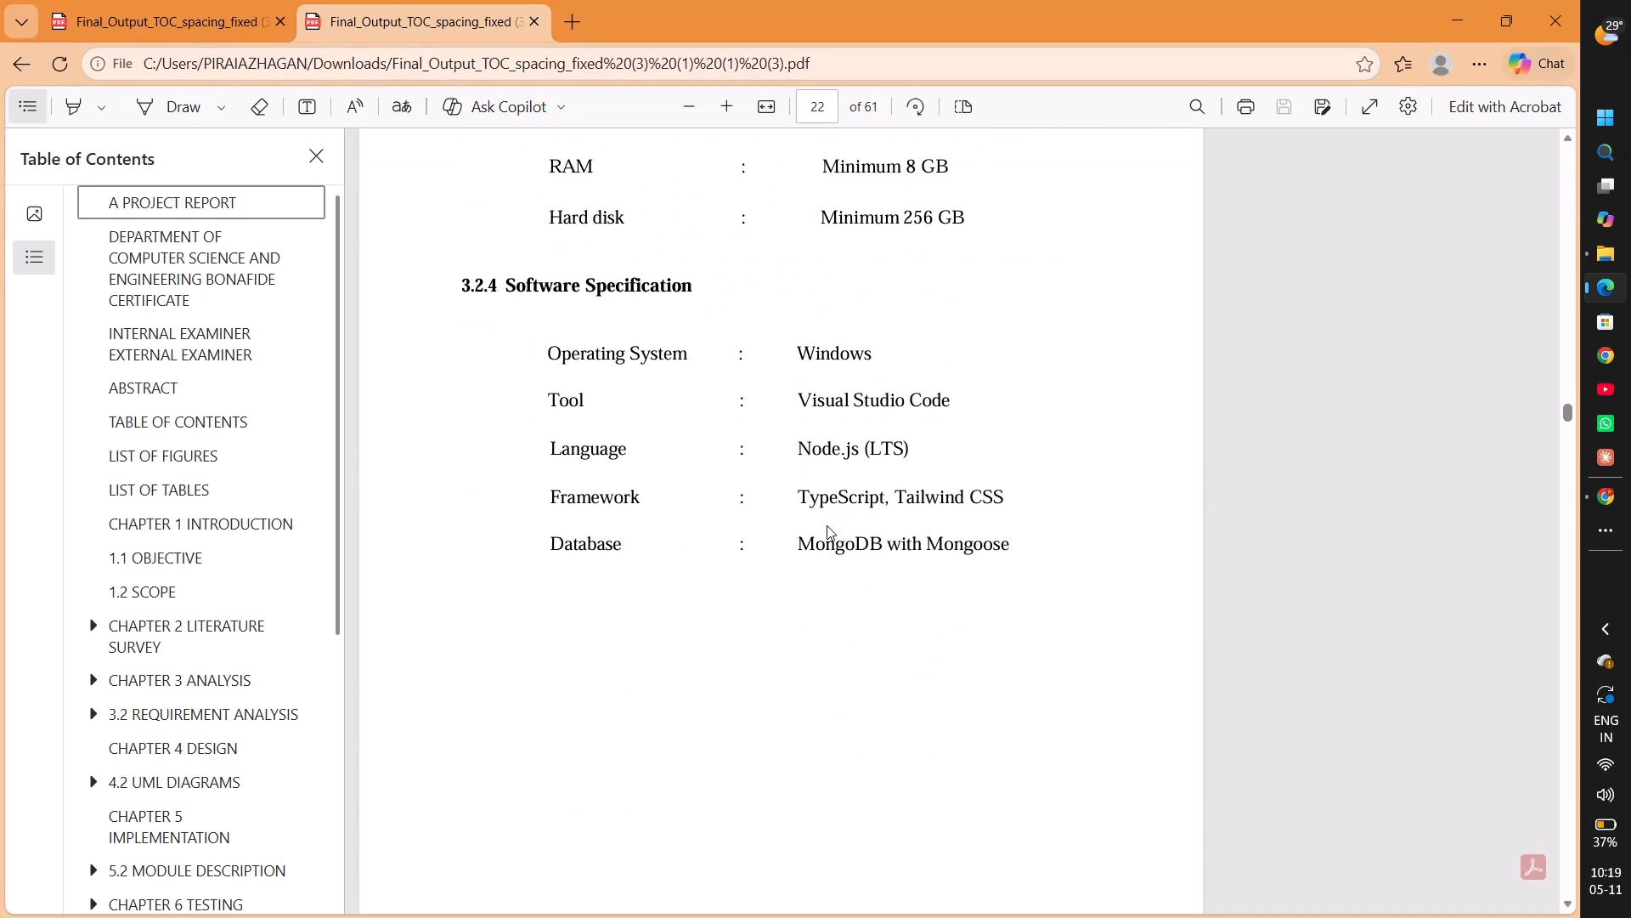
# Check the layout, diagrams and page numbering of Chapters 4 and 5, from Overall Design through the Safe Recovery and Audit Module.
pyautogui.scroll(-5, 827, 525)
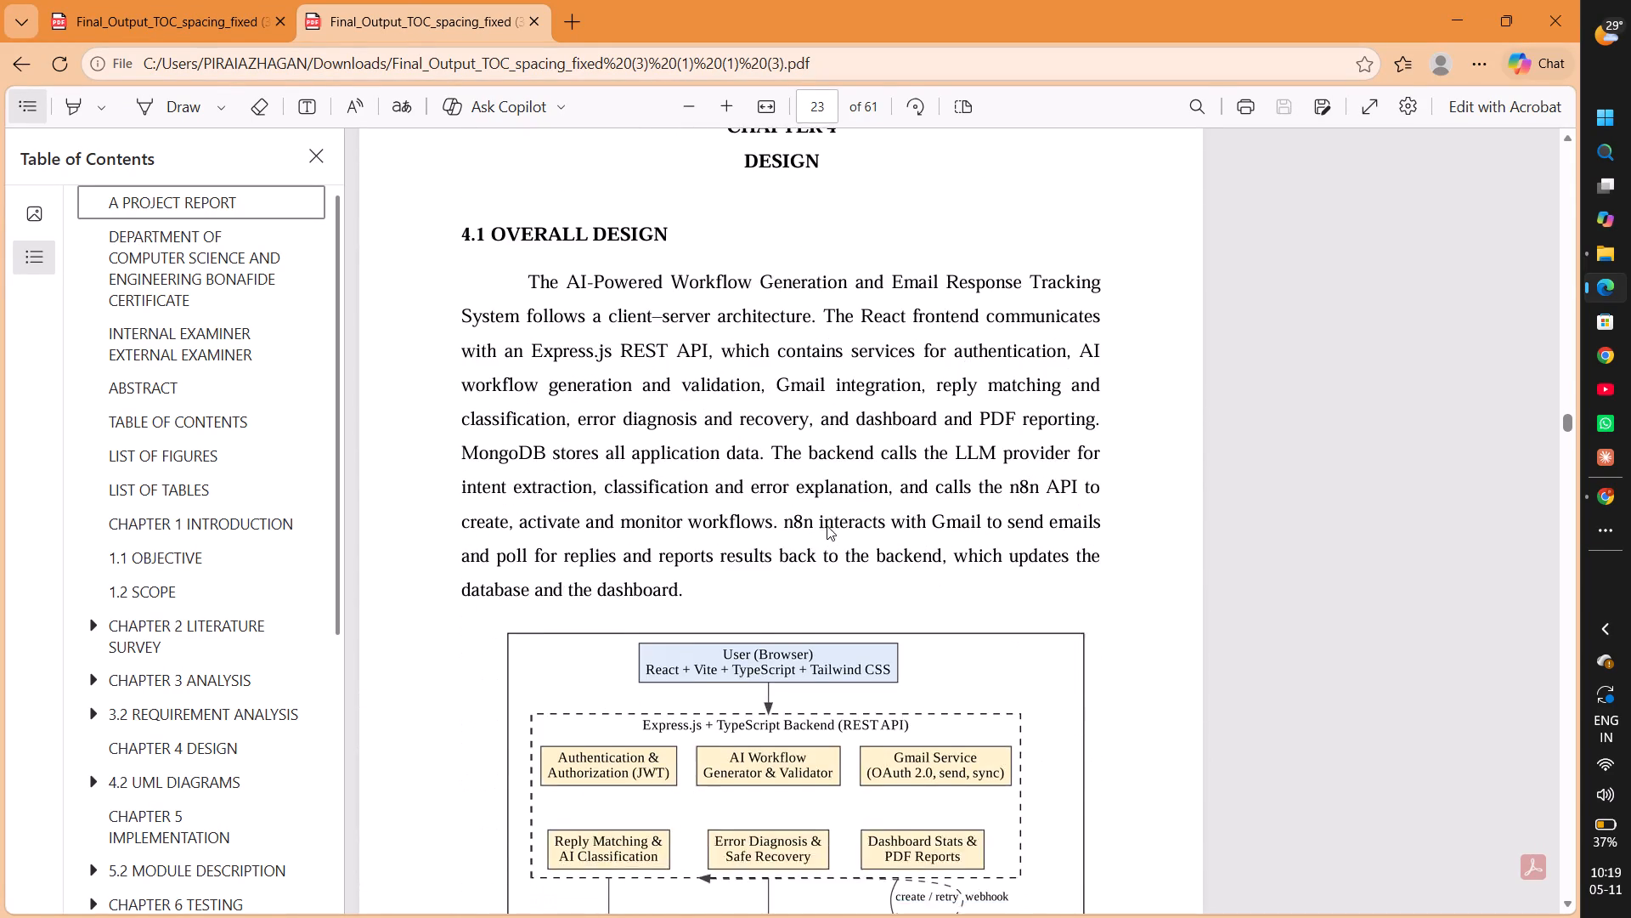
pyautogui.scroll(-4, 827, 525)
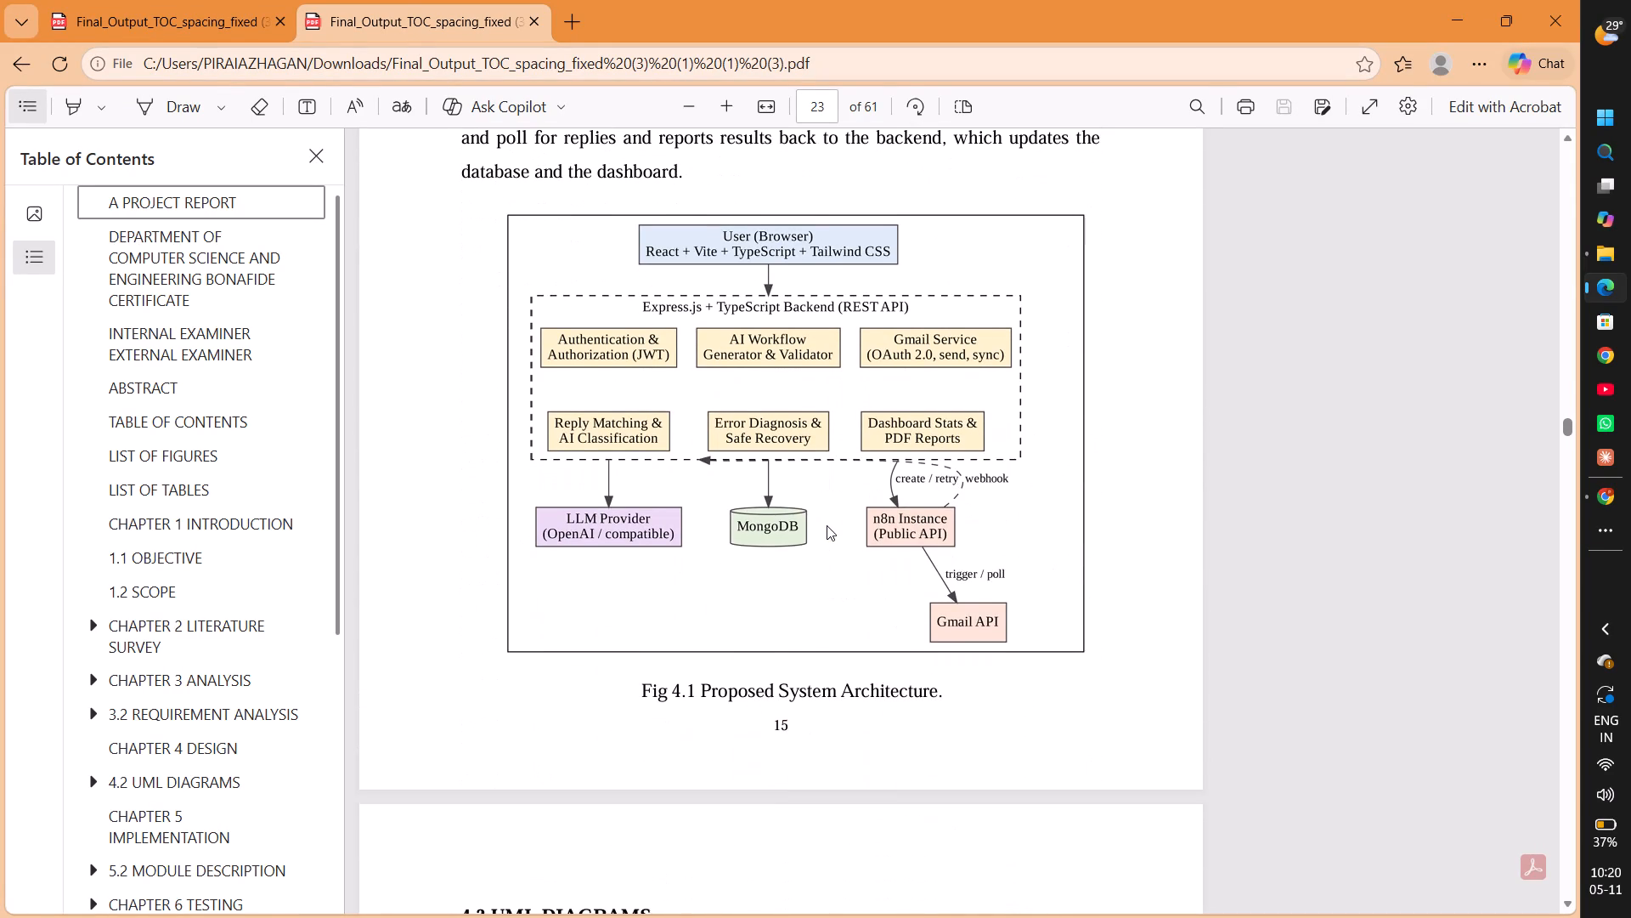
pyautogui.scroll(-11, 827, 525)
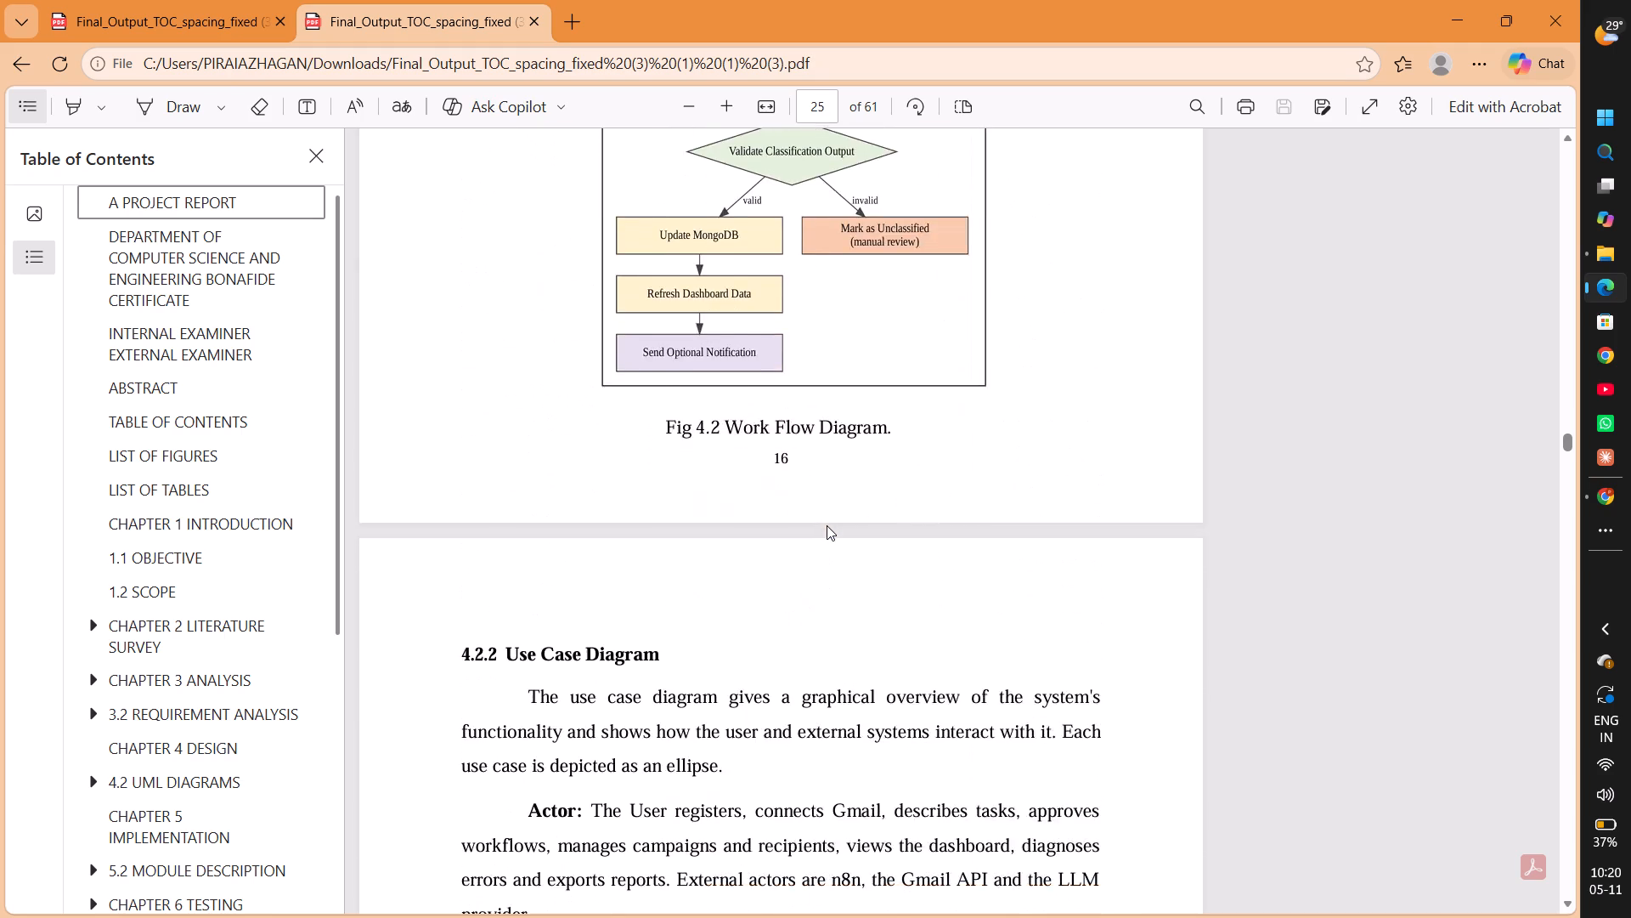
pyautogui.scroll(-10, 827, 525)
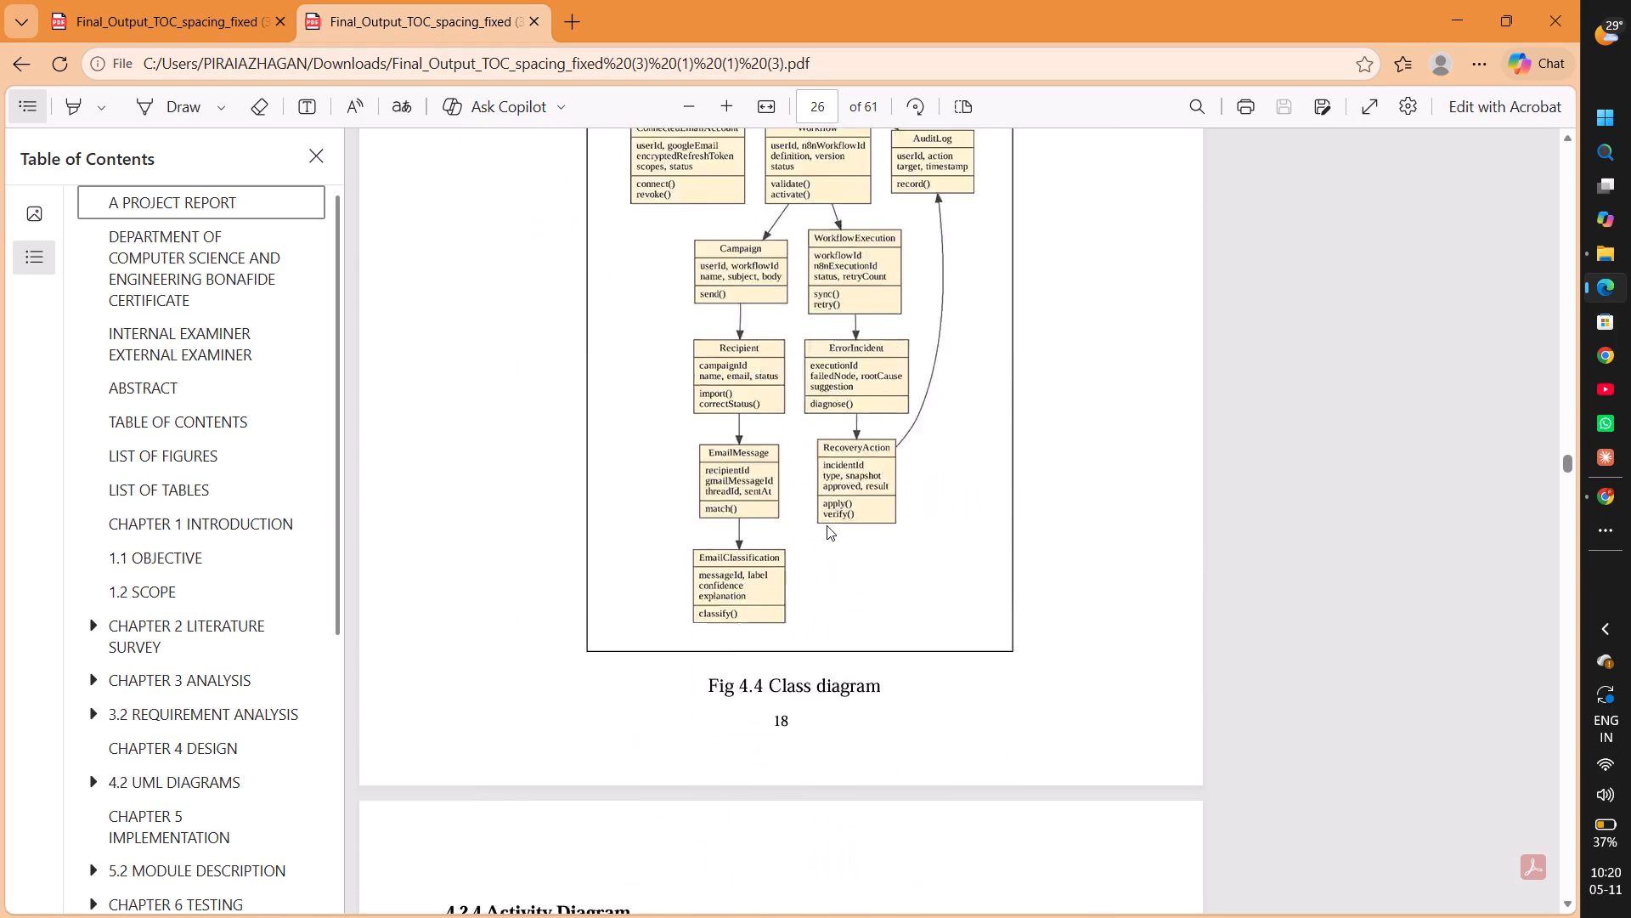
pyautogui.scroll(-11, 827, 525)
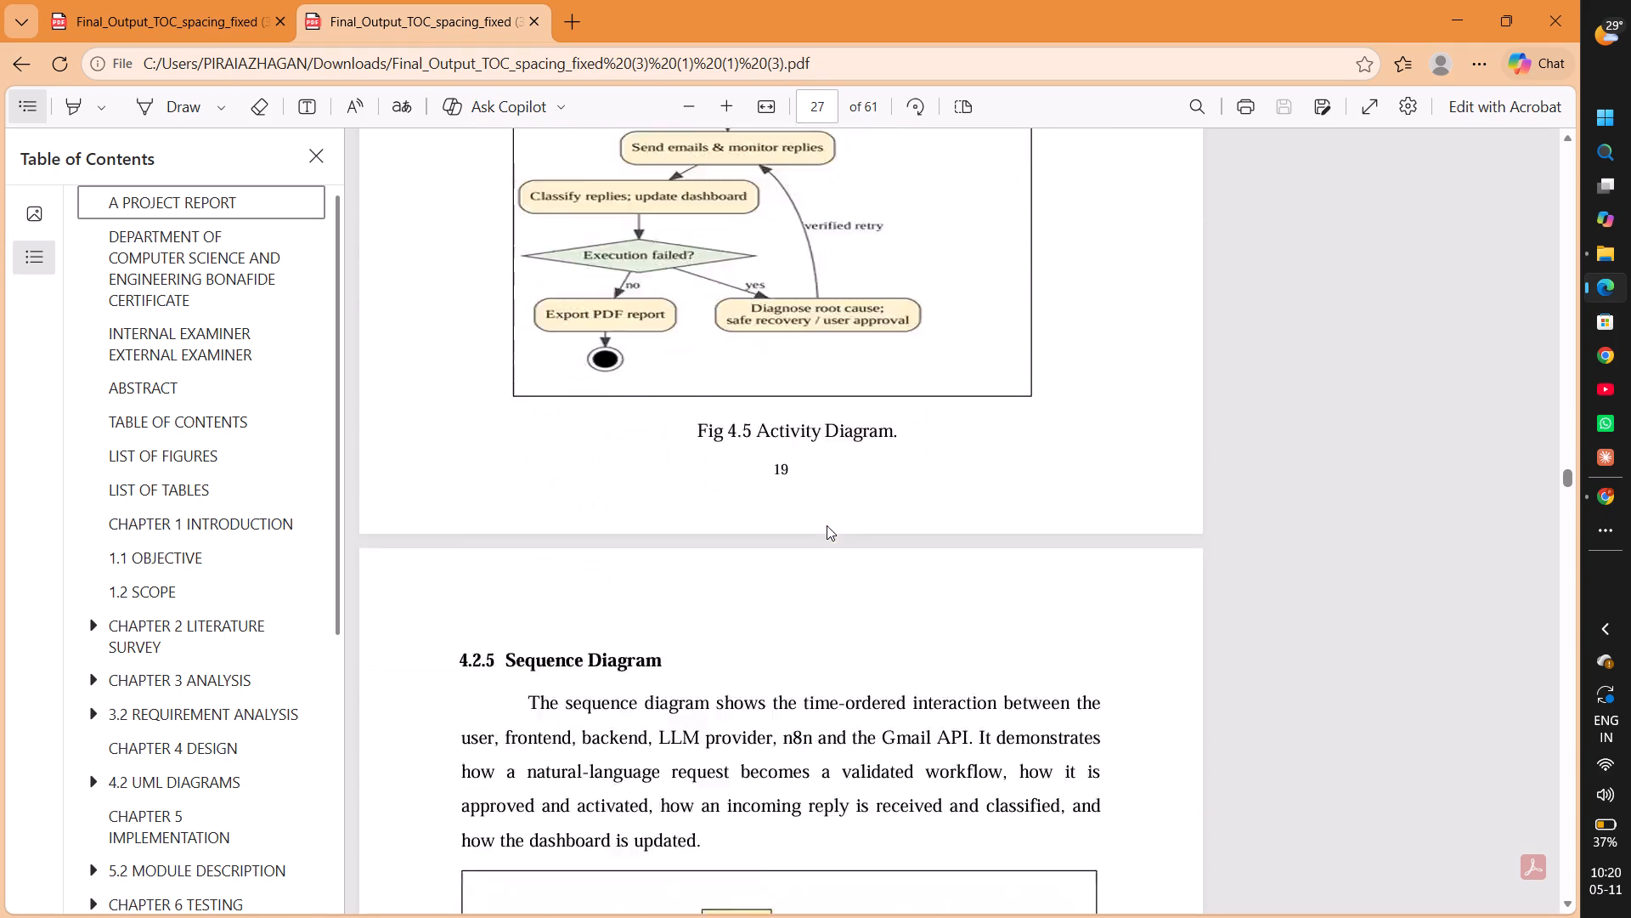
pyautogui.scroll(-9, 827, 525)
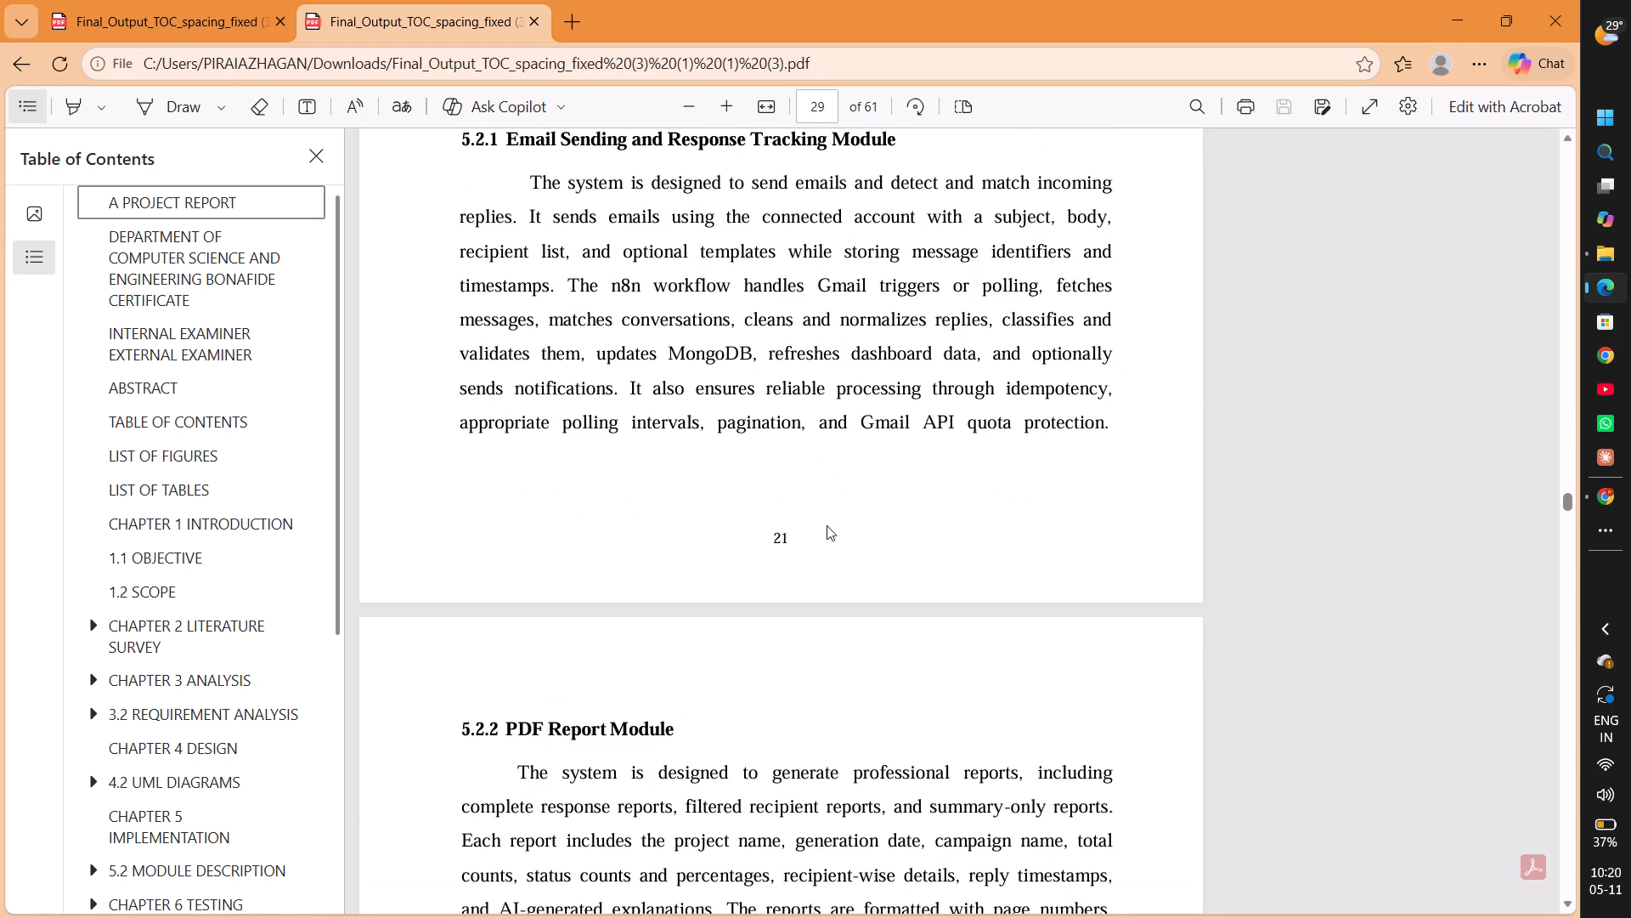
pyautogui.scroll(-5, 827, 525)
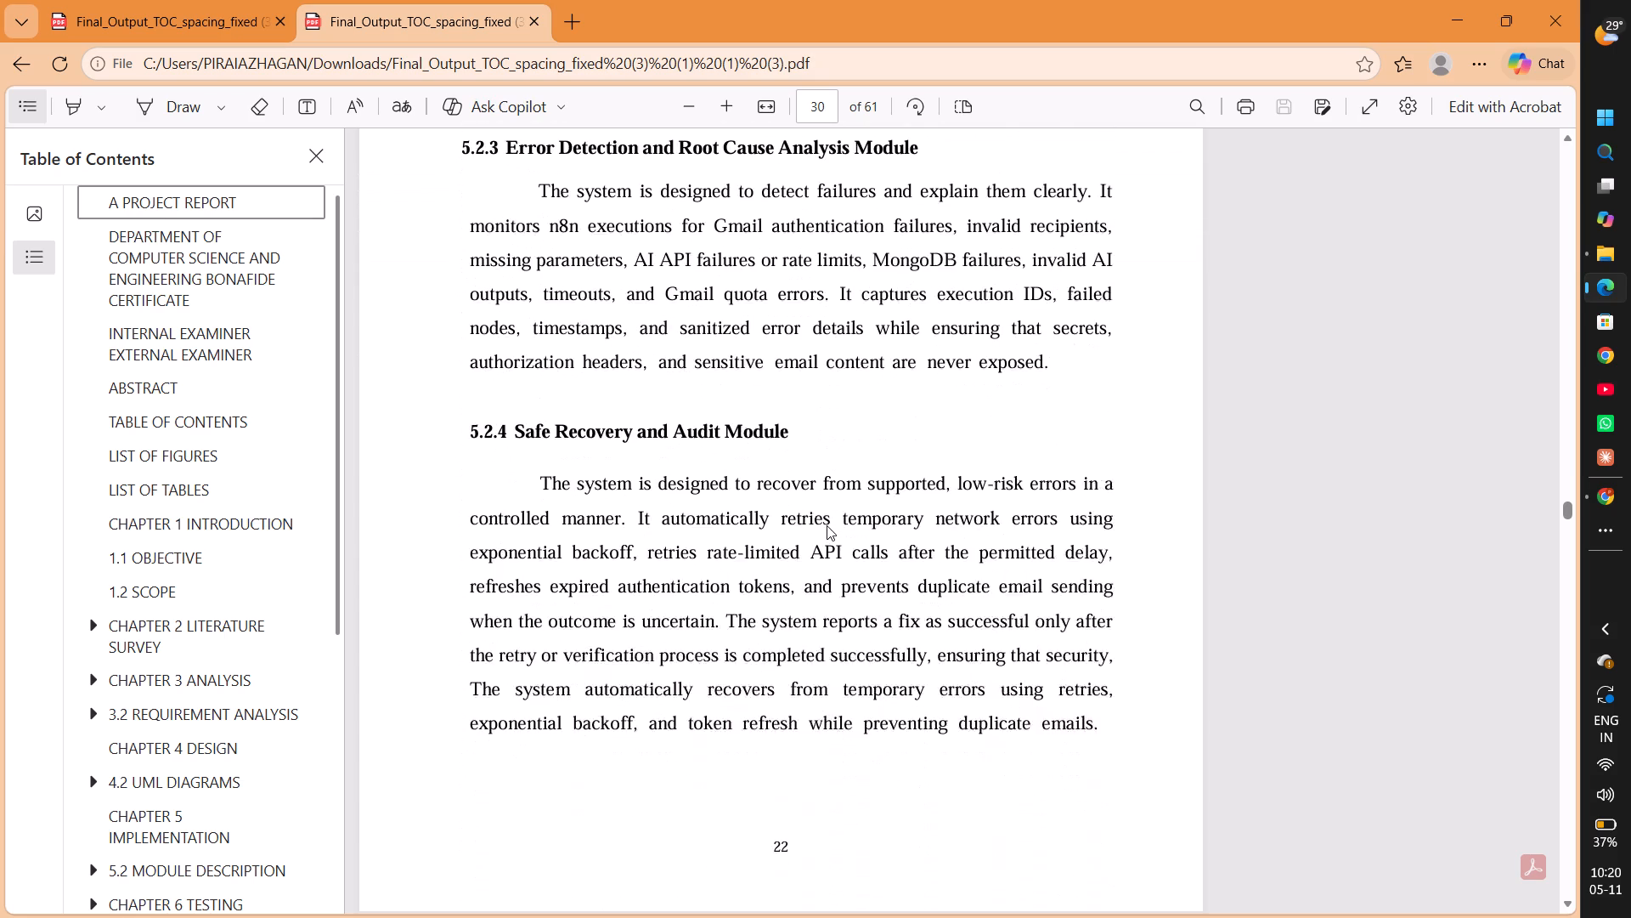
# Check the Chapter 6 testing pages with the test case table, and the 7.1 Results section with Table 7.1.
pyautogui.scroll(-3, 827, 525)
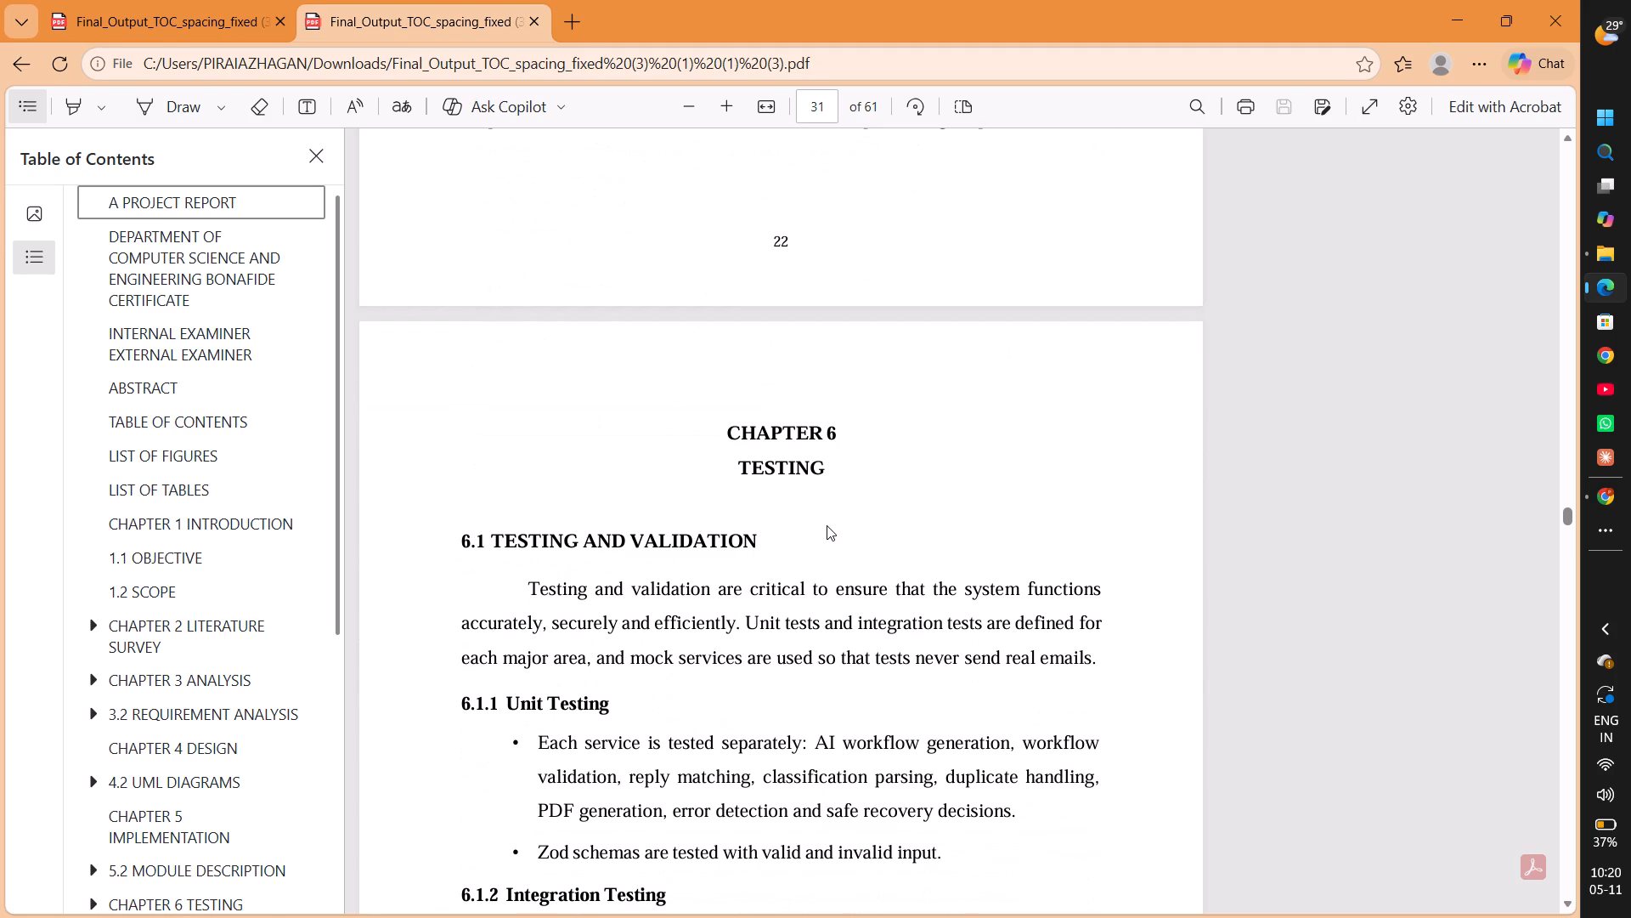
pyautogui.scroll(-2, 827, 525)
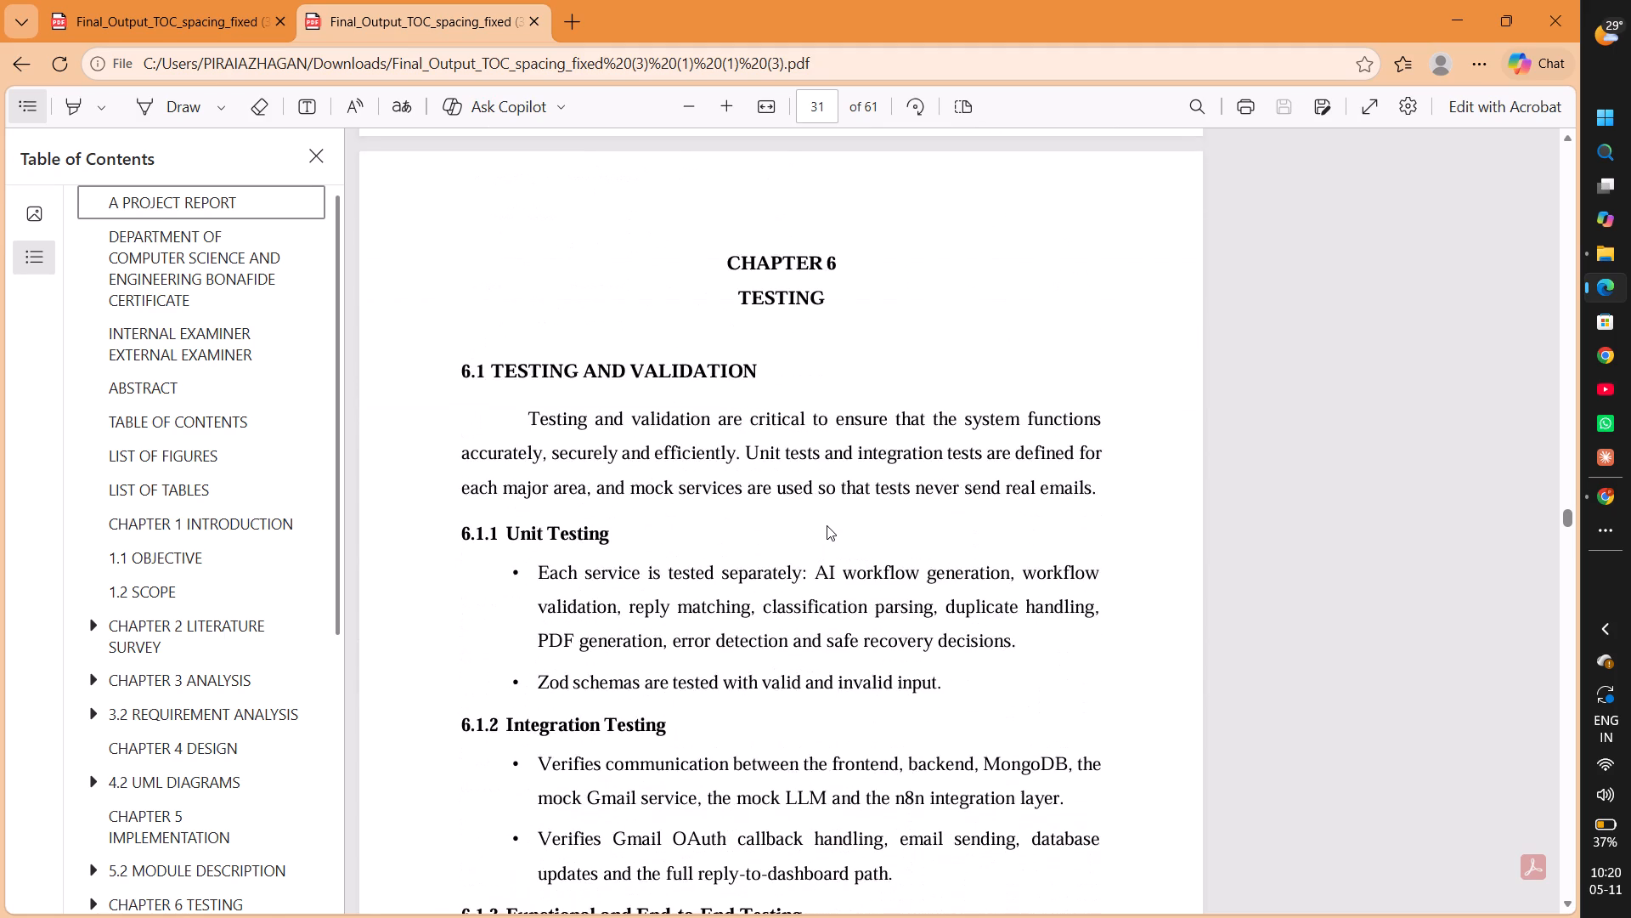
pyautogui.scroll(-8, 827, 525)
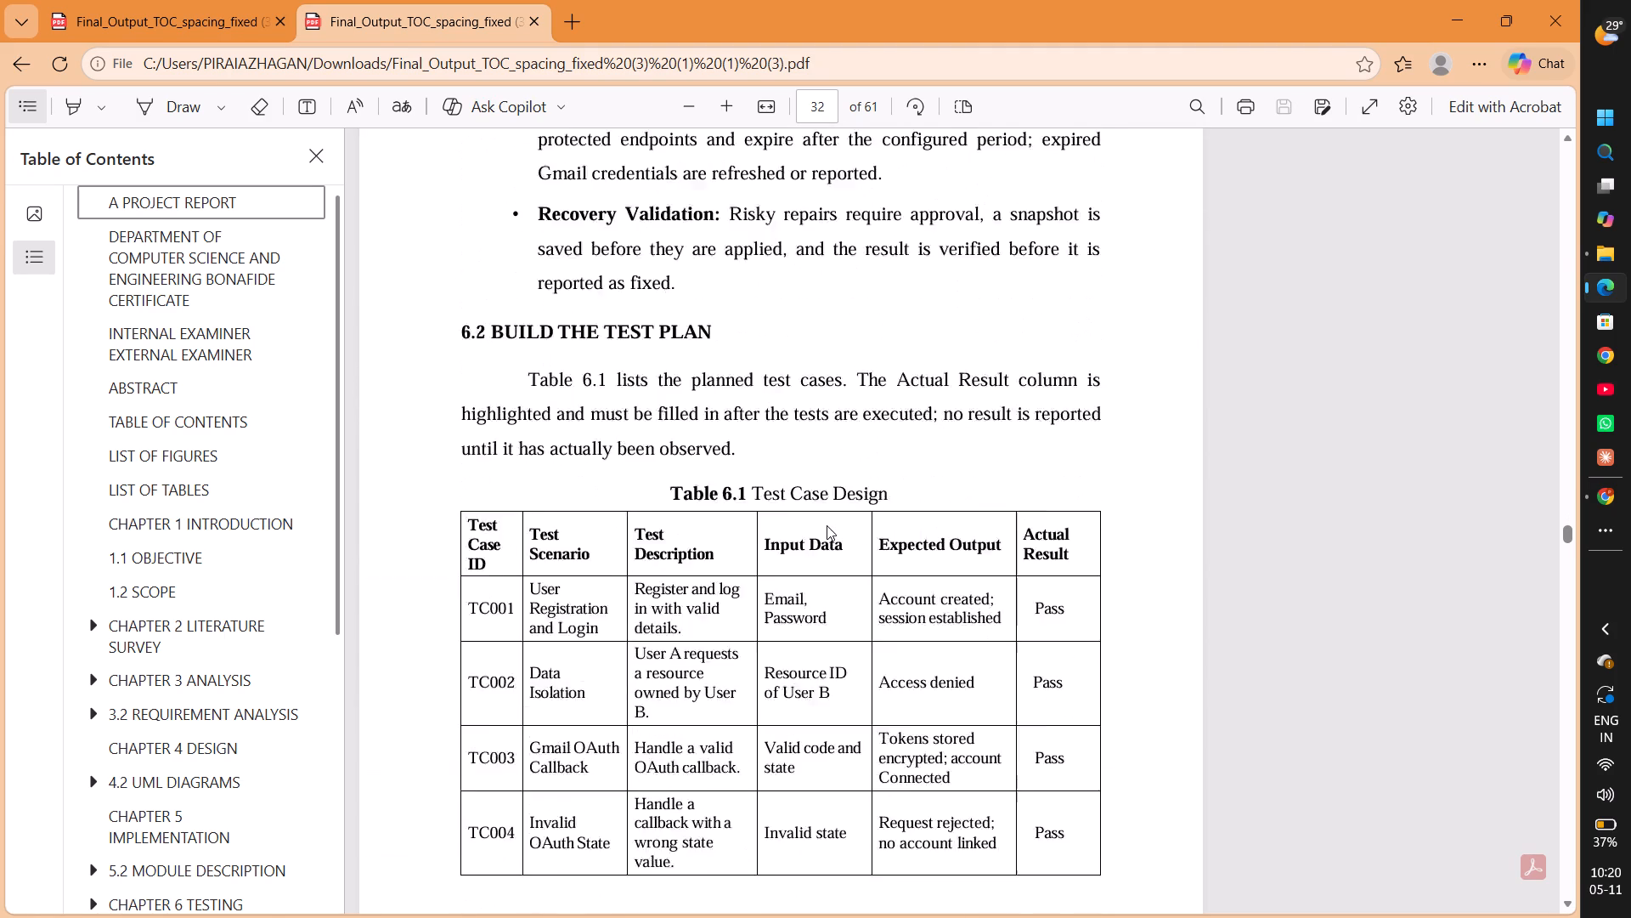
pyautogui.scroll(-7, 827, 525)
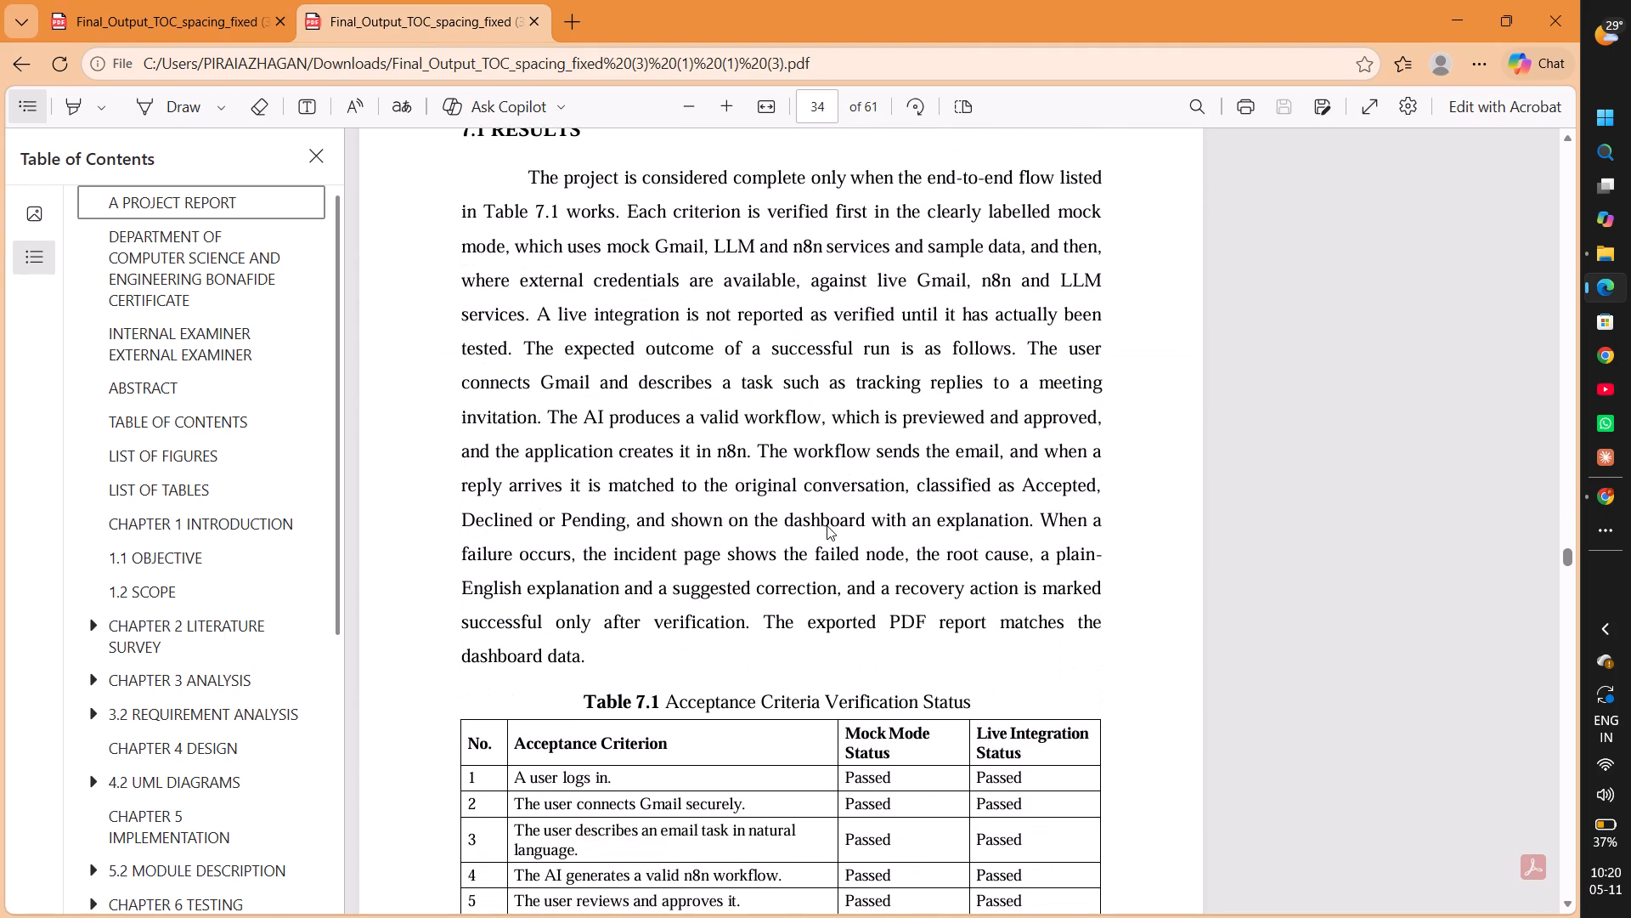
pyautogui.scroll(-4, 827, 525)
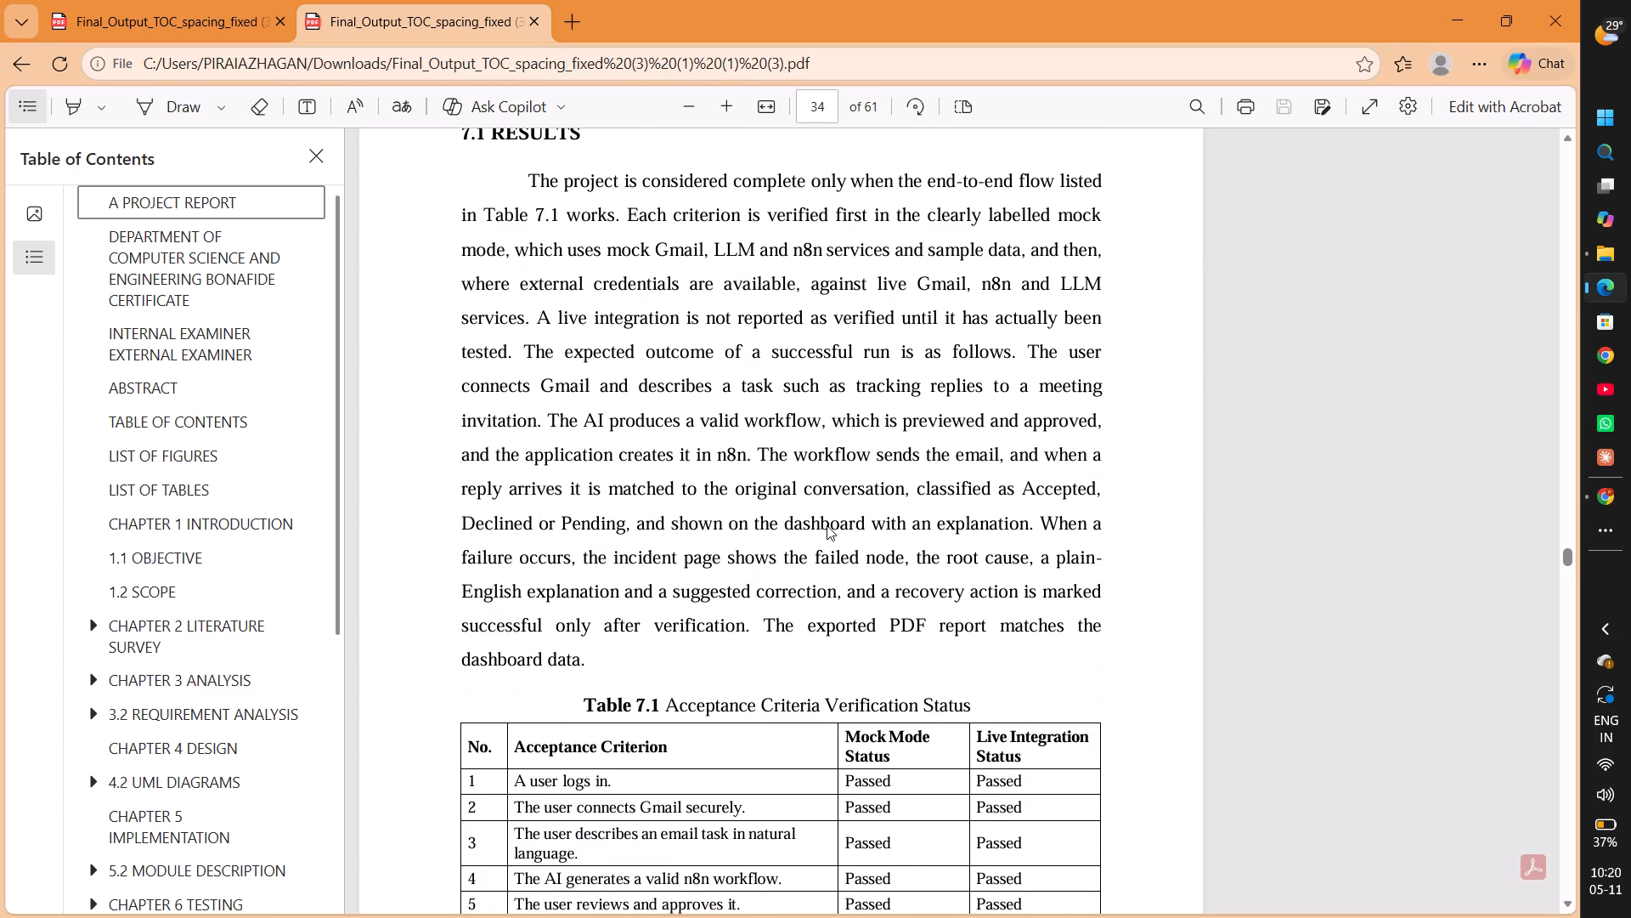
pyautogui.scroll(-4, 827, 525)
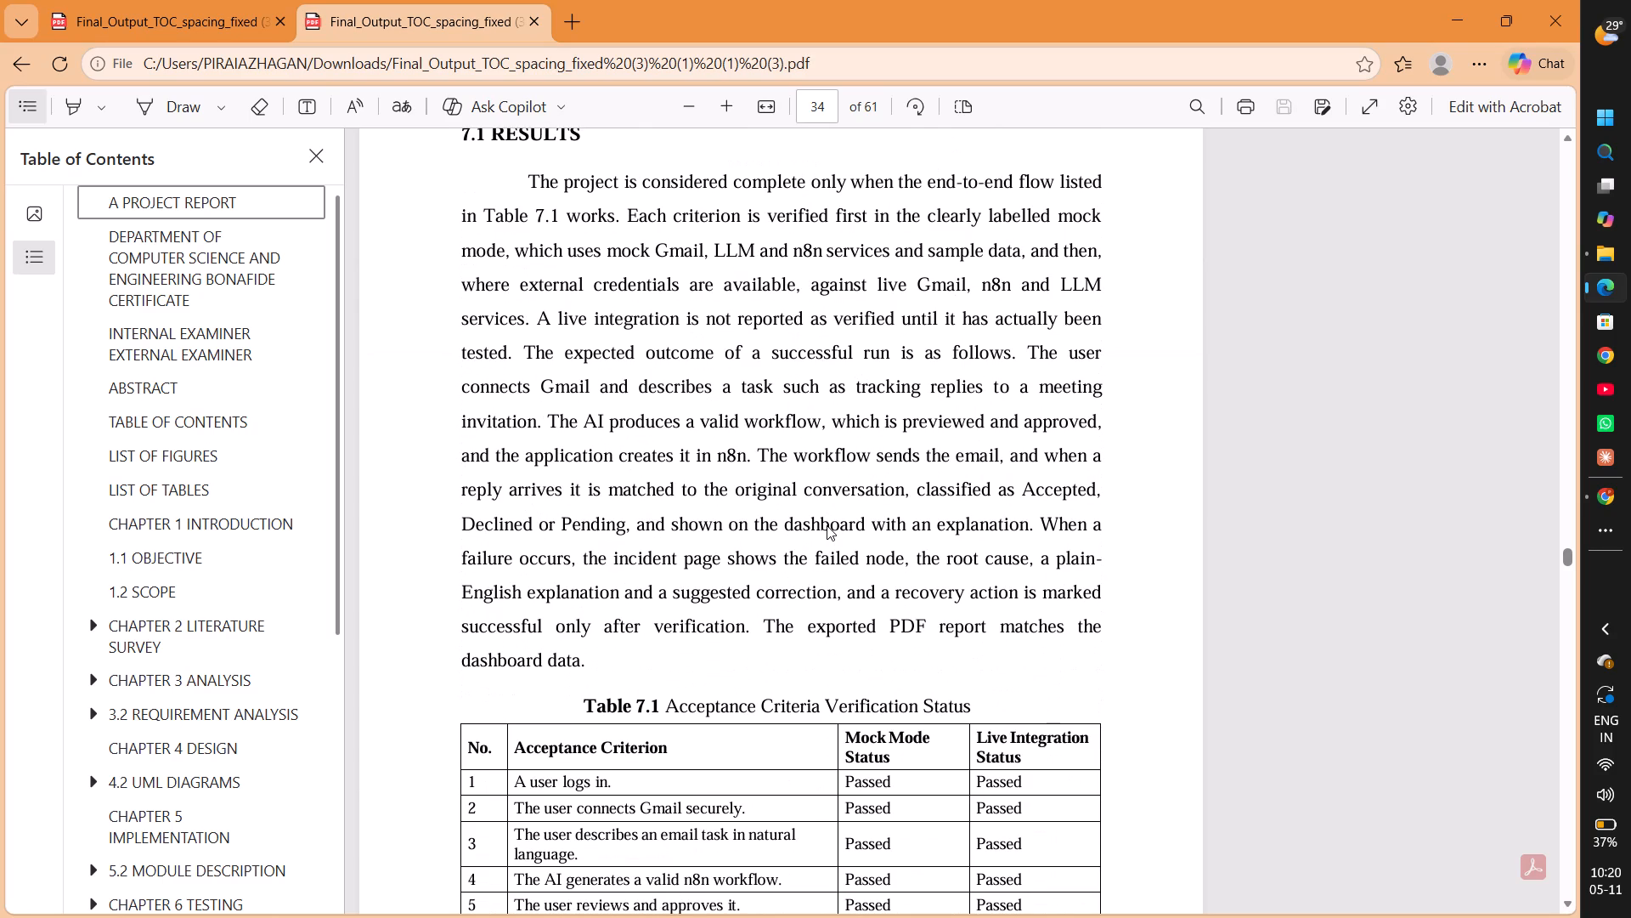
# Examine section 7.2 Discussion, including its text break across two pages and the Fig 7.1 Result Analysis chart.
pyautogui.scroll(-5, 827, 525)
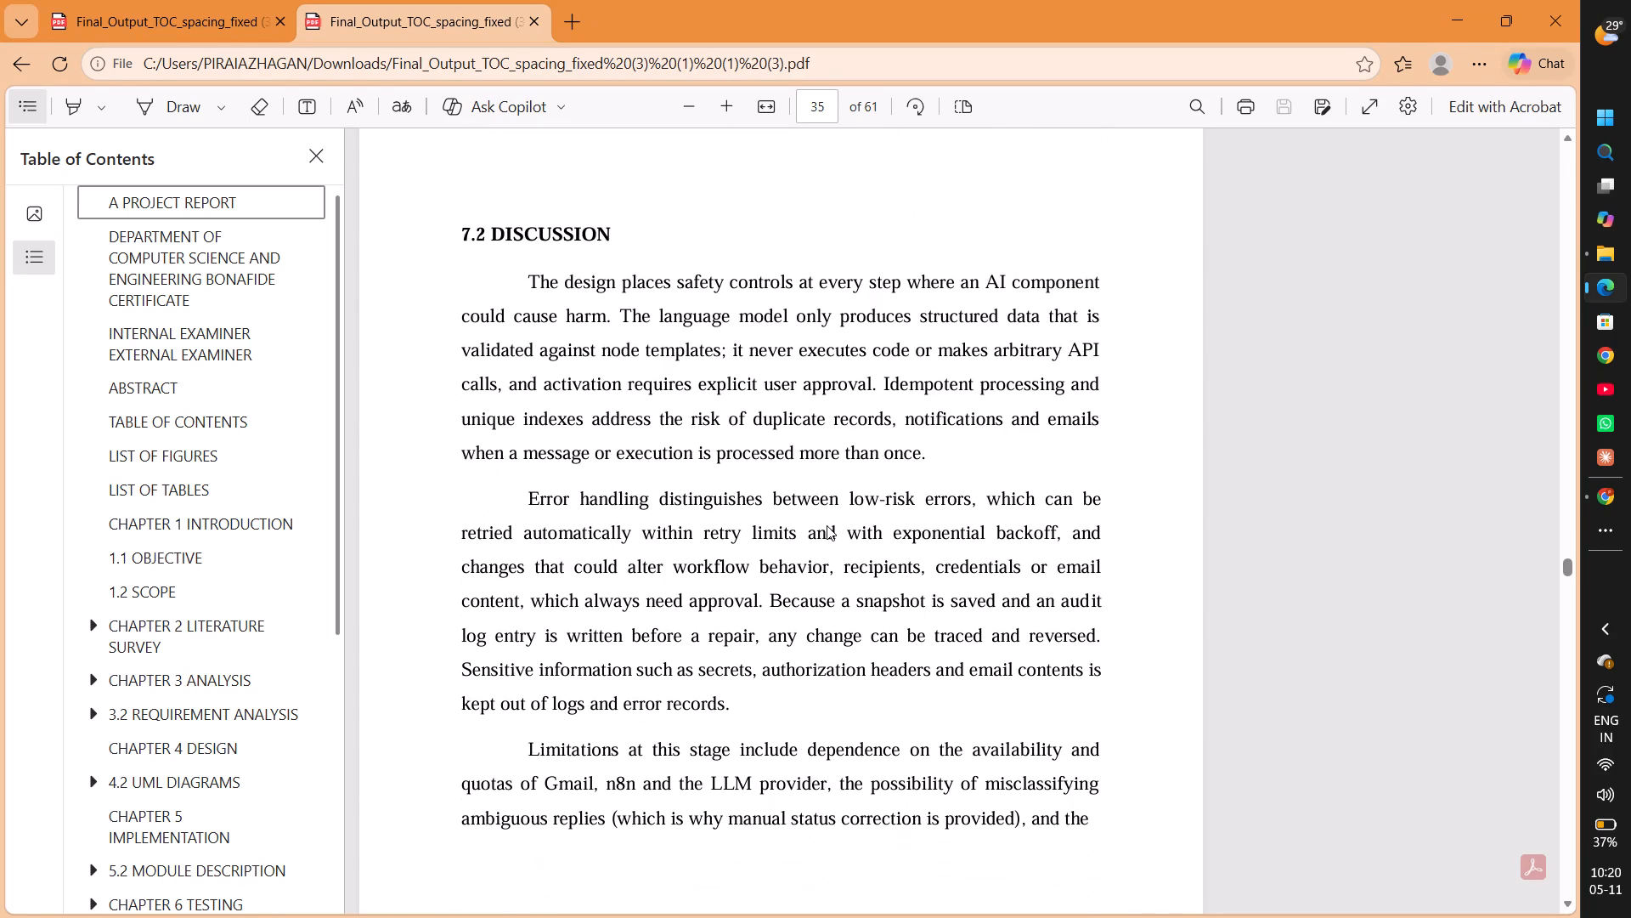
pyautogui.scroll(-5, 827, 525)
pyautogui.scroll(1, 827, 525)
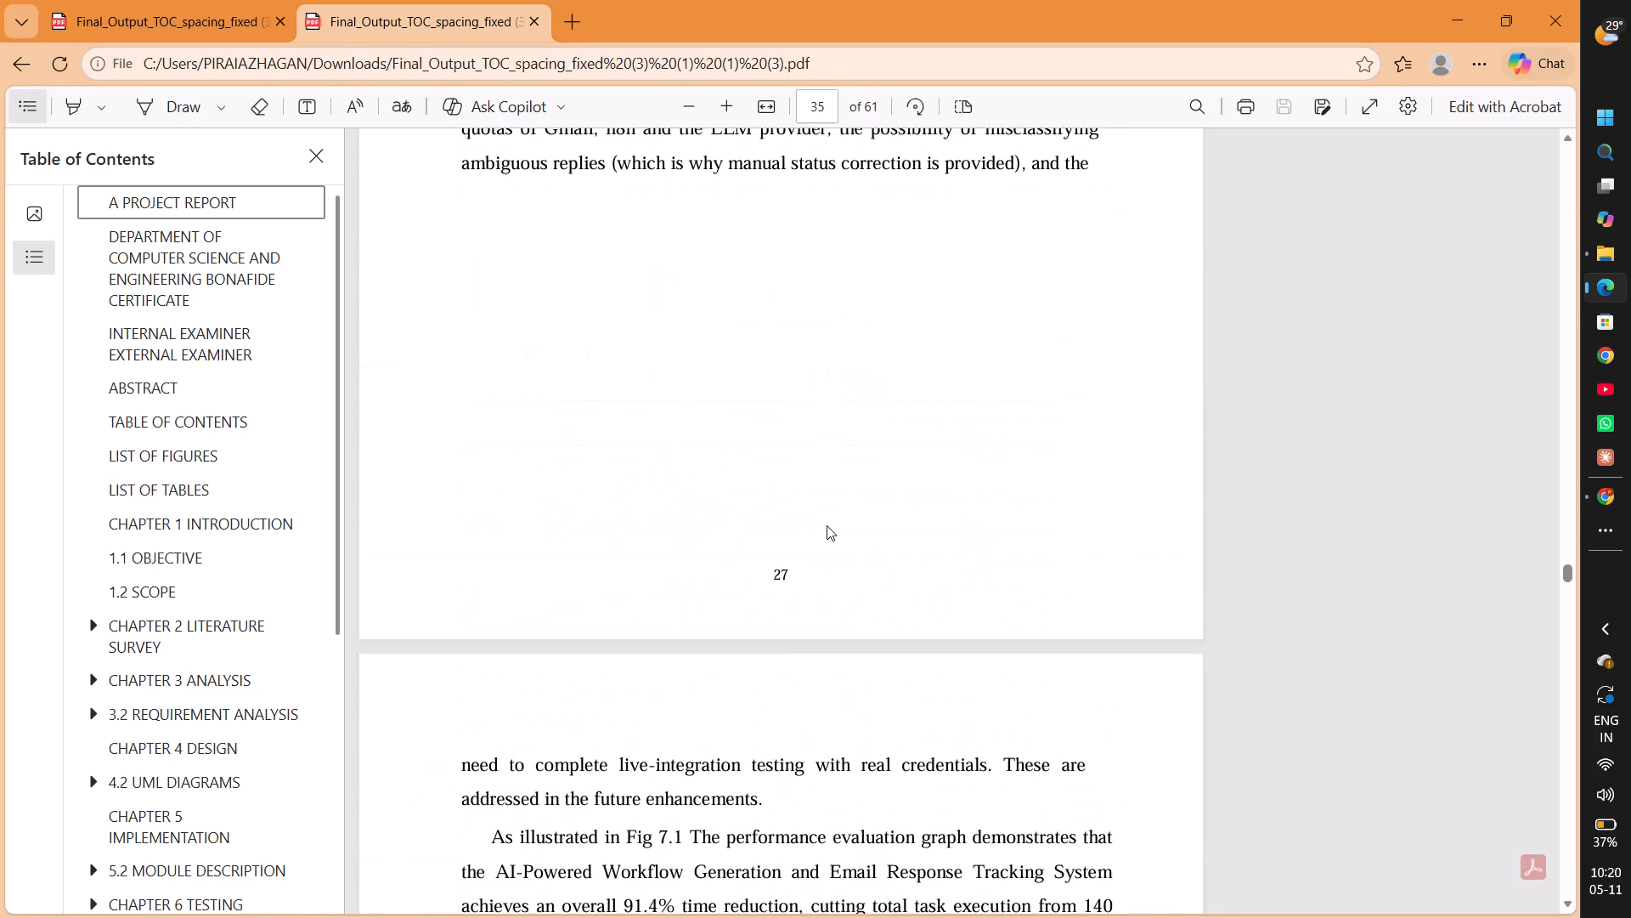
pyautogui.scroll(2, 827, 525)
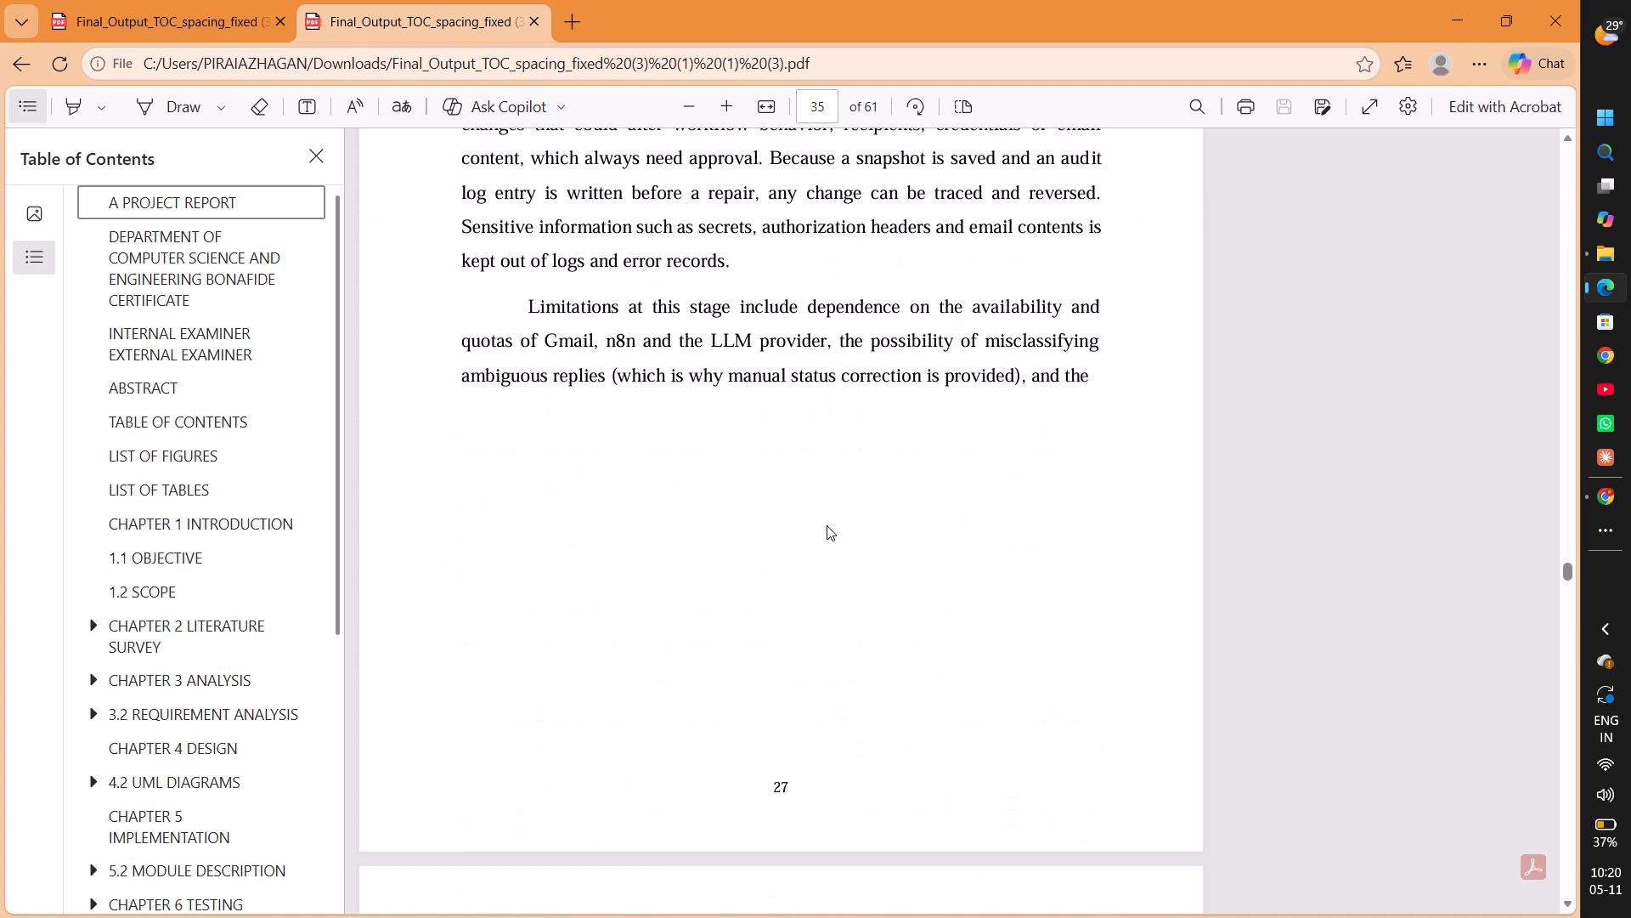
pyautogui.scroll(2, 827, 525)
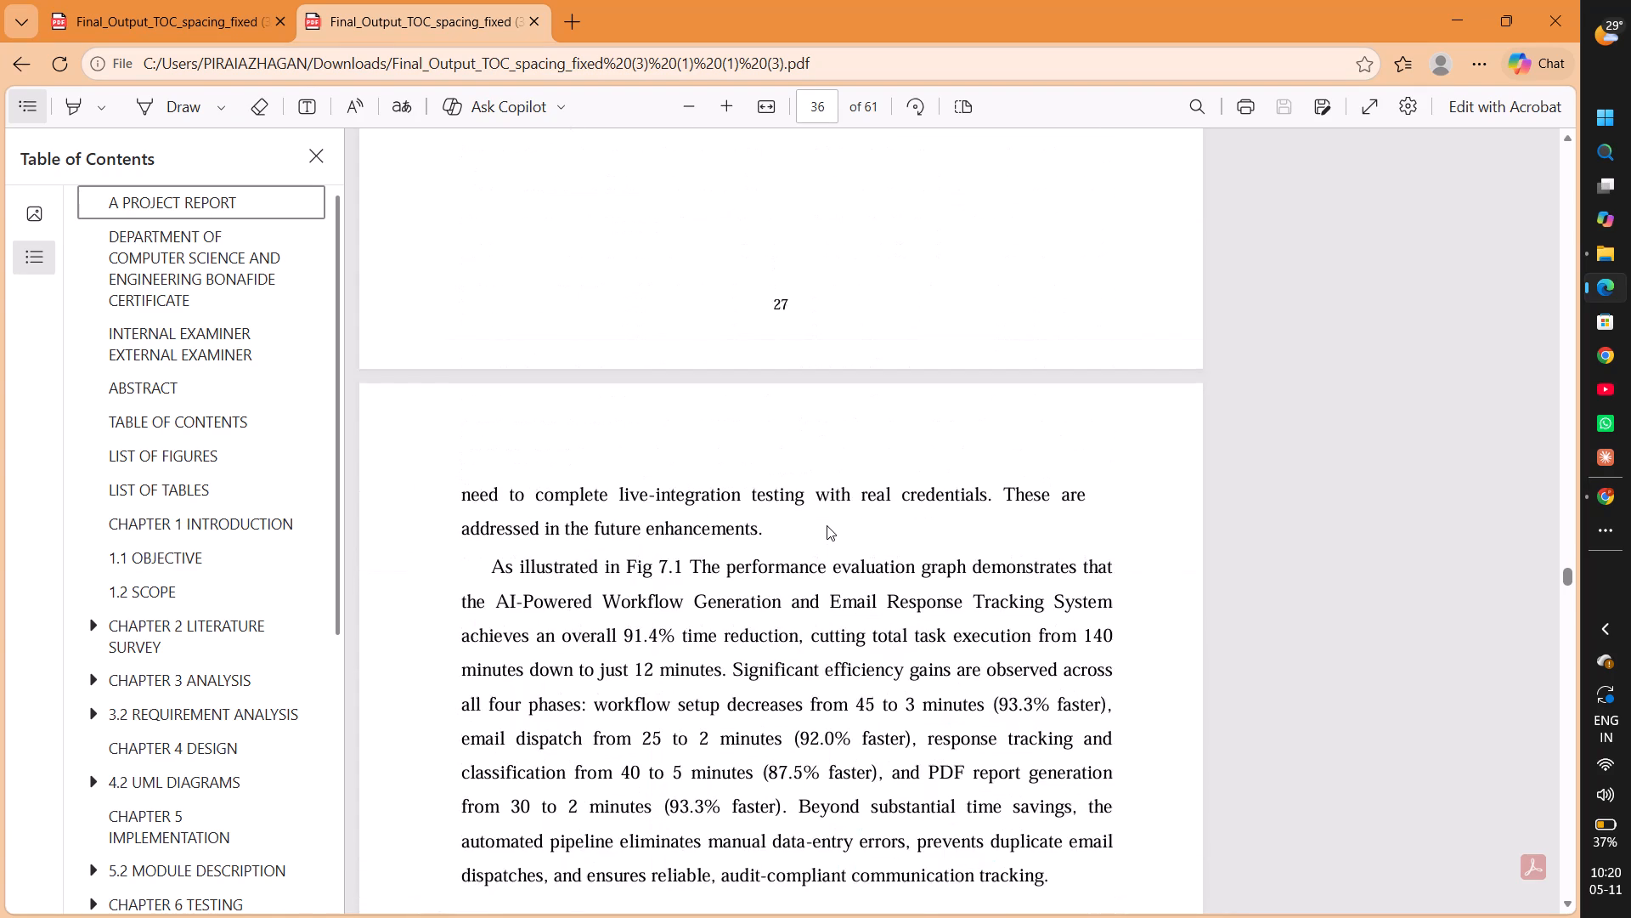
pyautogui.scroll(4, 827, 525)
pyautogui.scroll(-2, 827, 525)
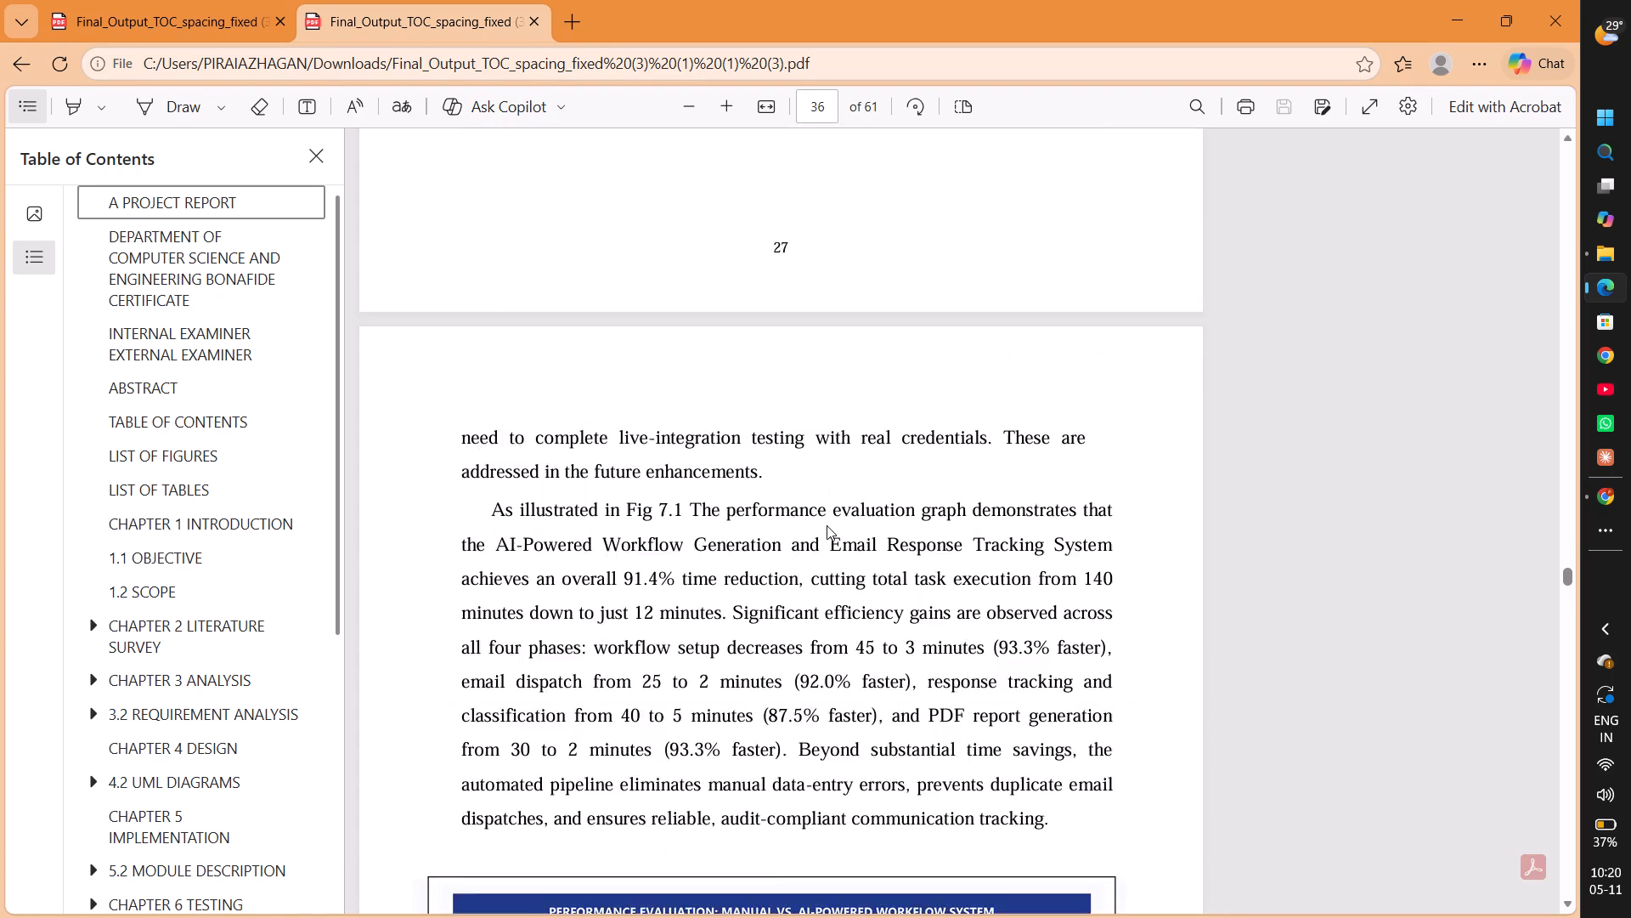
pyautogui.scroll(-4, 827, 525)
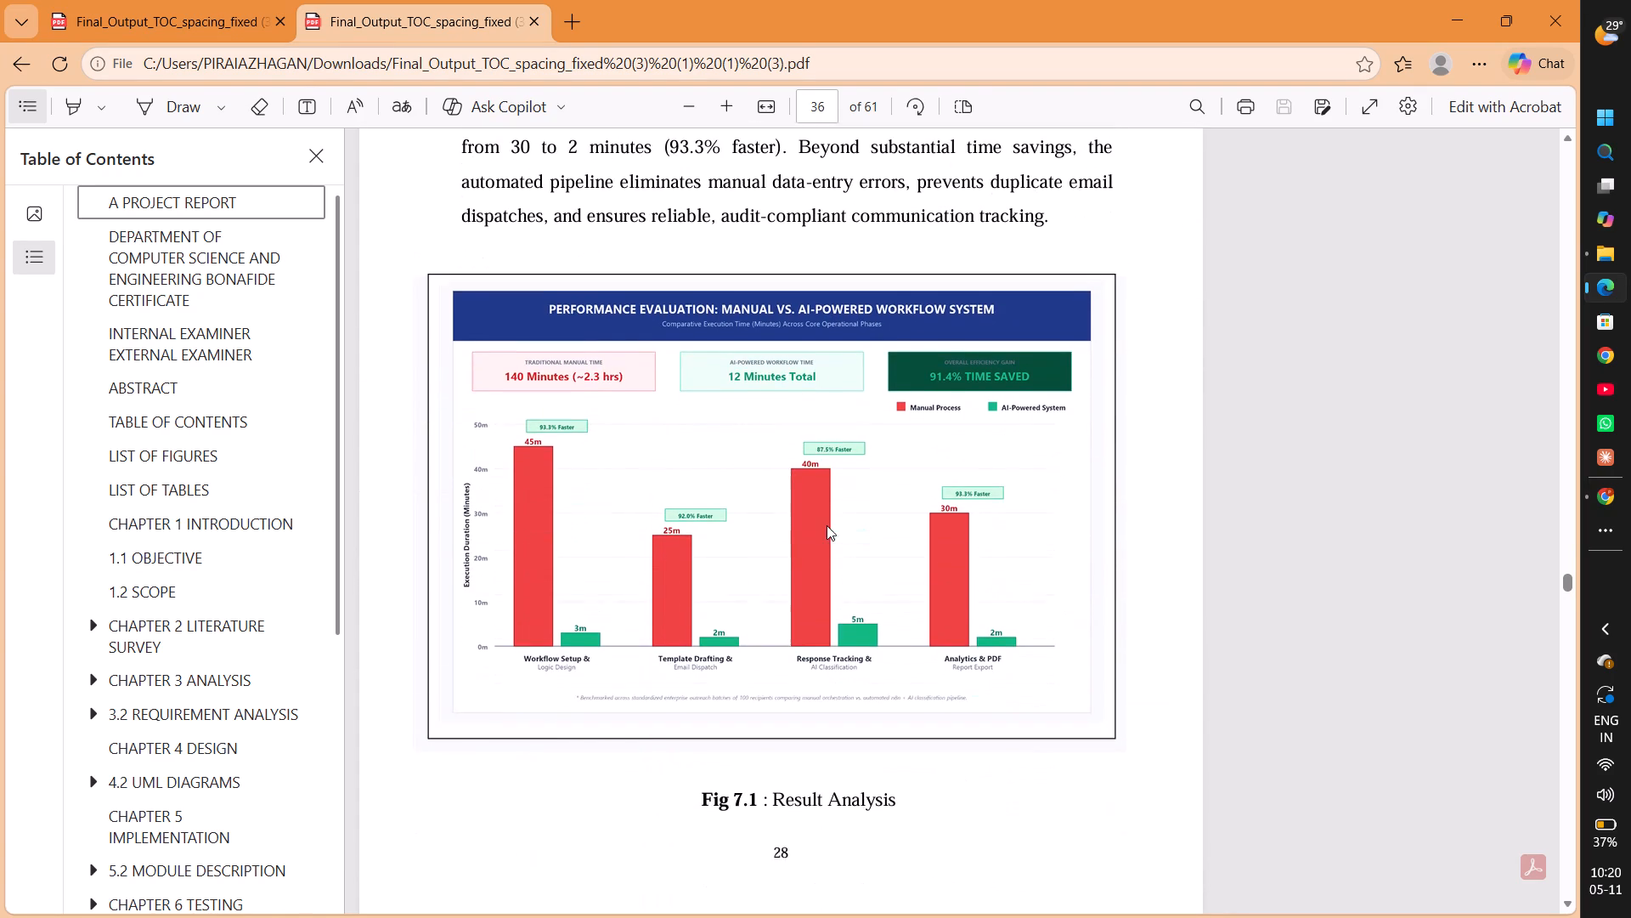
# Check Chapters 8 to 10, the base paper appendix and the references on the last page, and close the PDF window.
pyautogui.scroll(-4, 827, 525)
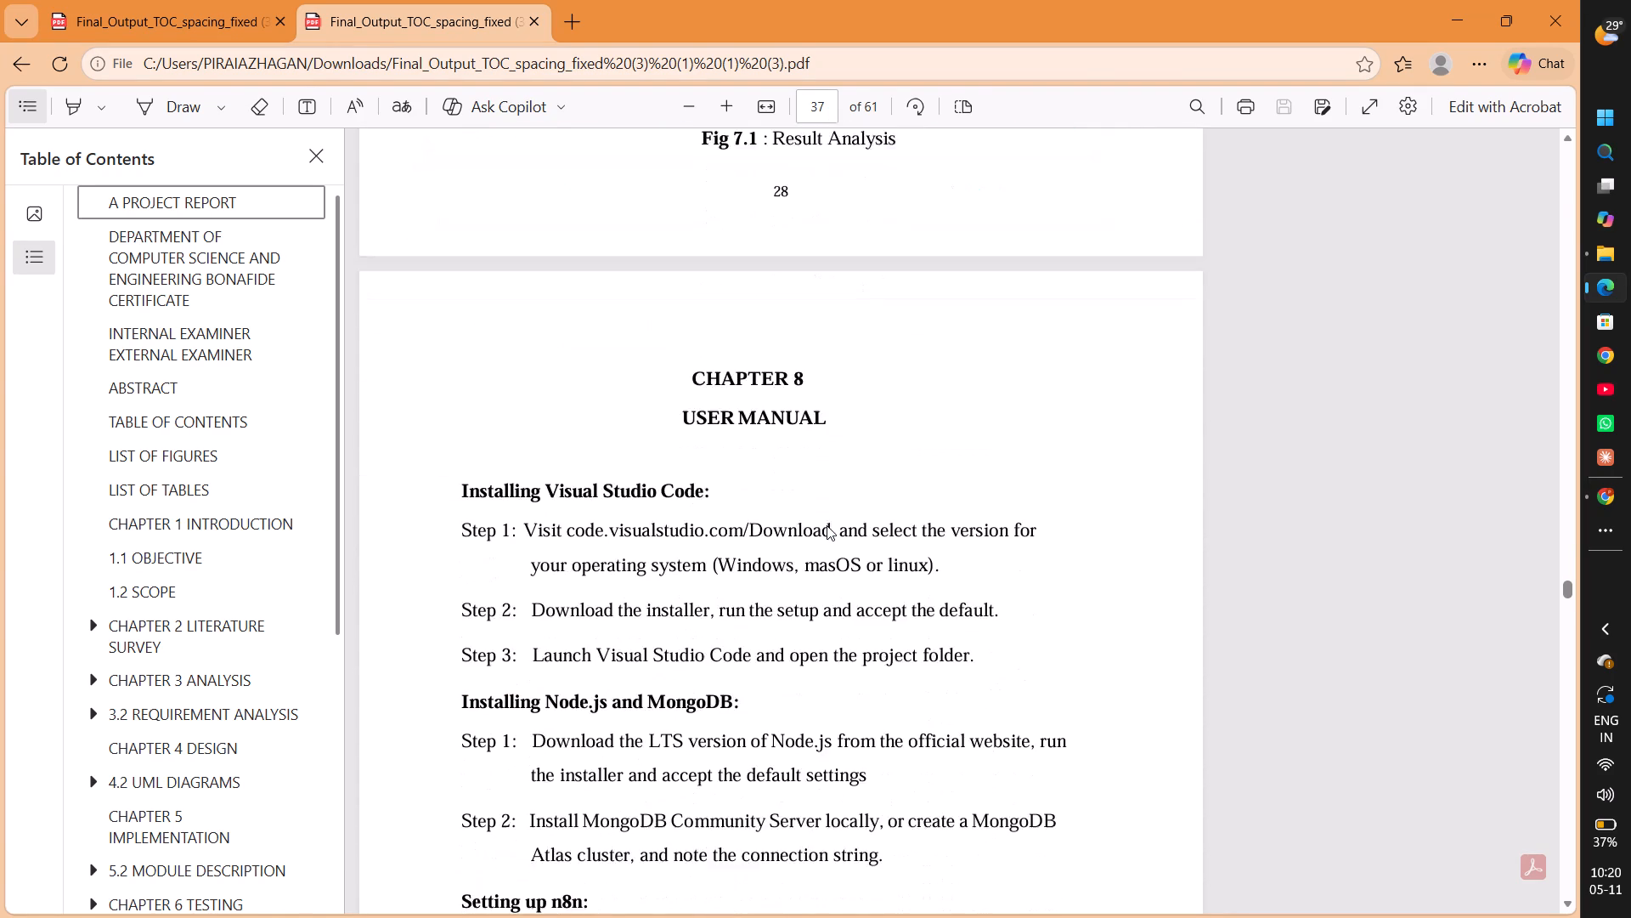
pyautogui.scroll(-4, 827, 525)
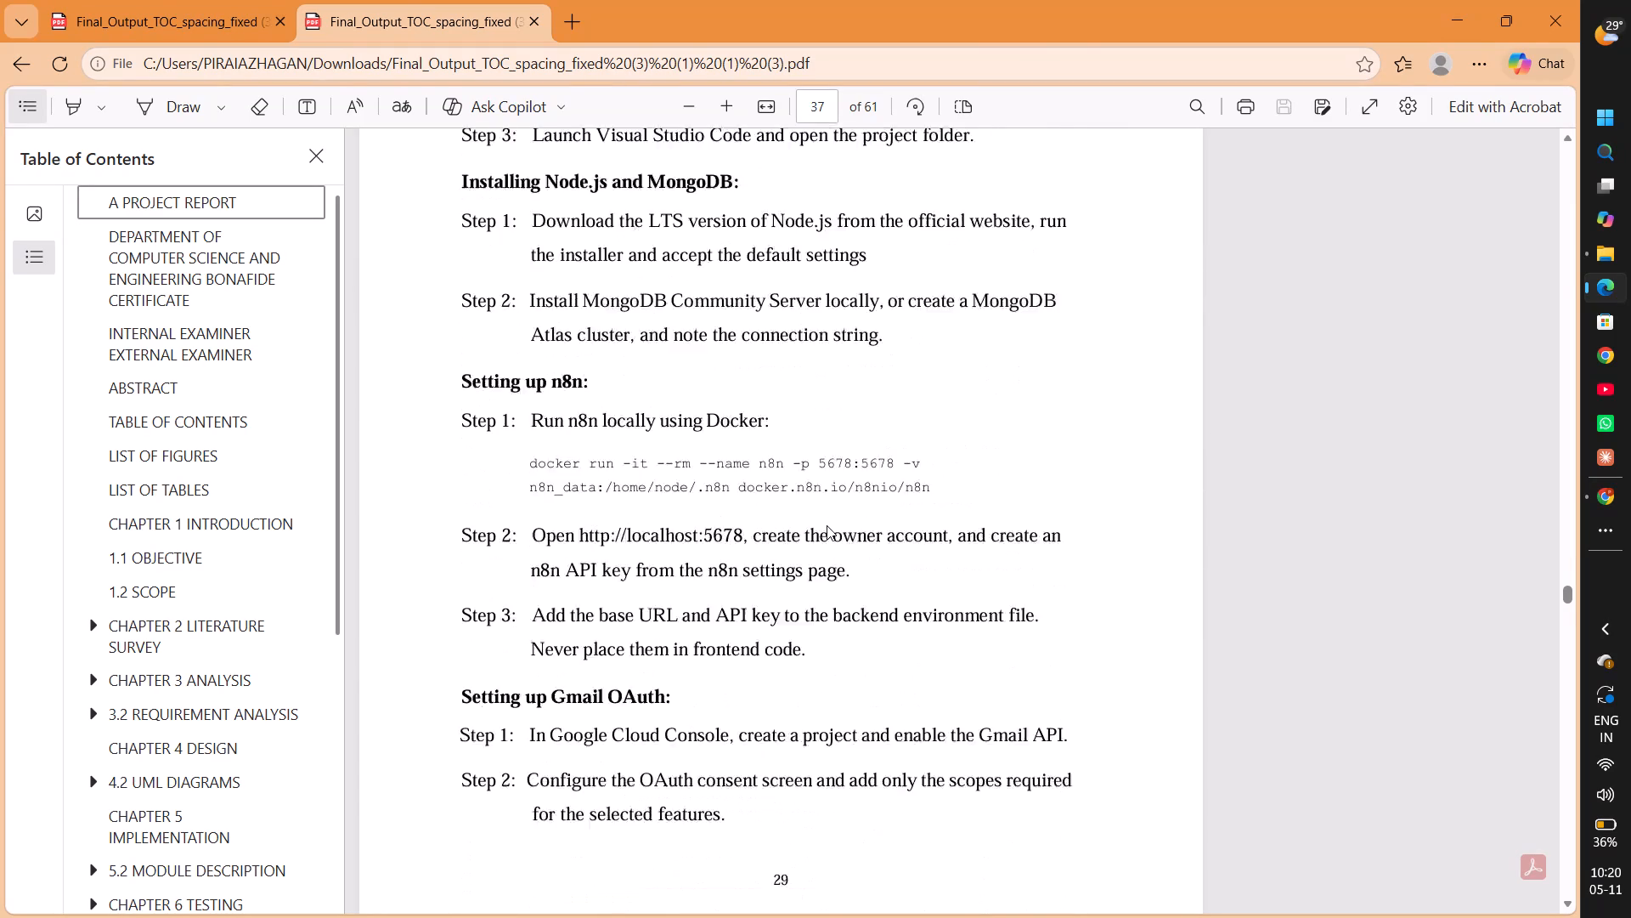
pyautogui.scroll(-3, 827, 525)
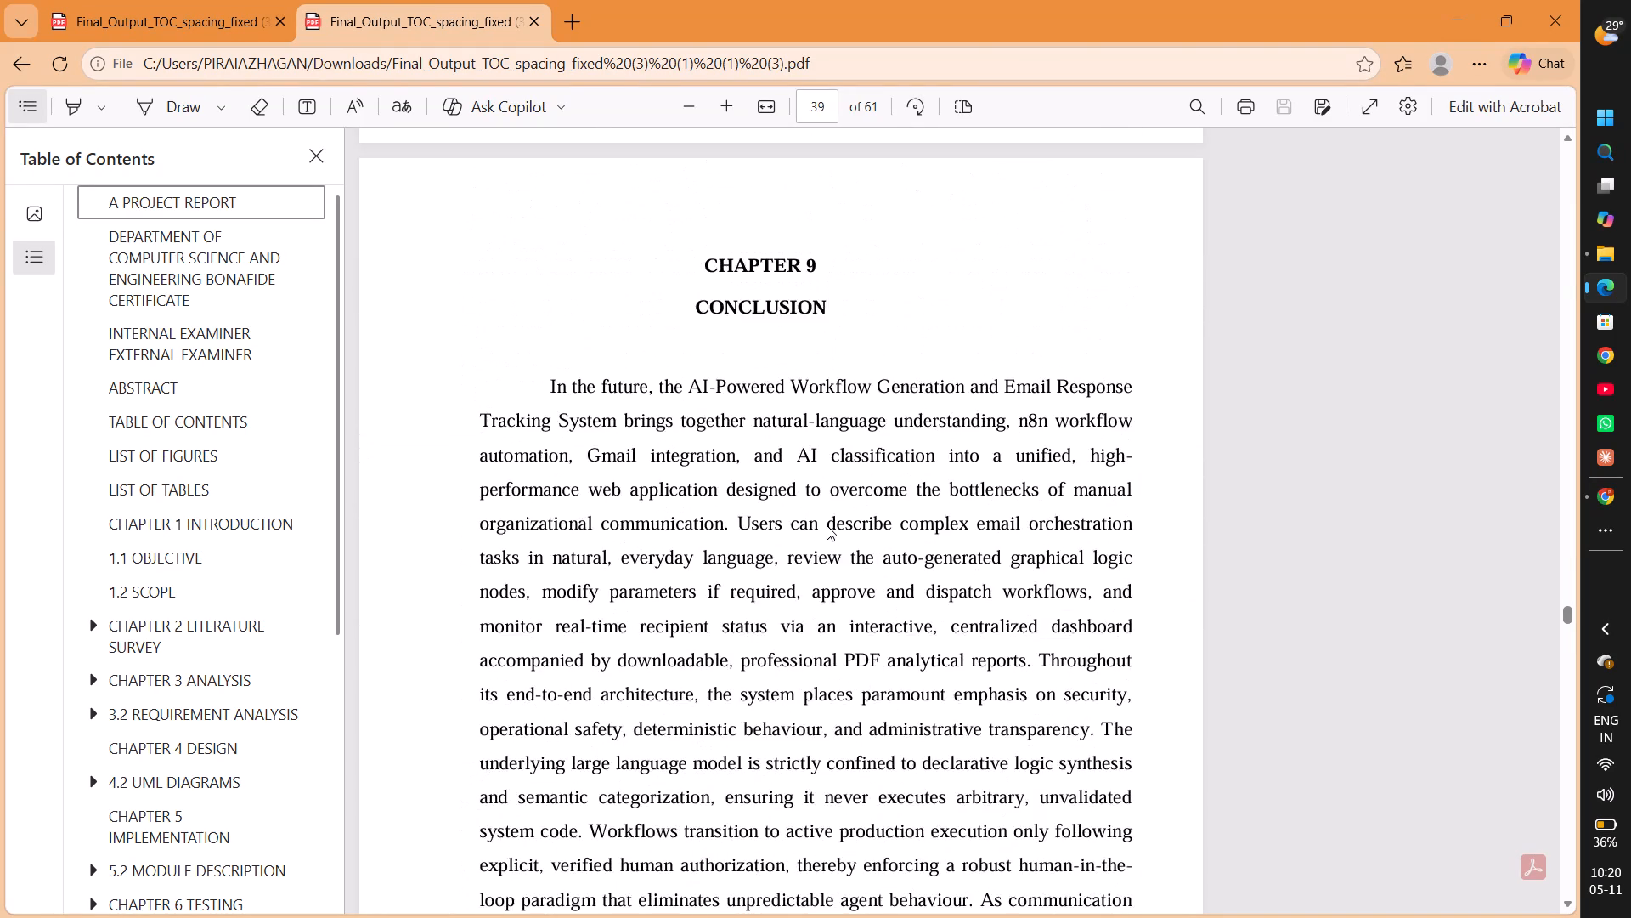
pyautogui.scroll(-3, 827, 525)
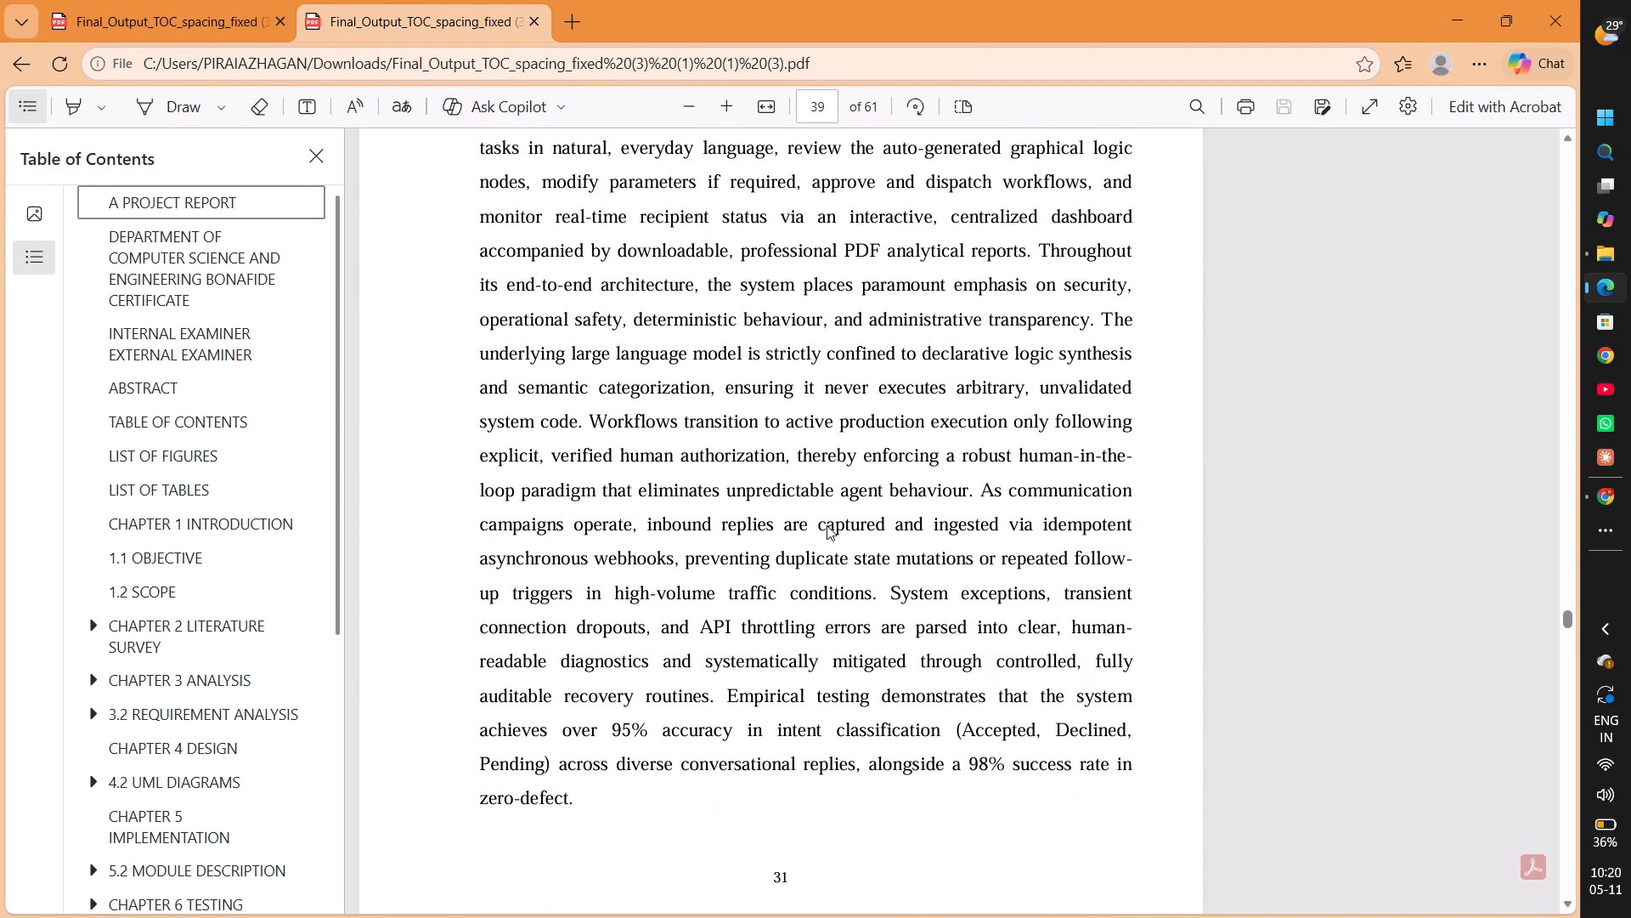
pyautogui.scroll(-2, 827, 525)
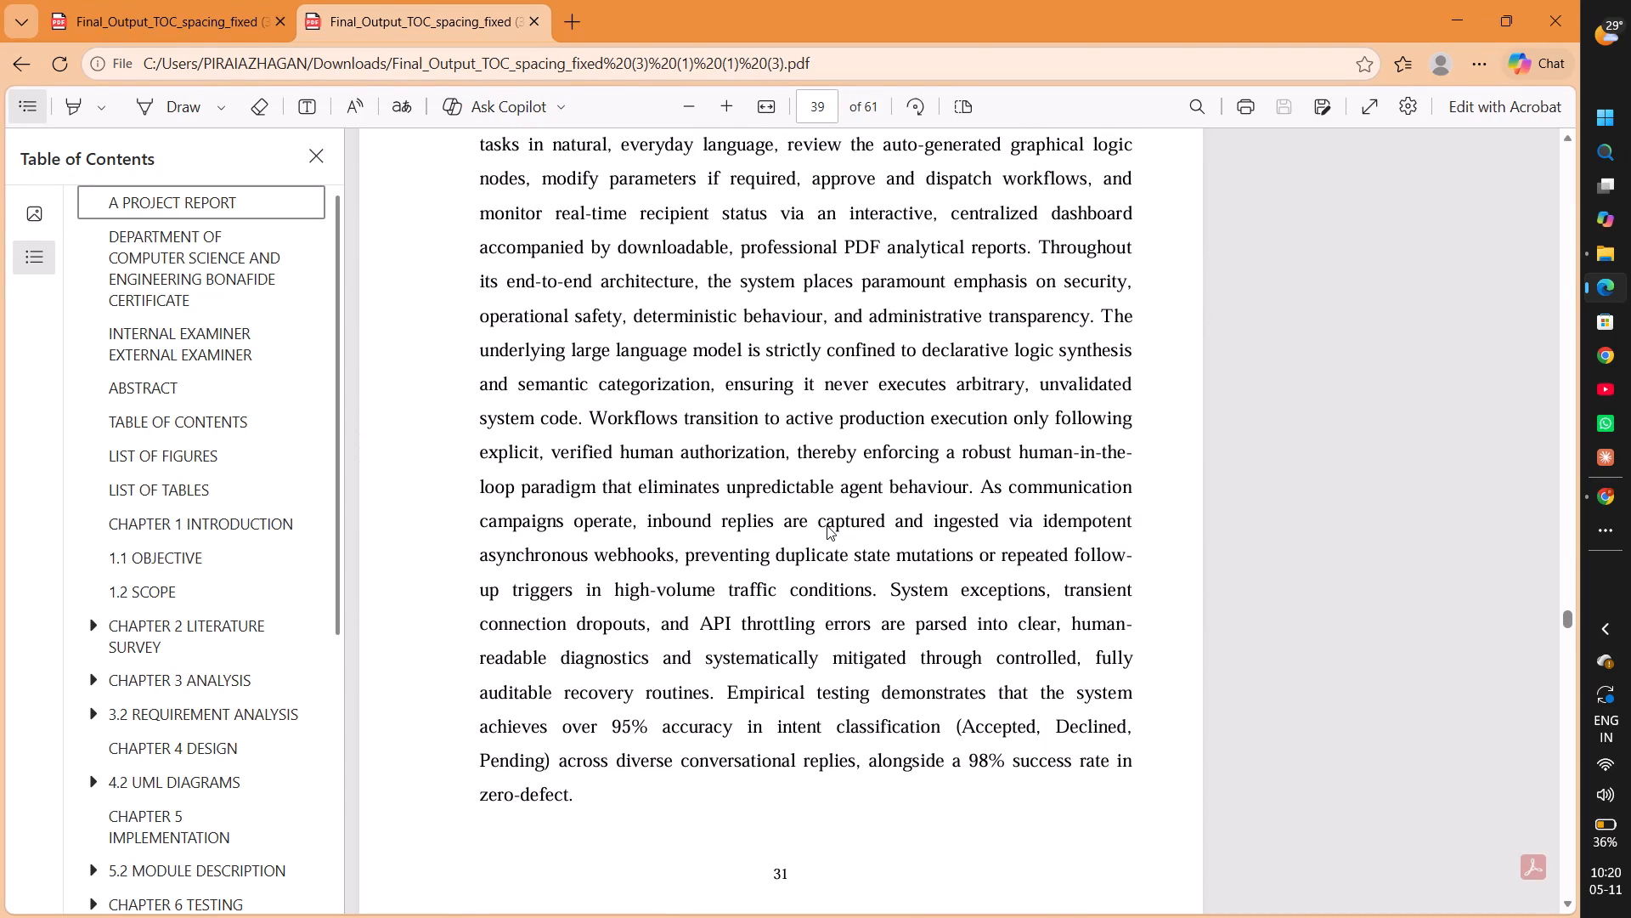
pyautogui.scroll(-13, 827, 525)
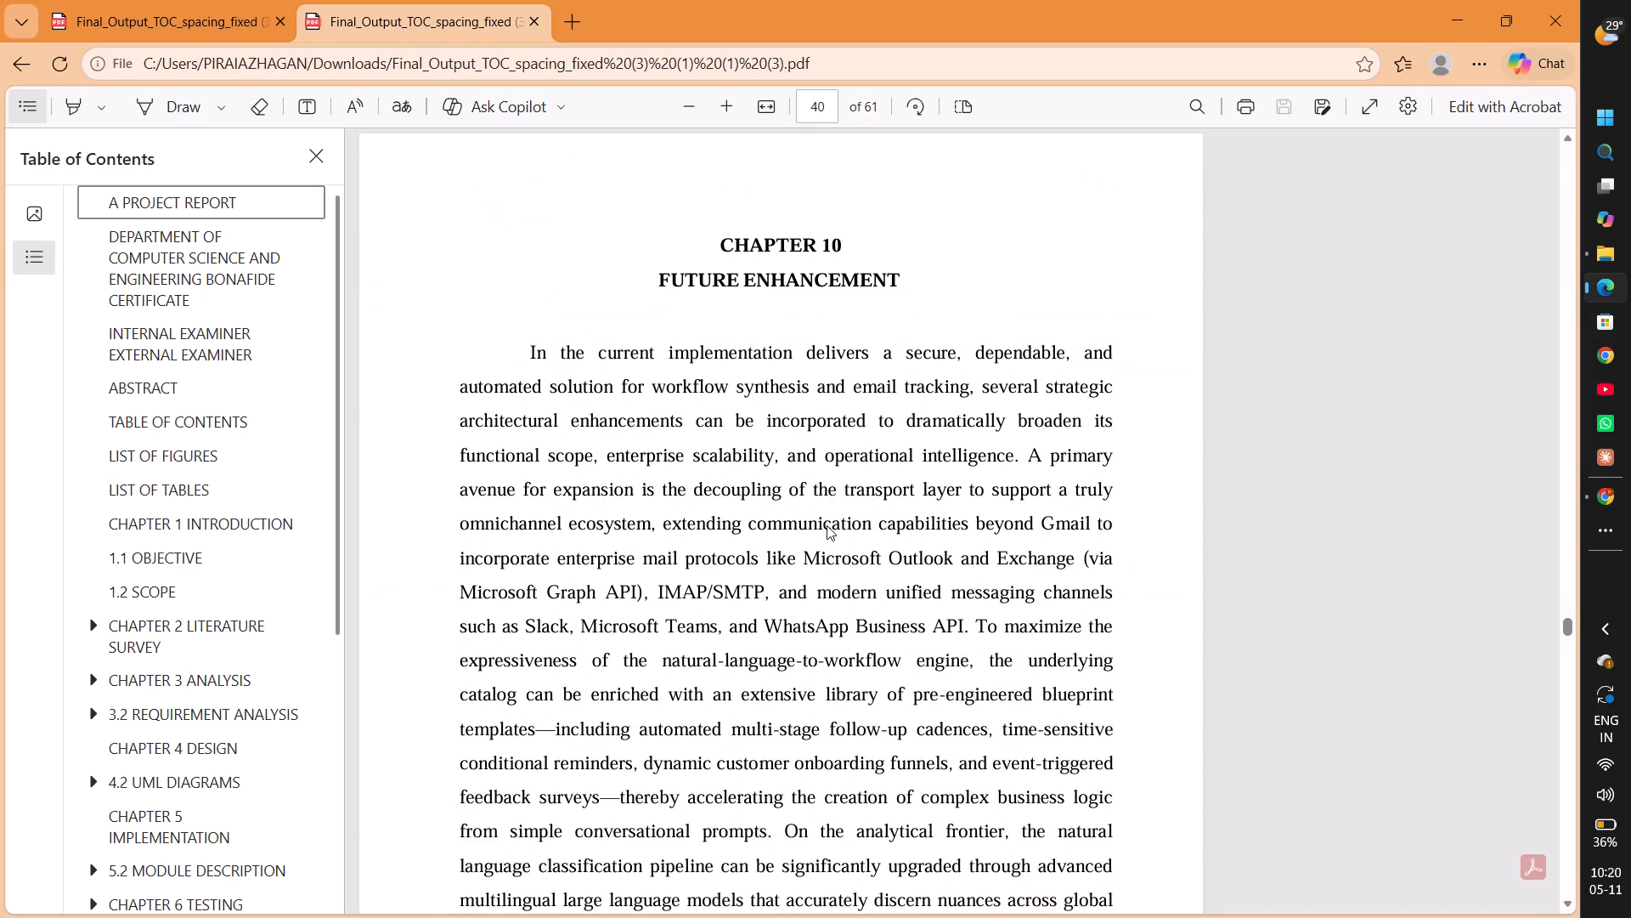
pyautogui.scroll(-20, 827, 525)
pyautogui.scroll(-2, 827, 525)
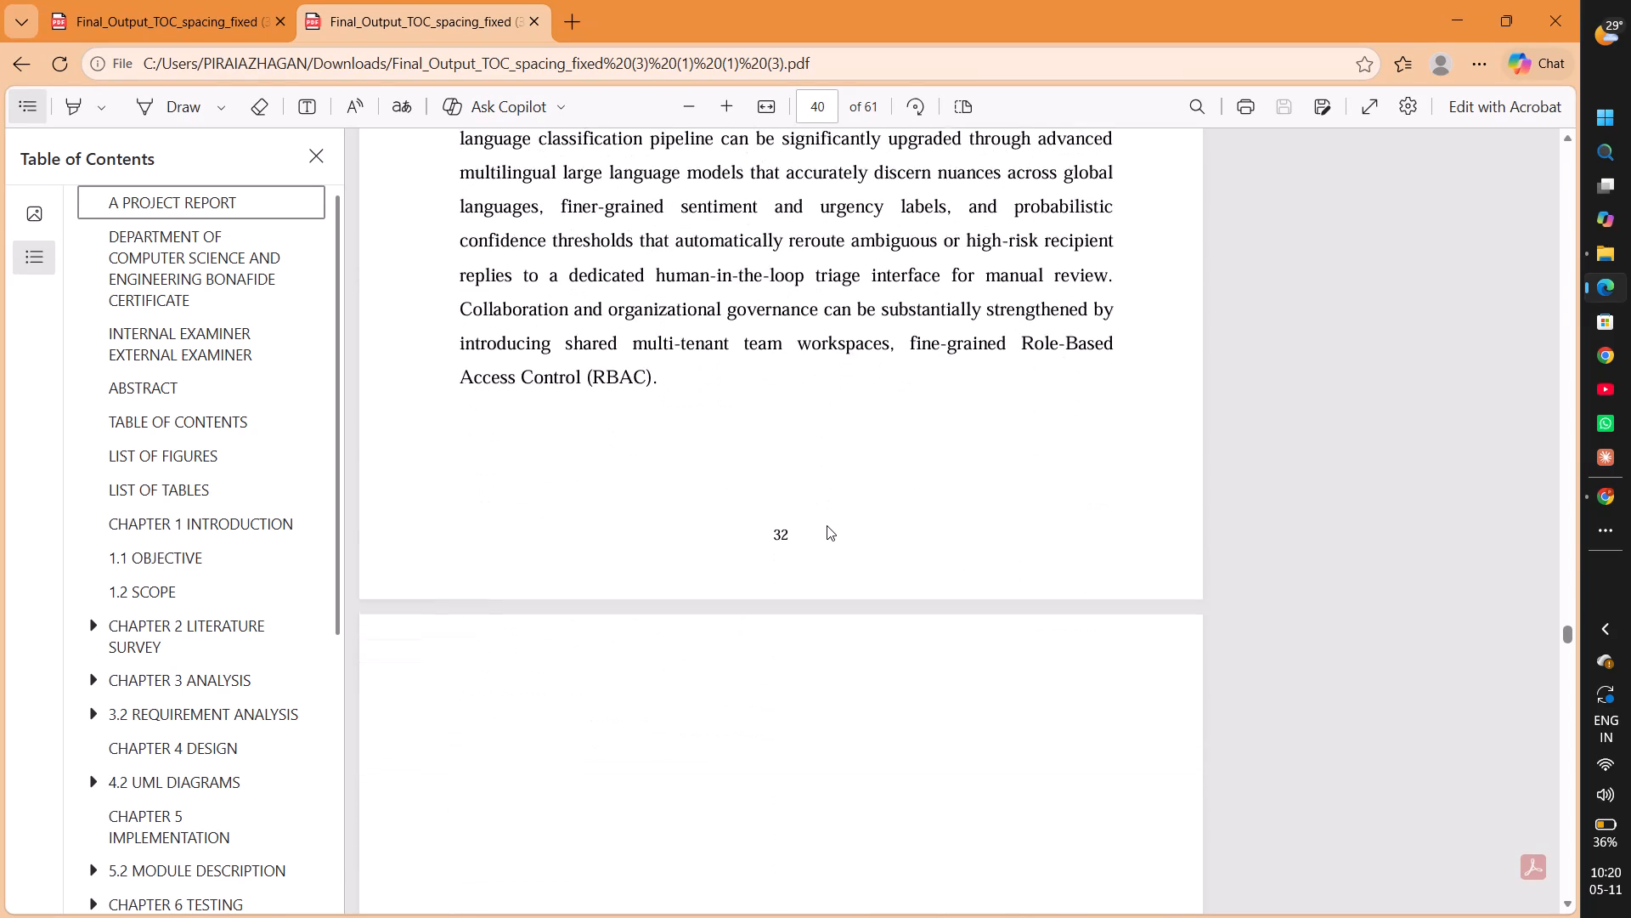
pyautogui.scroll(-20, 827, 525)
pyautogui.scroll(-2, 827, 525)
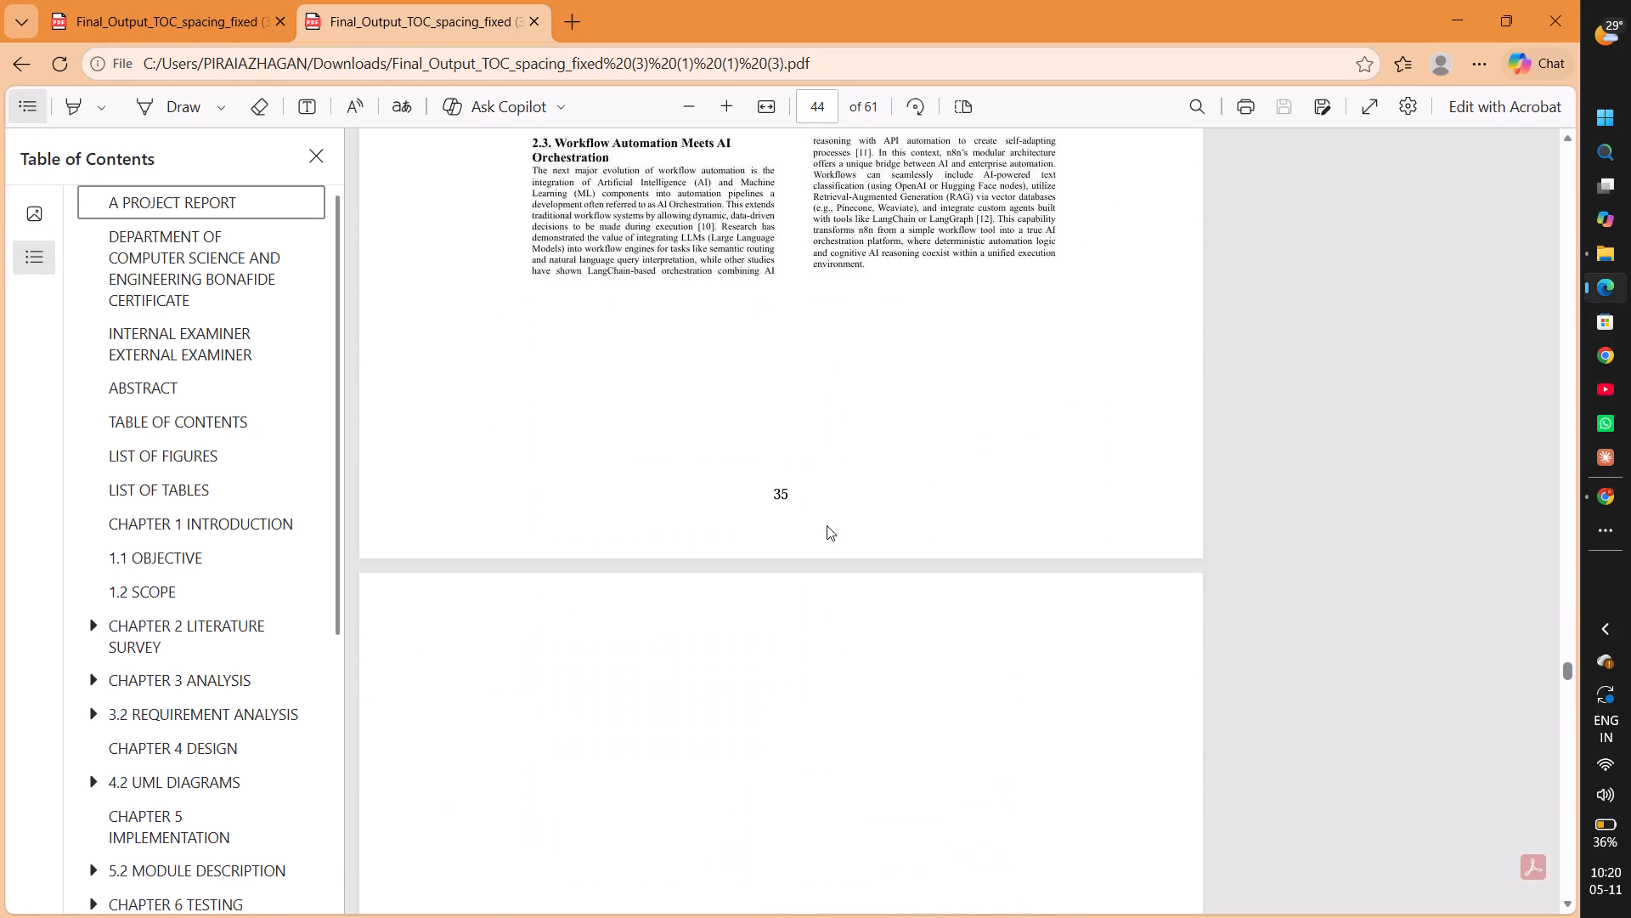
pyautogui.scroll(-15, 827, 525)
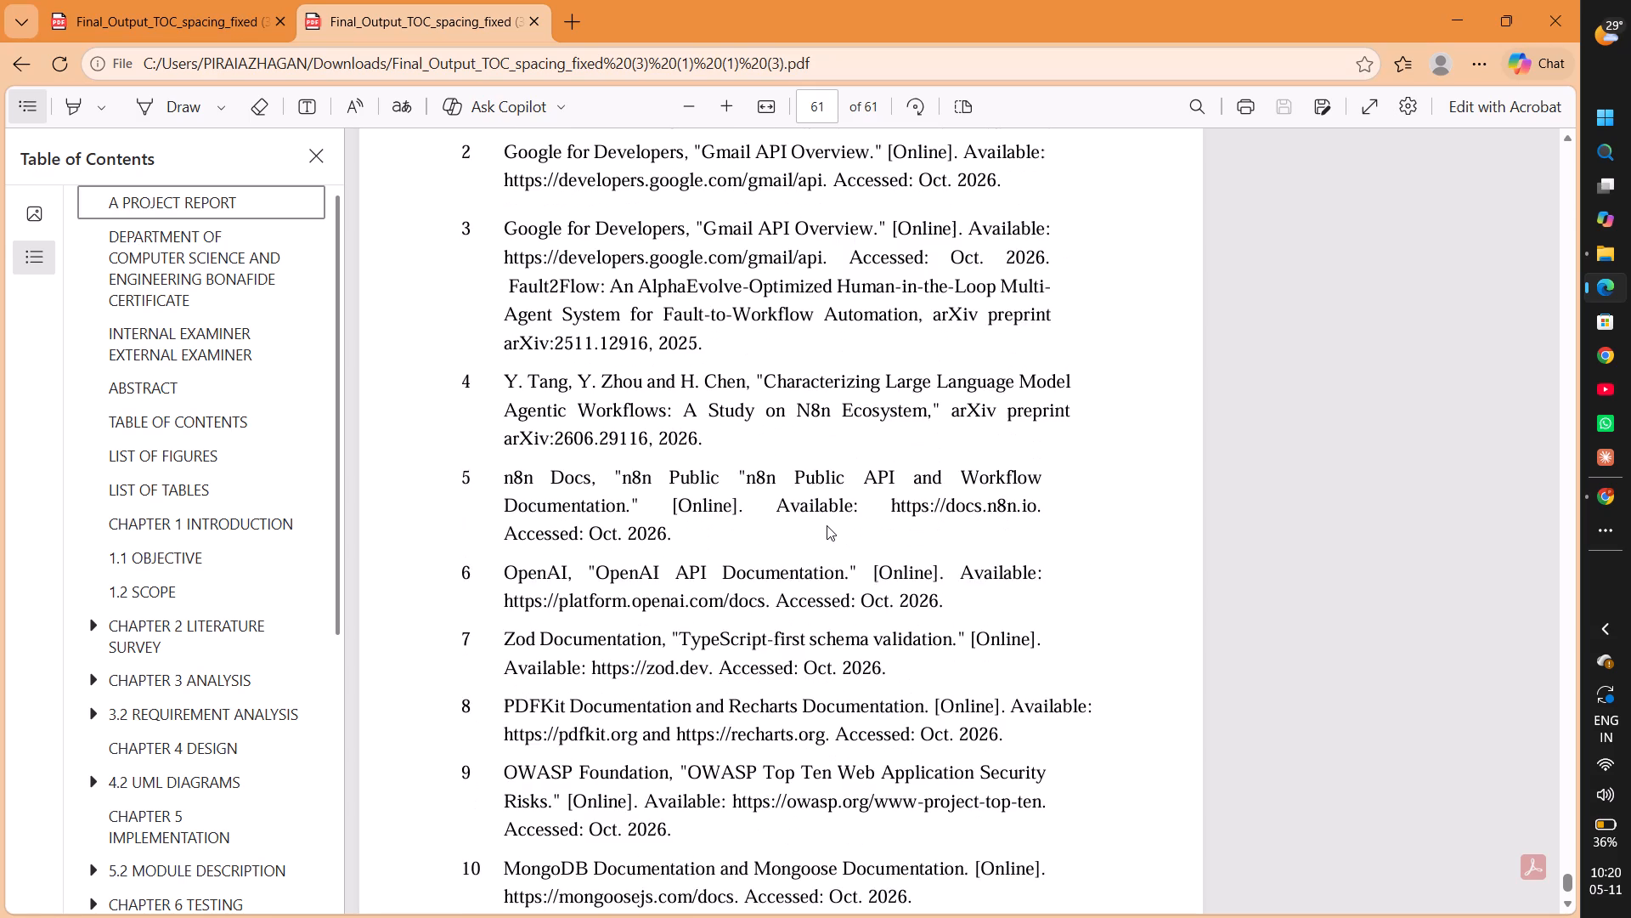
pyautogui.scroll(-4, 827, 525)
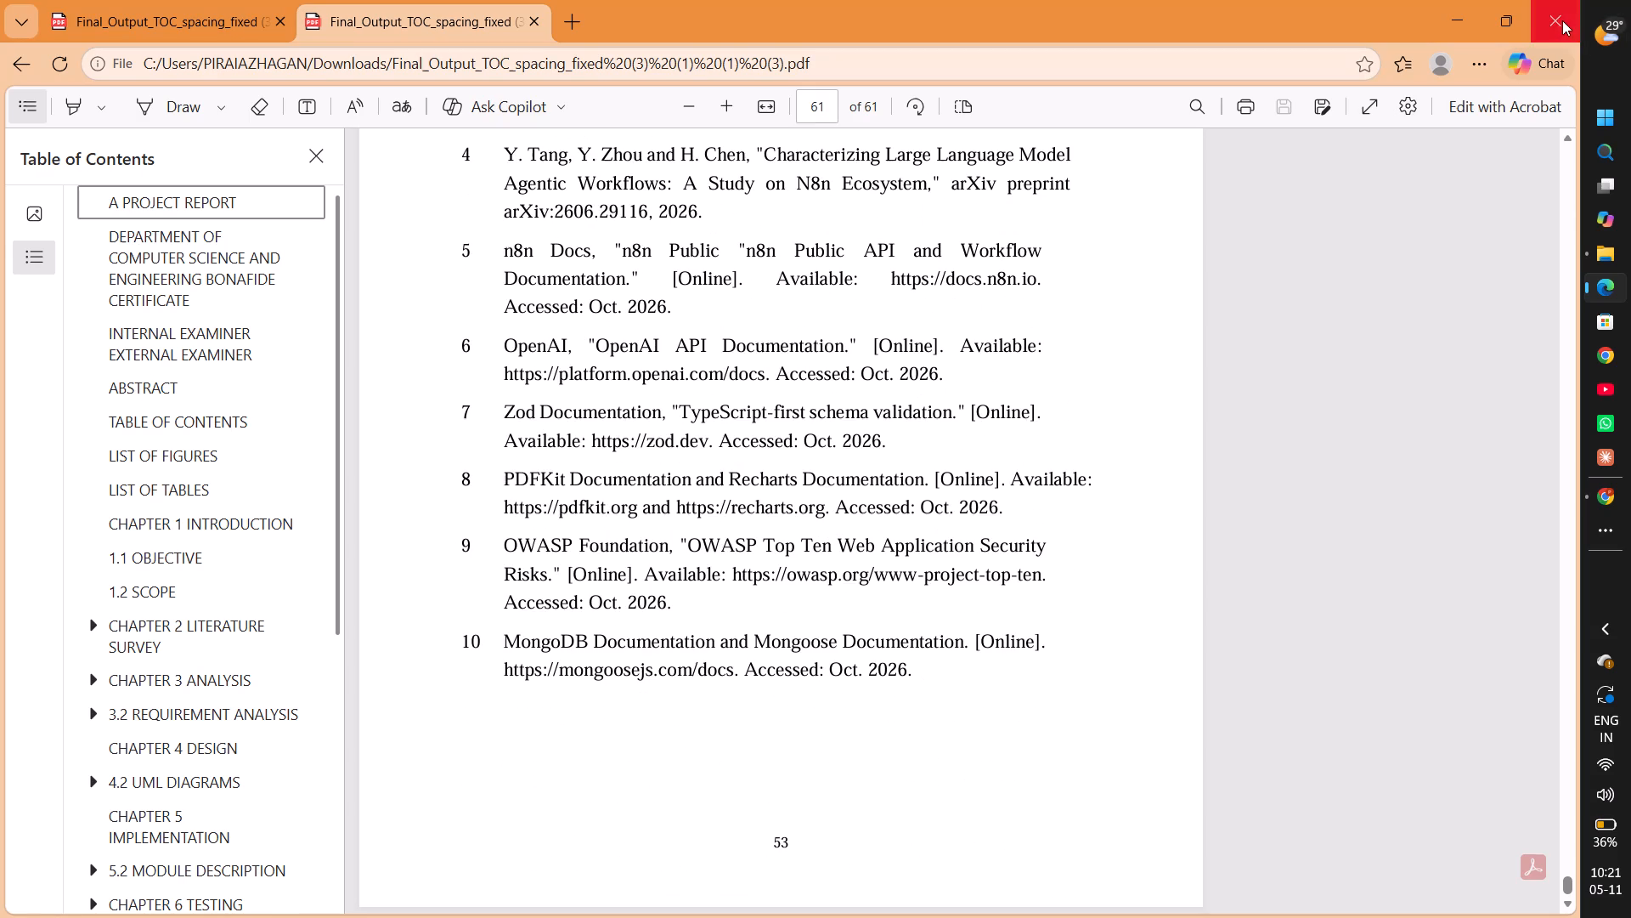
pyautogui.click(1562, 20)
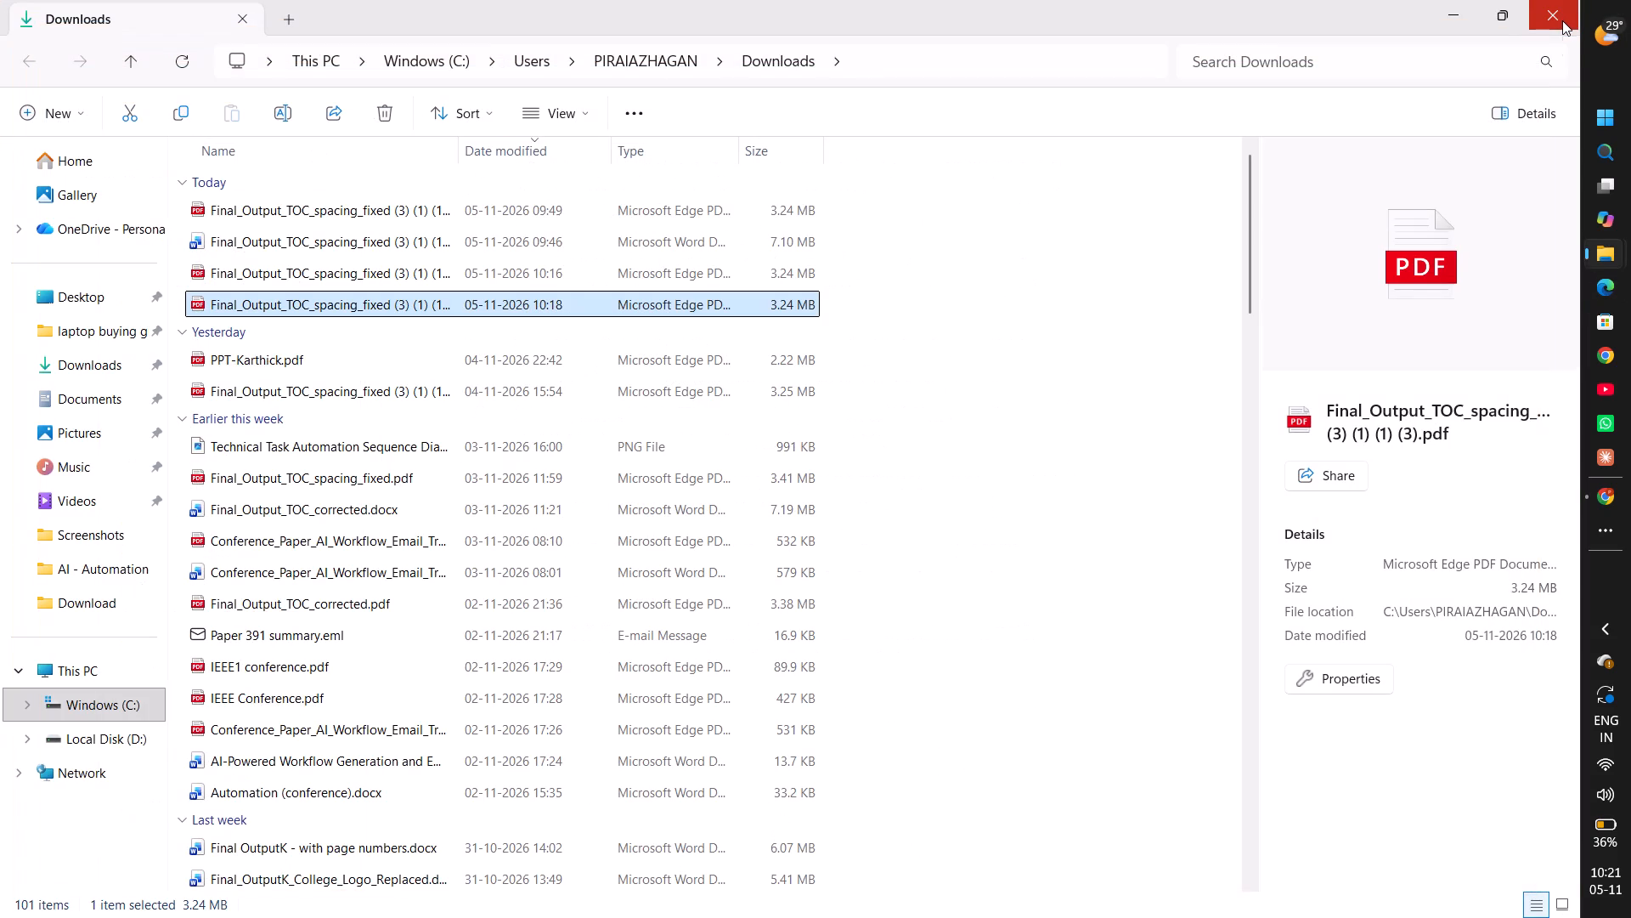
# Copy the selected Final_Output_TOC_spacing_fixed (3) (1) (1) (3).pdf in the Downloads folder.
pyautogui.hotkey('ctrl', 'c')
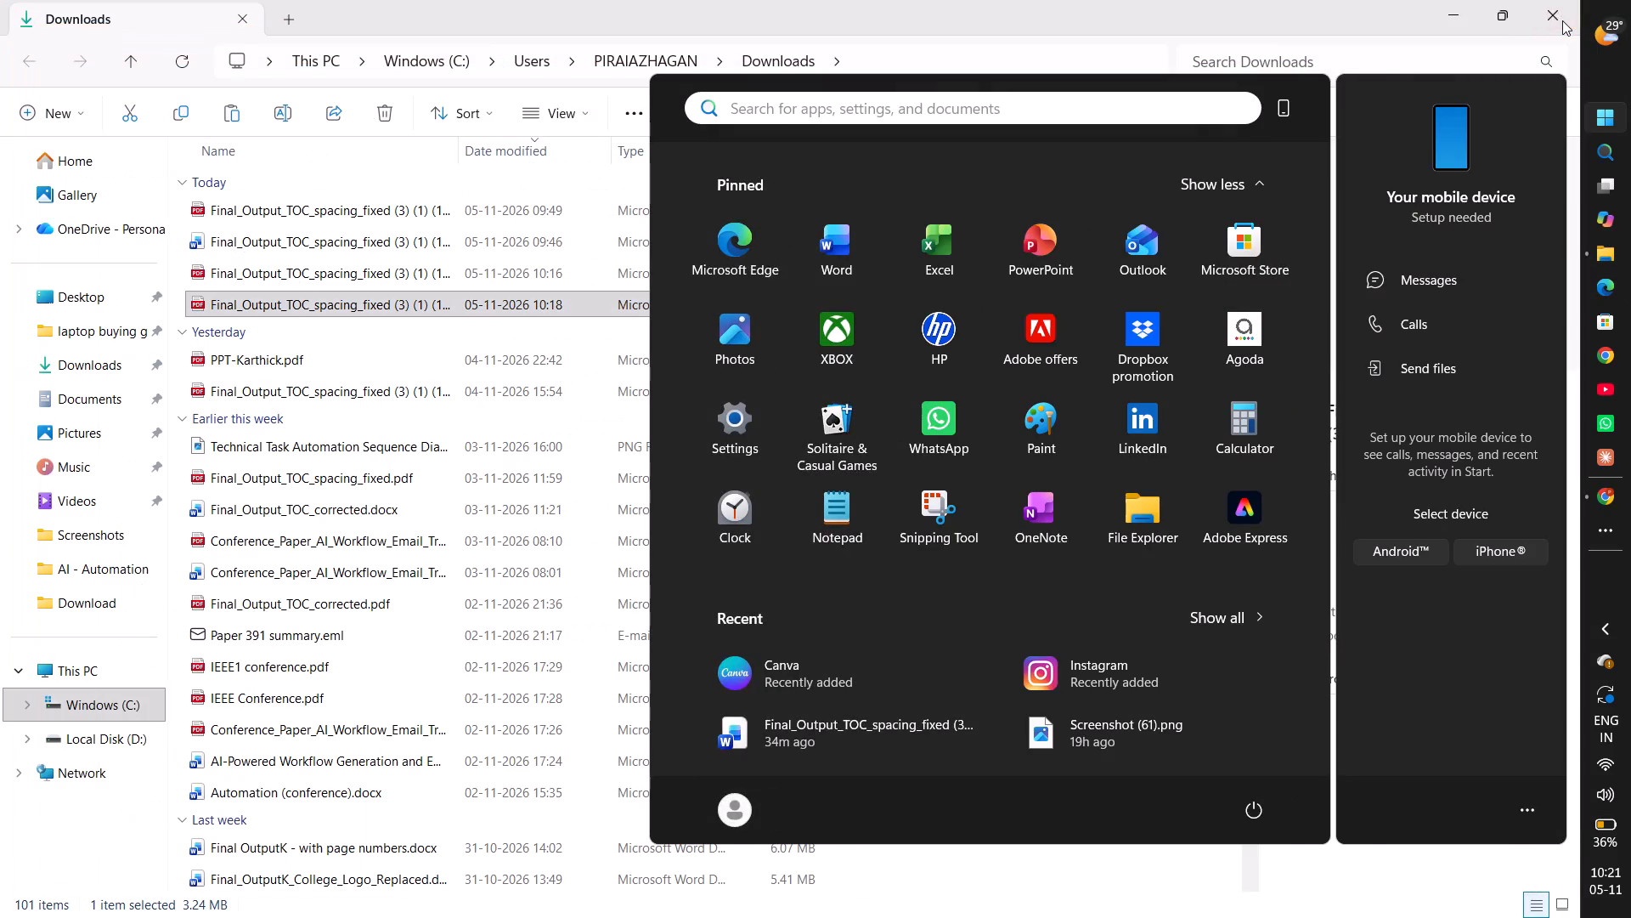
pyautogui.hotkey('alt', 'Tab')
pyautogui.hotkey('alt', 'Tab')
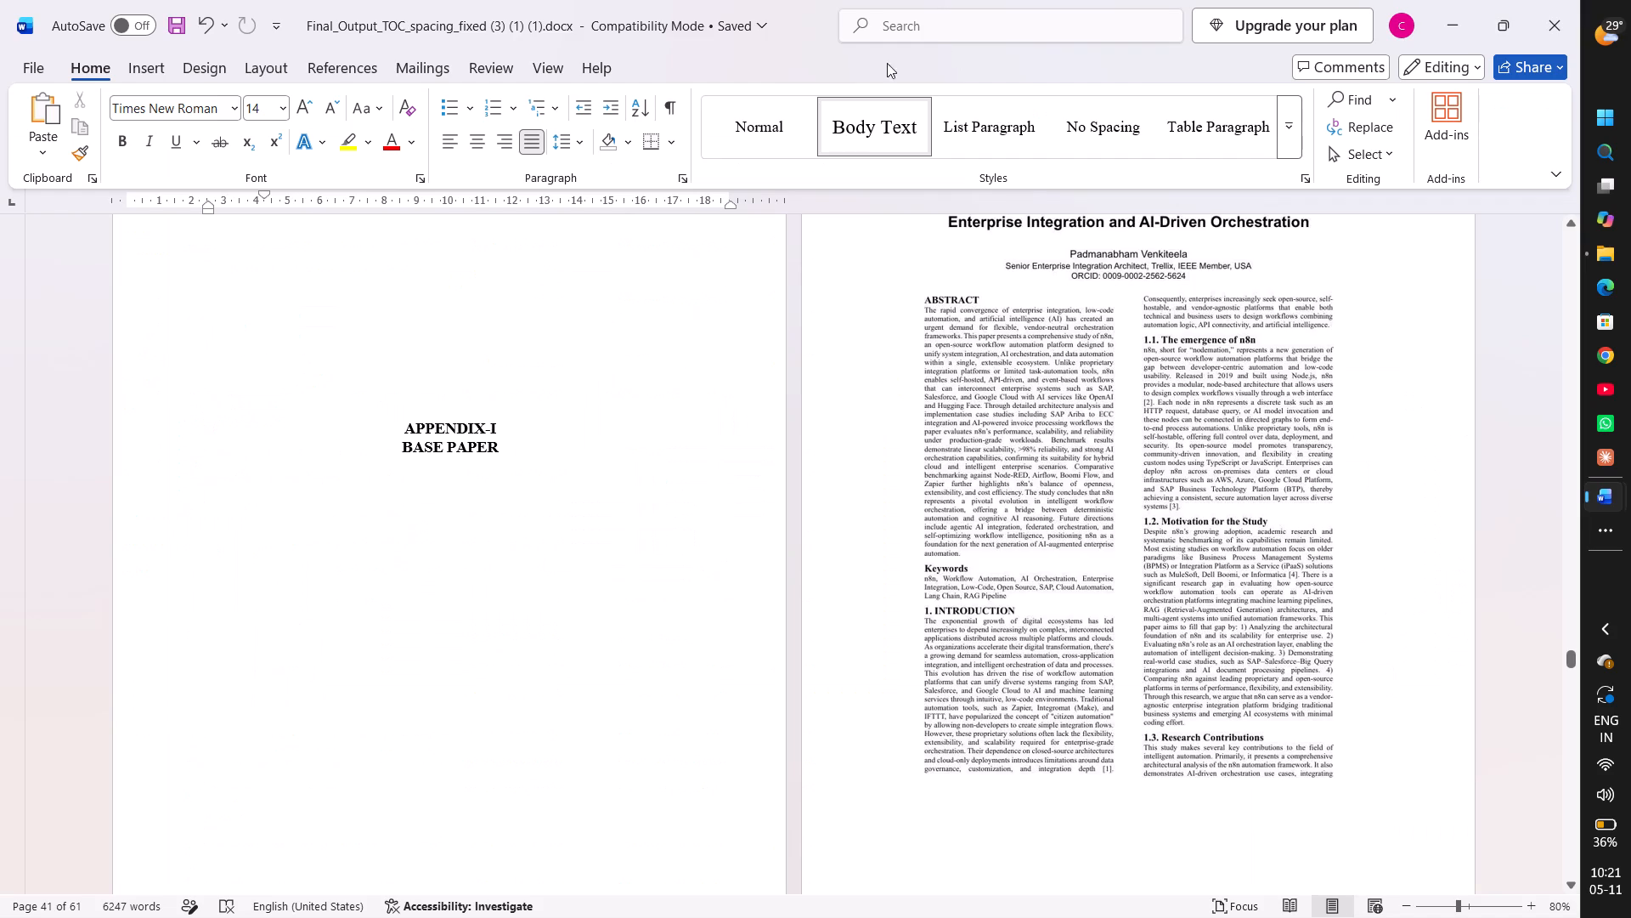